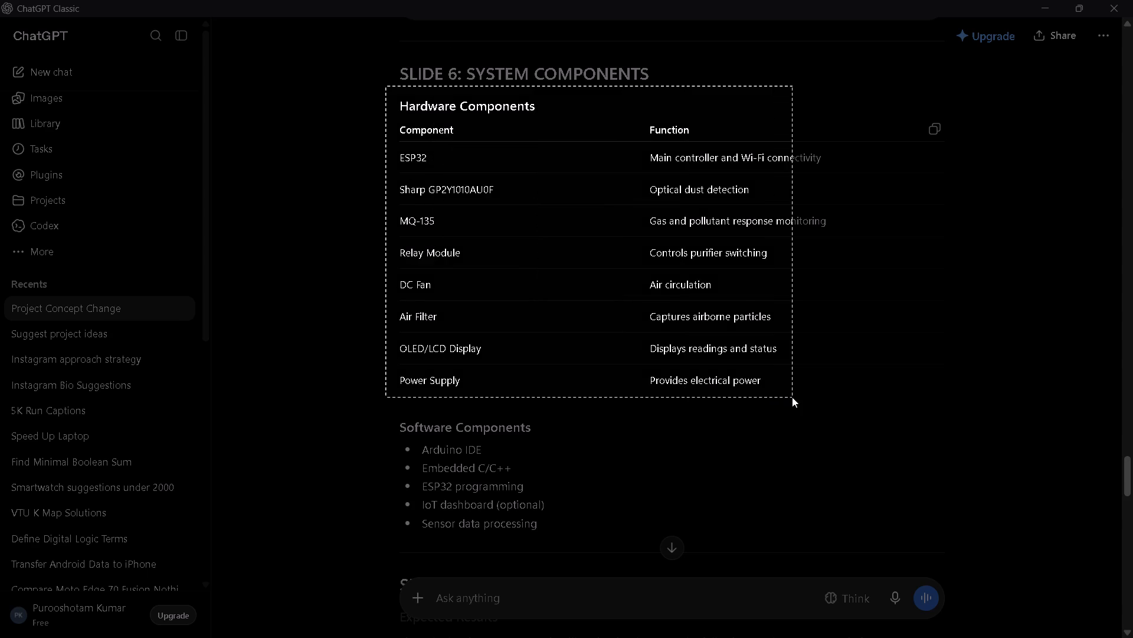
pyautogui.moveTo(792, 397); pyautogui.dragTo(872, 401)
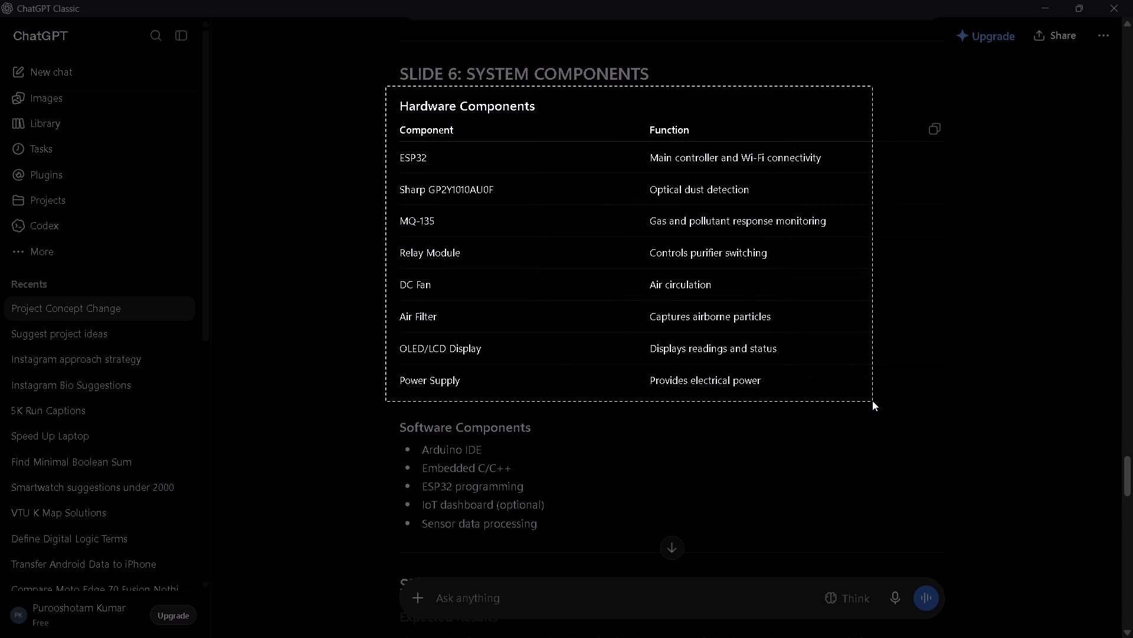
pyautogui.moveTo(872, 401); pyautogui.dragTo(872, 399)
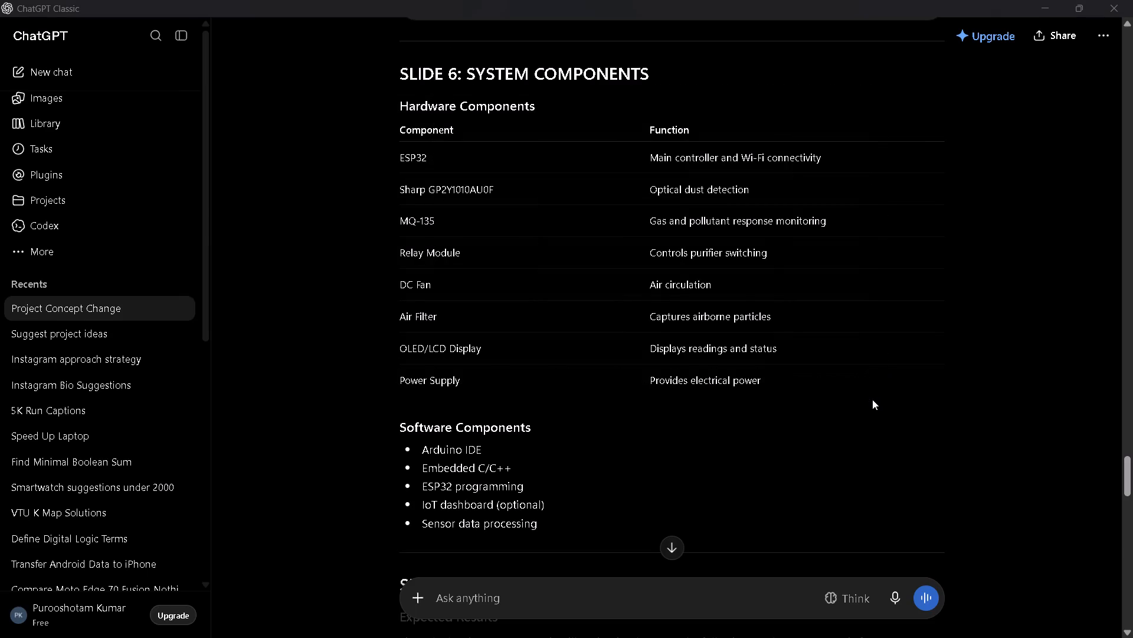
pyautogui.click(1043, 0)
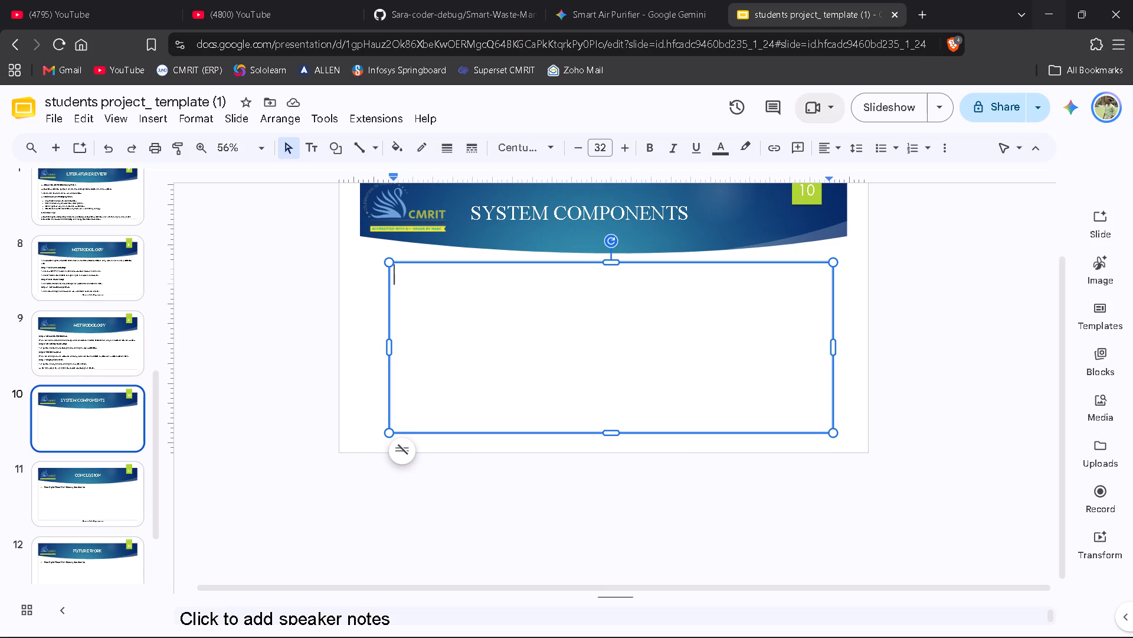
# Paste the Hardware Components screenshot onto slide 10 of the presentation.
pyautogui.click(561, 275)
pyautogui.click(561, 275)
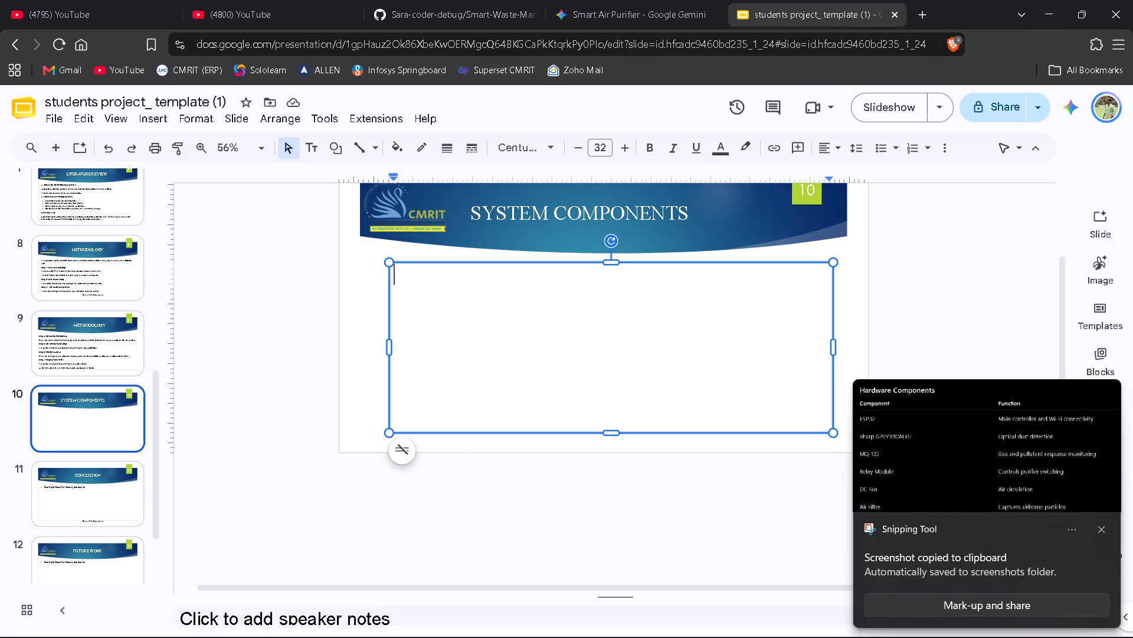
pyautogui.hotkey('ctrl', 'v')
pyautogui.press('v')
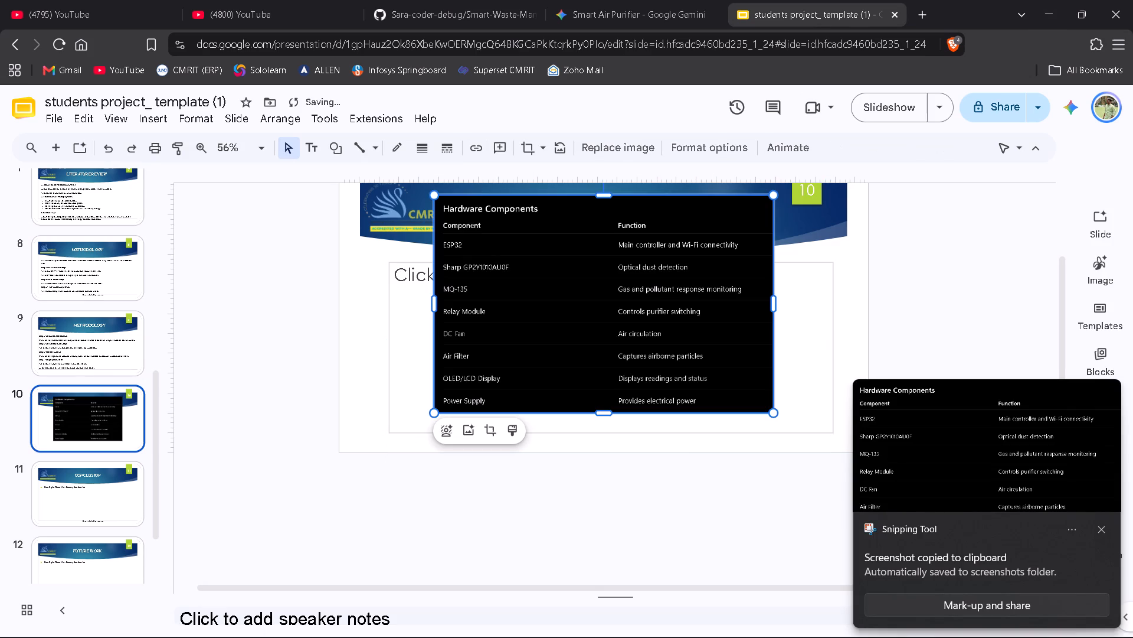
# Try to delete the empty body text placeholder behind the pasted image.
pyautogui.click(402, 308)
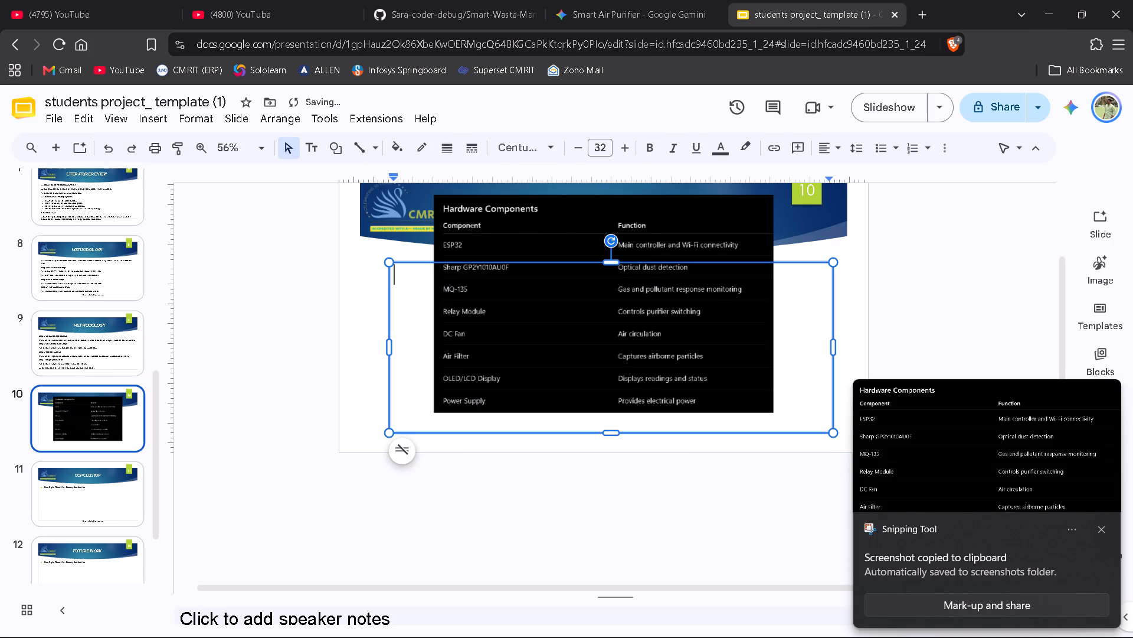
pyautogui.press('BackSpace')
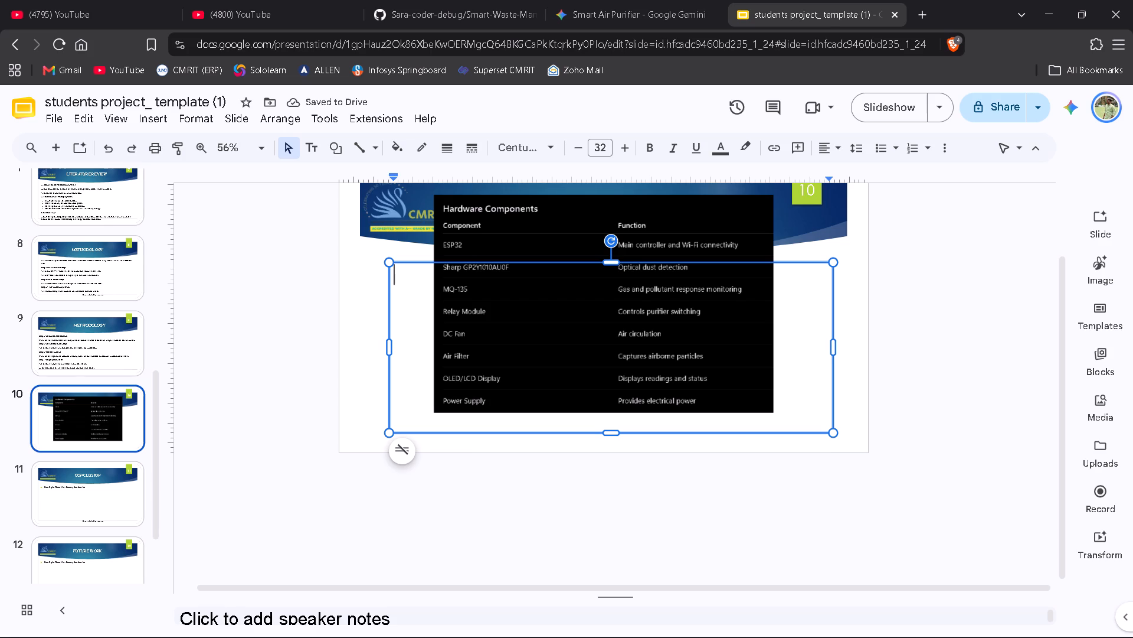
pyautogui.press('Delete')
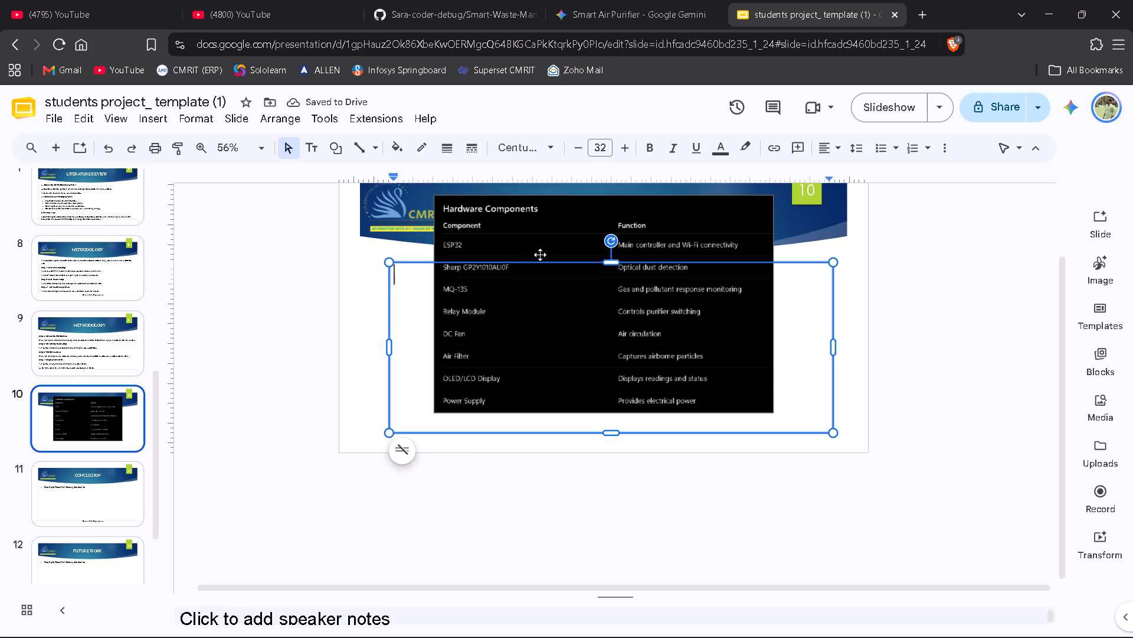
# Collapse the empty body placeholder downward into a thin strip near the slide's lower edge.
pyautogui.moveTo(611, 261); pyautogui.dragTo(613, 413)
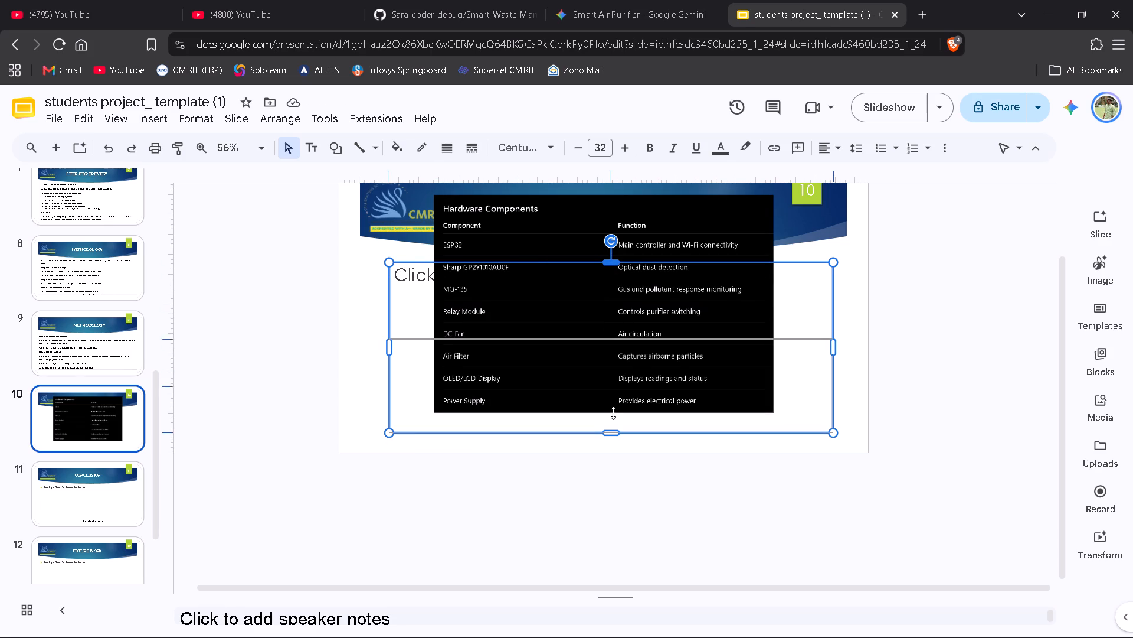
pyautogui.moveTo(613, 413); pyautogui.dragTo(618, 442)
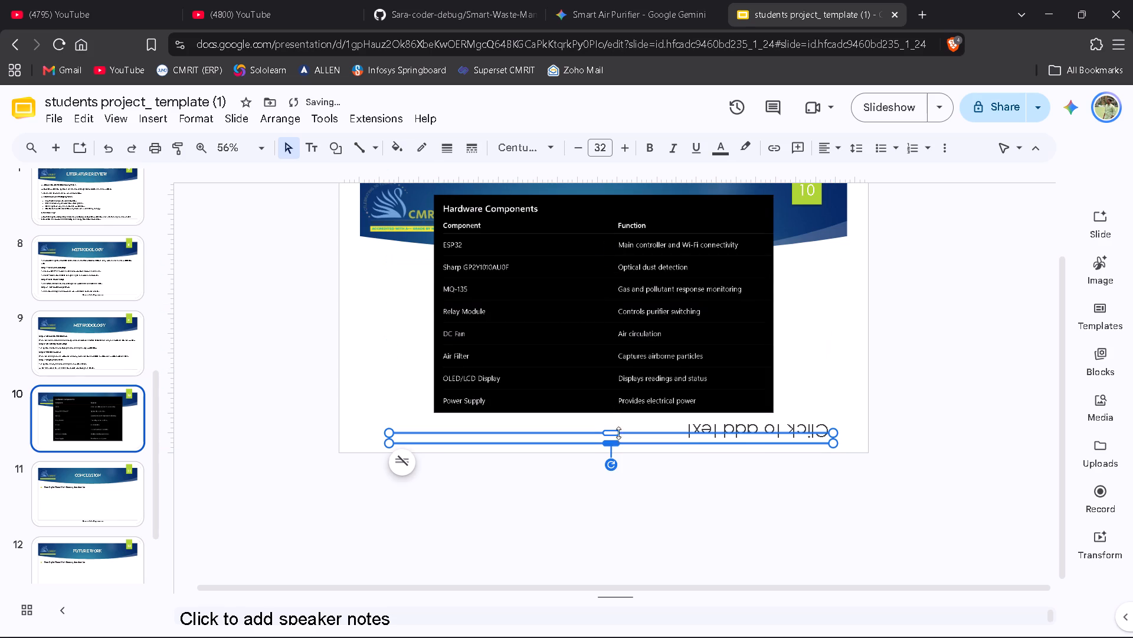
# Move the Hardware Components image to the slide's left side below the title banner and scale it down slightly to fit.
pyautogui.click(623, 249)
pyautogui.moveTo(608, 262); pyautogui.dragTo(533, 305)
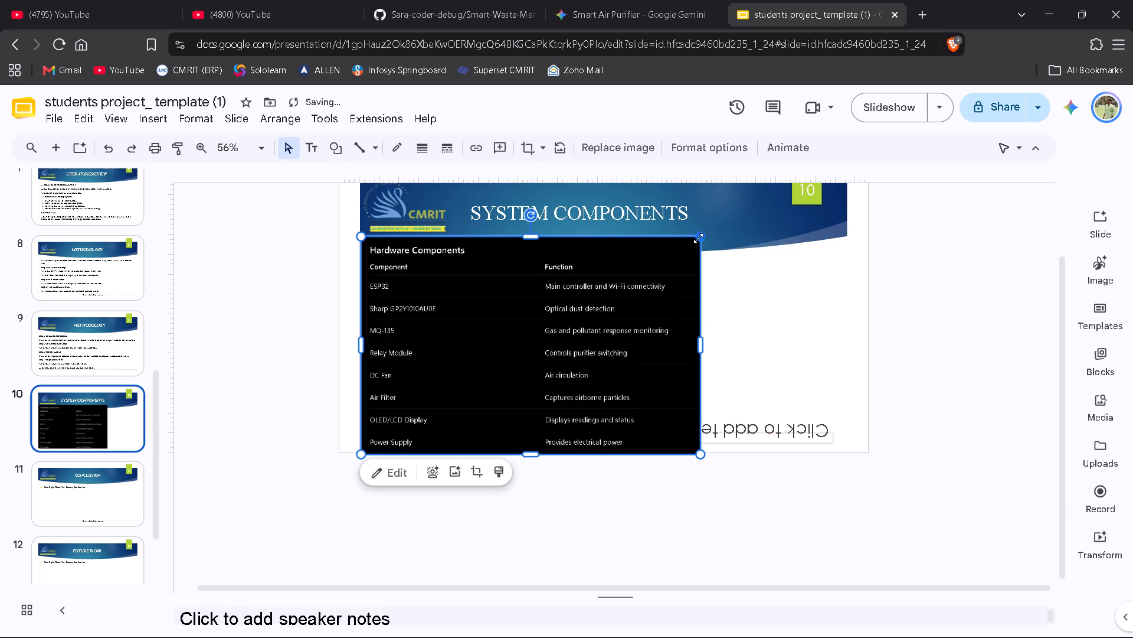
pyautogui.moveTo(698, 238); pyautogui.dragTo(663, 255)
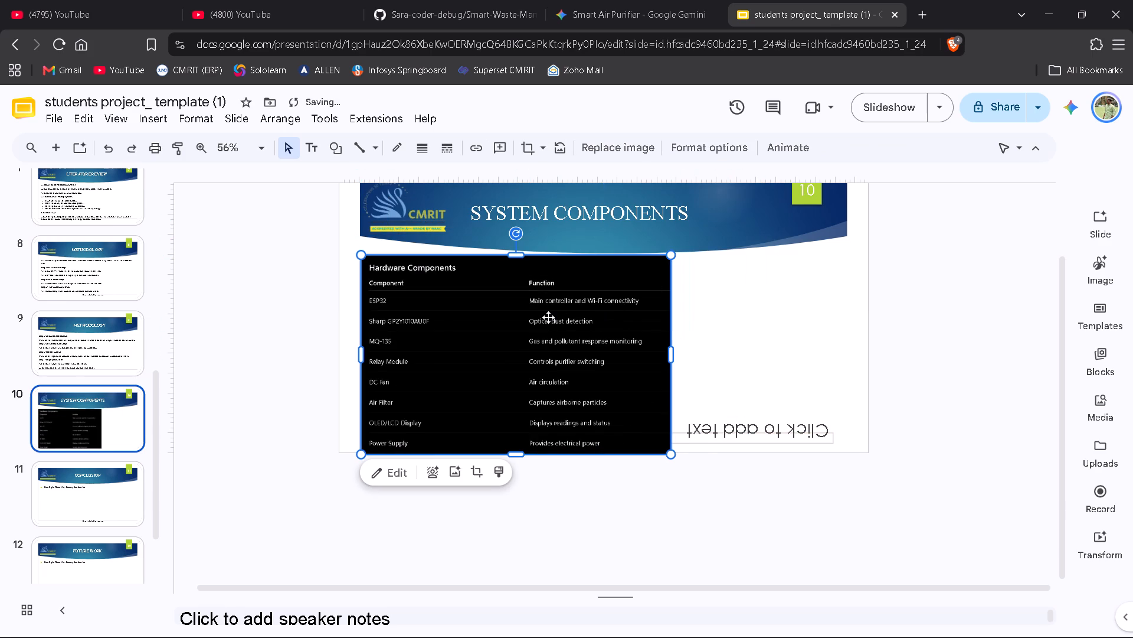
pyautogui.click(704, 308)
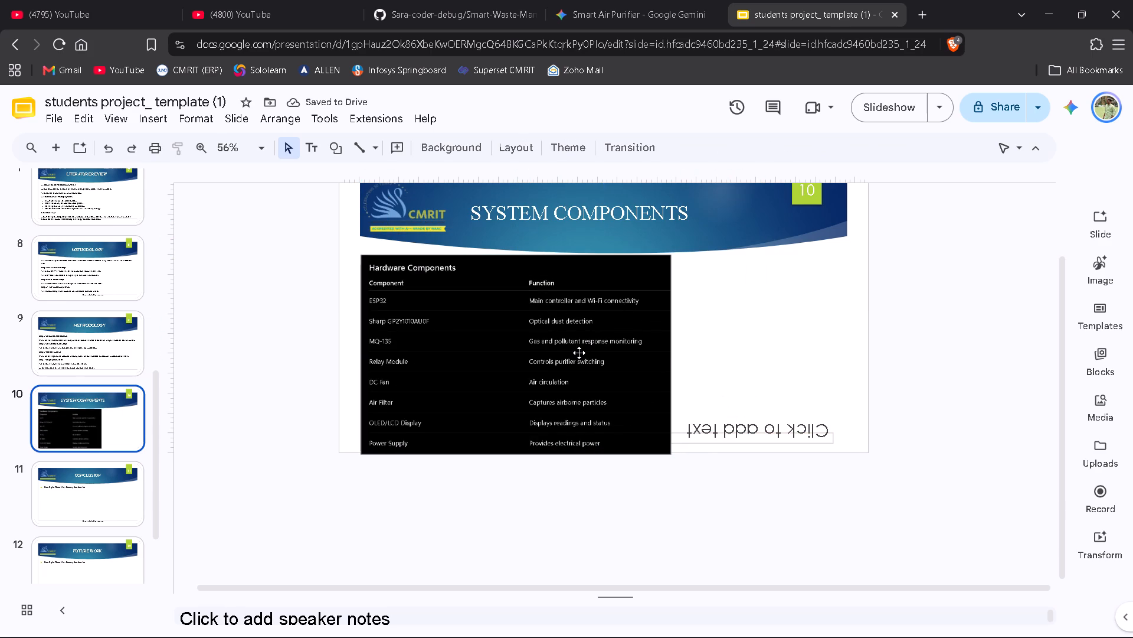
pyautogui.moveTo(579, 353); pyautogui.dragTo(579, 342)
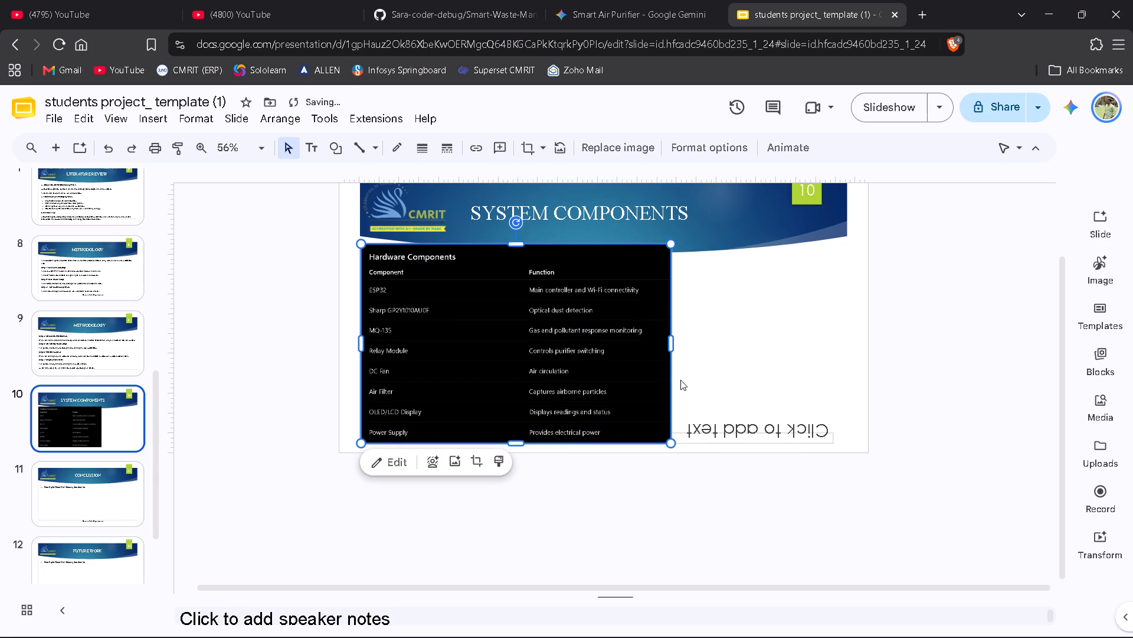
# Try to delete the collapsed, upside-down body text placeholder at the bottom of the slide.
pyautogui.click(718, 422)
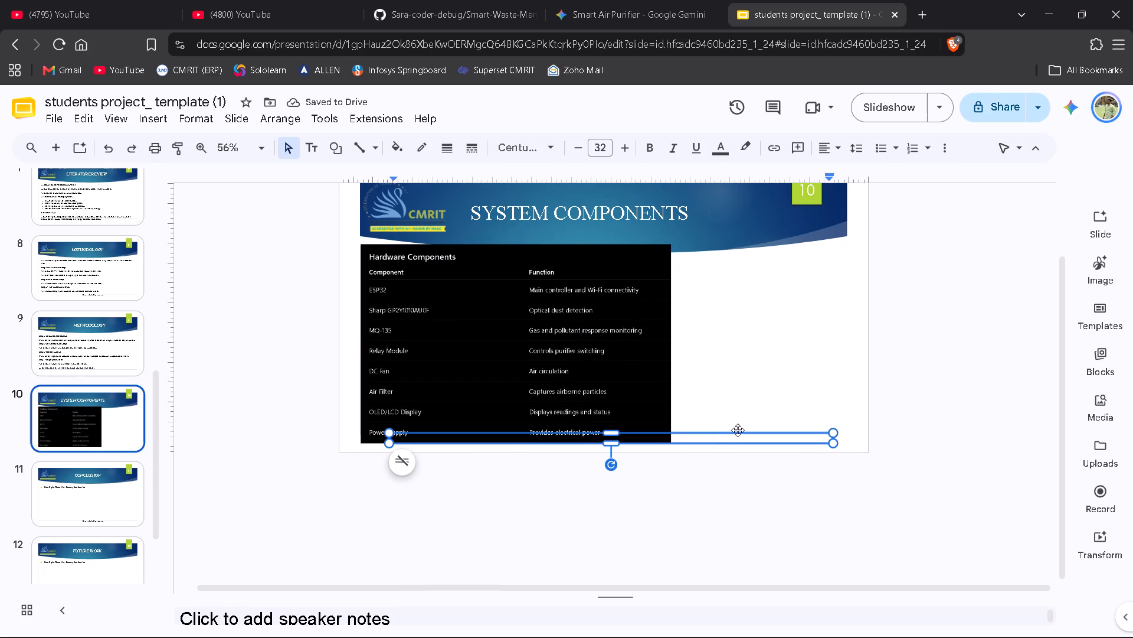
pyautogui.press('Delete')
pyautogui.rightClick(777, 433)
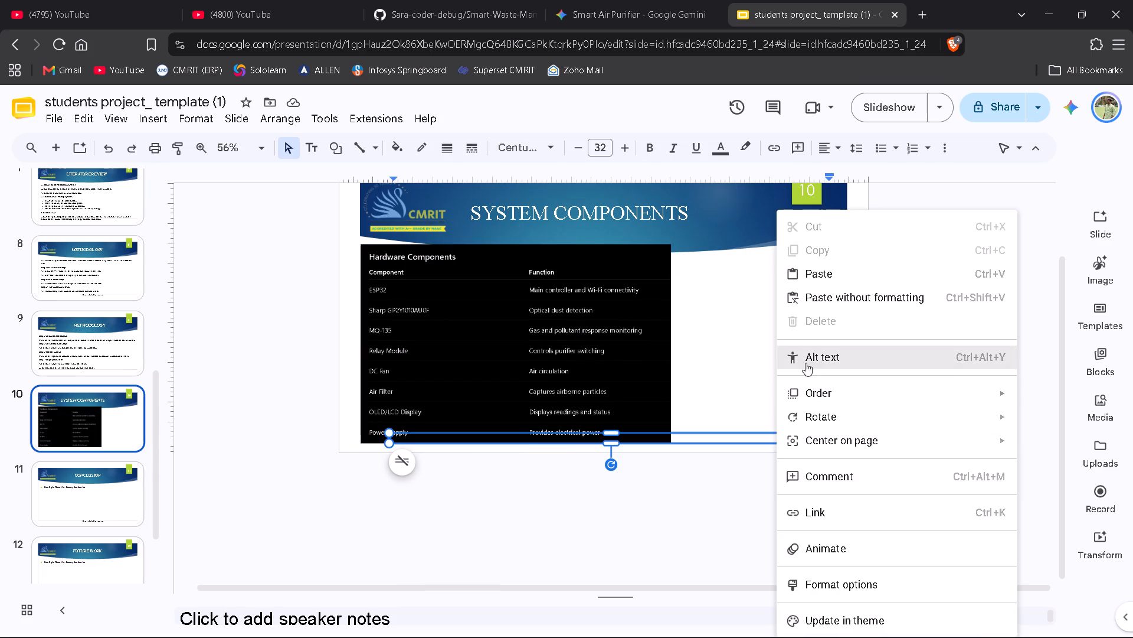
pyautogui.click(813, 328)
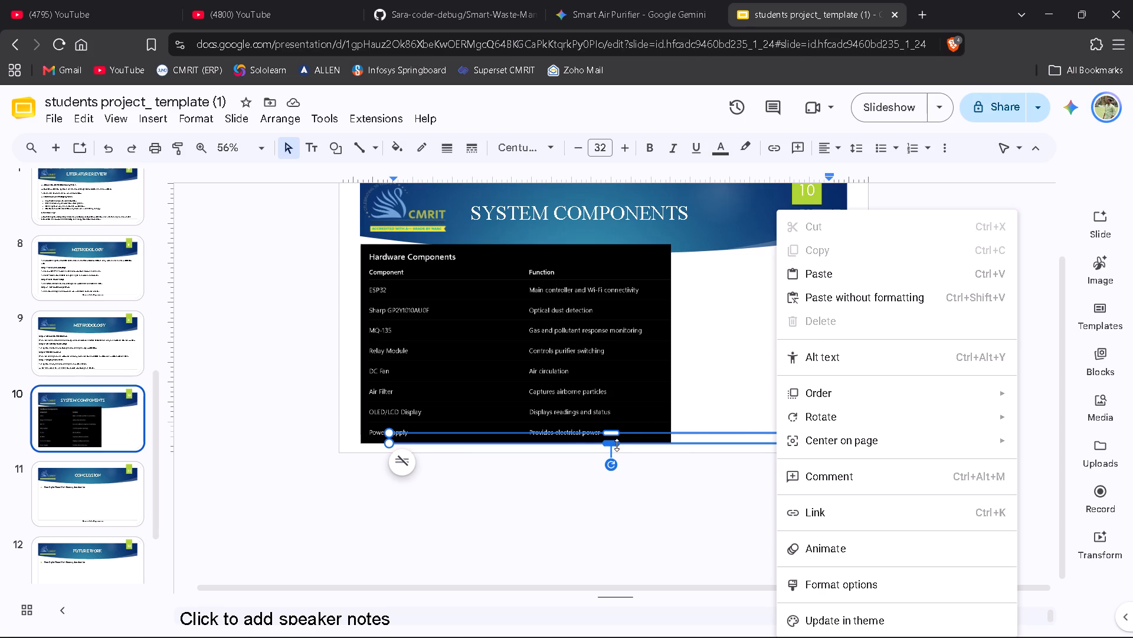
# Shrink the collapsed body text placeholder toward the slide's lower right corner, clear of the image, and delete it.
pyautogui.moveTo(614, 443); pyautogui.dragTo(659, 421)
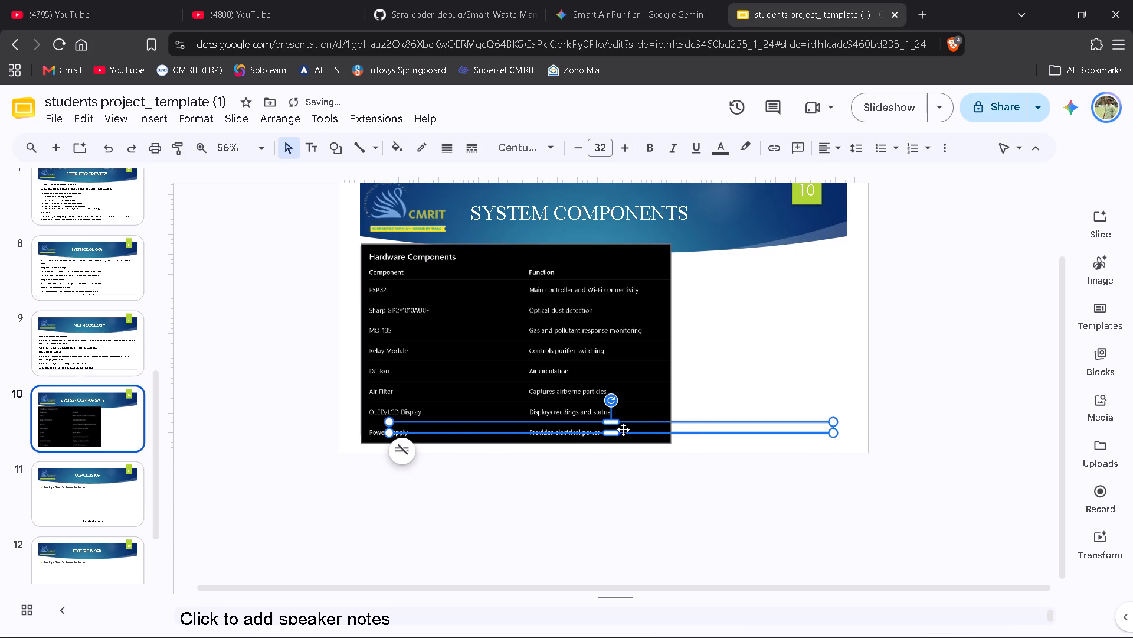
pyautogui.moveTo(390, 419); pyautogui.dragTo(482, 422)
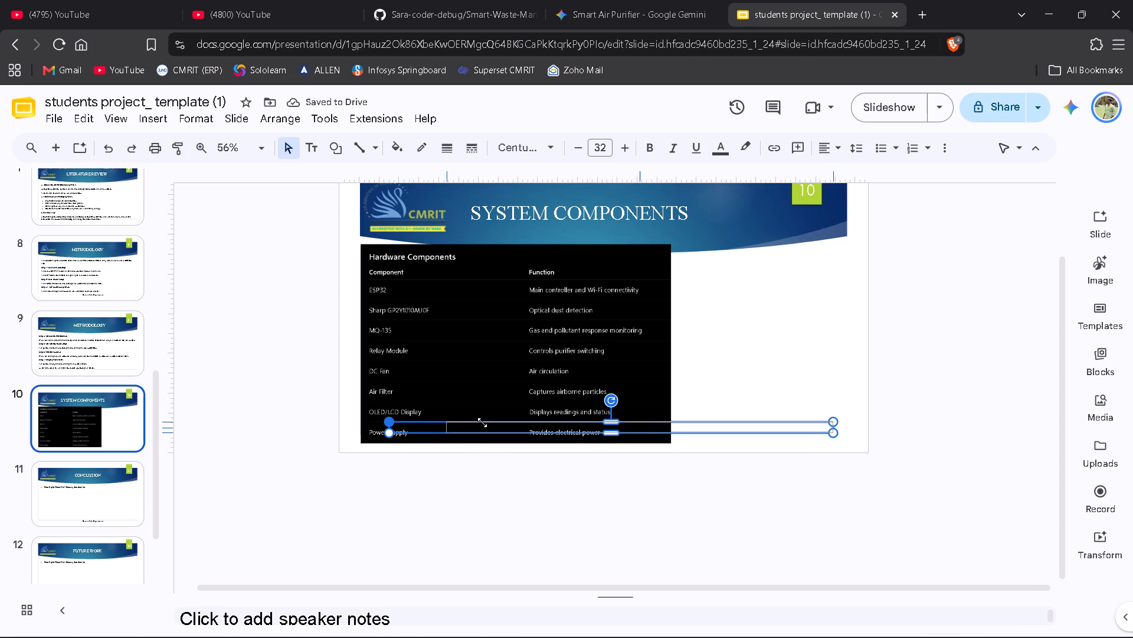
pyautogui.moveTo(482, 422); pyautogui.dragTo(780, 425)
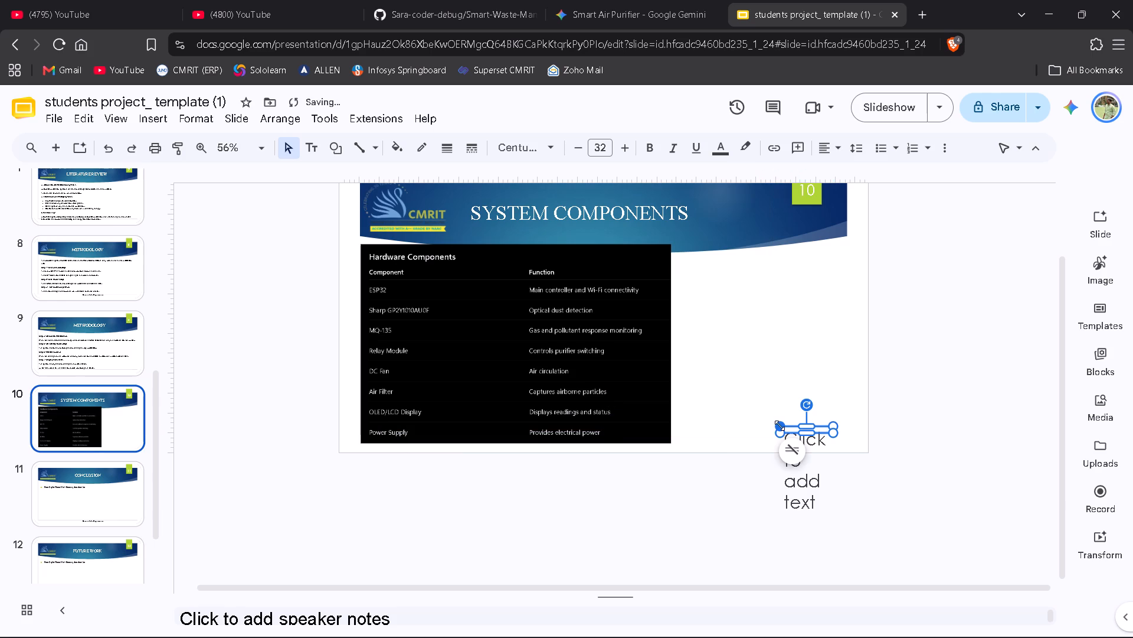
pyautogui.press('BackSpace')
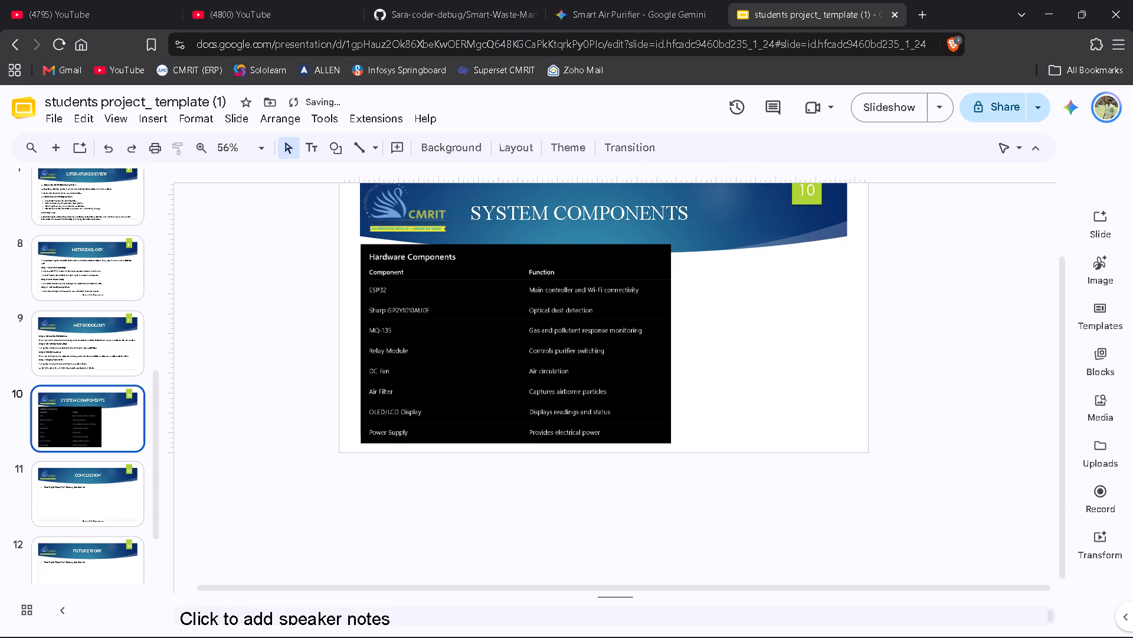
pyautogui.click(765, 317)
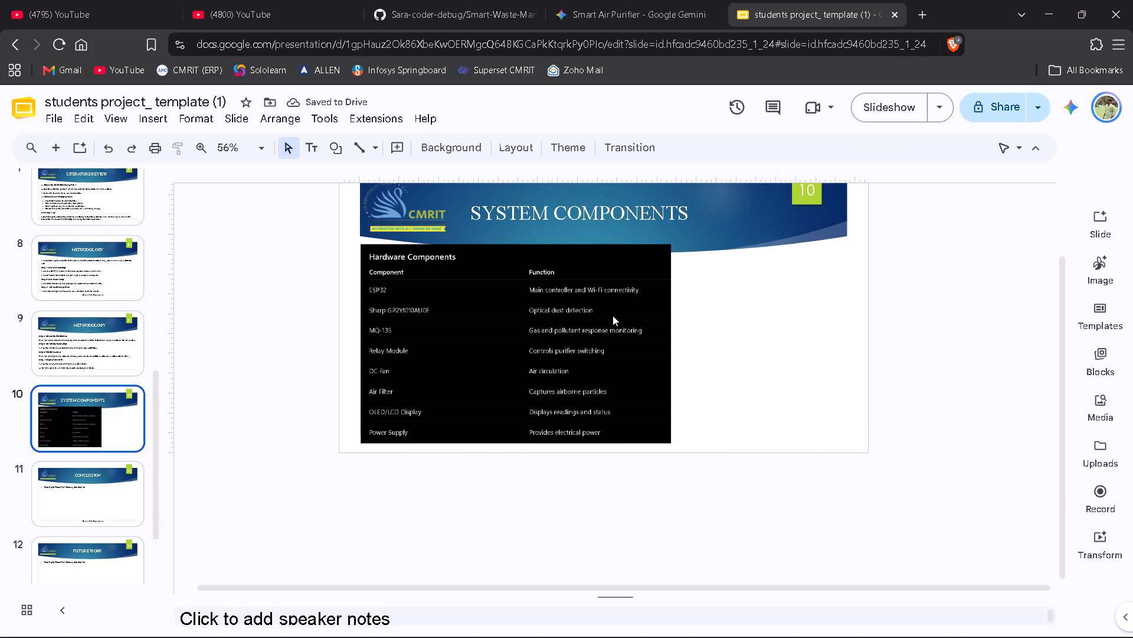
# Stretch the Hardware Components image to about the title banner's width and trim its height to fit between the banner and the slide's lower edge.
pyautogui.click(613, 315)
pyautogui.click(581, 313)
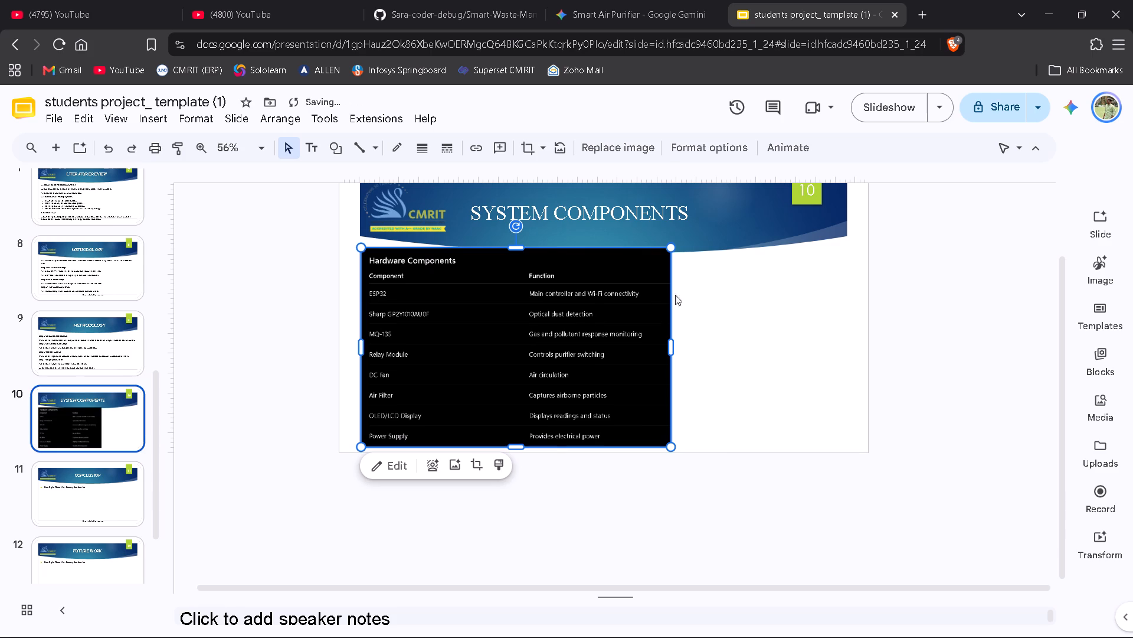
pyautogui.click(706, 287)
pyautogui.click(713, 305)
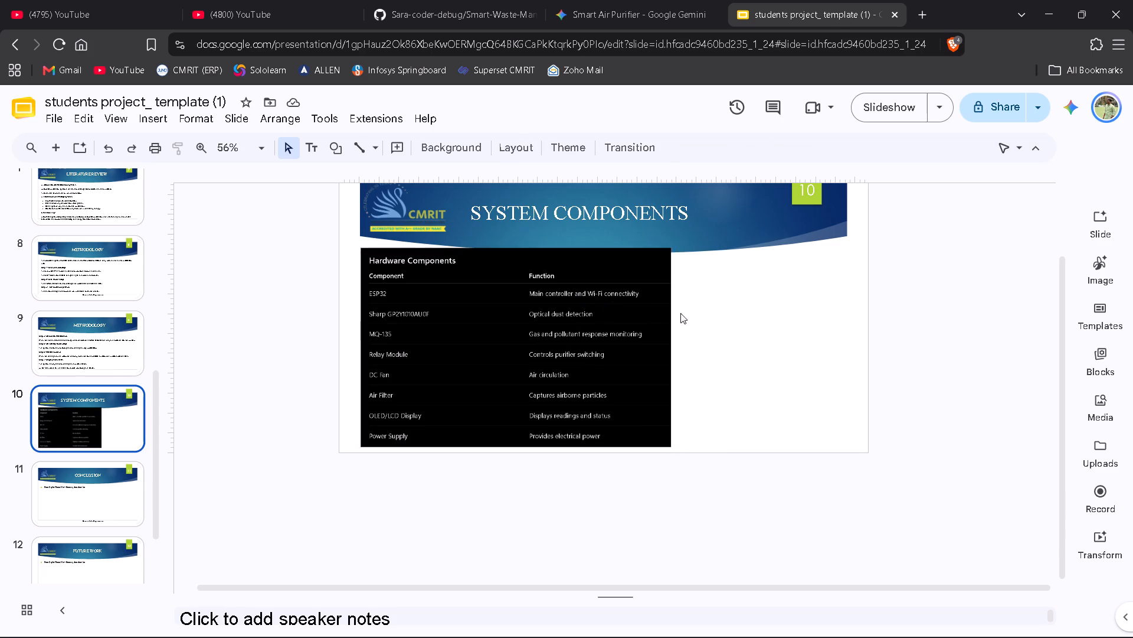
pyautogui.click(552, 321)
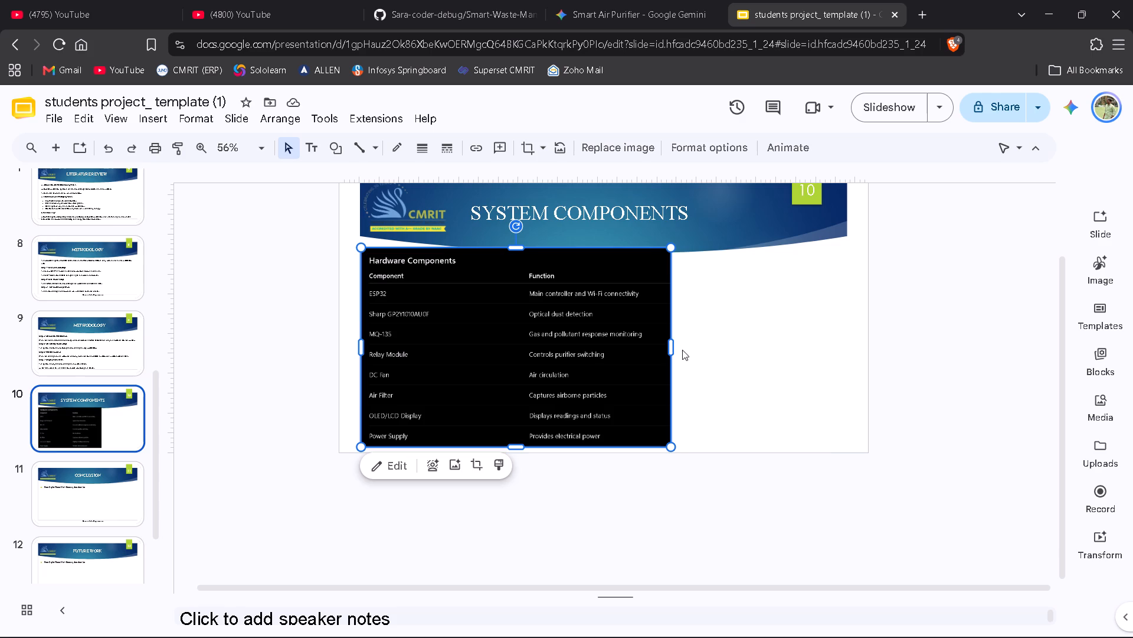
pyautogui.moveTo(673, 348); pyautogui.dragTo(840, 327)
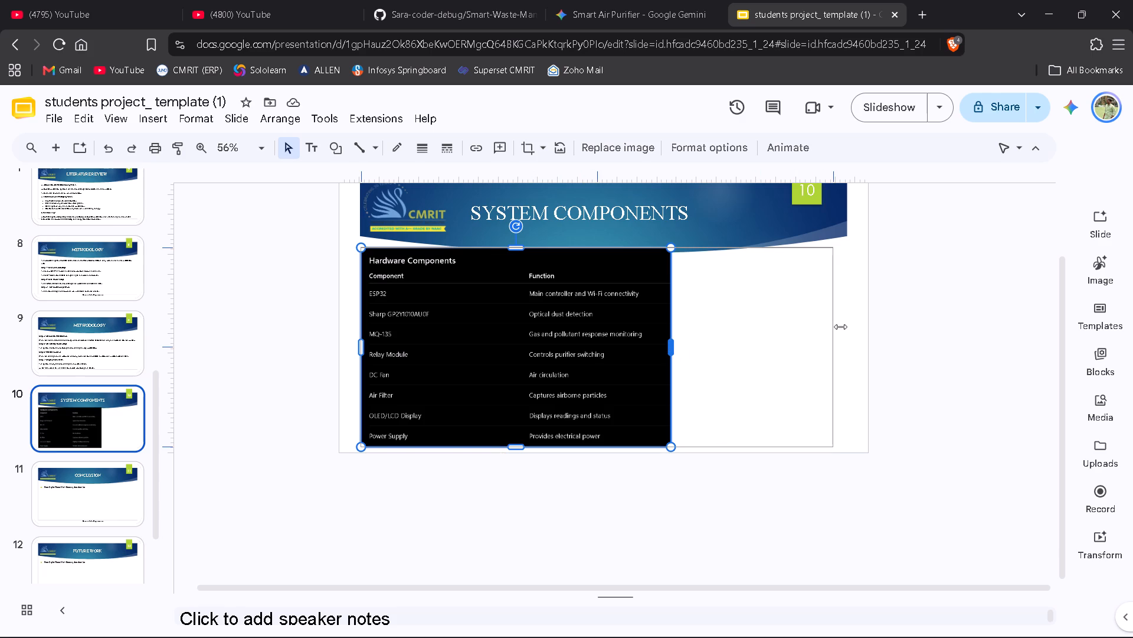
pyautogui.moveTo(840, 327); pyautogui.dragTo(852, 327)
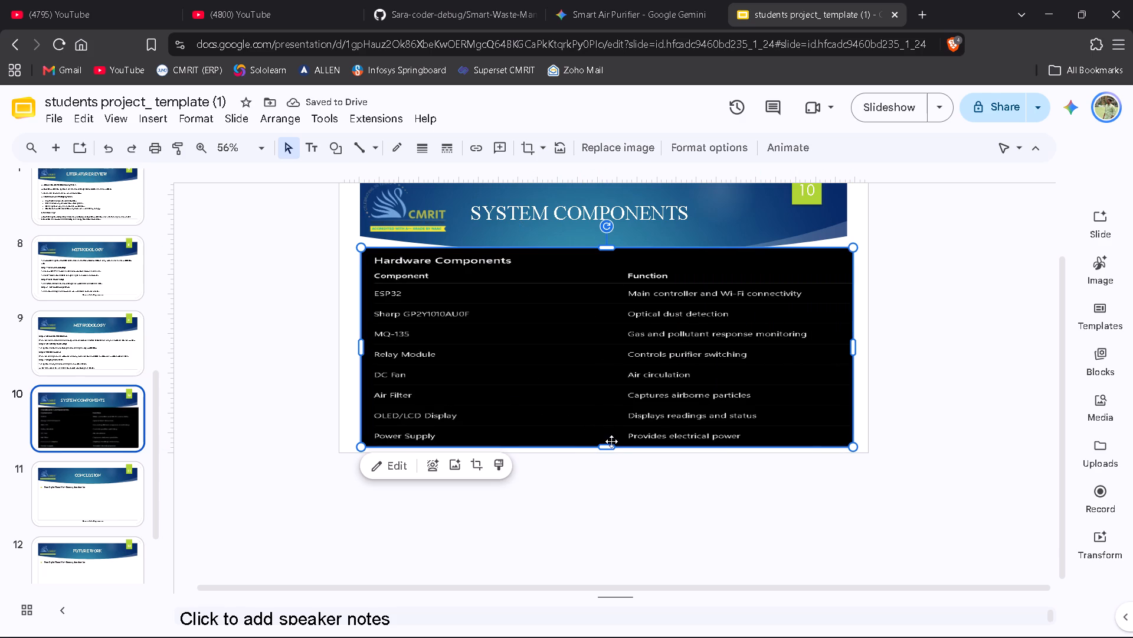
pyautogui.moveTo(611, 450); pyautogui.dragTo(608, 436)
pyautogui.moveTo(605, 446); pyautogui.dragTo(604, 435)
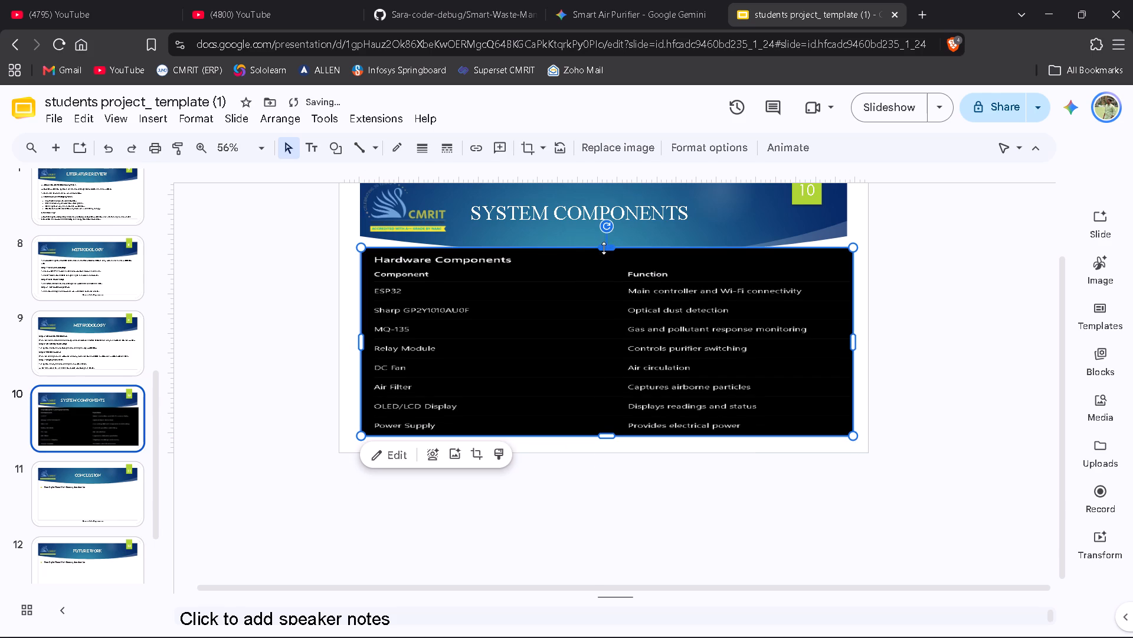
pyautogui.moveTo(604, 248); pyautogui.dragTo(604, 253)
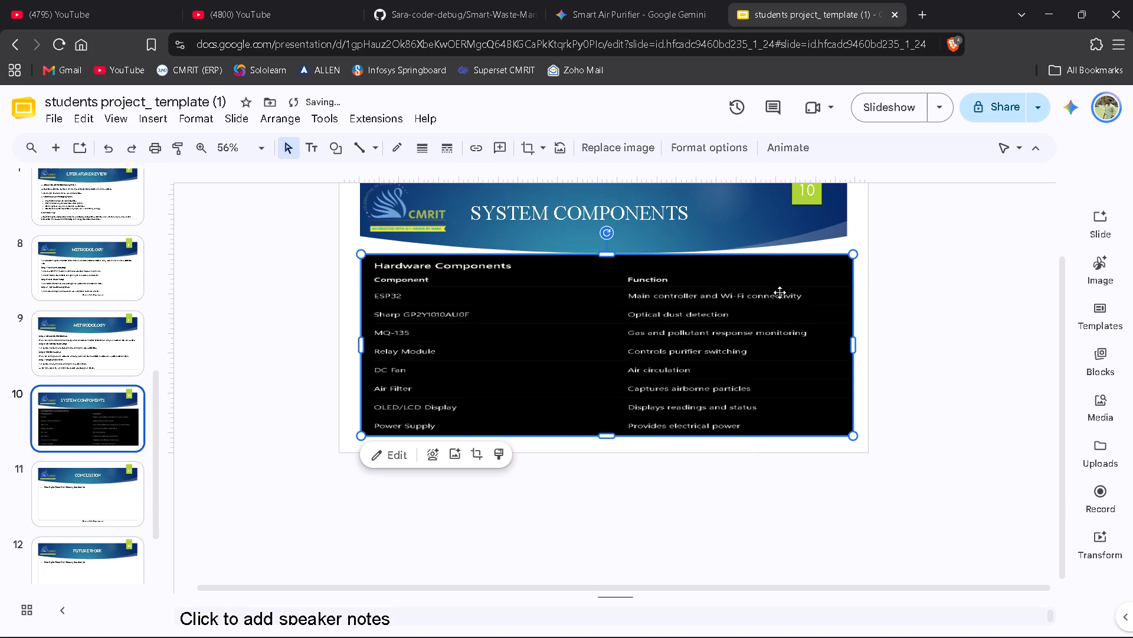
pyautogui.click(894, 305)
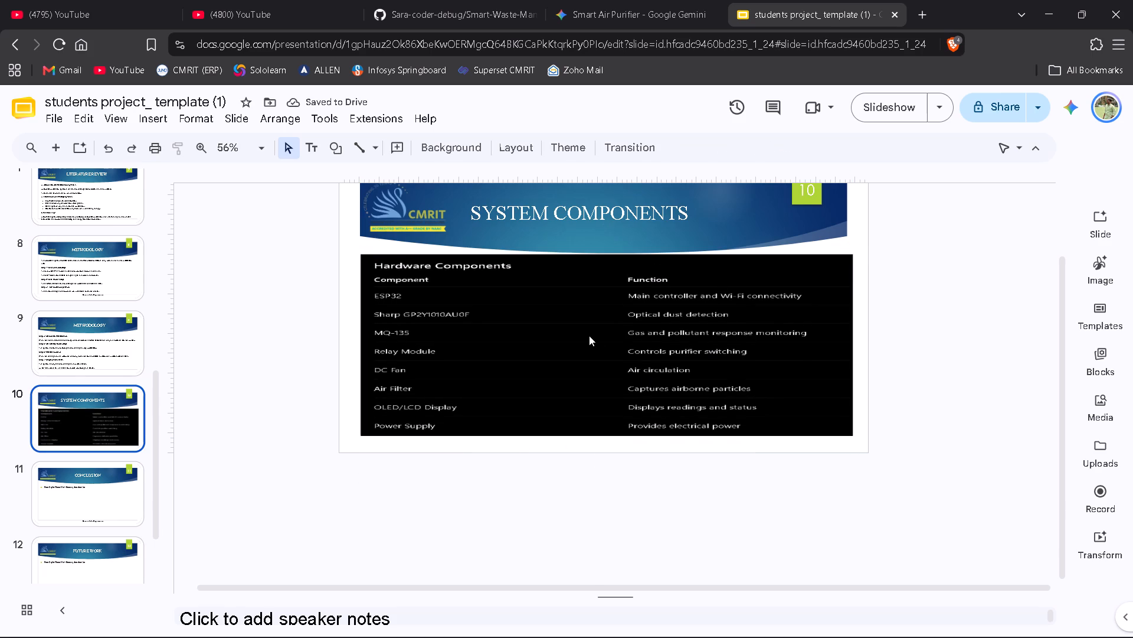
pyautogui.click(519, 464)
# Insert a new slide directly after slide 10.
pyautogui.rightClick(90, 457)
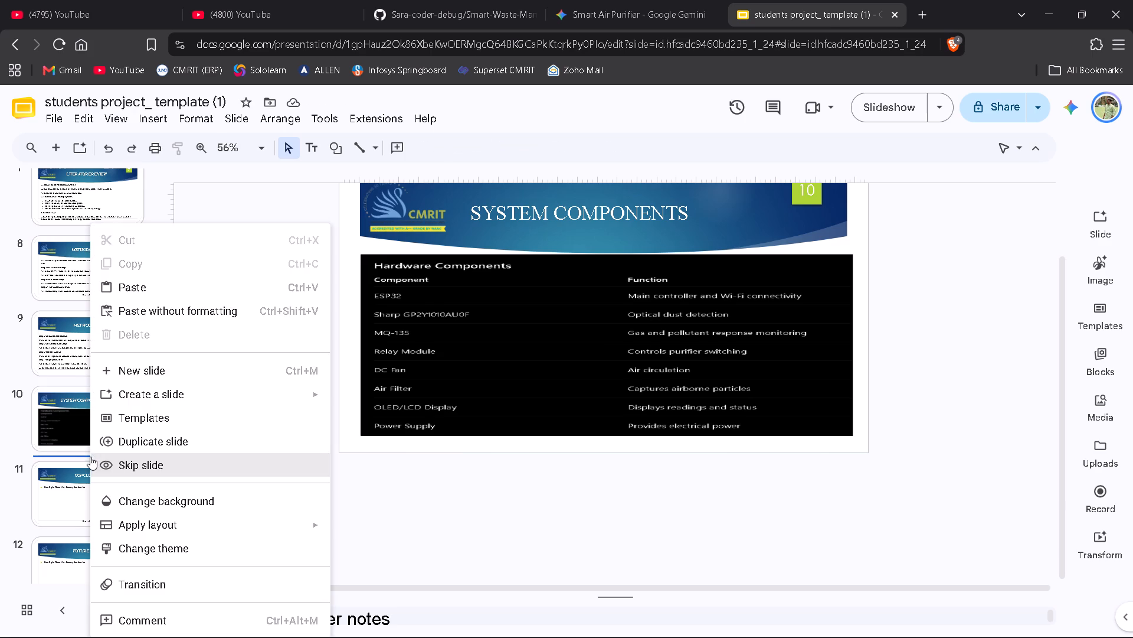
pyautogui.click(158, 373)
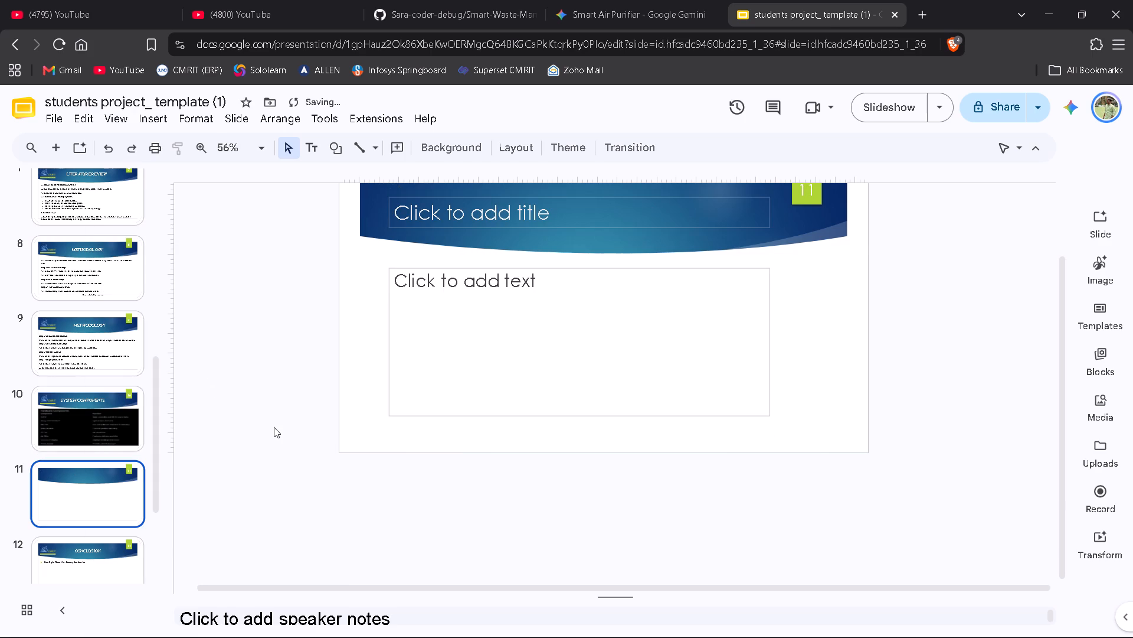
pyautogui.scroll(-1, 274, 427)
# Copy the SYSTEM COMPONENTS title from slide 10 into the title placeholder of slide 11.
pyautogui.click(107, 410)
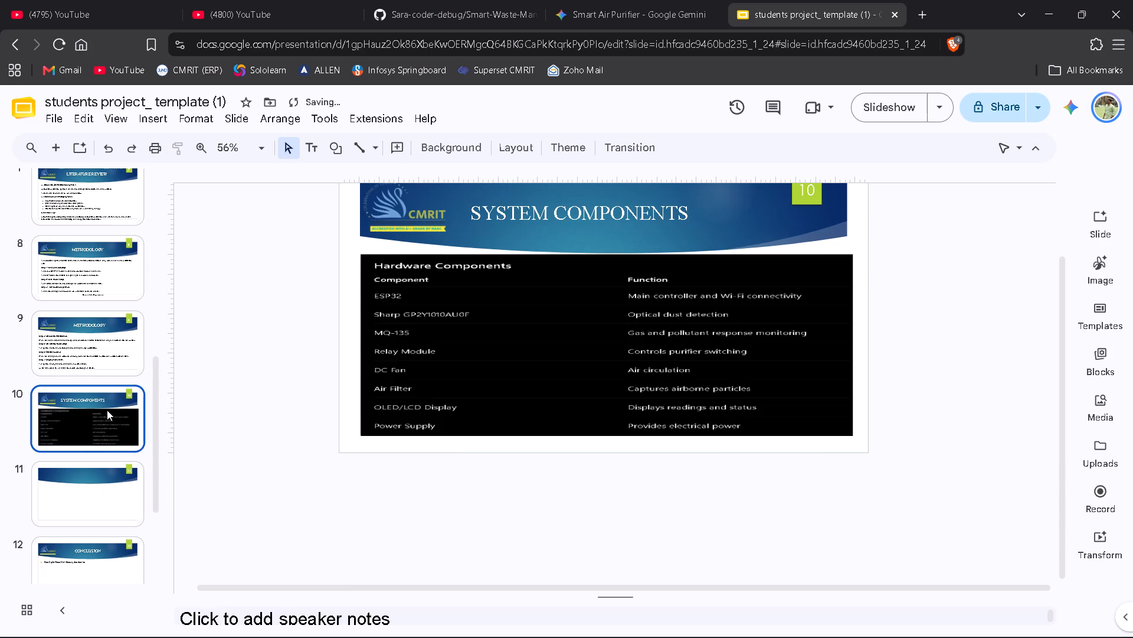
pyautogui.tripleClick(507, 213)
pyautogui.click(507, 213)
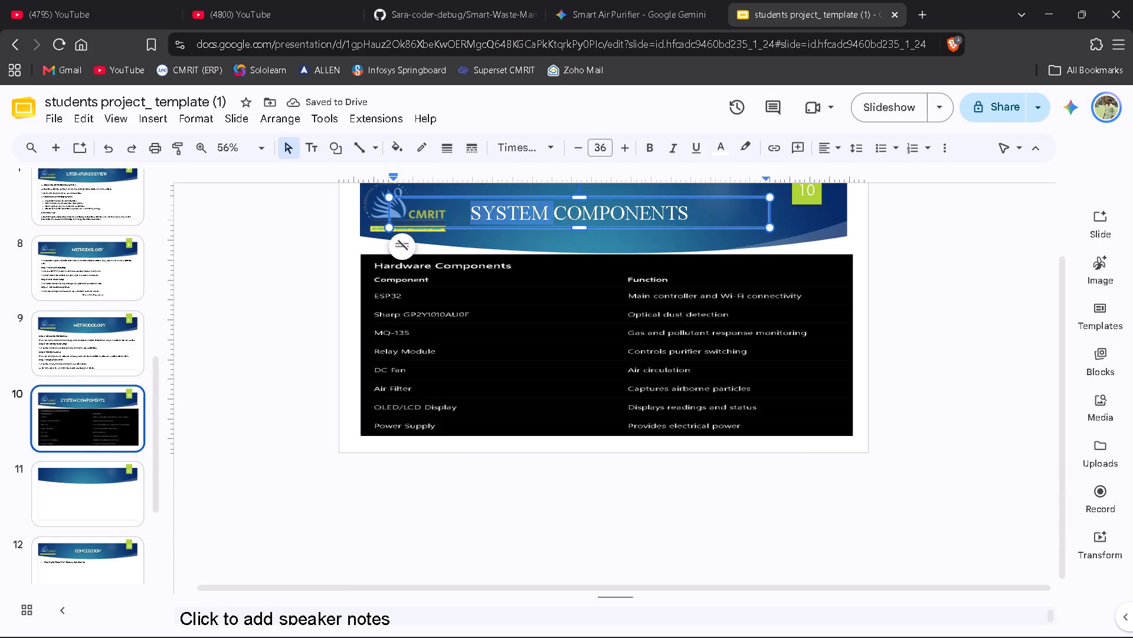
pyautogui.tripleClick(507, 213)
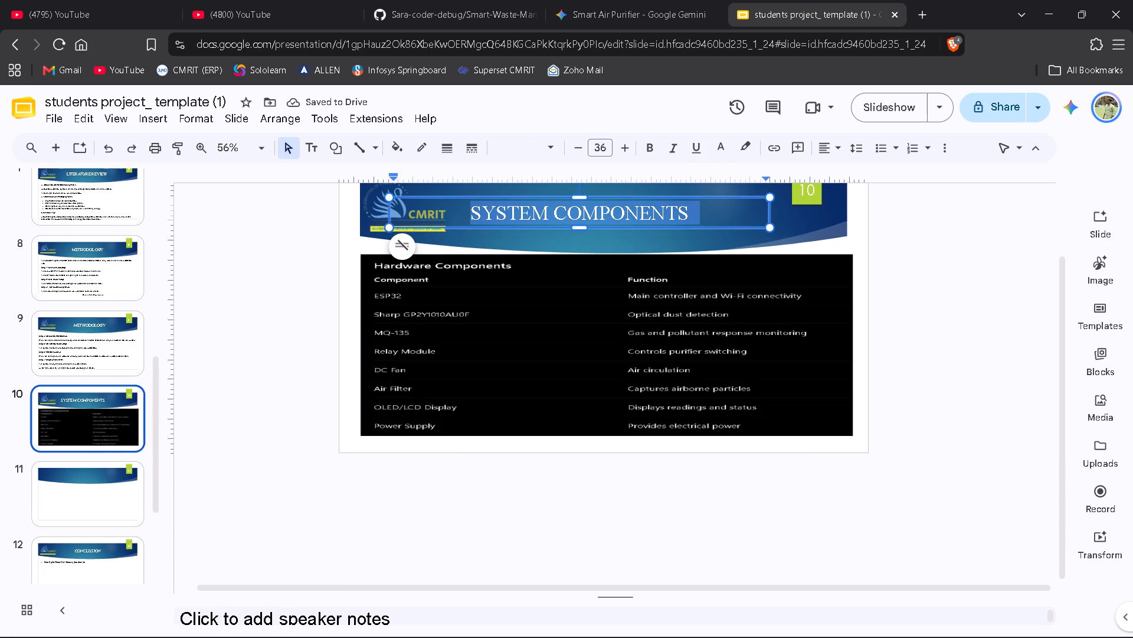
pyautogui.hotkey('ctrl', 'c')
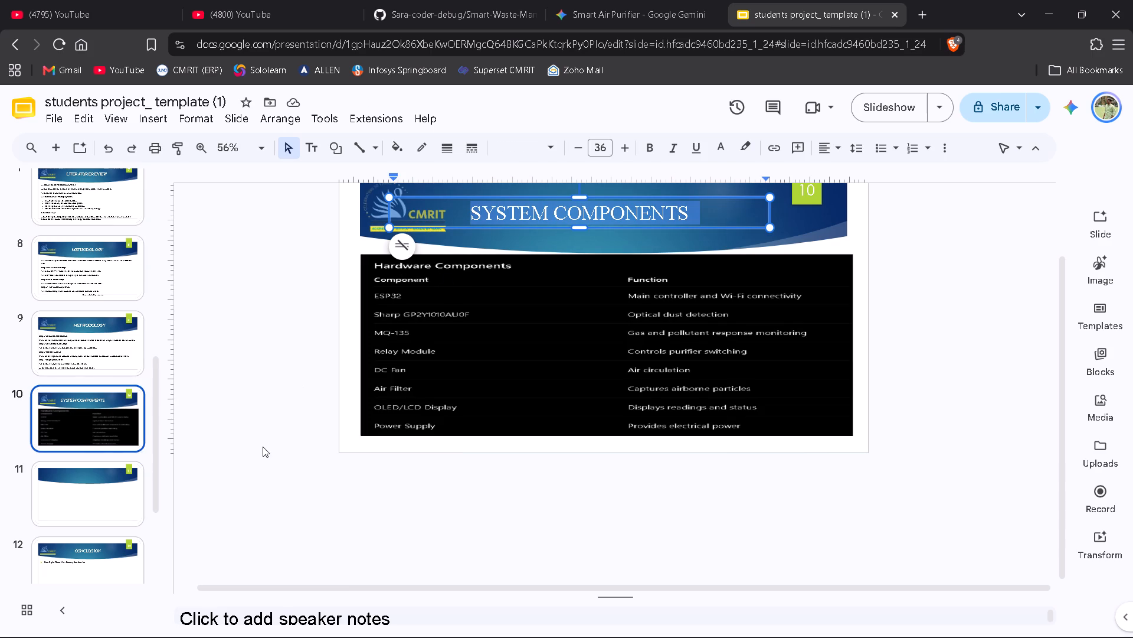
pyautogui.click(263, 447)
pyautogui.click(84, 495)
pyautogui.click(621, 207)
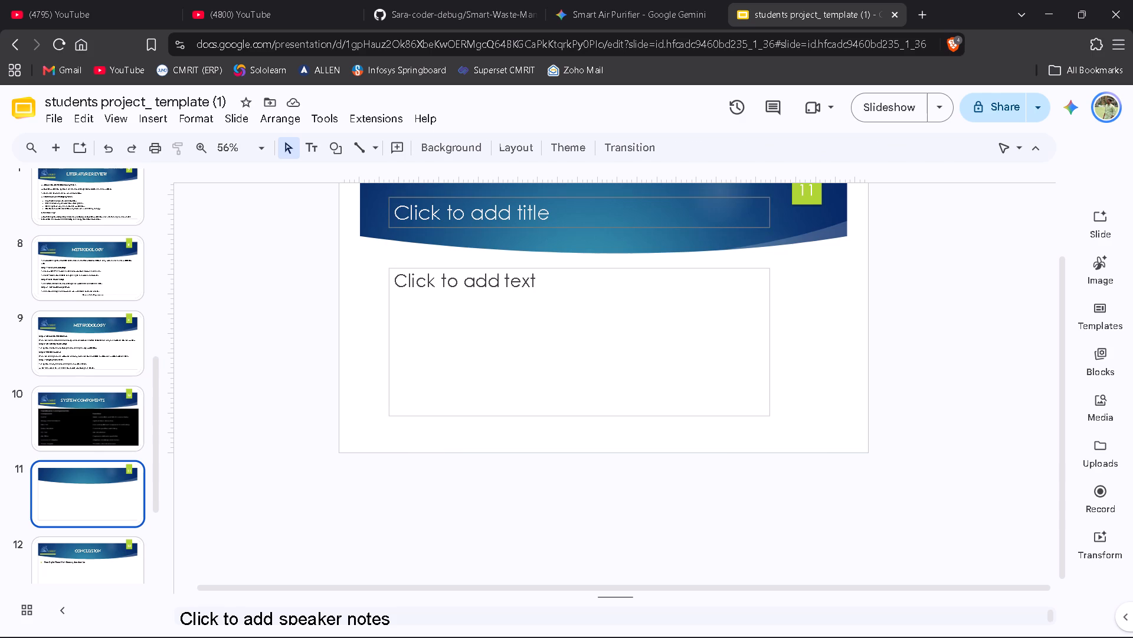
pyautogui.hotkey('ctrl', 'v')
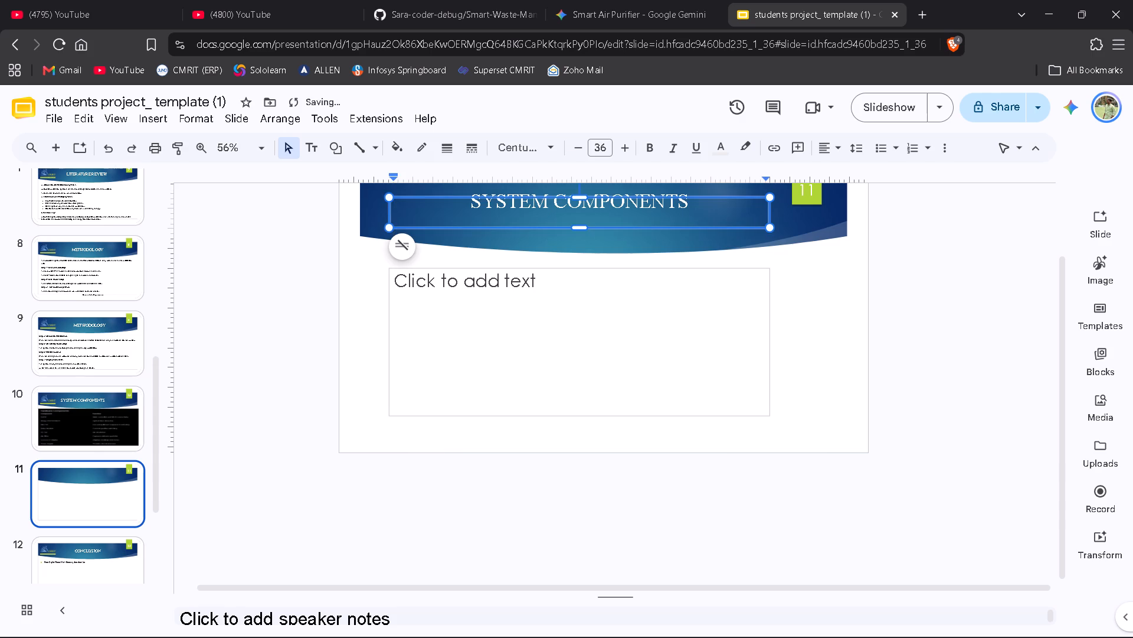
pyautogui.click(316, 285)
# Lower the top edge of slide 11's title box slightly so the title sits lower in the banner.
pyautogui.scroll(1, 390, 325)
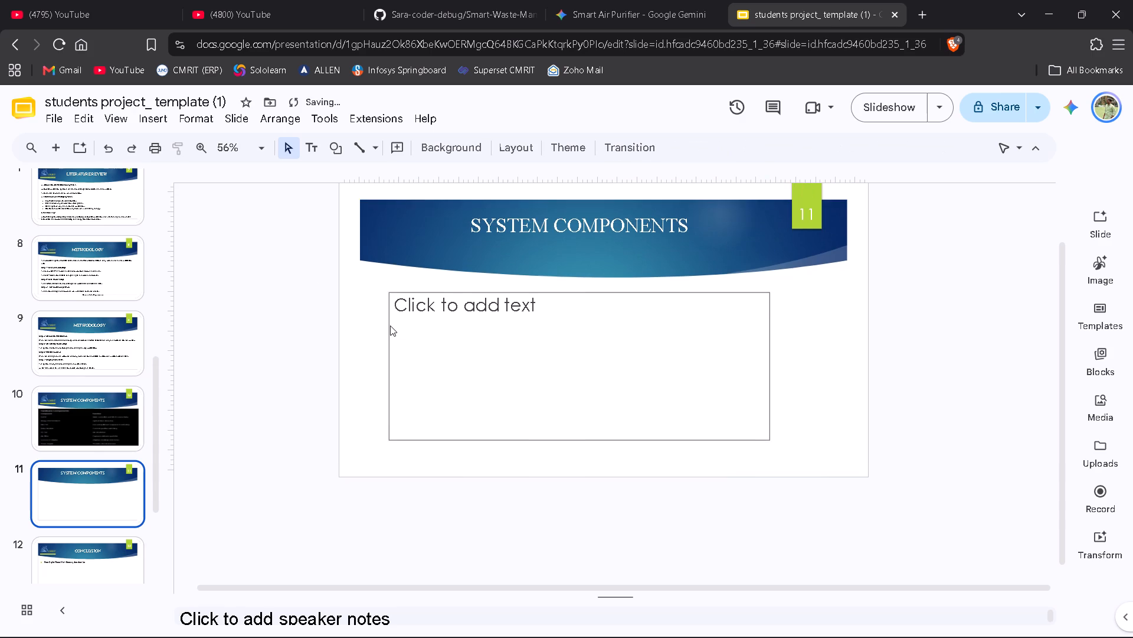
pyautogui.scroll(1, 390, 325)
pyautogui.click(461, 222)
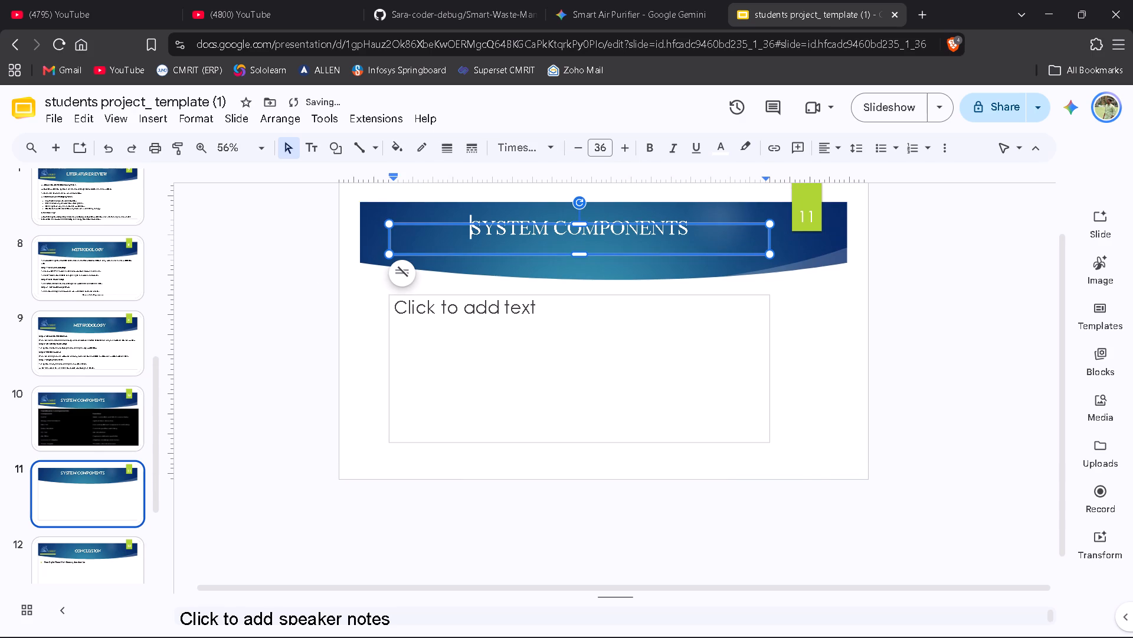
pyautogui.moveTo(578, 226); pyautogui.dragTo(578, 234)
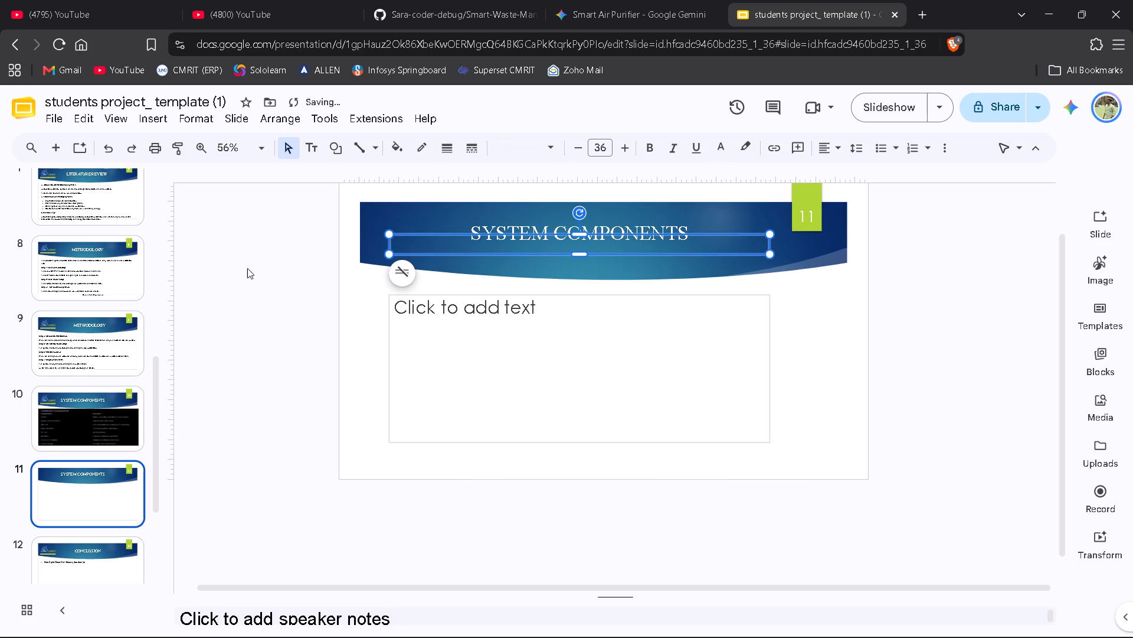
pyautogui.click(247, 268)
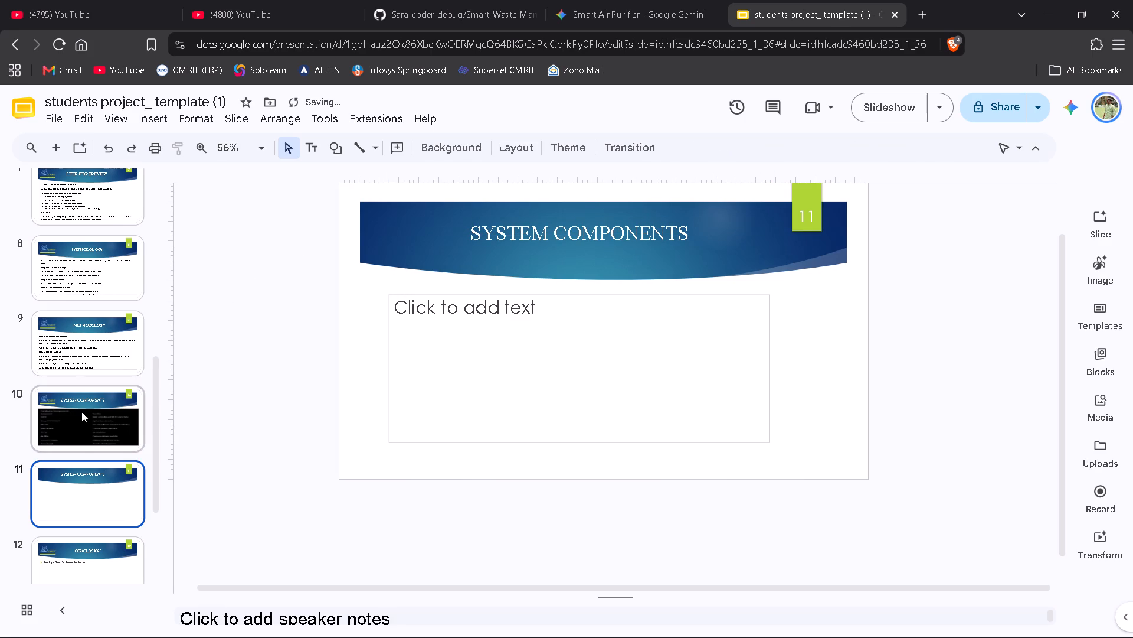
# Compare slides 10 and 11, and copy the CMRIT logo from slide 10 onto slide 11's banner.
pyautogui.click(81, 412)
pyautogui.click(74, 487)
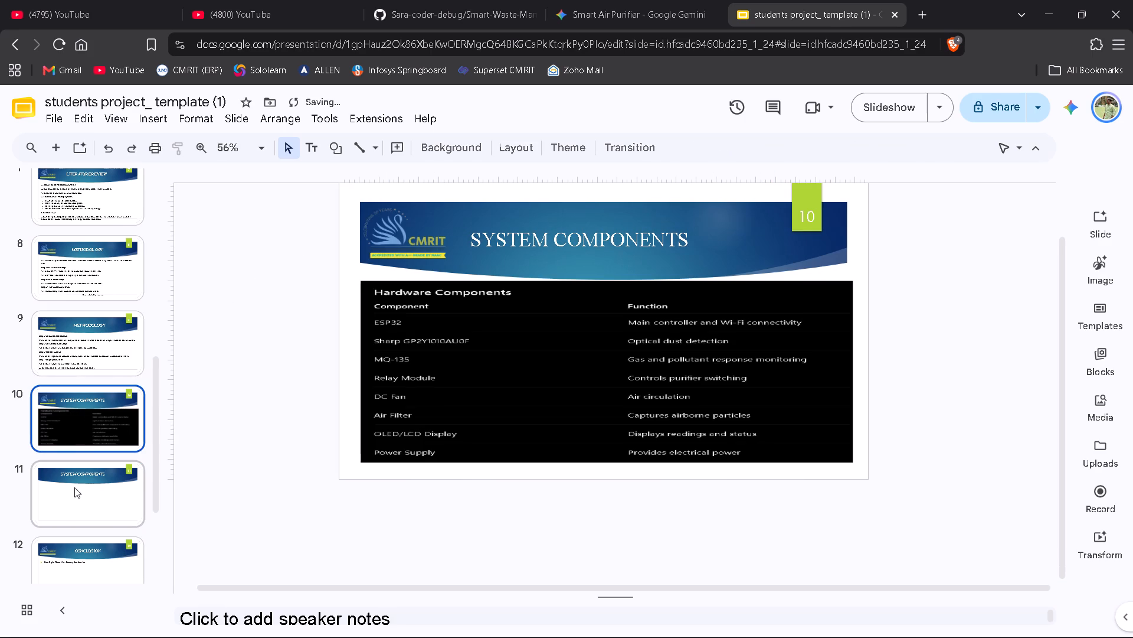
pyautogui.click(66, 400)
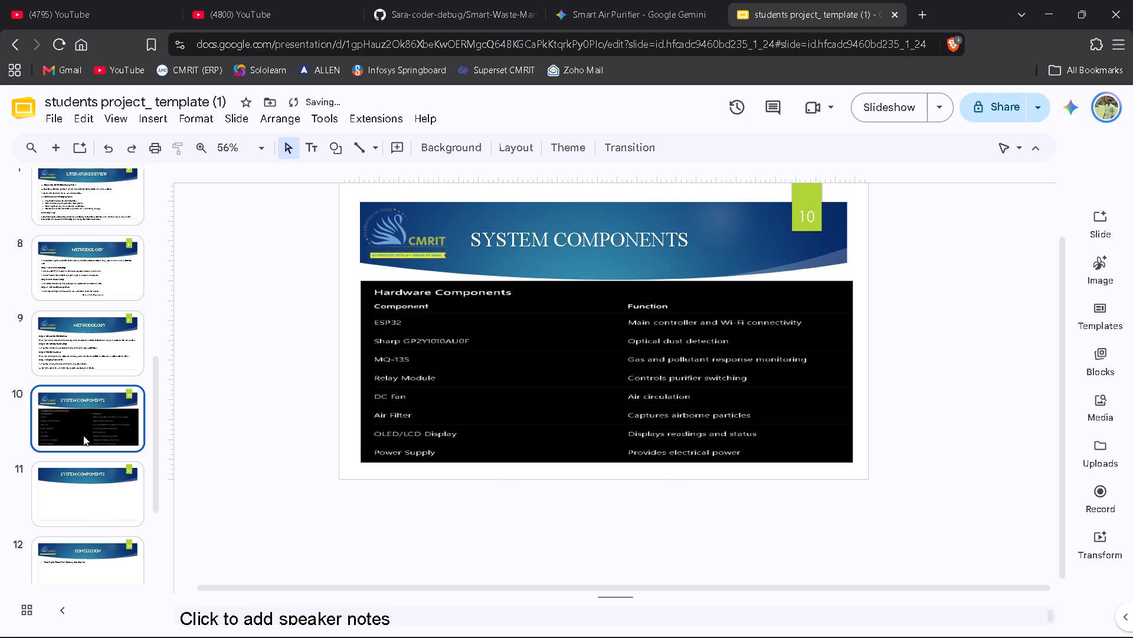
pyautogui.click(83, 435)
pyautogui.click(80, 483)
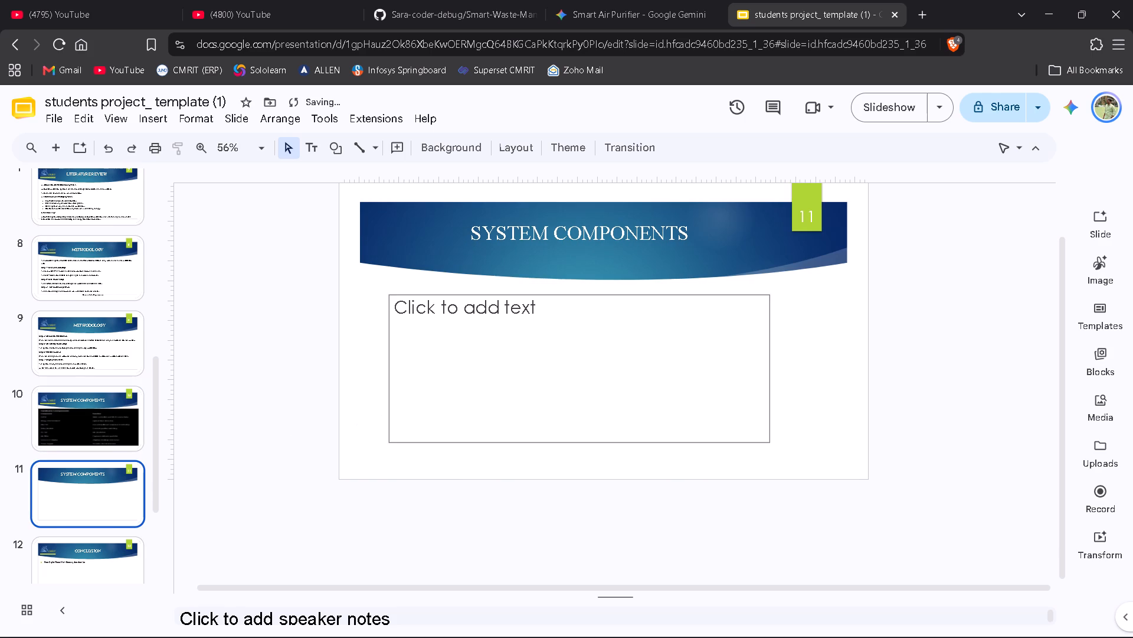
pyautogui.click(73, 374)
pyautogui.click(67, 397)
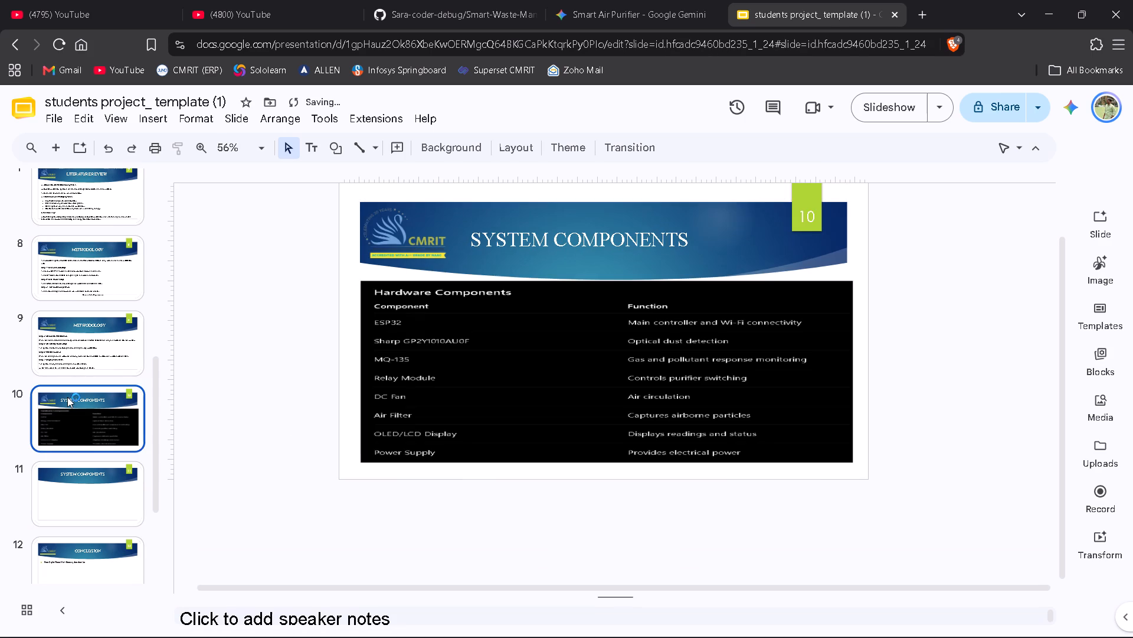
pyautogui.click(376, 233)
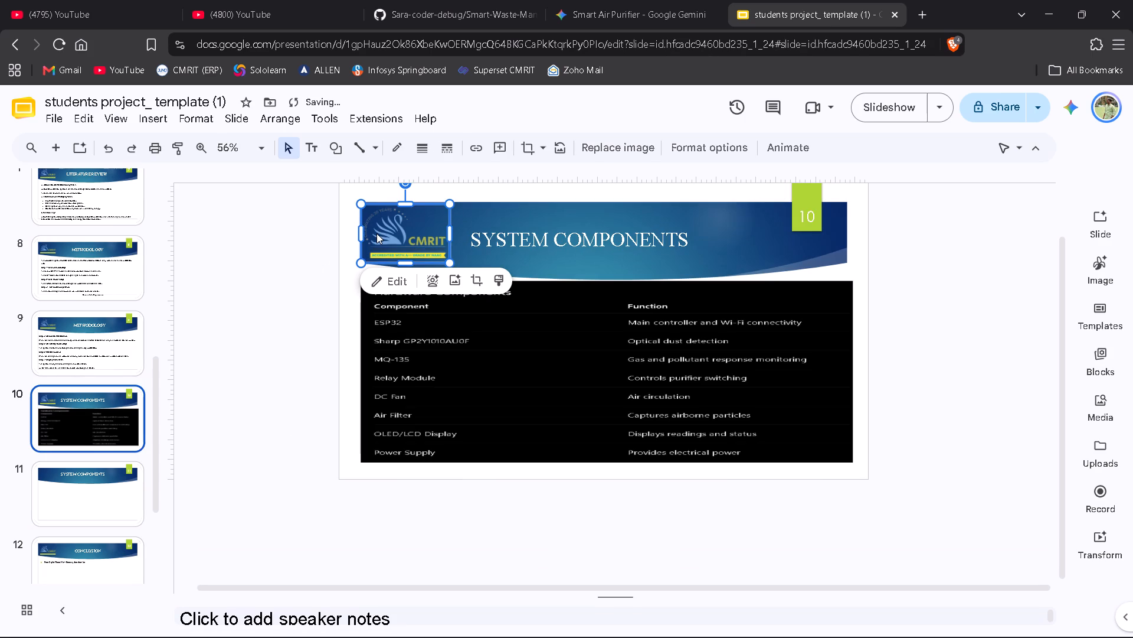
pyautogui.hotkey('ctrl', 'c')
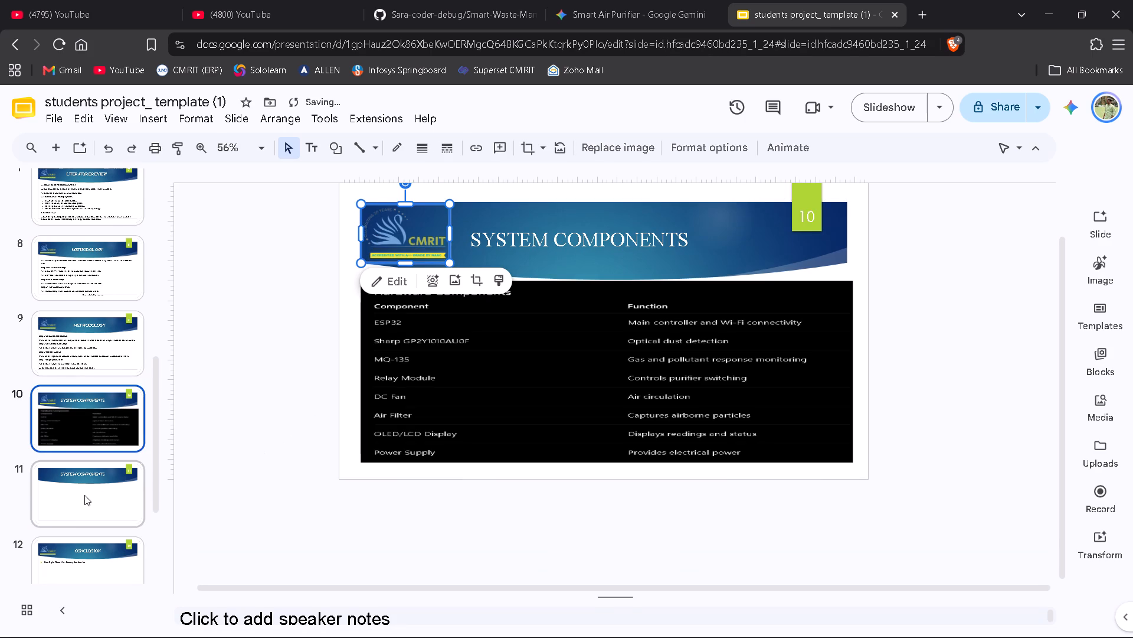
pyautogui.click(84, 495)
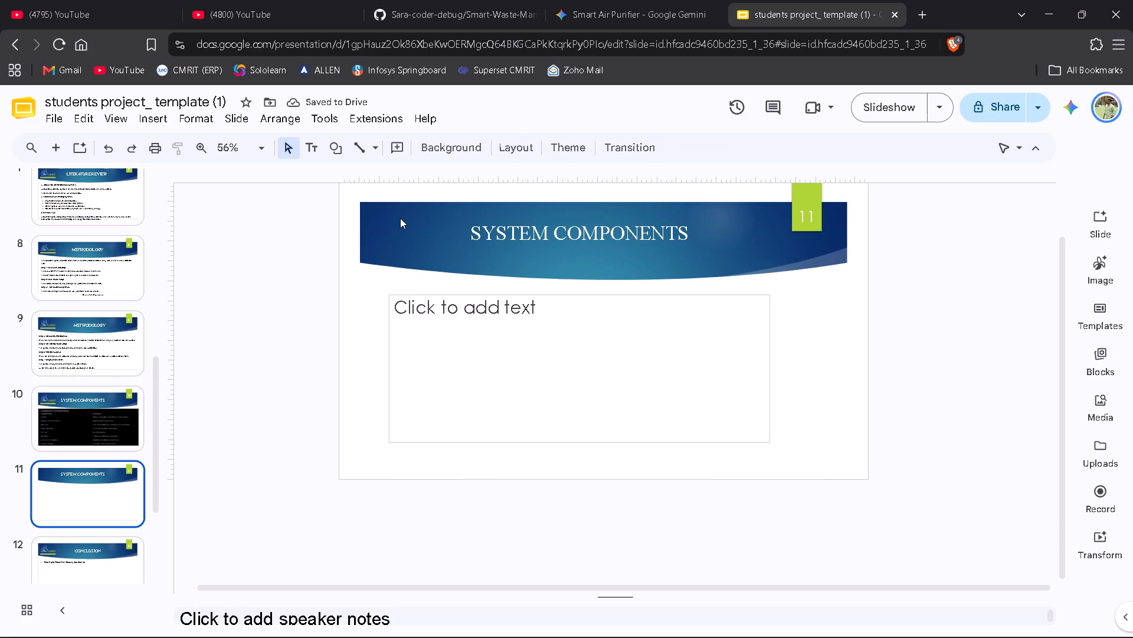
pyautogui.hotkey('ctrl', 'v')
pyautogui.click(286, 295)
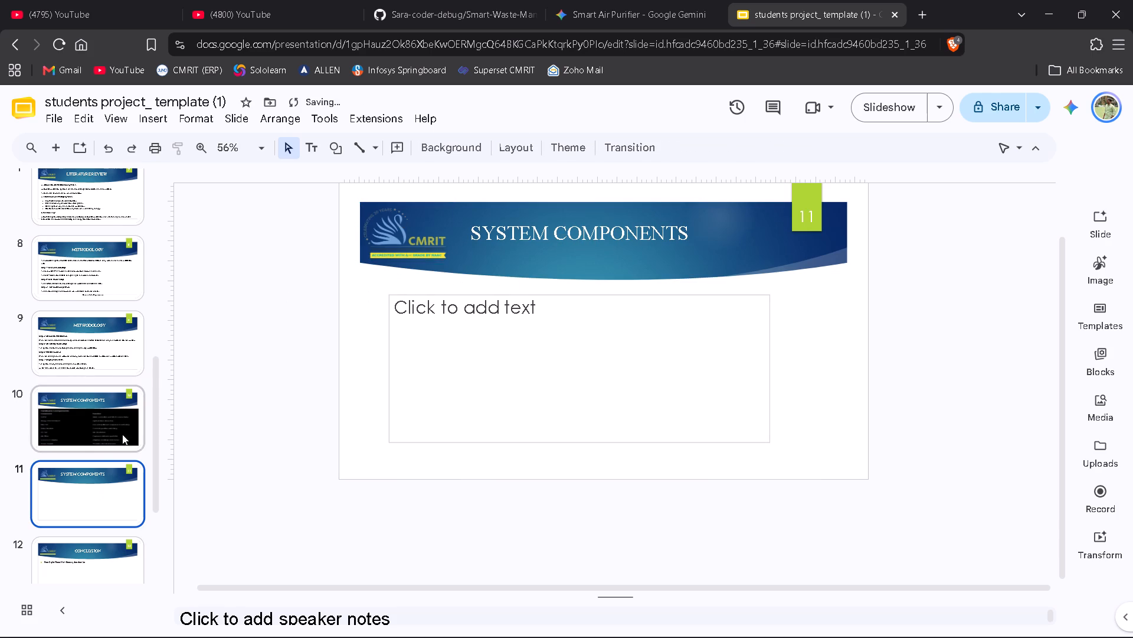
pyautogui.click(71, 479)
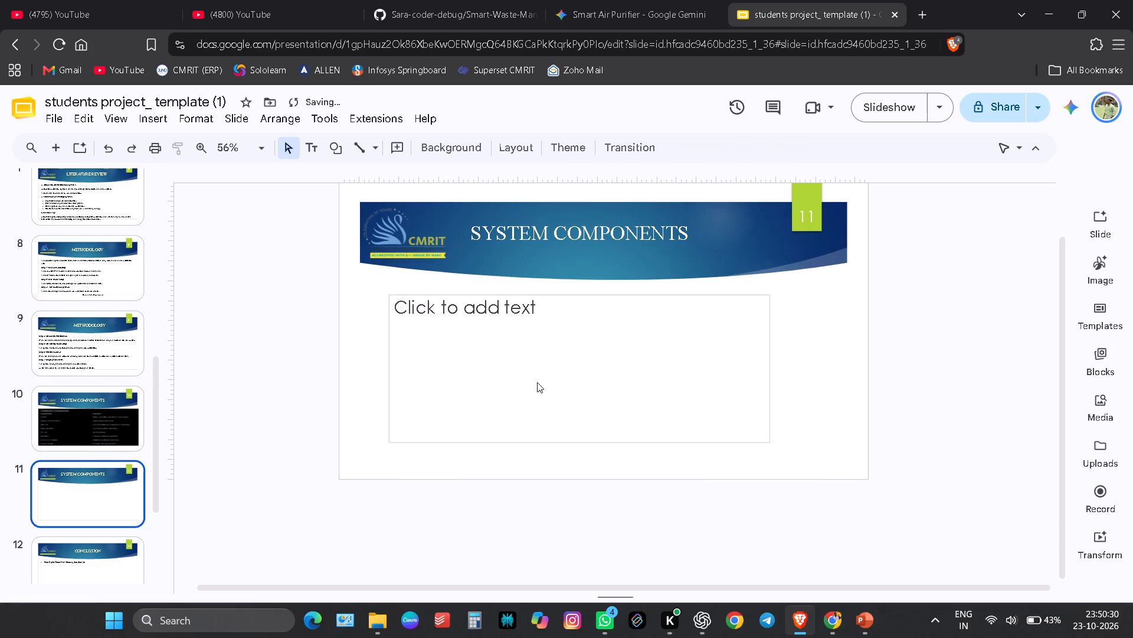
pyautogui.click(536, 383)
pyautogui.press('Print')
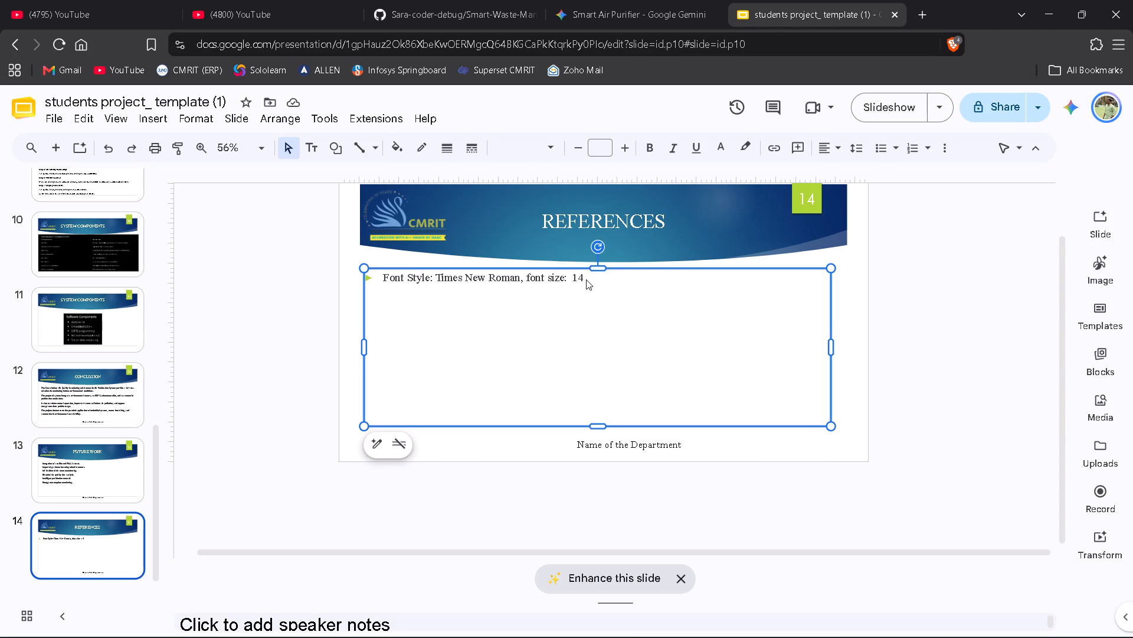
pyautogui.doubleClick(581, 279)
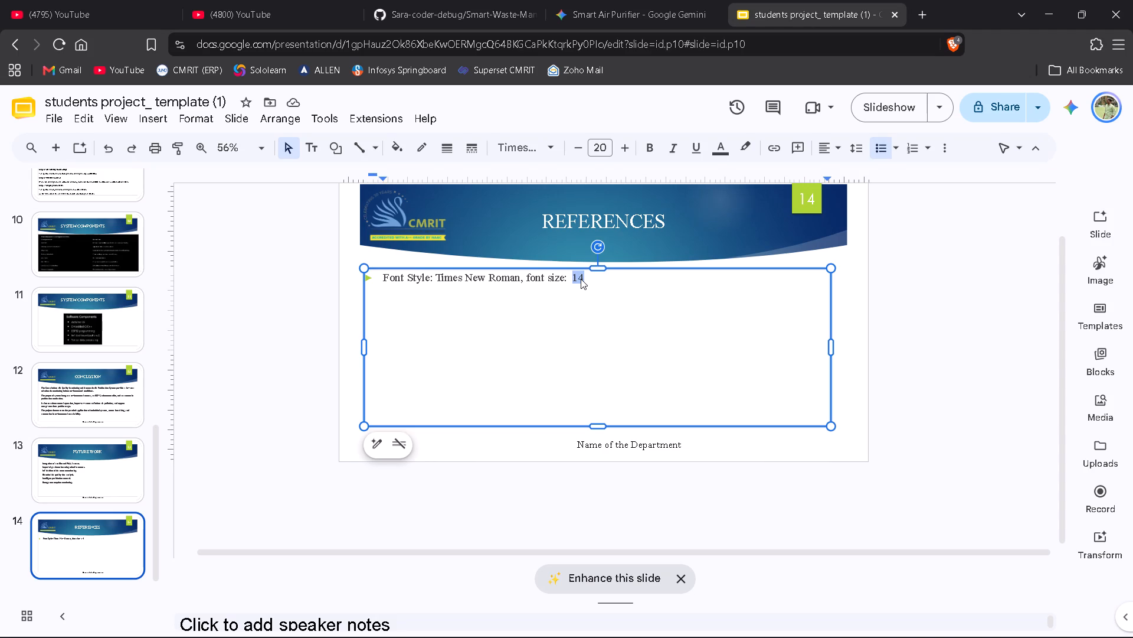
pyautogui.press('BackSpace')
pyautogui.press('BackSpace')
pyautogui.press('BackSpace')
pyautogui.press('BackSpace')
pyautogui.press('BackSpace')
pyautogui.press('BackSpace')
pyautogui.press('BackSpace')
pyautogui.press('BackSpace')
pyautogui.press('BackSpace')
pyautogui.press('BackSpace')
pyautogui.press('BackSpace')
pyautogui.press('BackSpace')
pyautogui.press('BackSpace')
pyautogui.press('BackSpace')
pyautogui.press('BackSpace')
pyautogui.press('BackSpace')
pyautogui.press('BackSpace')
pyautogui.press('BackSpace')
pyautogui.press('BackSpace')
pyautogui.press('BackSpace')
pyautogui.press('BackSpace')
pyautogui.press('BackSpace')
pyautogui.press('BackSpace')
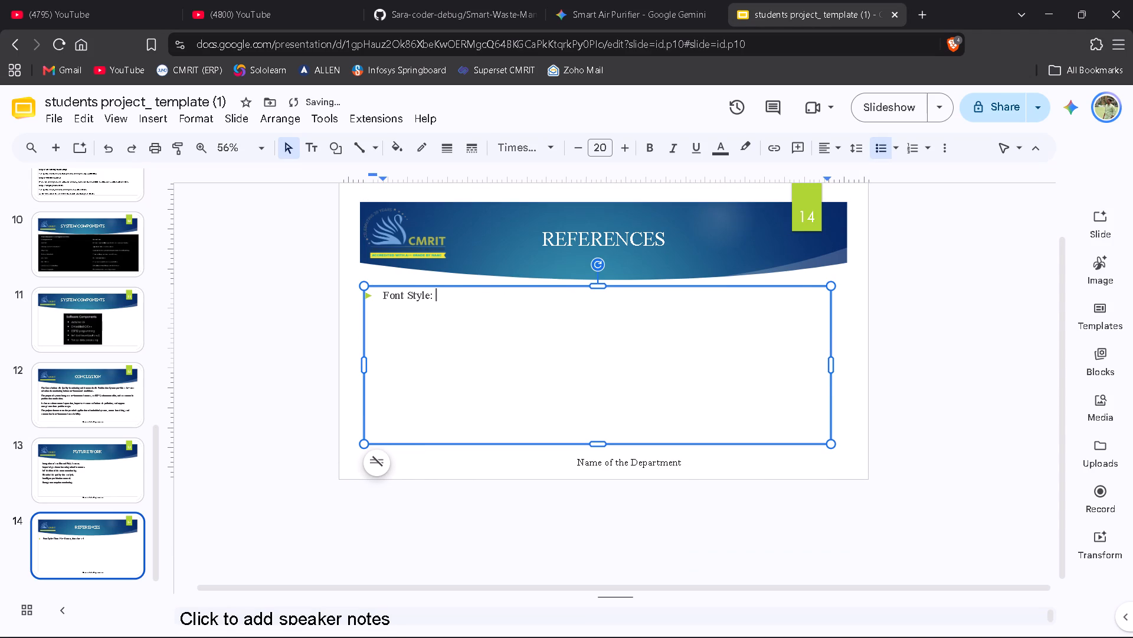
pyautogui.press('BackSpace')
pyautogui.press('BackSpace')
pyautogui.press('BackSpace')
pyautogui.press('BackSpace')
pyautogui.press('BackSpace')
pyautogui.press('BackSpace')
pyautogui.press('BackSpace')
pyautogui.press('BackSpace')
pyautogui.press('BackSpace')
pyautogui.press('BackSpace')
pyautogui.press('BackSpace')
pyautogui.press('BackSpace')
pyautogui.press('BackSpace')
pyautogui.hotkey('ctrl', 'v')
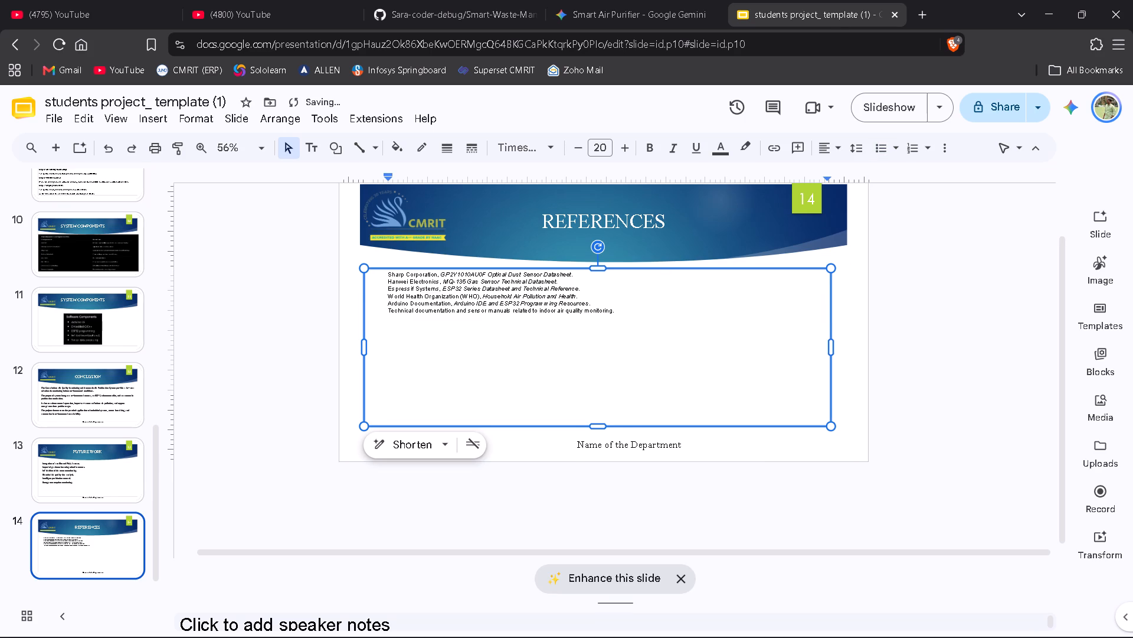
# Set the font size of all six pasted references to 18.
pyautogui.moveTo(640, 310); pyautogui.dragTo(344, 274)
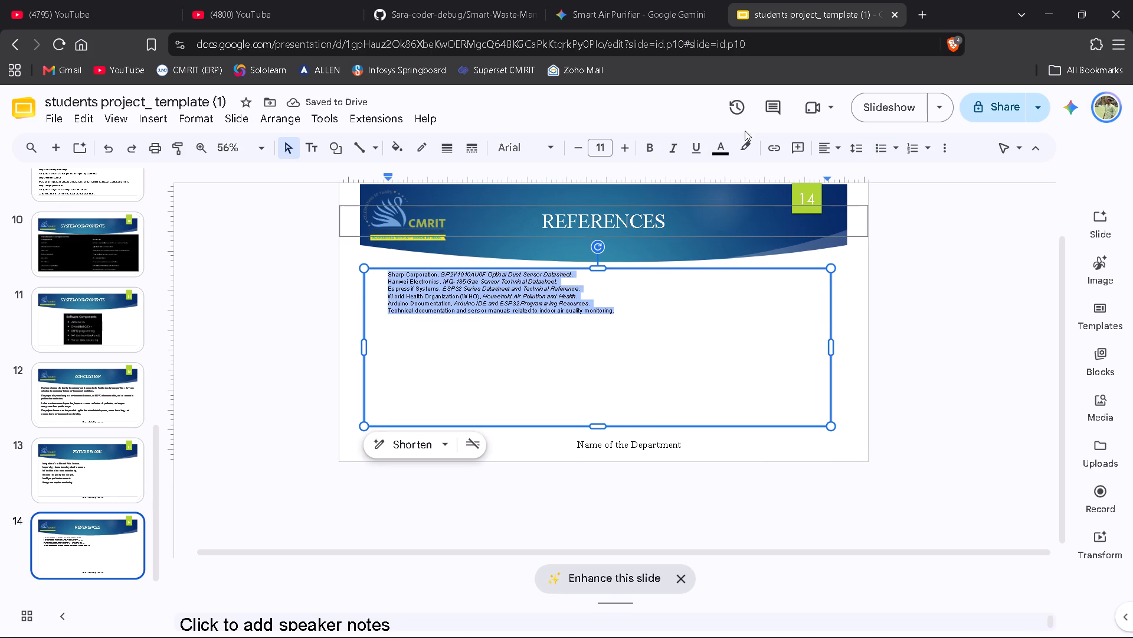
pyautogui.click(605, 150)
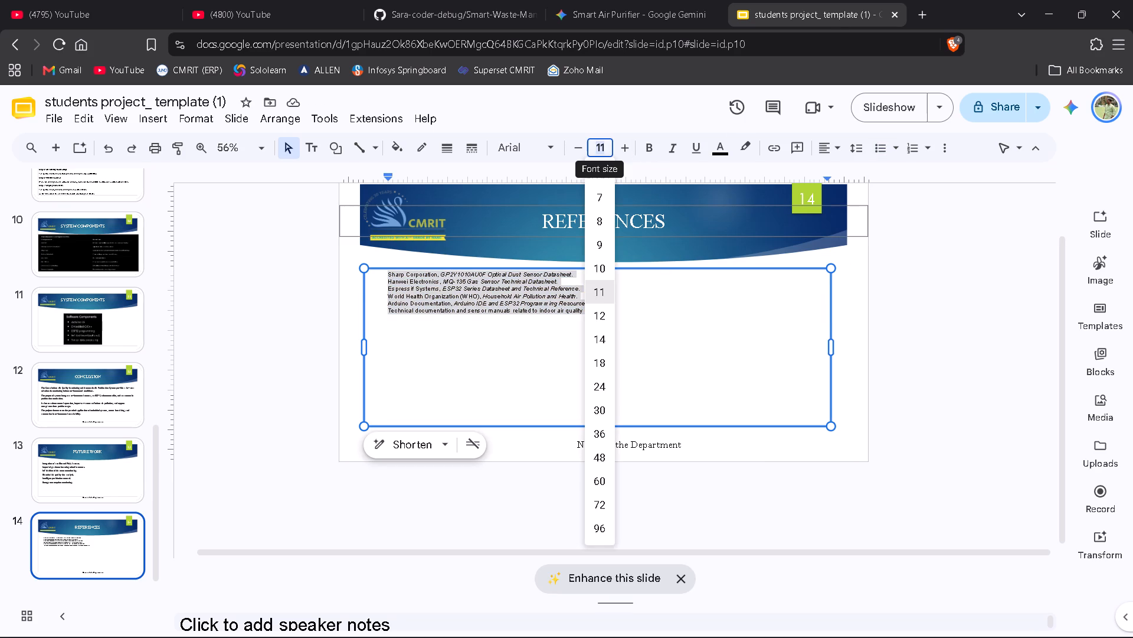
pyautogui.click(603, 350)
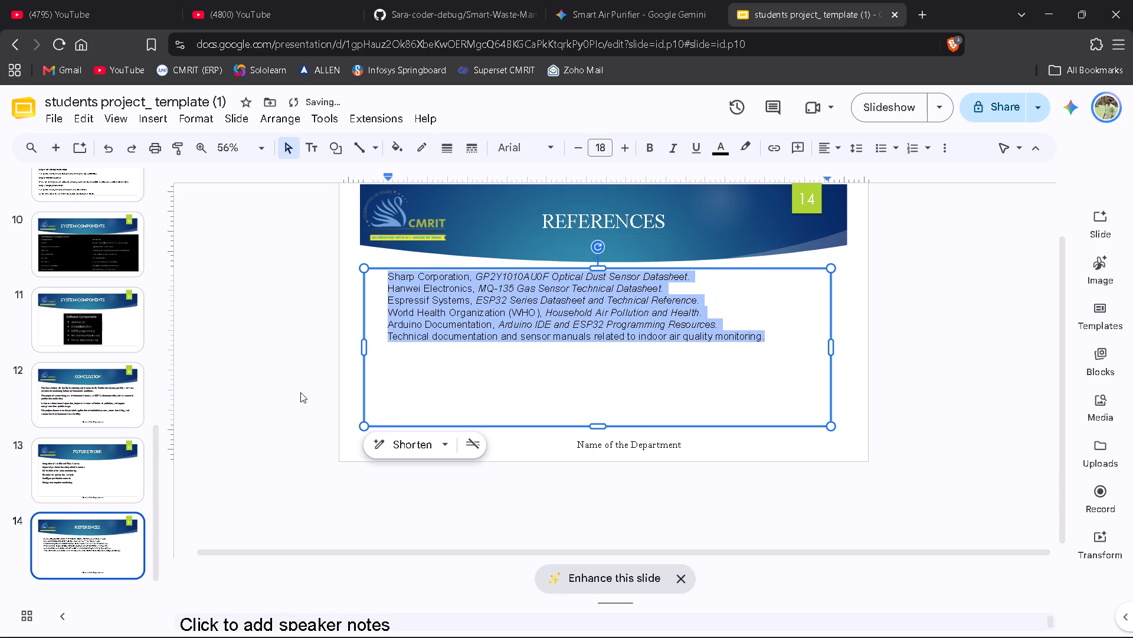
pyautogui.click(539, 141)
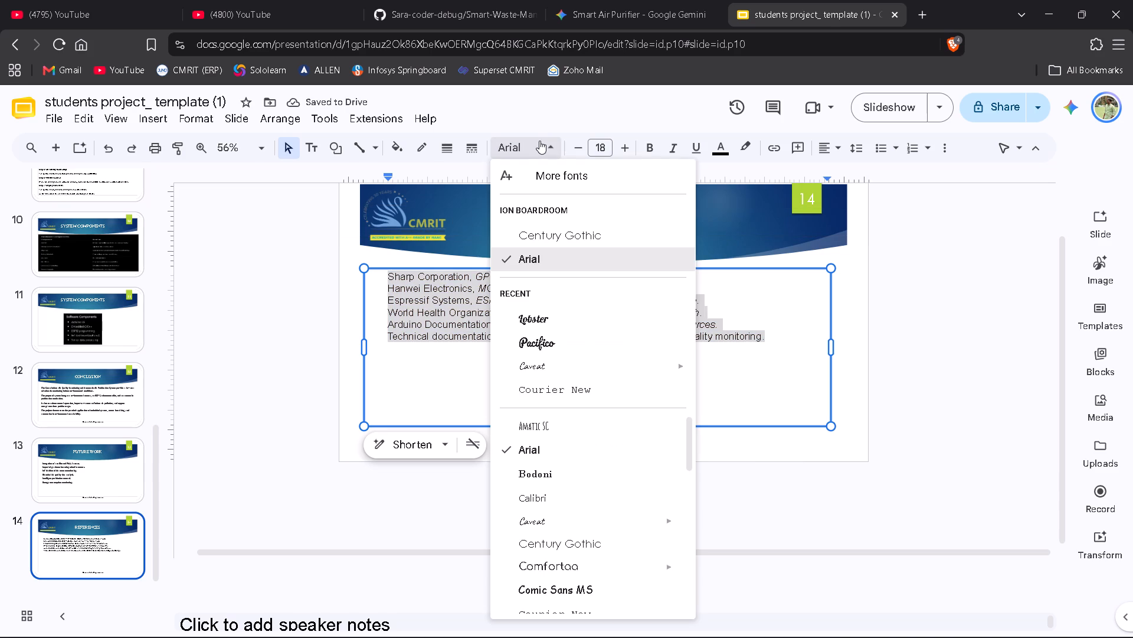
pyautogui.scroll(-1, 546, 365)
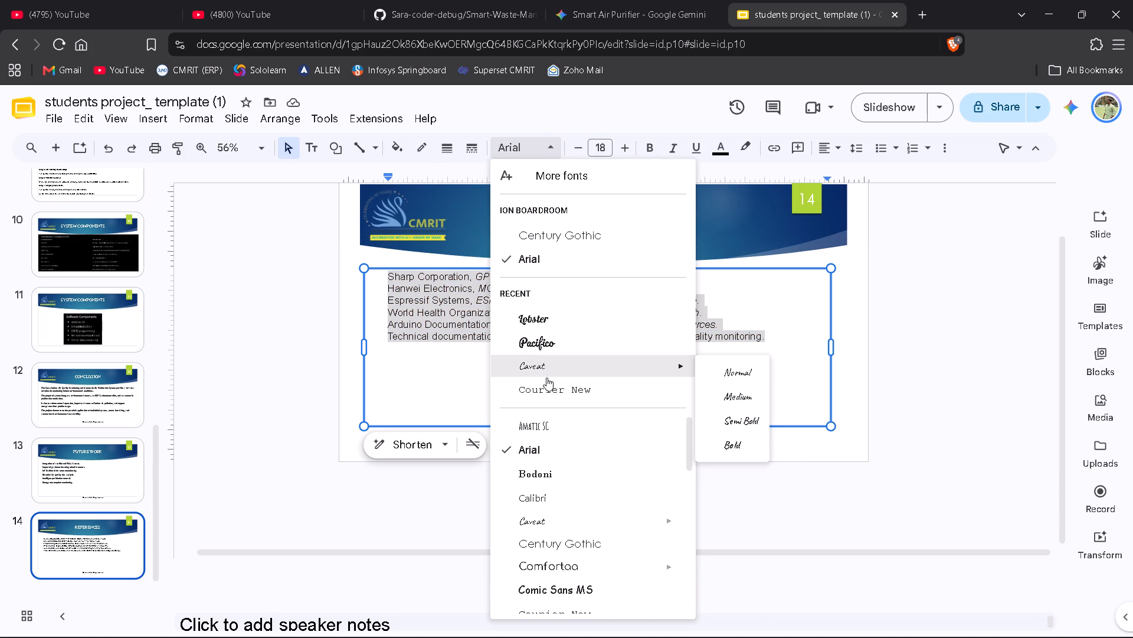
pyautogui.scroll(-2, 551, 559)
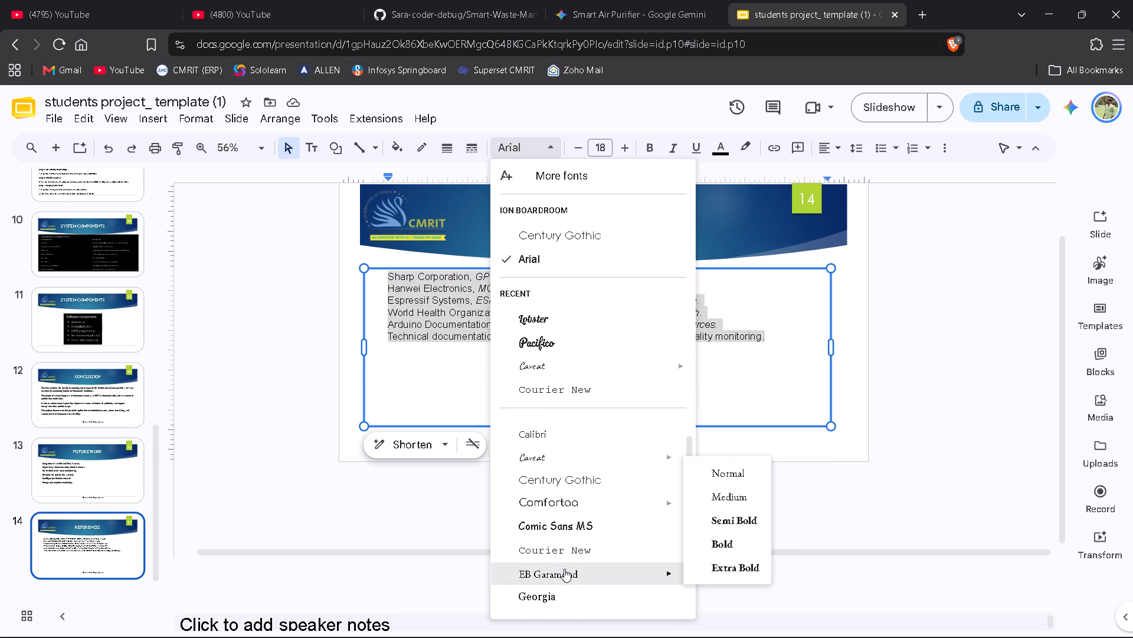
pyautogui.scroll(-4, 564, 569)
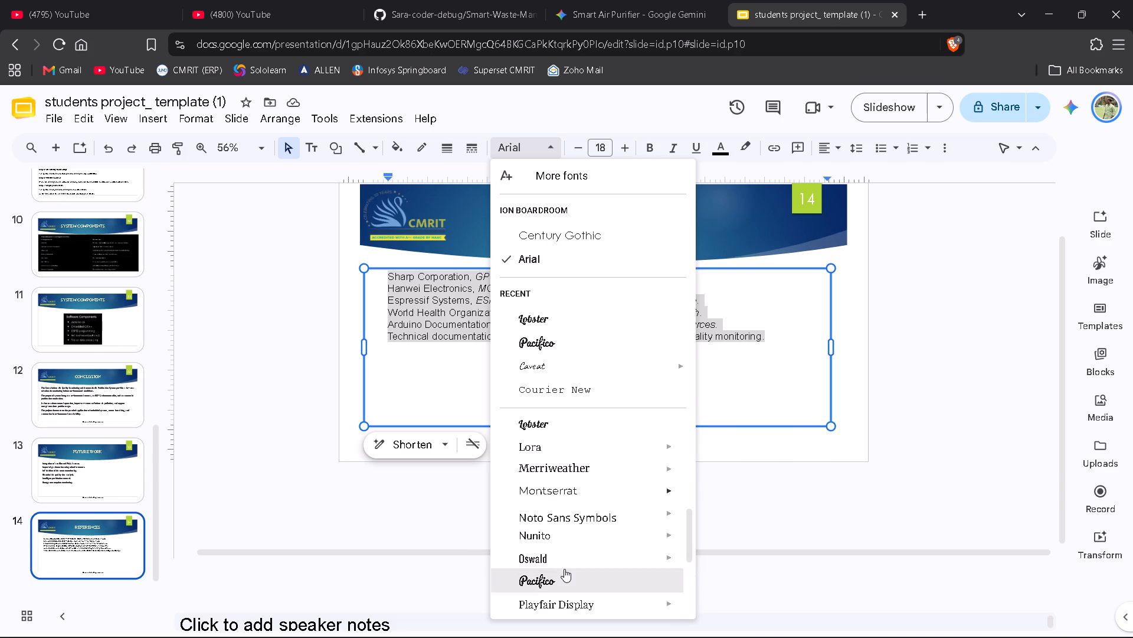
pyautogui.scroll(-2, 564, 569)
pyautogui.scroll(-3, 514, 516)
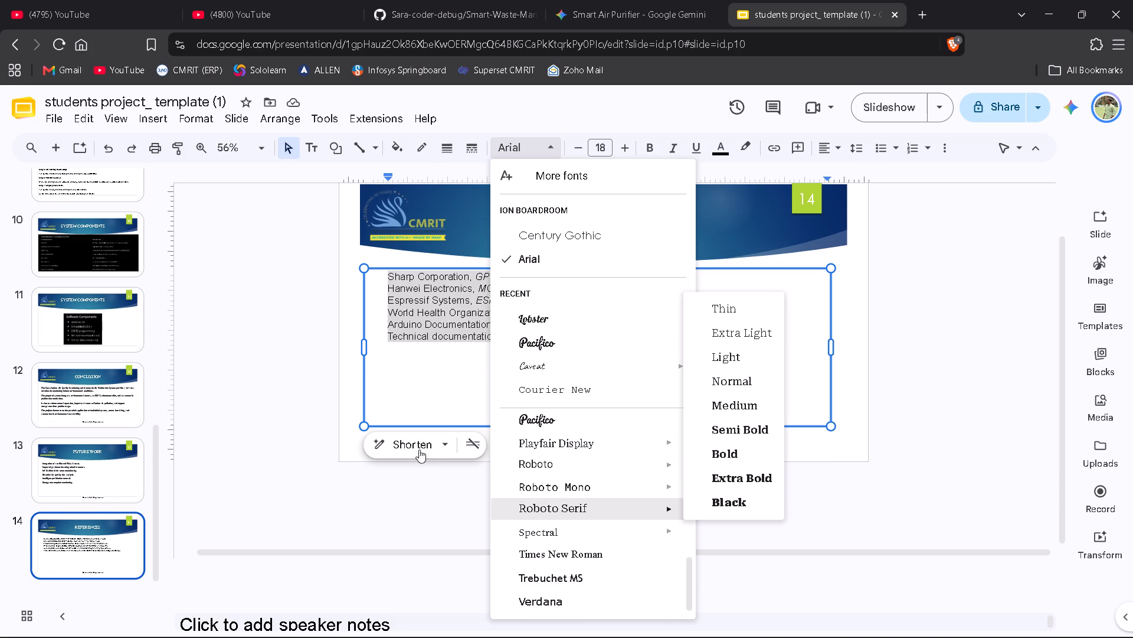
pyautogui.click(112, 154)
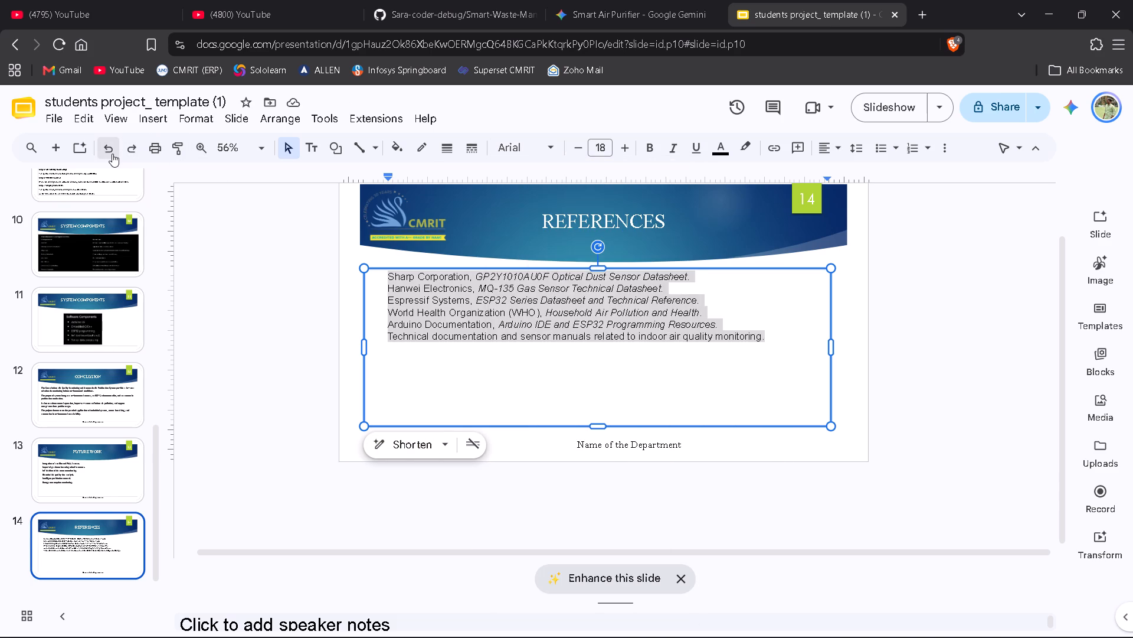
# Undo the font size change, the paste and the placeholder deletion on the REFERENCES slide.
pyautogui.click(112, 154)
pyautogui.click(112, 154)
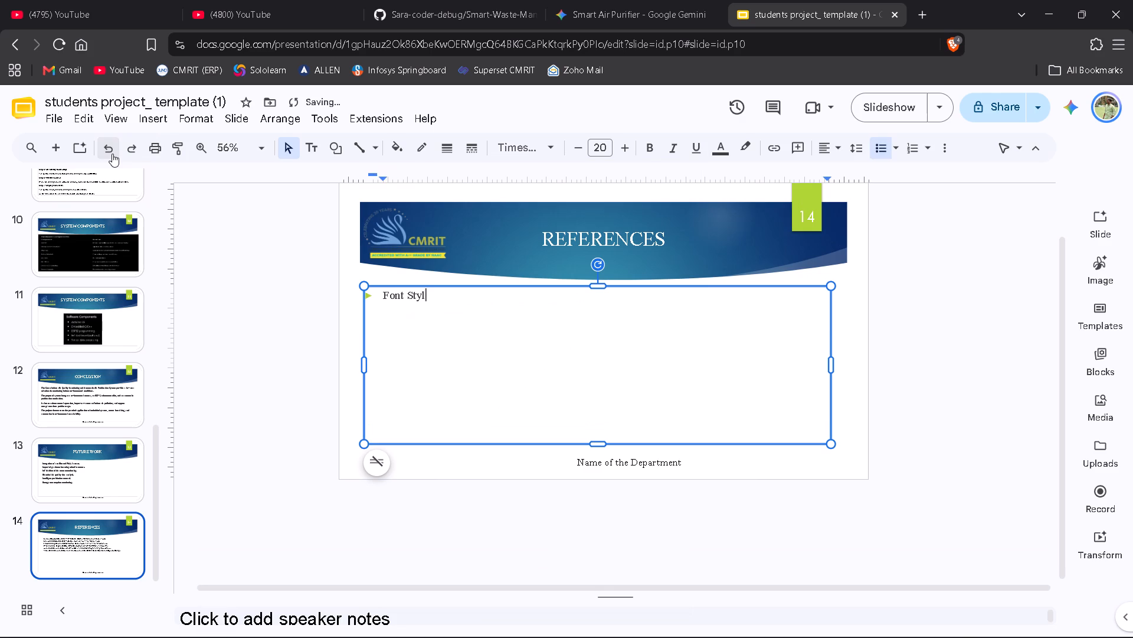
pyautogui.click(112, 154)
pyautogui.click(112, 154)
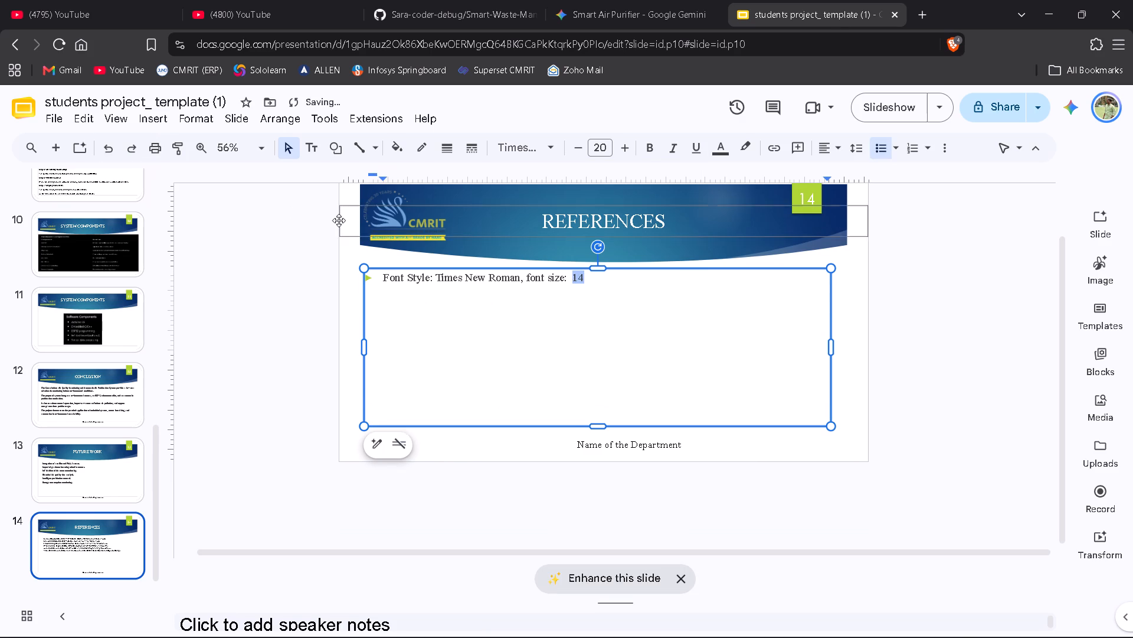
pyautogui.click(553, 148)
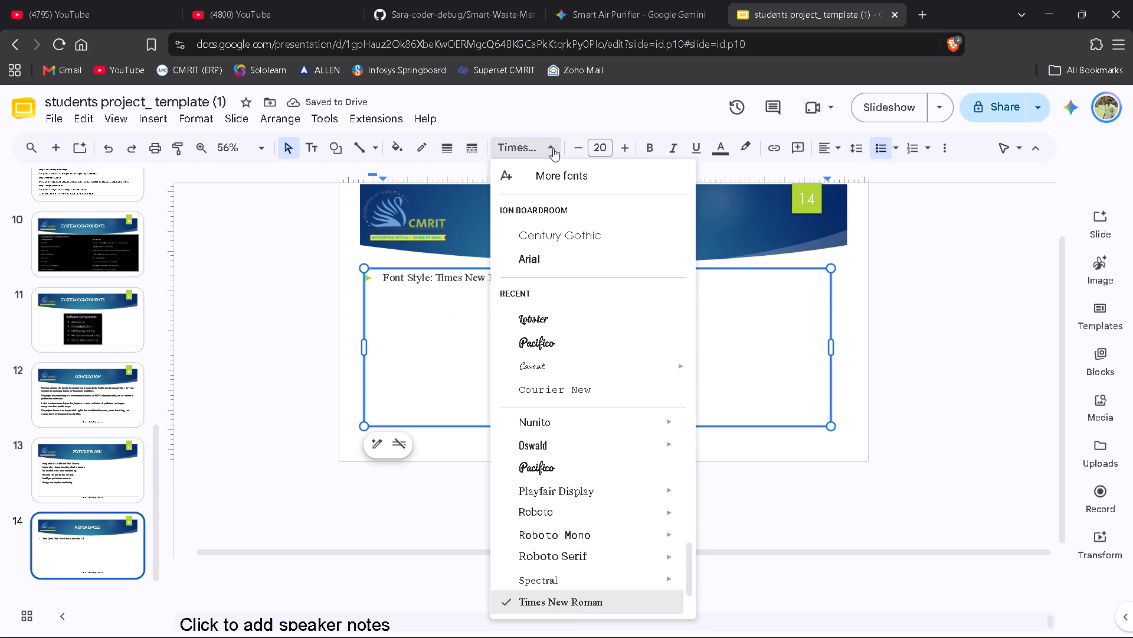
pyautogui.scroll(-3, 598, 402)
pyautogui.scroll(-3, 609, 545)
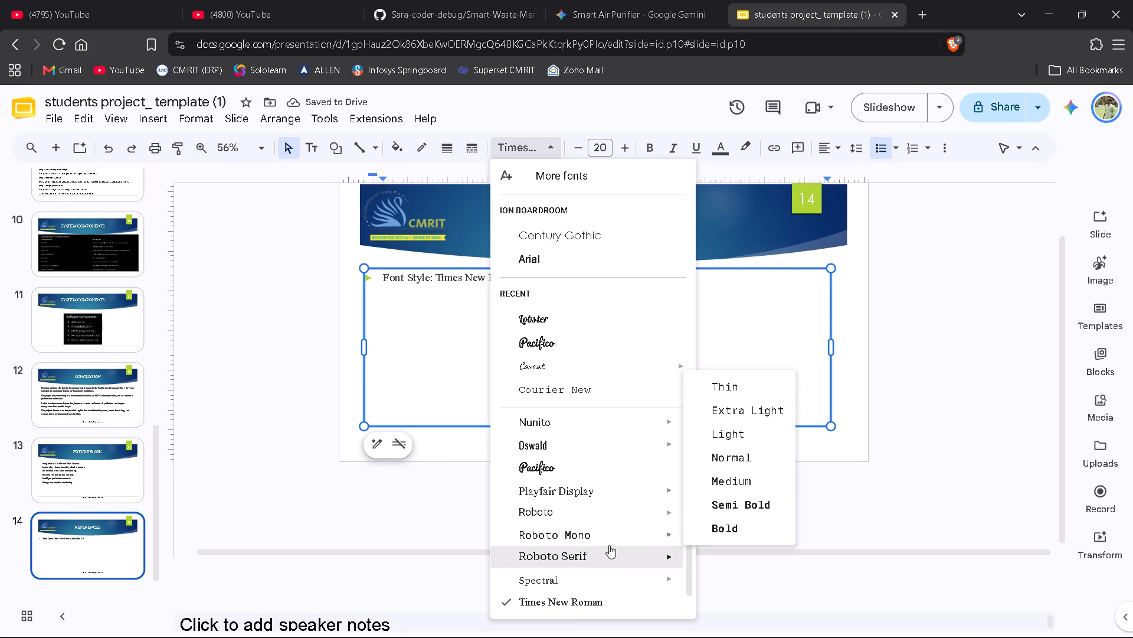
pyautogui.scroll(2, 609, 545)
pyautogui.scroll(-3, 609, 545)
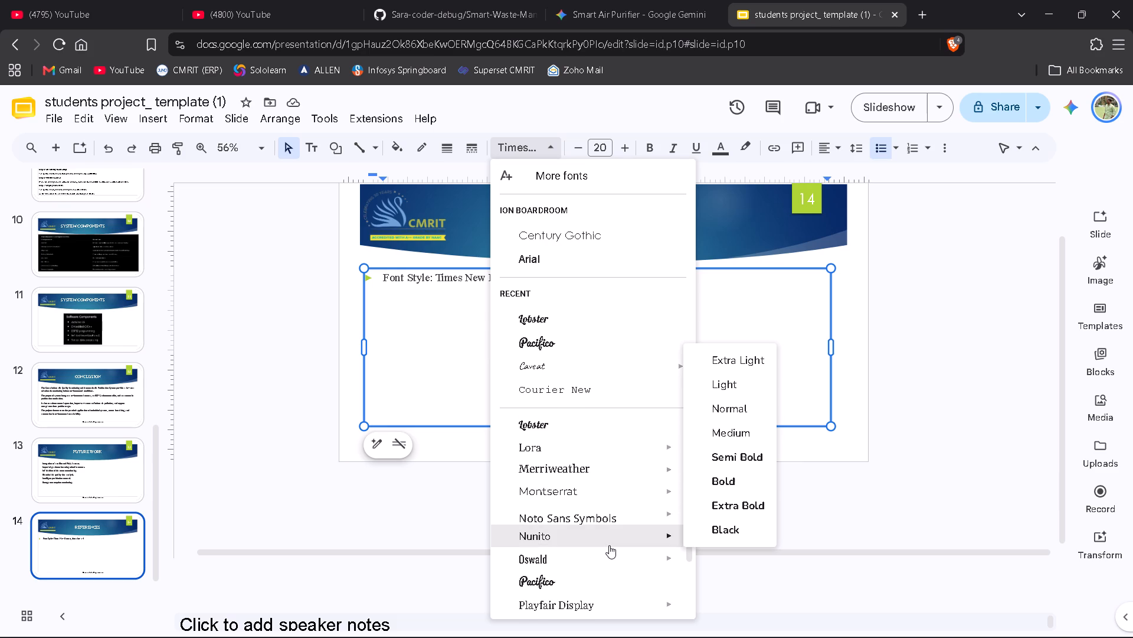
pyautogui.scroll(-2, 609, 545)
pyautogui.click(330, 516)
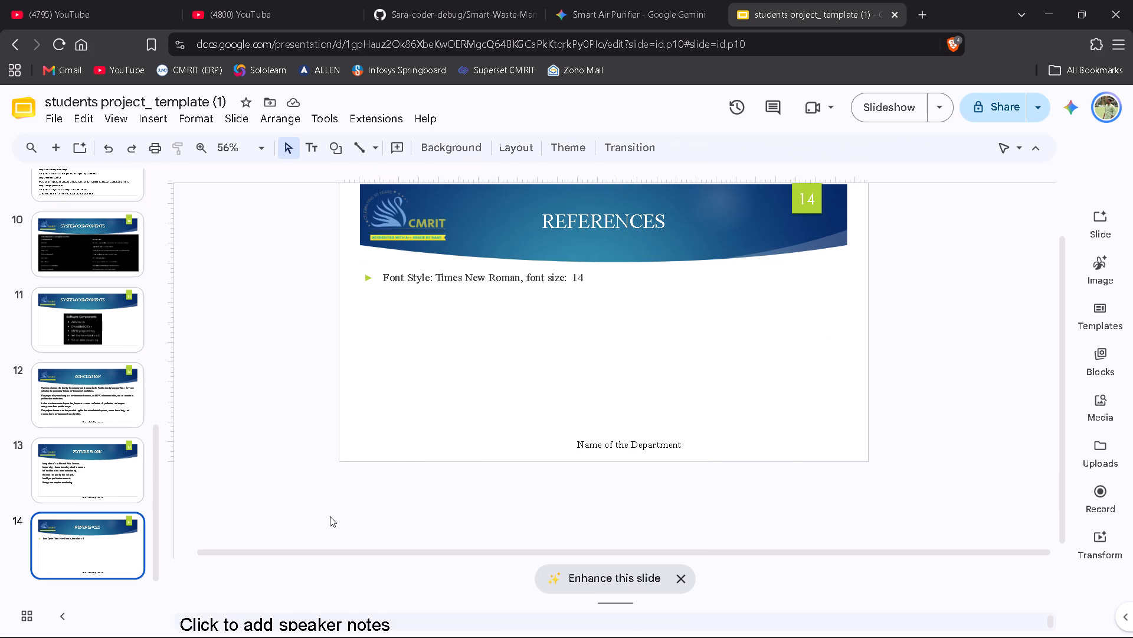
# Delete the REFERENCES slide's placeholder line together with its bullet, and paste the six copied references into the body text box.
pyautogui.click(566, 286)
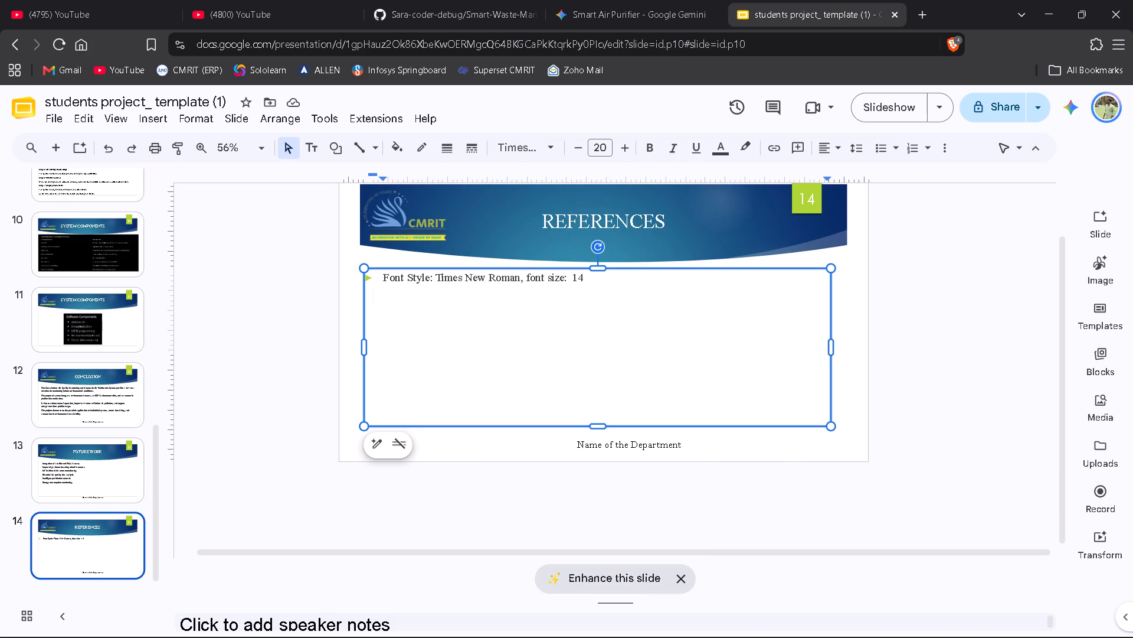
pyautogui.moveTo(589, 281); pyautogui.dragTo(384, 277)
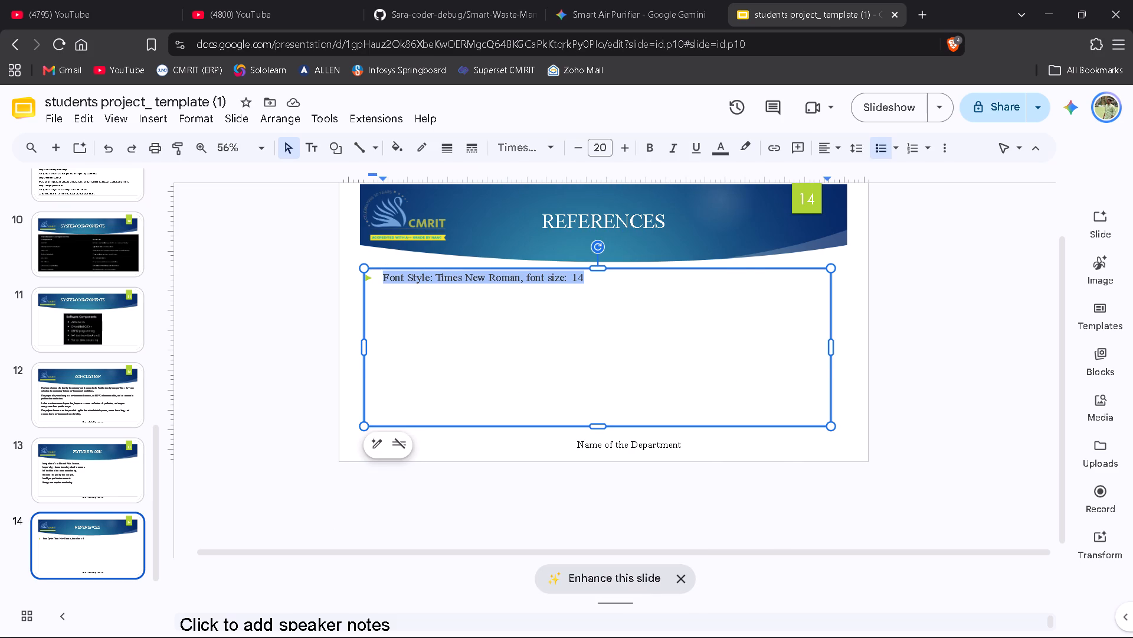
pyautogui.press('BackSpace')
pyautogui.press('BackSpace')
pyautogui.press('BackSpace')
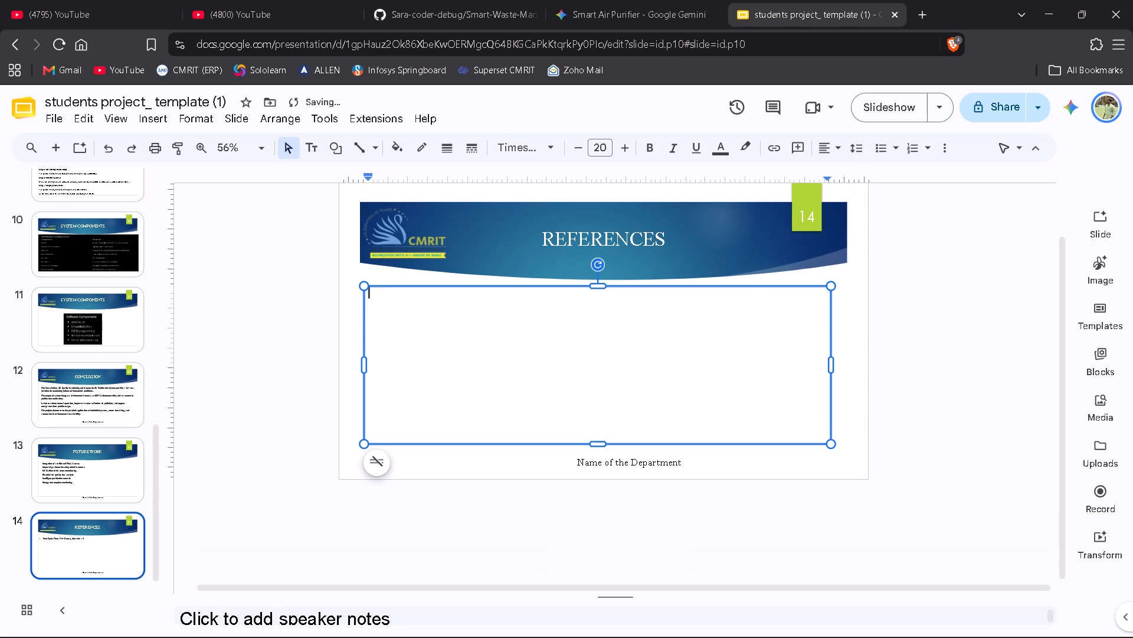
pyautogui.hotkey('ctrl', 'v')
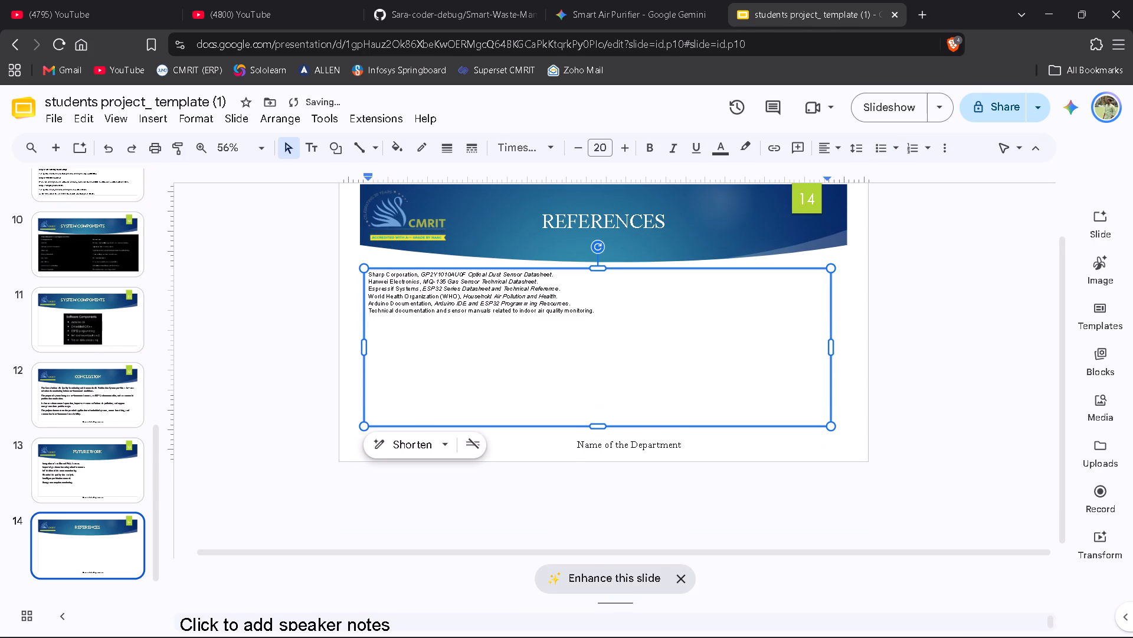
# Change the font of all six pasted references to Times New Roman.
pyautogui.moveTo(597, 315); pyautogui.dragTo(371, 284)
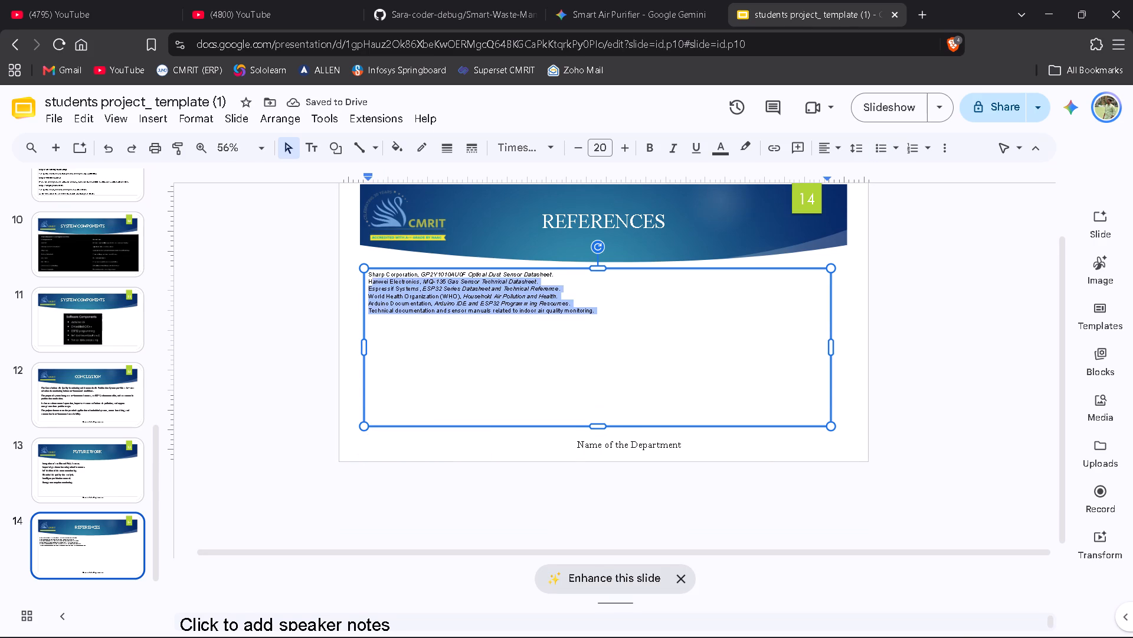
pyautogui.moveTo(371, 284); pyautogui.dragTo(366, 275)
pyautogui.click(543, 144)
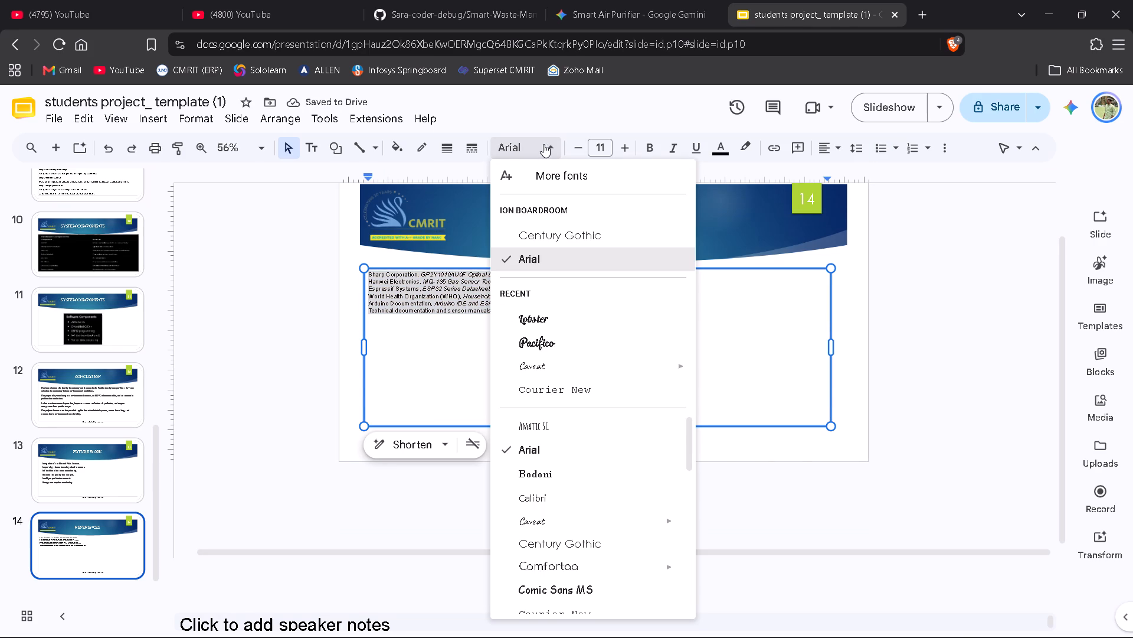
pyautogui.scroll(-4, 596, 429)
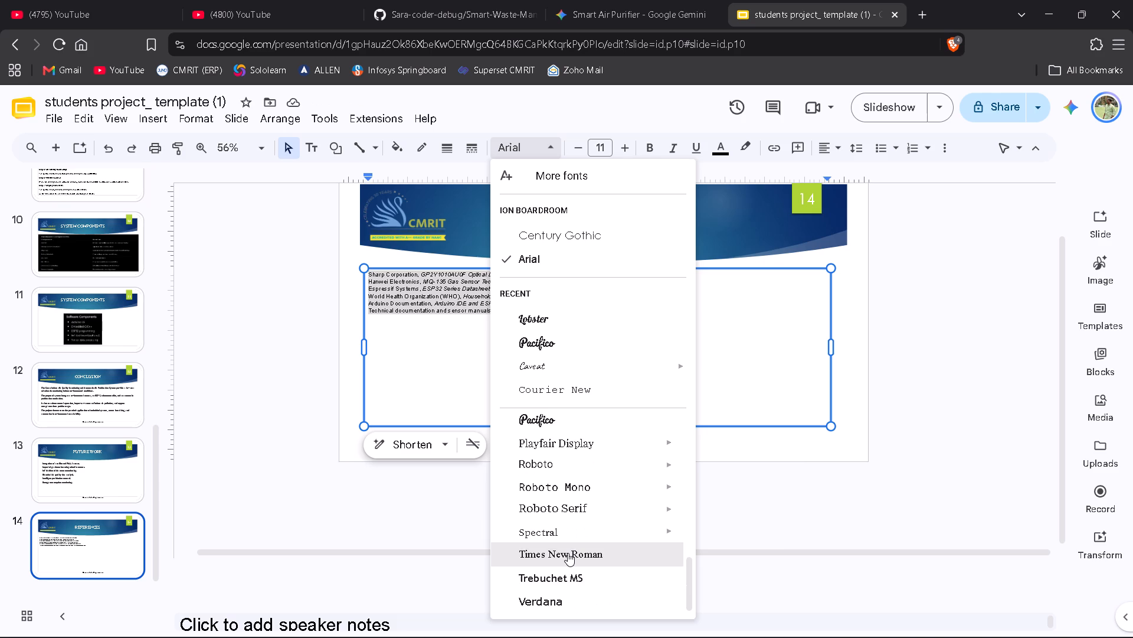
pyautogui.click(568, 553)
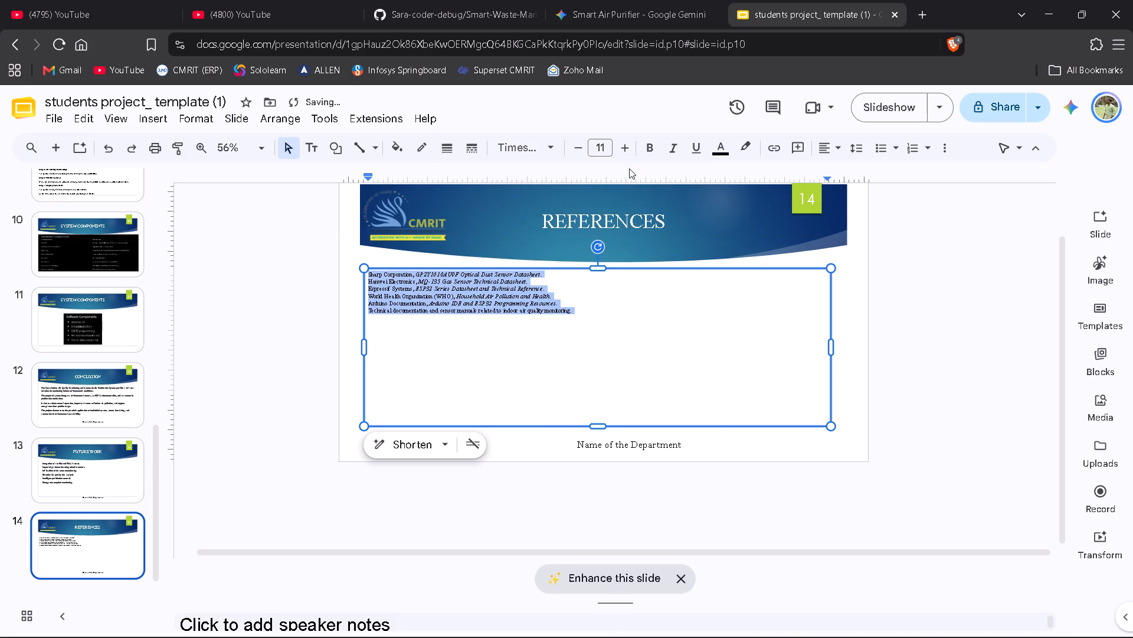
# Enlarge the font size of the six references so that each one fits on a single line of the body text box.
pyautogui.tripleClick(627, 151)
pyautogui.tripleClick(627, 151)
pyautogui.tripleClick(627, 151)
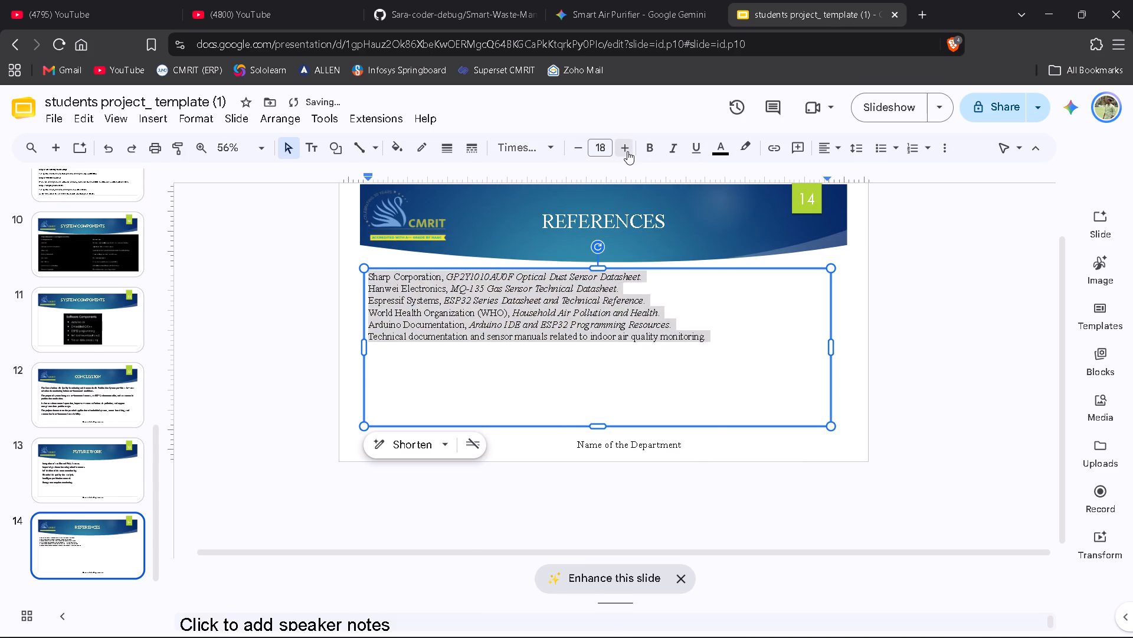
pyautogui.tripleClick(627, 151)
pyautogui.tripleClick(627, 151)
pyautogui.tripleClick(627, 151)
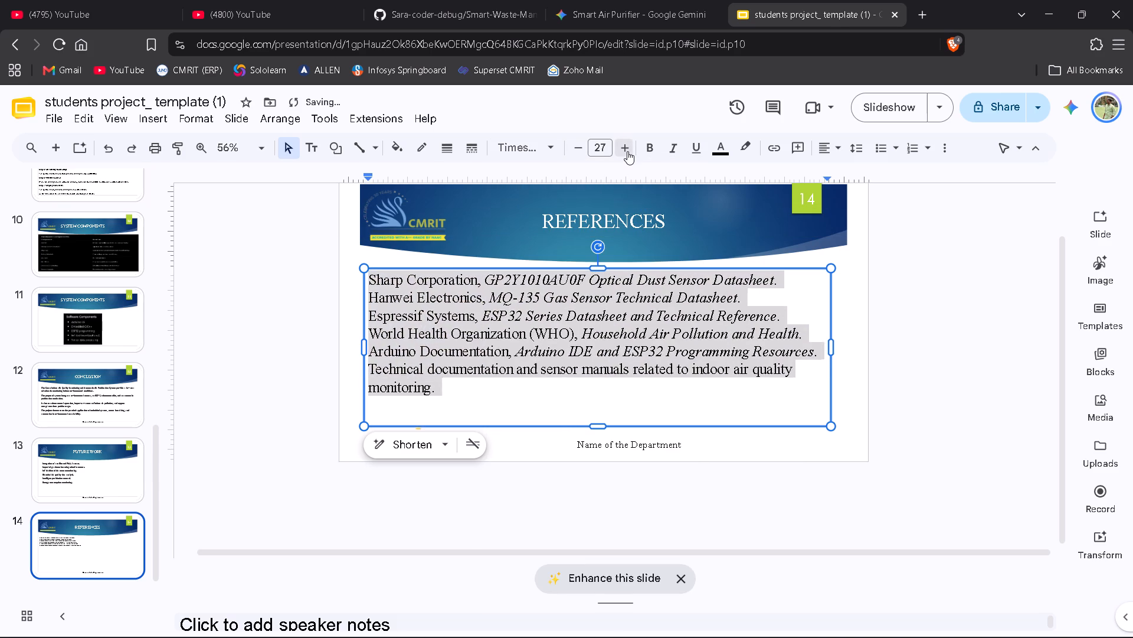
pyautogui.click(572, 146)
pyautogui.click(572, 146)
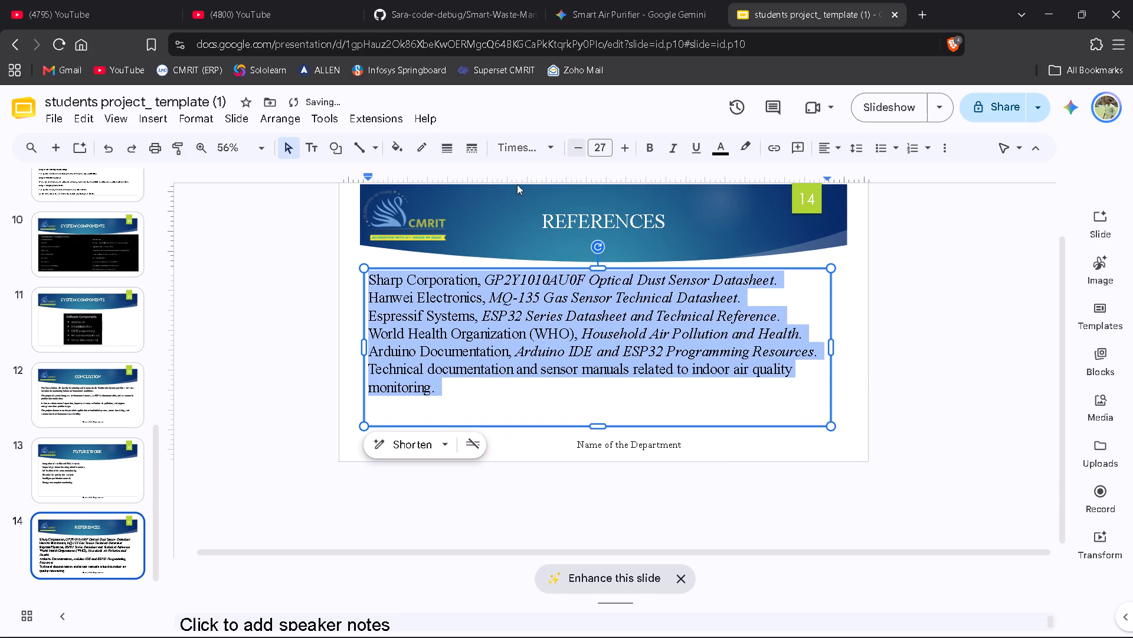
pyautogui.doubleClick(578, 148)
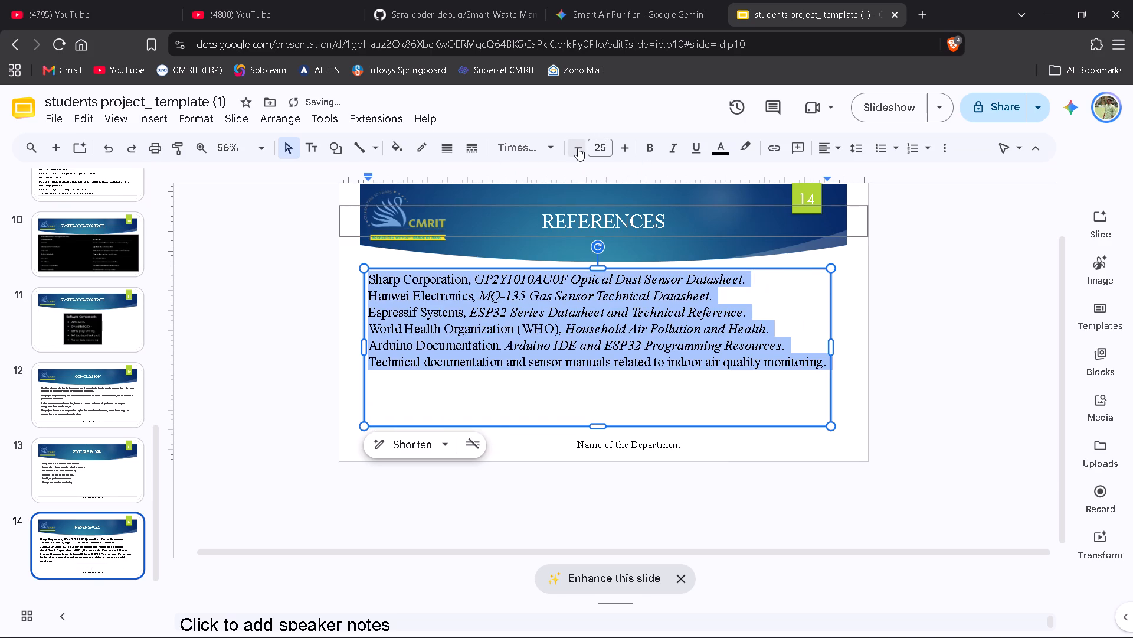
pyautogui.click(578, 148)
pyautogui.click(578, 148)
pyautogui.click(578, 148)
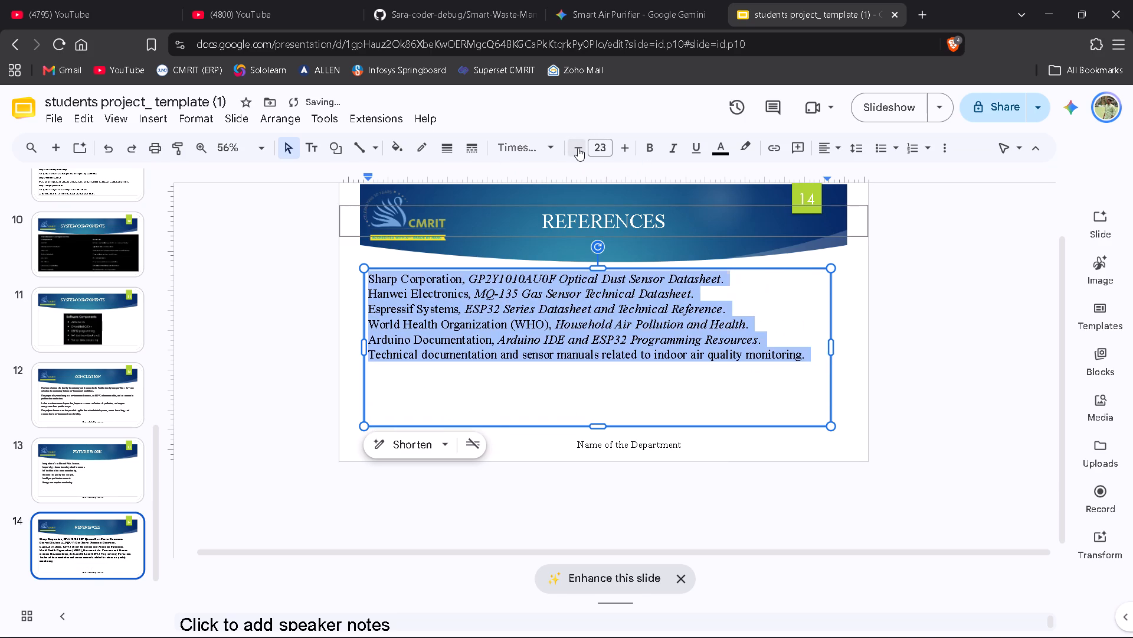
pyautogui.click(282, 364)
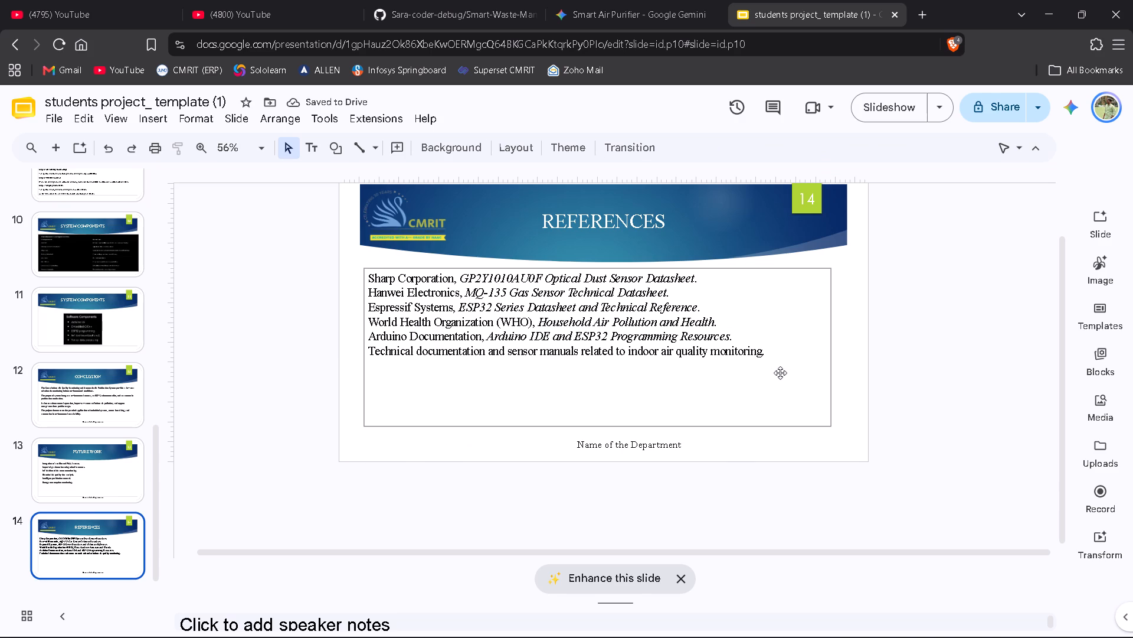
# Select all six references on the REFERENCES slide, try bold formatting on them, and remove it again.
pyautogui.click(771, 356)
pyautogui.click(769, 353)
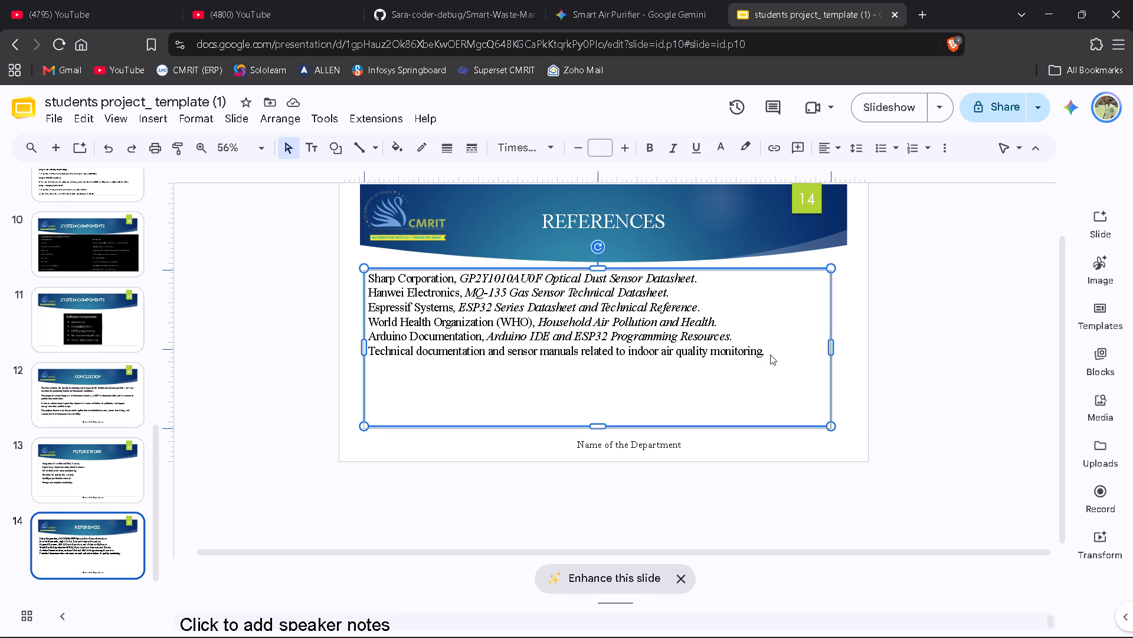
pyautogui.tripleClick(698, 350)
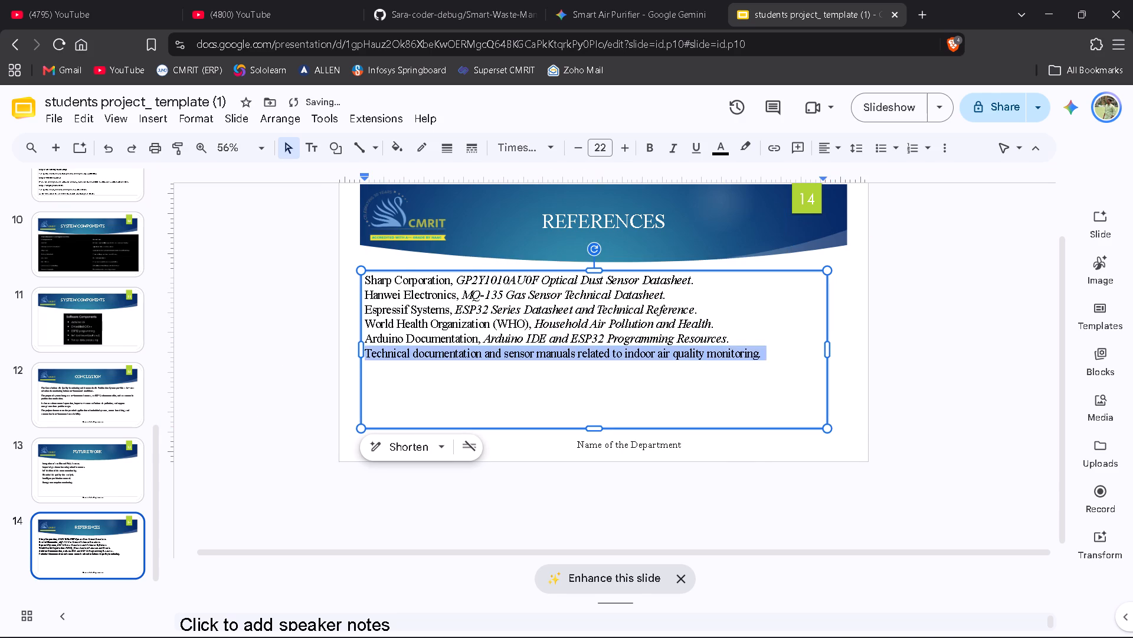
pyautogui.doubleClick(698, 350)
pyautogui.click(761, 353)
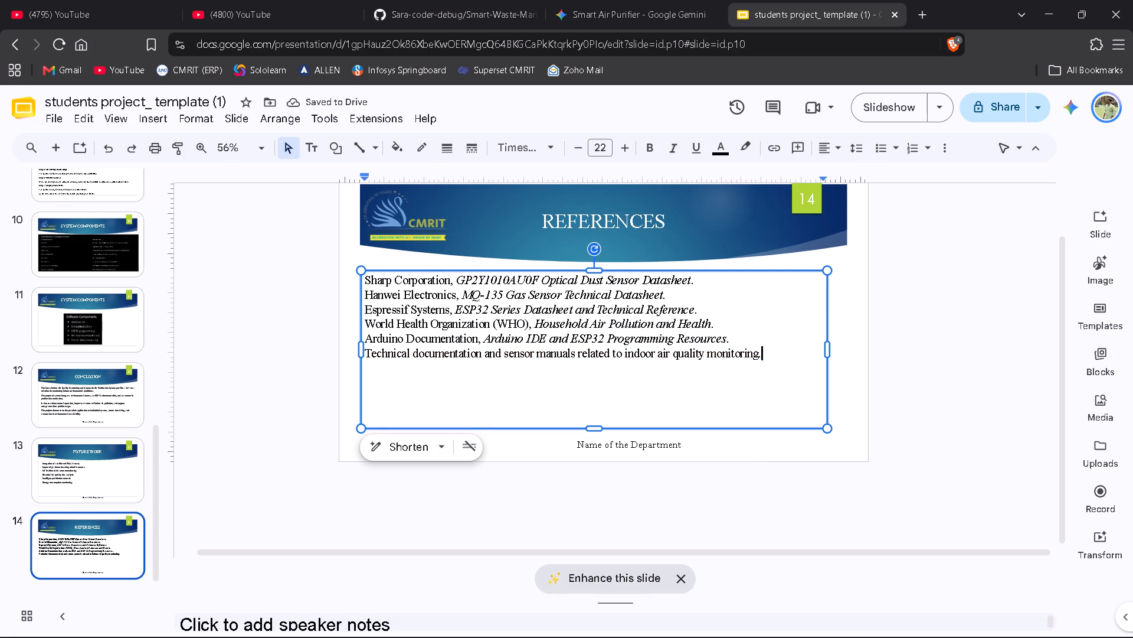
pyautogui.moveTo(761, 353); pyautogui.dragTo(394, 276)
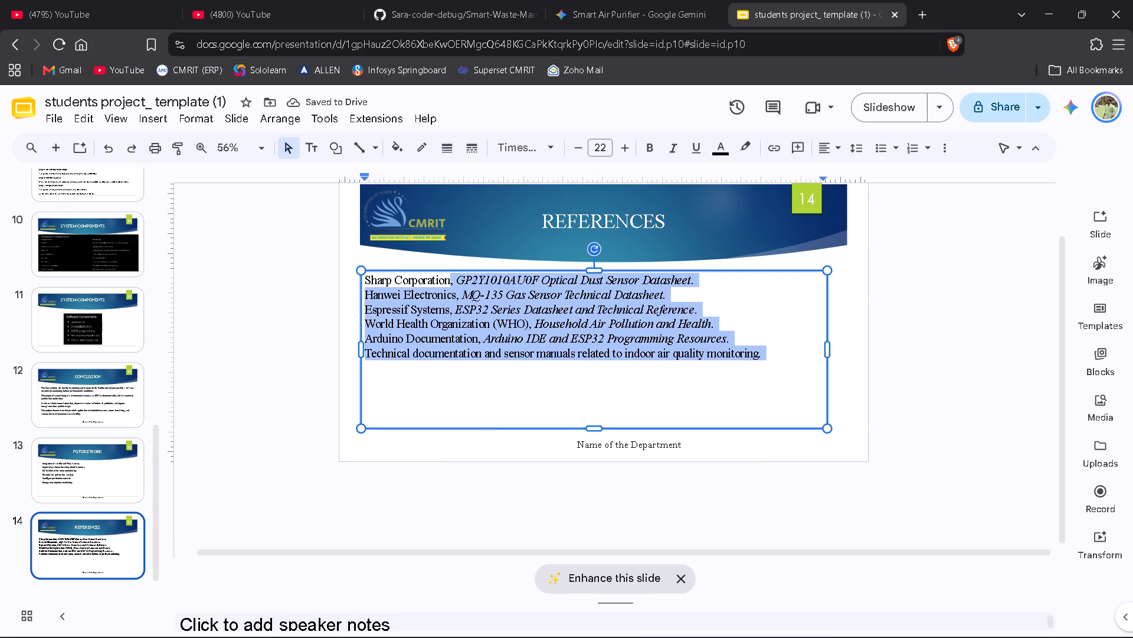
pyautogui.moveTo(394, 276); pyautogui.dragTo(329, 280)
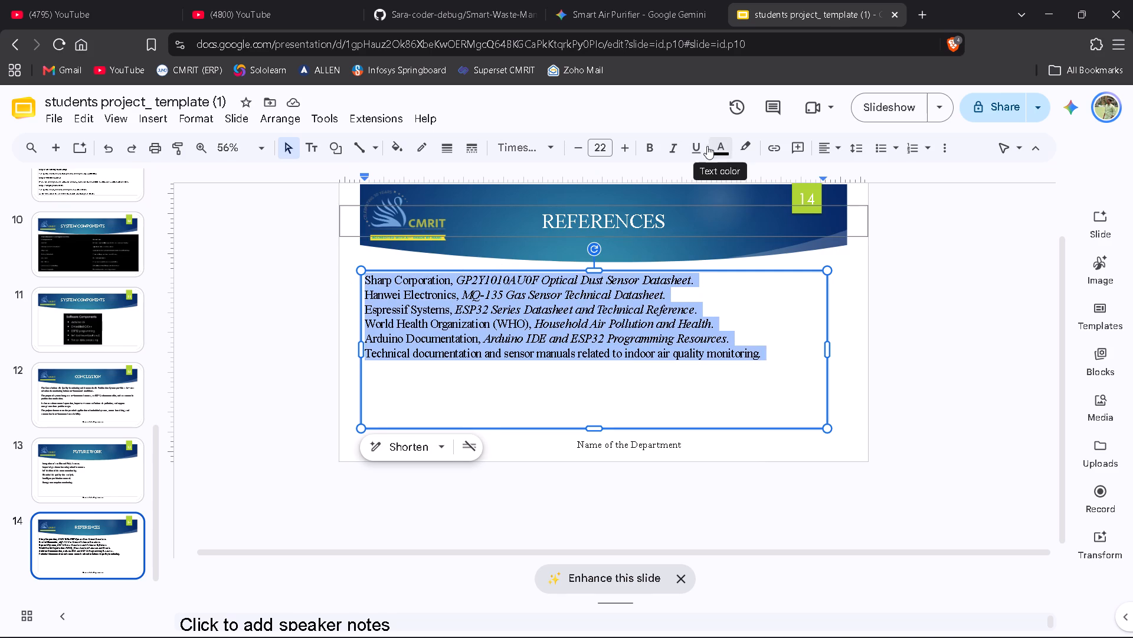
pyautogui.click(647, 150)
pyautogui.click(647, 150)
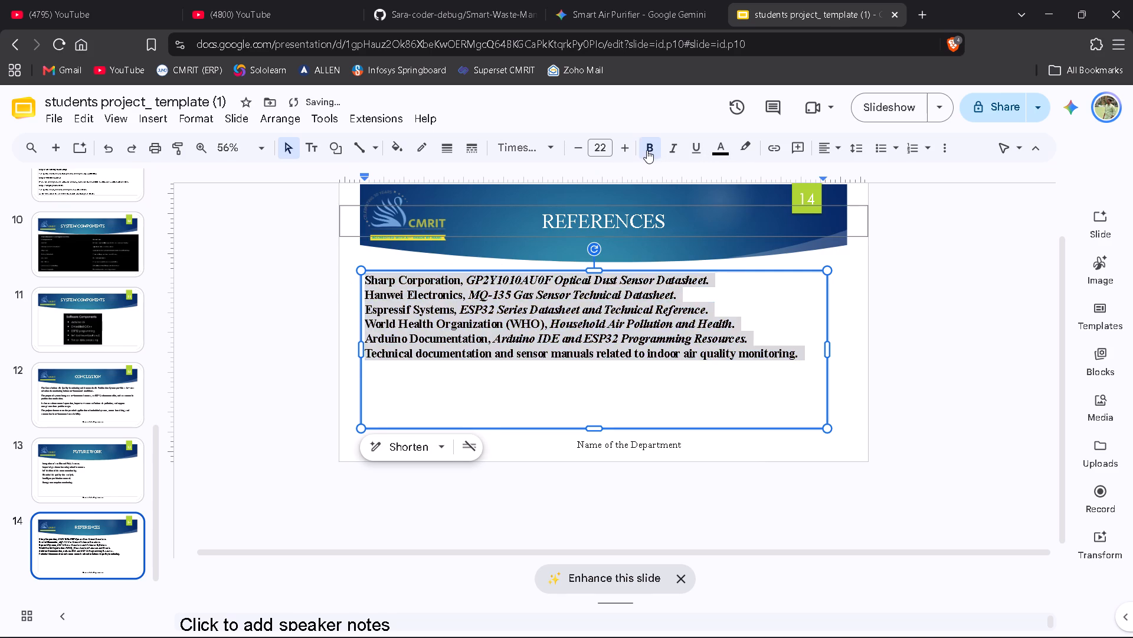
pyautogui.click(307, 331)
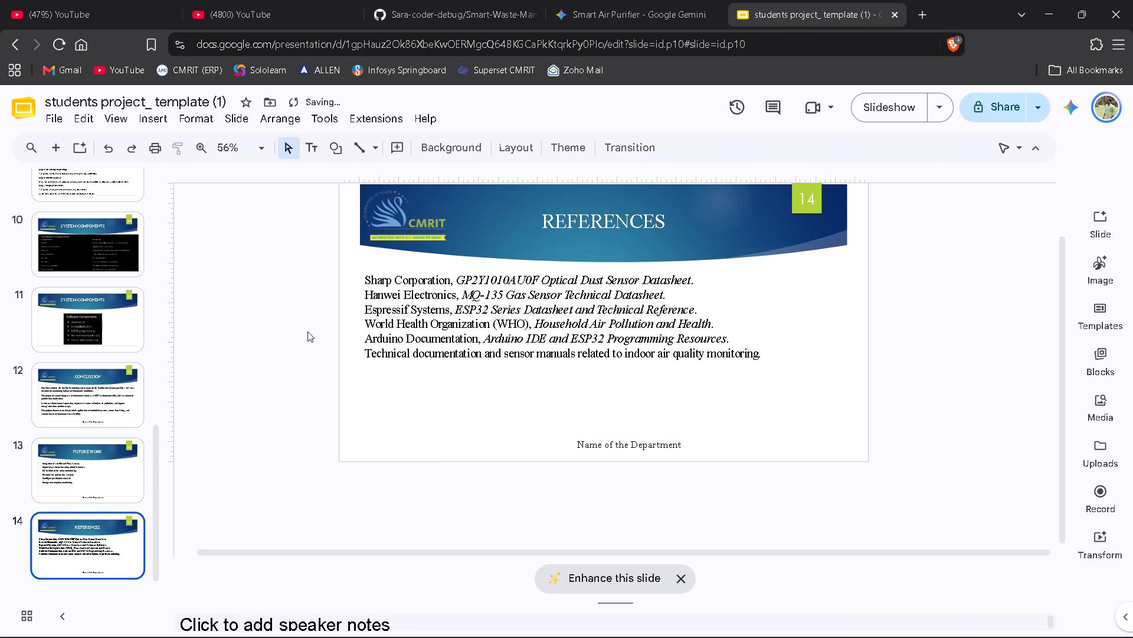
# Number the first three references as list items 1), 2) and 3), starting with the Sharp Corporation line.
pyautogui.click(393, 321)
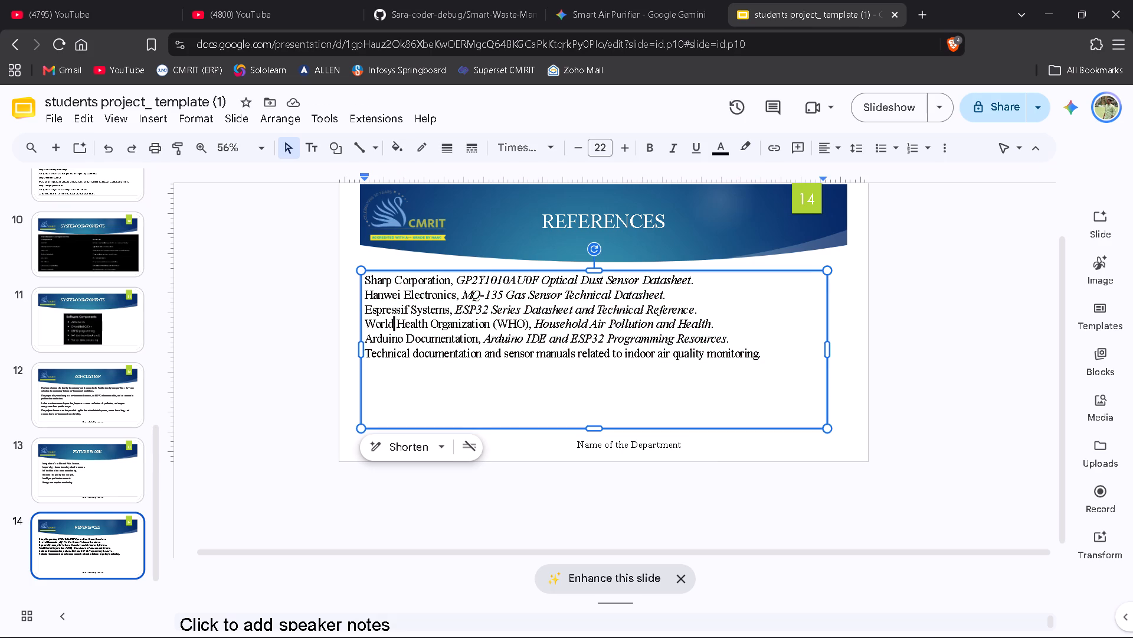
pyautogui.click(367, 280)
pyautogui.press('1')
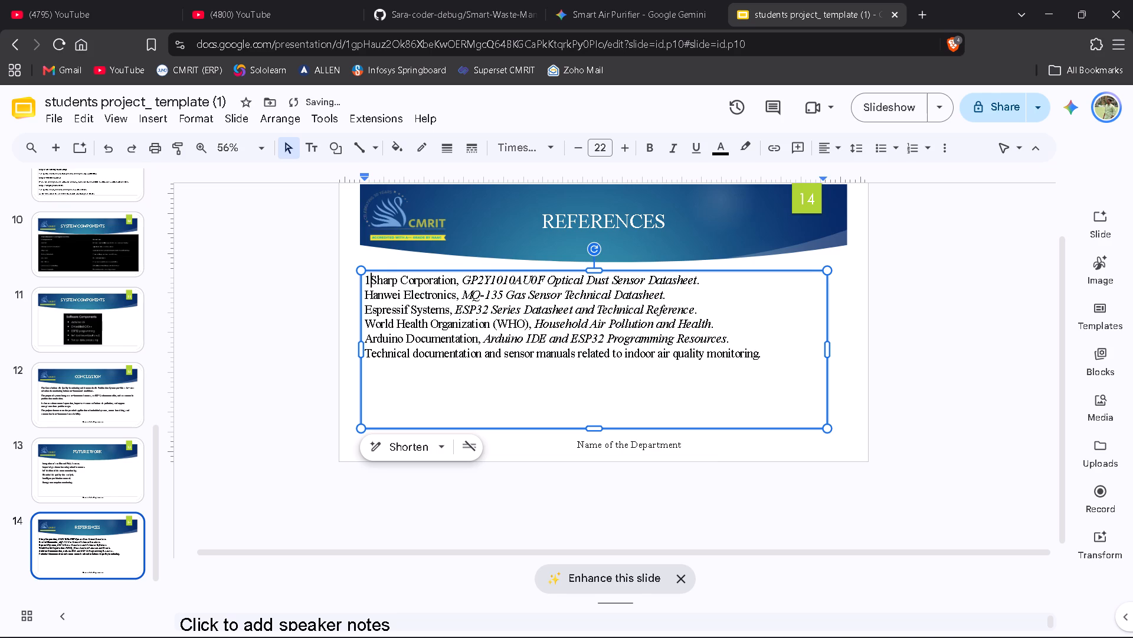
pyautogui.hotkey('shift', ')')
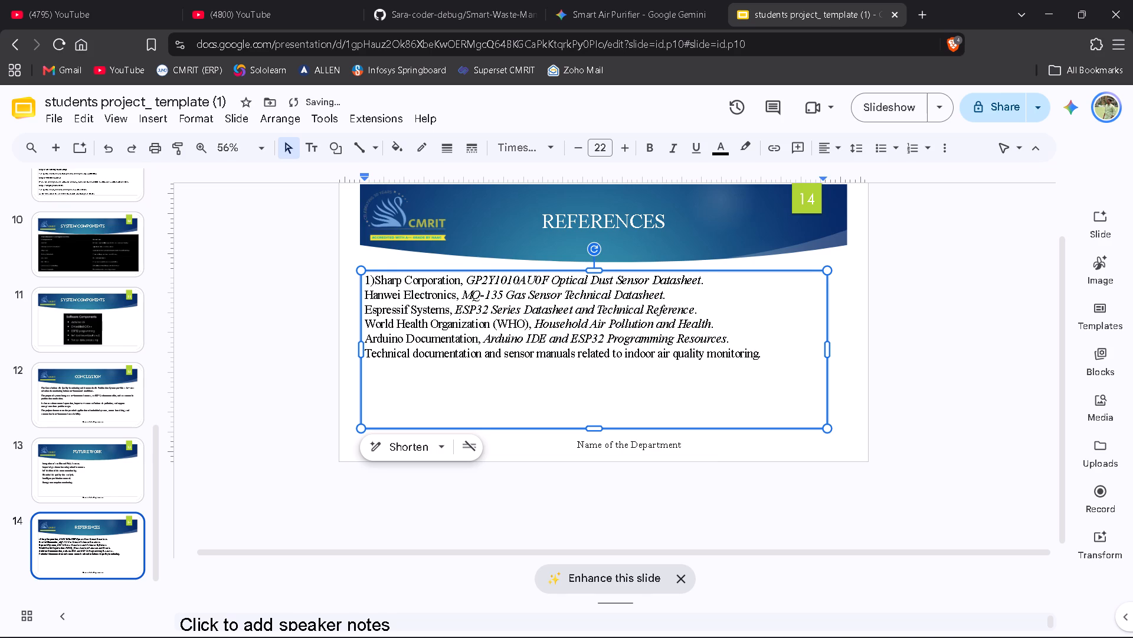
pyautogui.press('space')
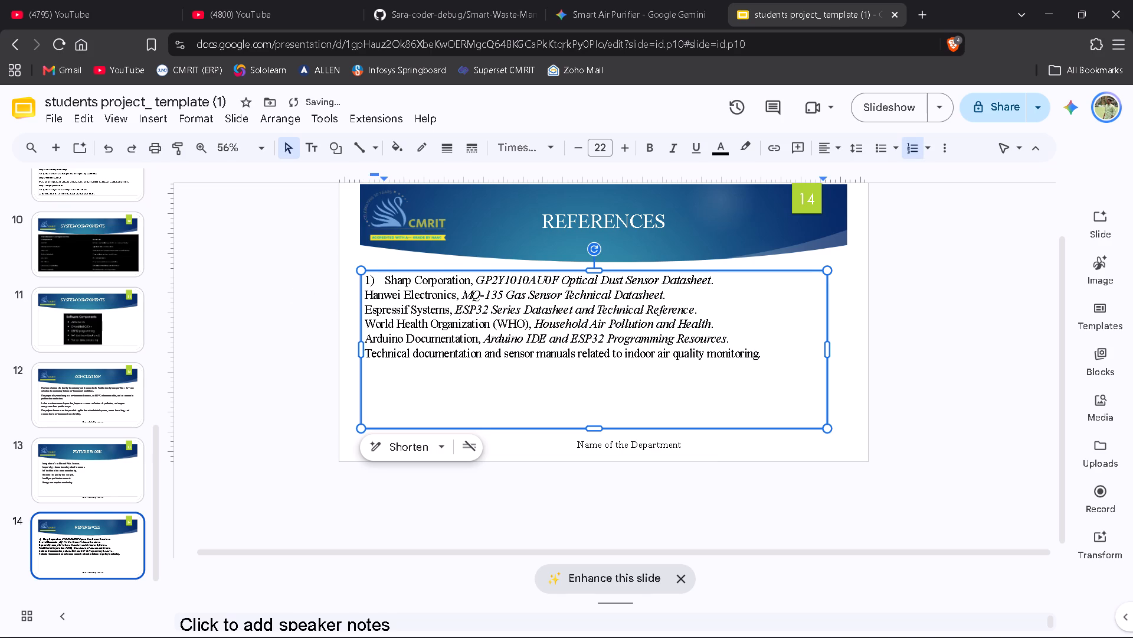
pyautogui.click(366, 297)
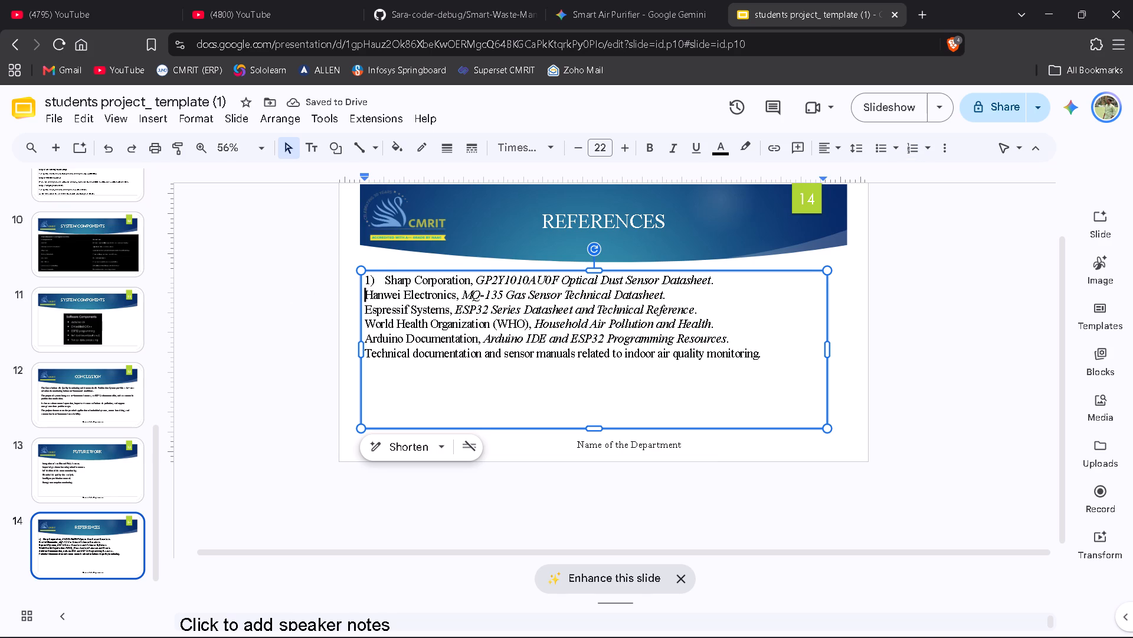
pyautogui.press('2')
pyautogui.write(')')
pyautogui.press('space')
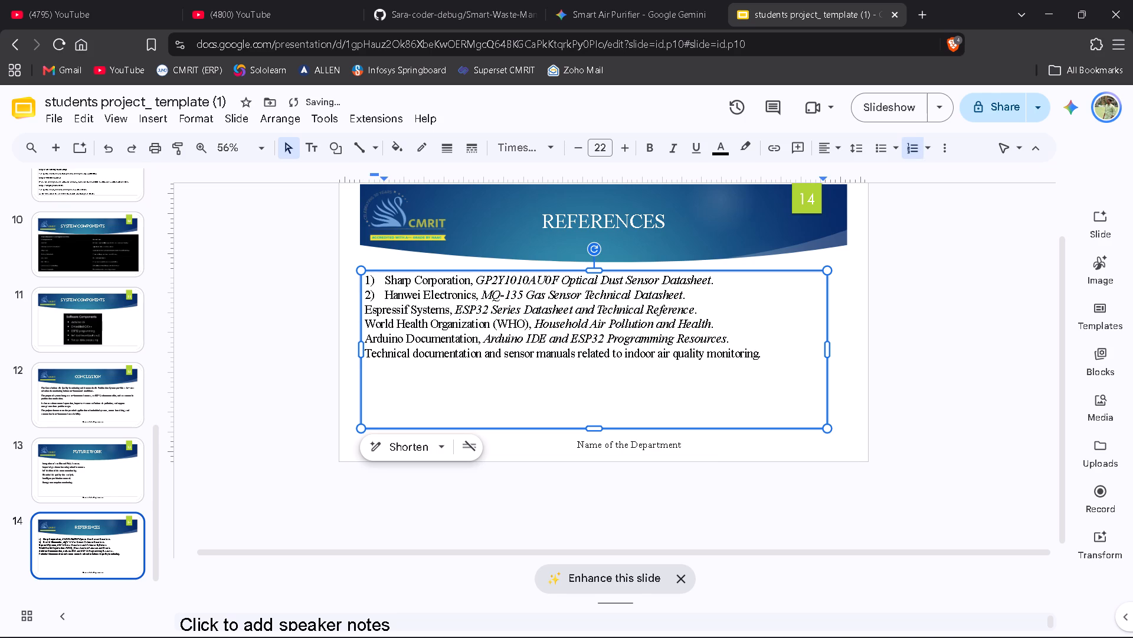
pyautogui.click(367, 313)
pyautogui.press('3')
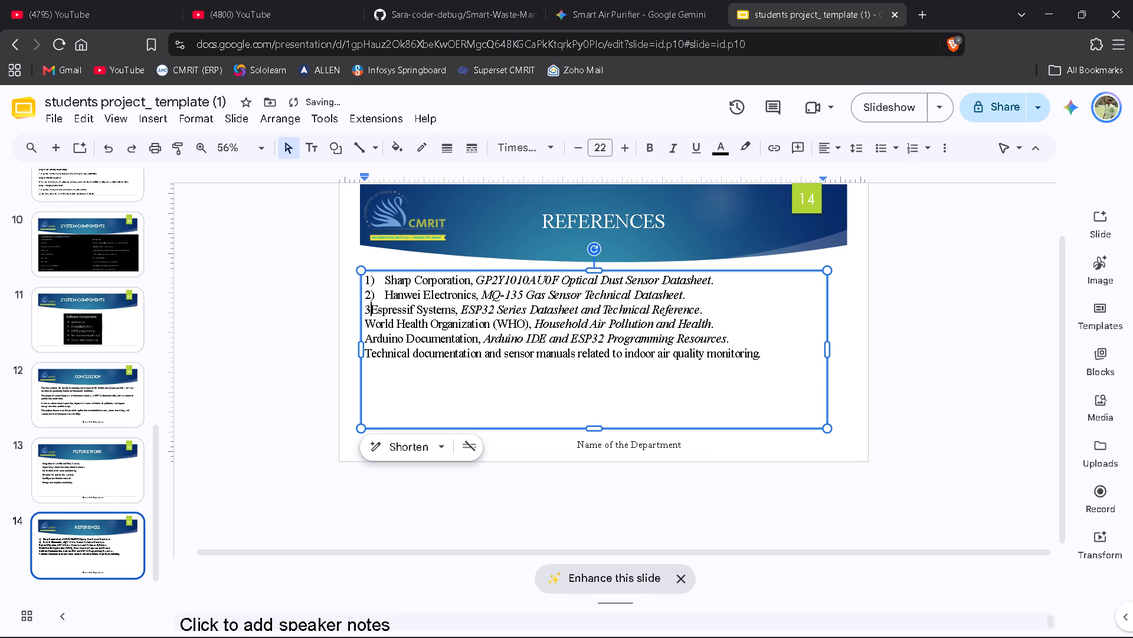
pyautogui.hotkey('shift', ')')
pyautogui.press('space')
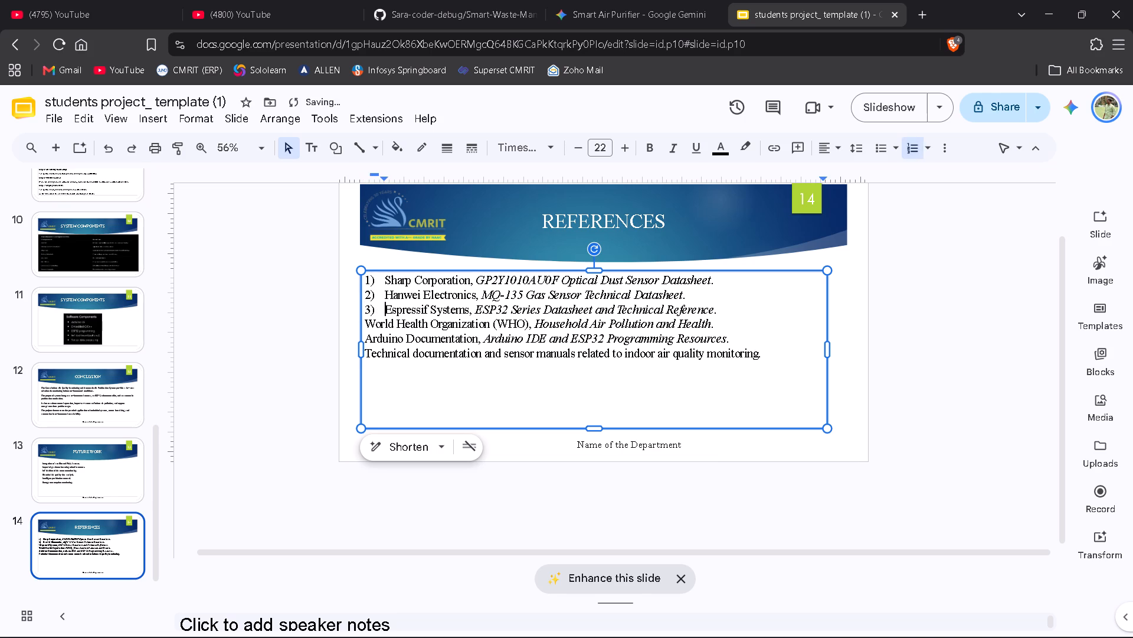
# Number the World Health Organization, Arduino Documentation and Technical documentation references as list items 4), 5) and 6).
pyautogui.click(366, 325)
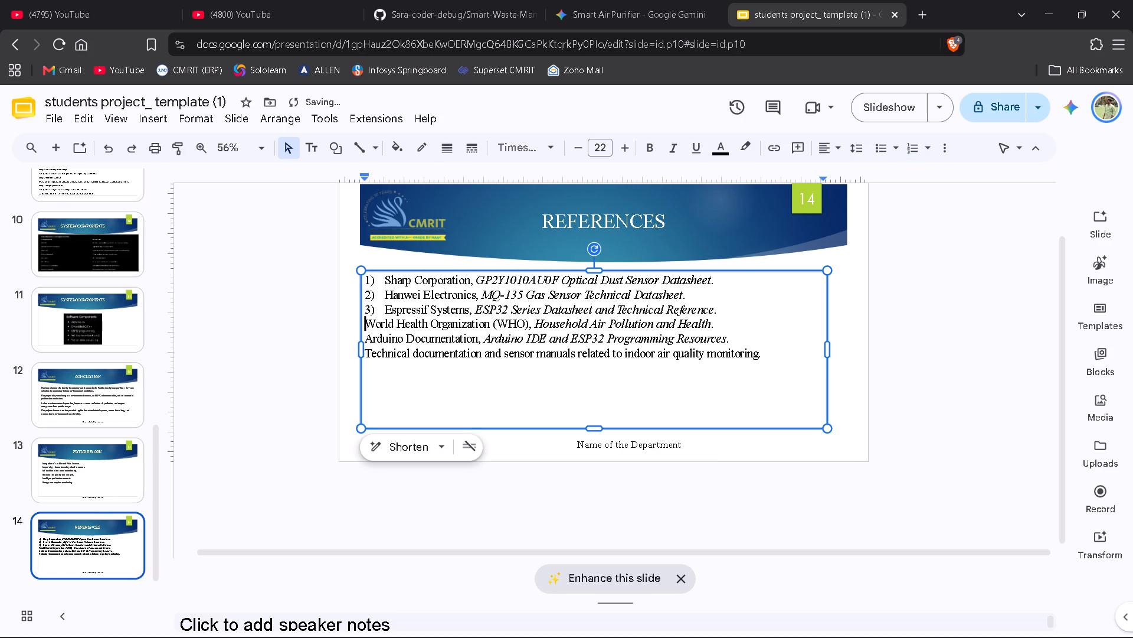
pyautogui.press('4')
pyautogui.hotkey('shift', ')')
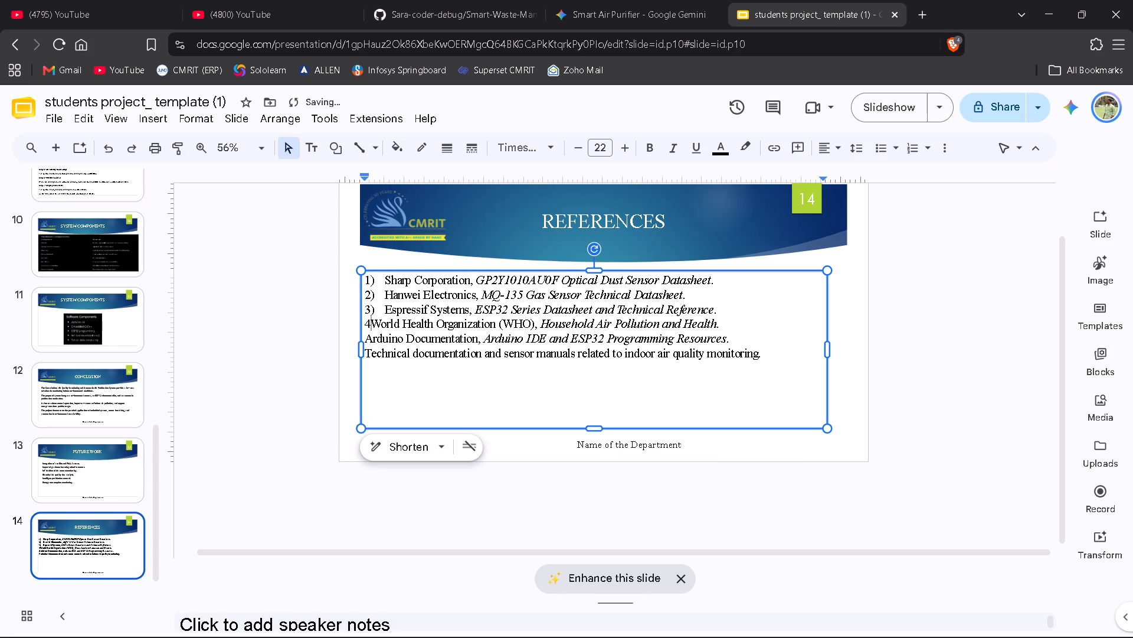
pyautogui.press('space')
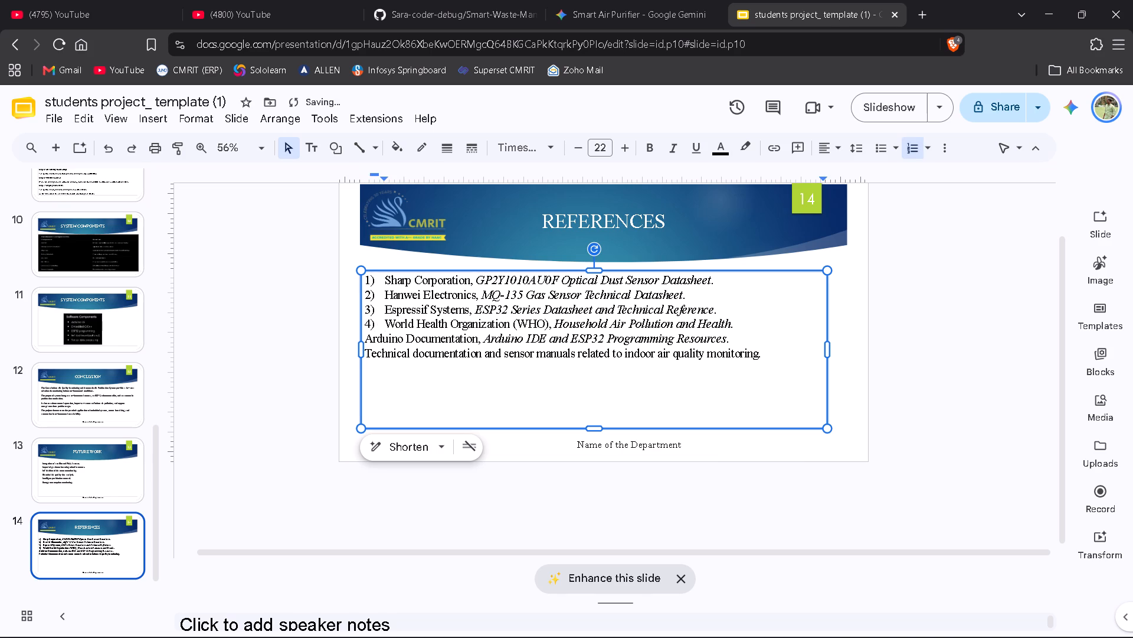
pyautogui.click(366, 338)
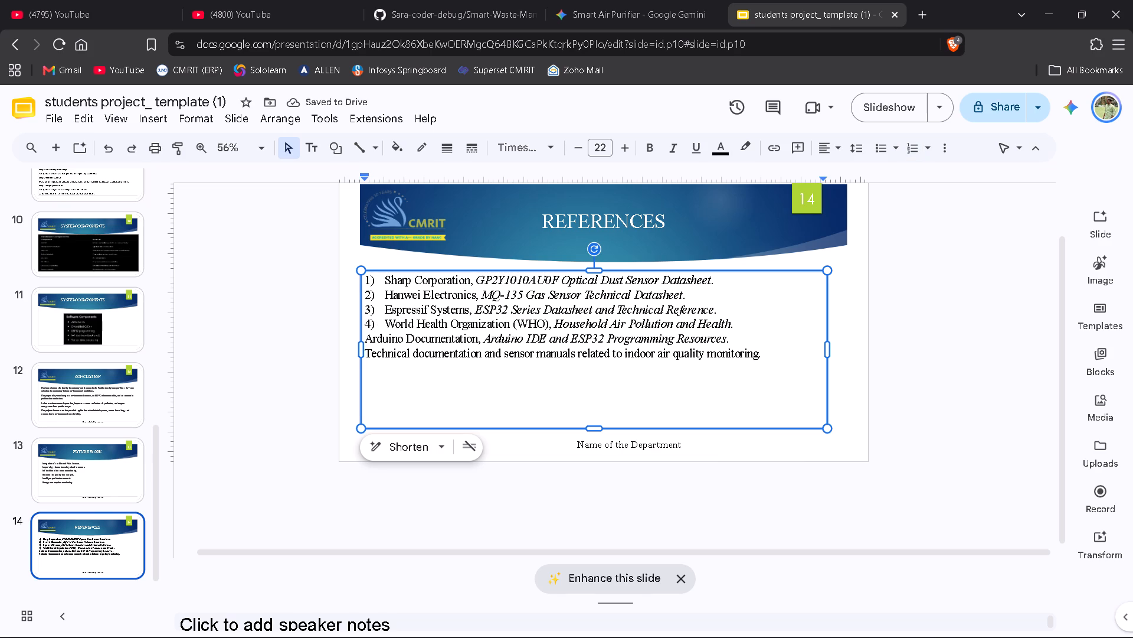
pyautogui.press('5')
pyautogui.hotkey('shift', ')')
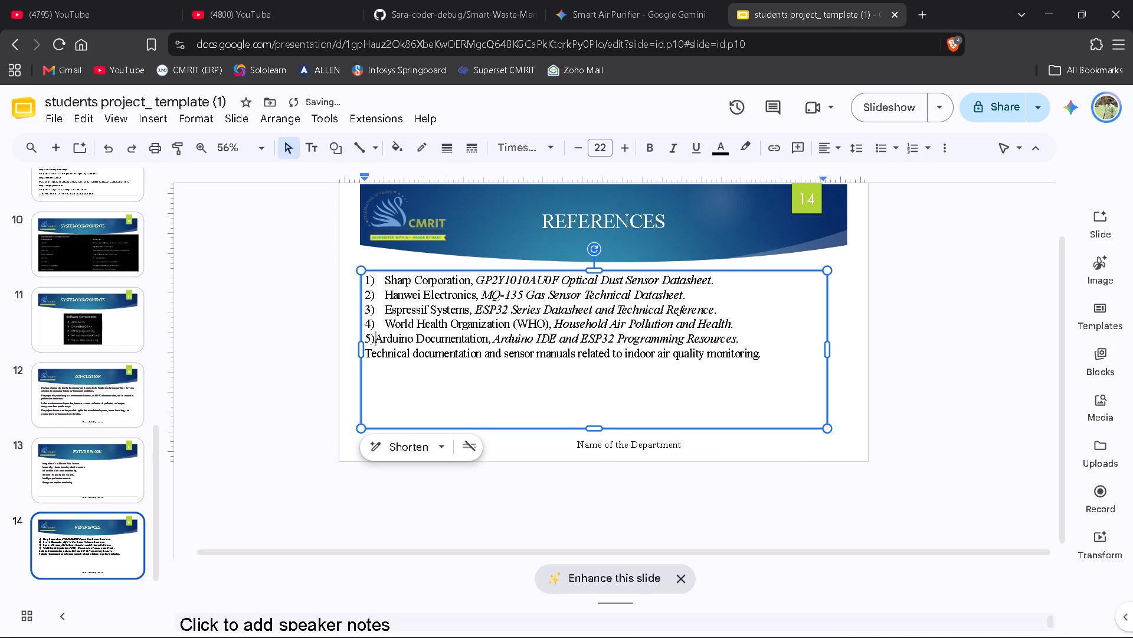
pyautogui.press('space')
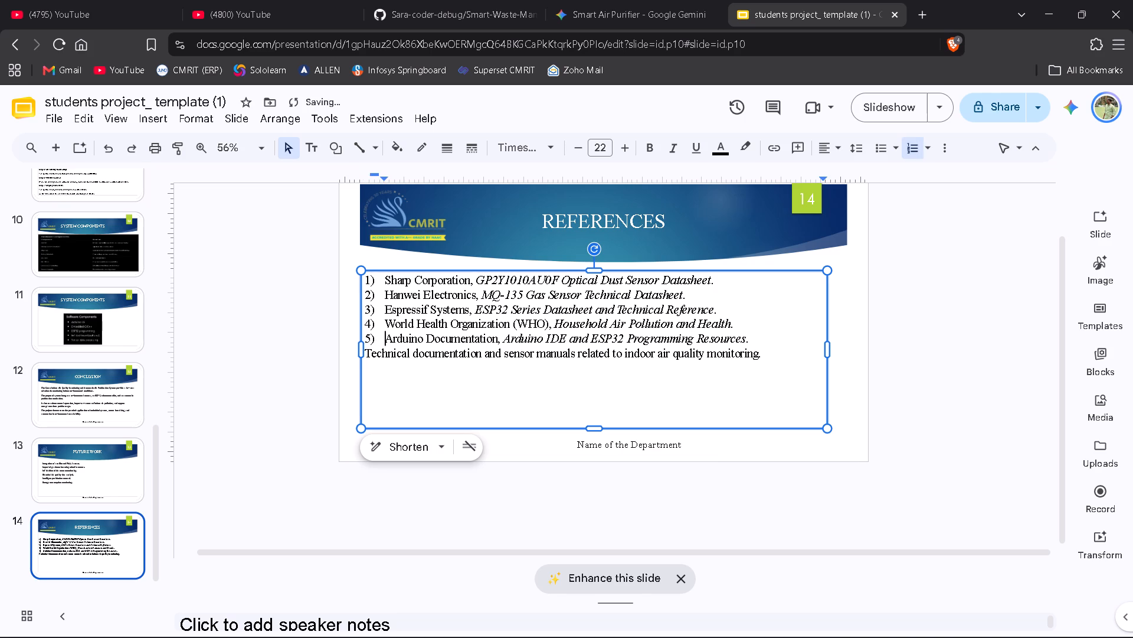
pyautogui.press('Down')
pyautogui.press('Left')
pyautogui.press('Left')
pyautogui.press('Left')
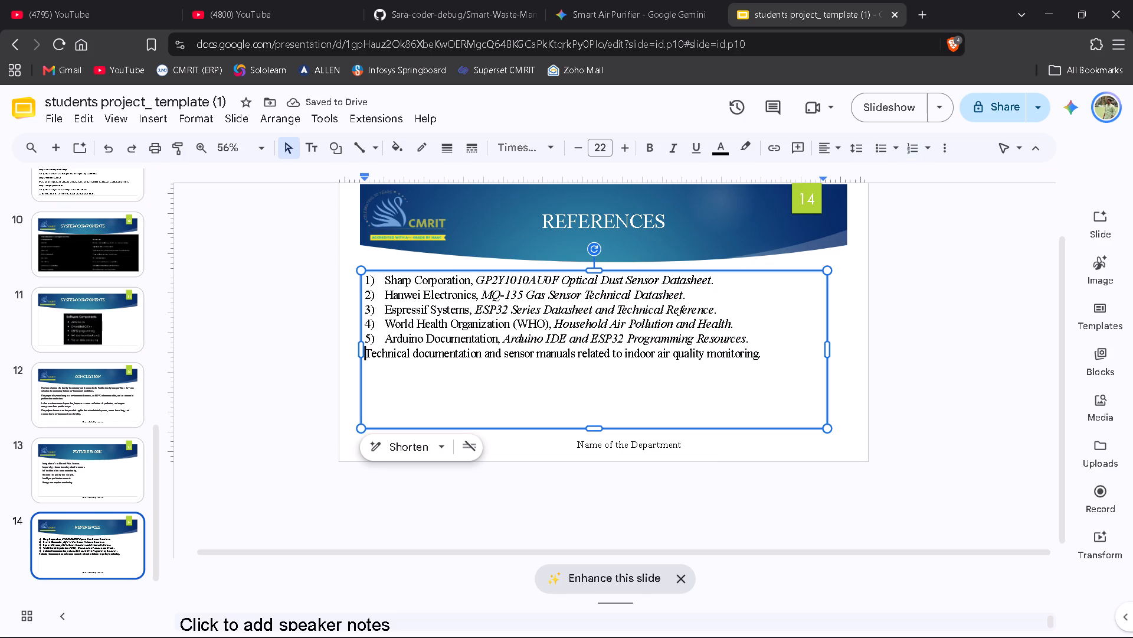
pyautogui.press('6')
pyautogui.hotkey('shift', ')')
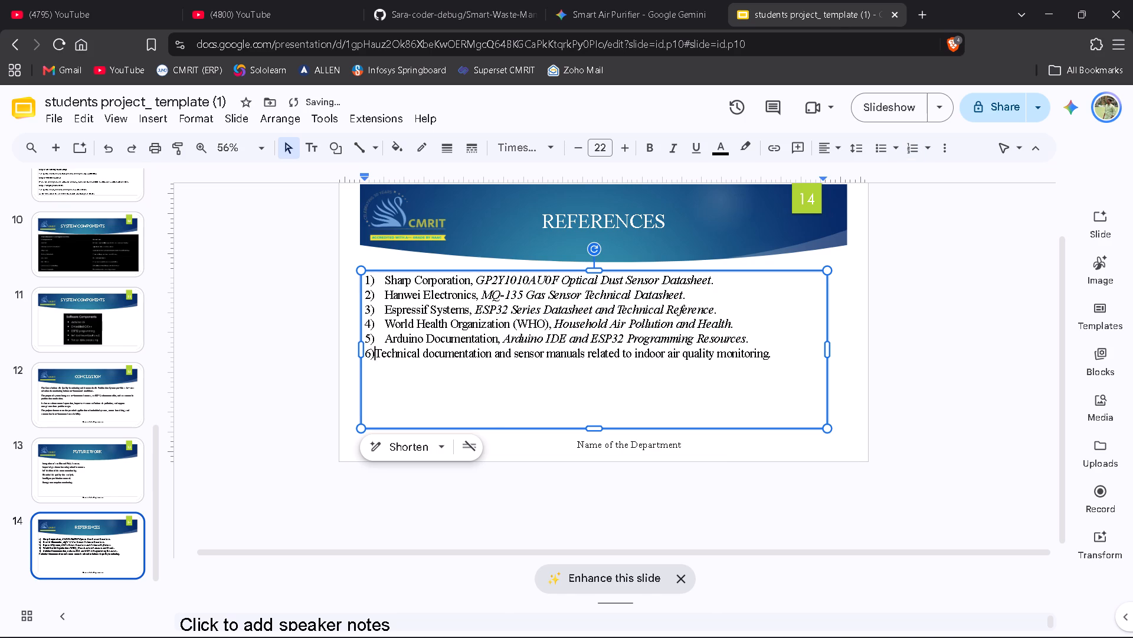
pyautogui.press('space')
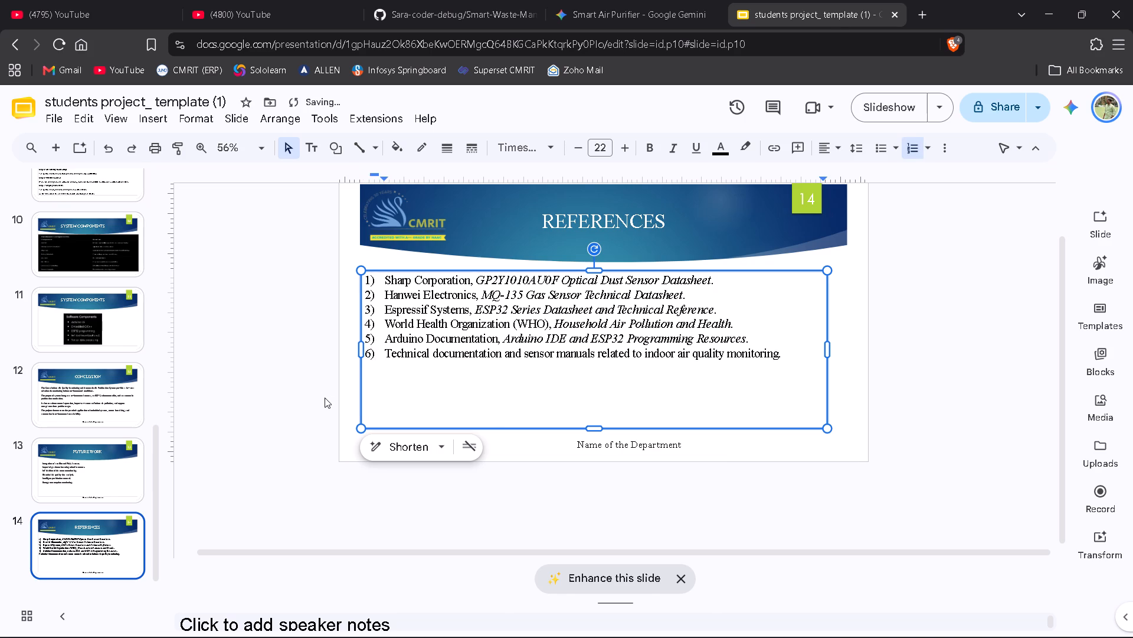
pyautogui.click(313, 402)
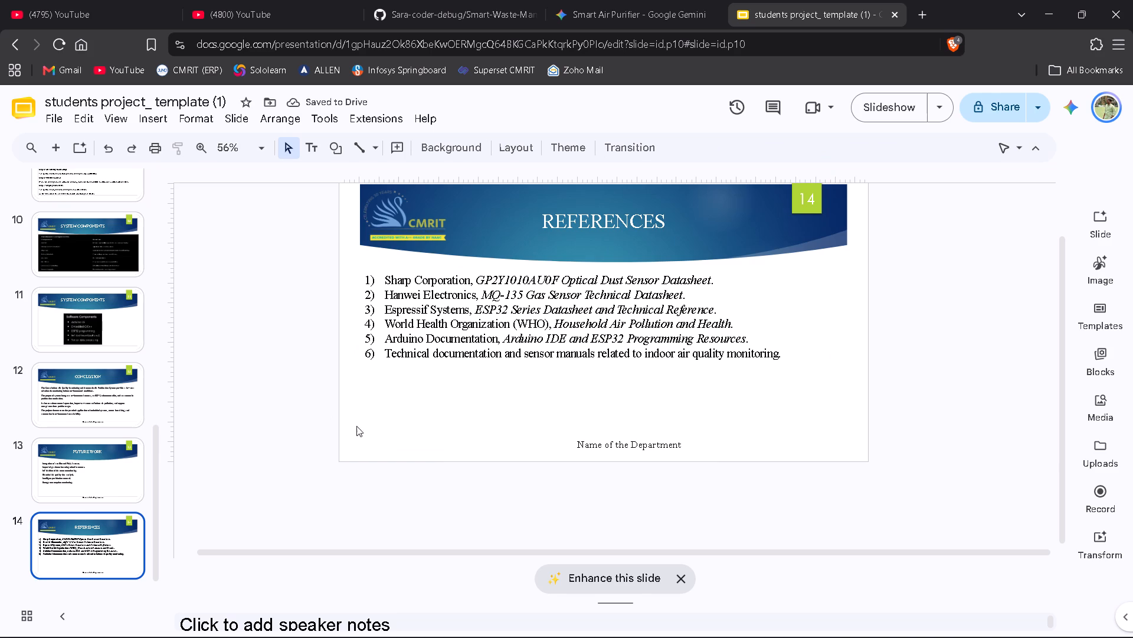
# Reduce the height of the references text box to sit just below the numbered list, and widen it slightly.
pyautogui.click(415, 324)
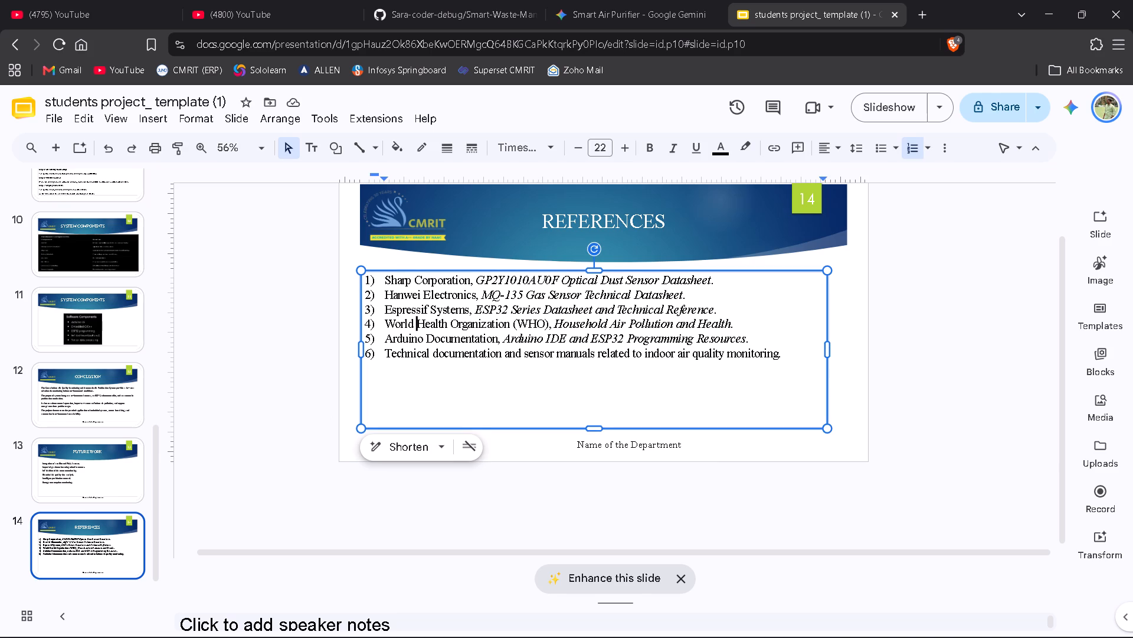
pyautogui.moveTo(592, 426); pyautogui.dragTo(582, 369)
pyautogui.click(591, 337)
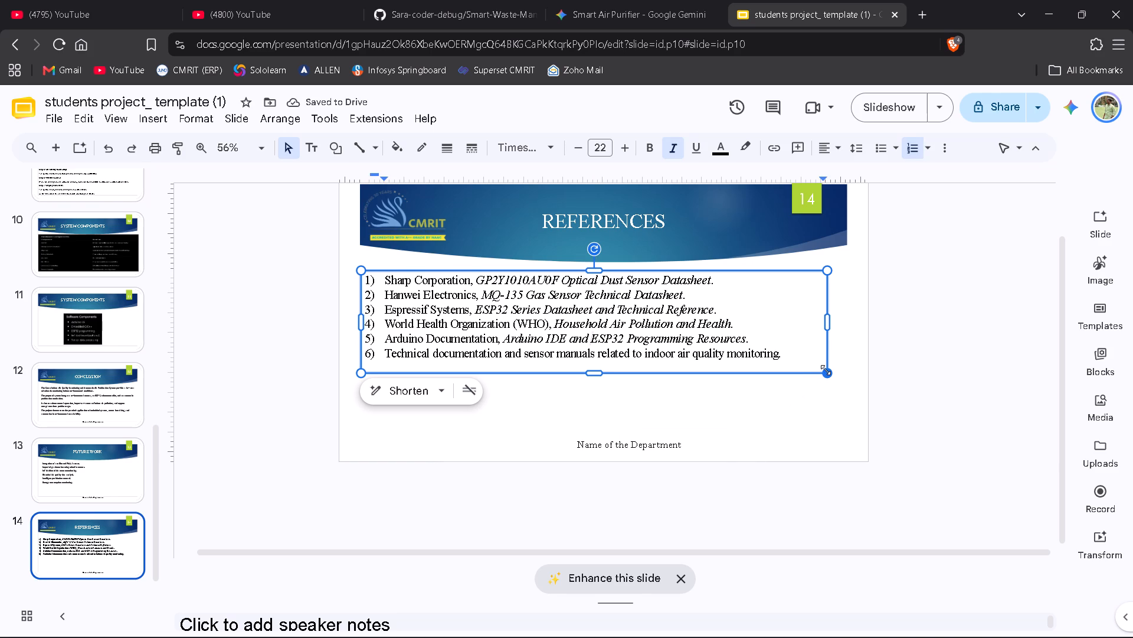
pyautogui.moveTo(826, 370); pyautogui.dragTo(837, 388)
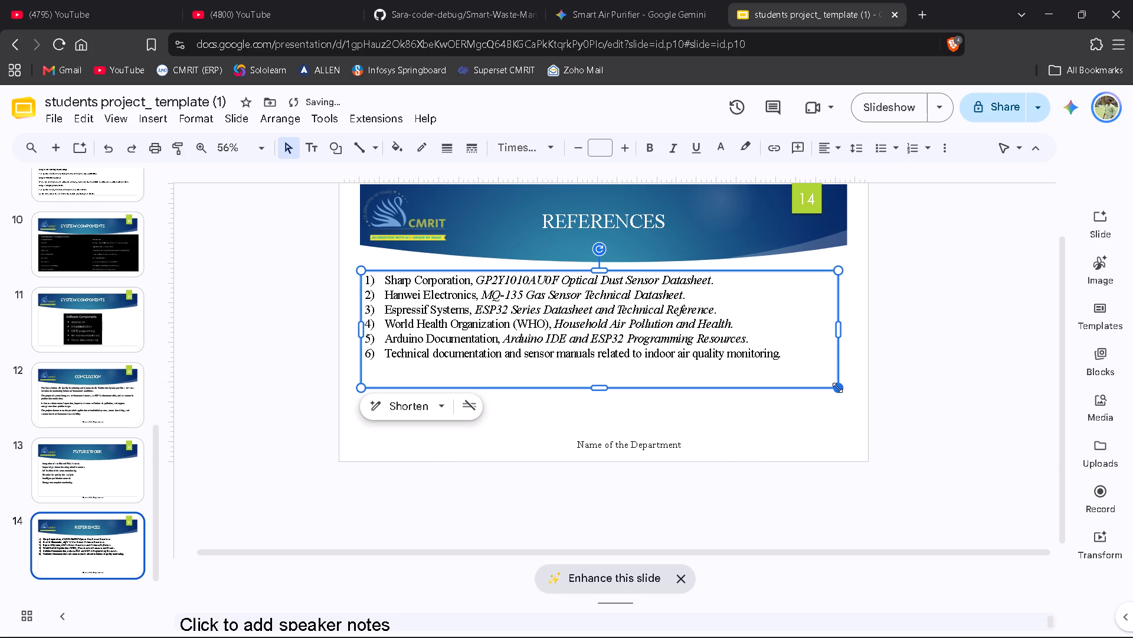
pyautogui.click(926, 334)
pyautogui.click(653, 300)
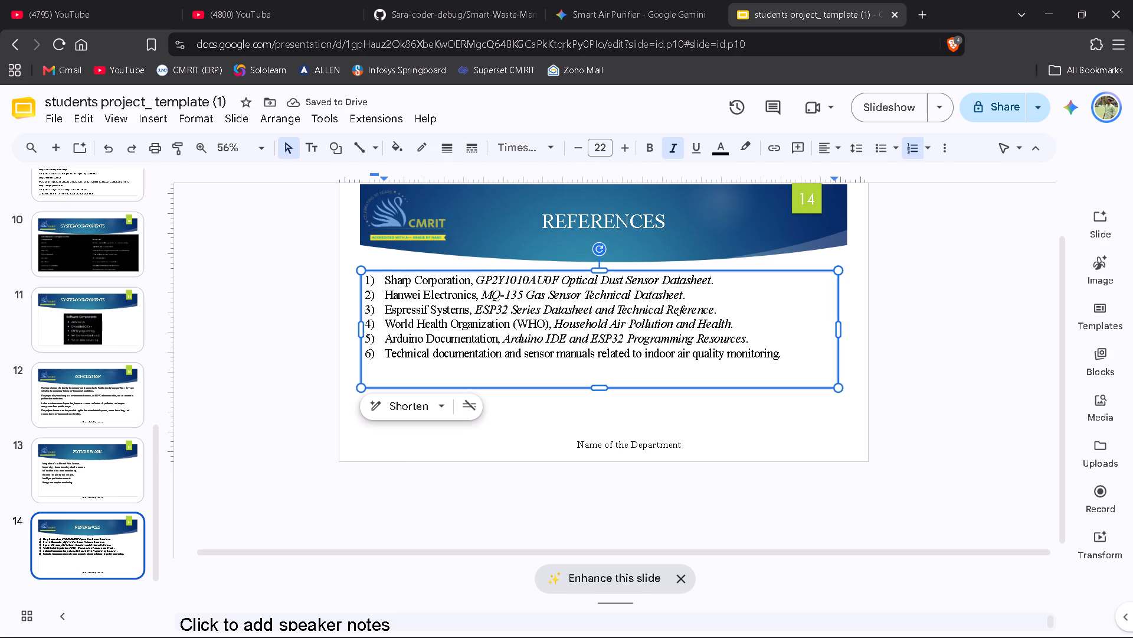
pyautogui.click(796, 441)
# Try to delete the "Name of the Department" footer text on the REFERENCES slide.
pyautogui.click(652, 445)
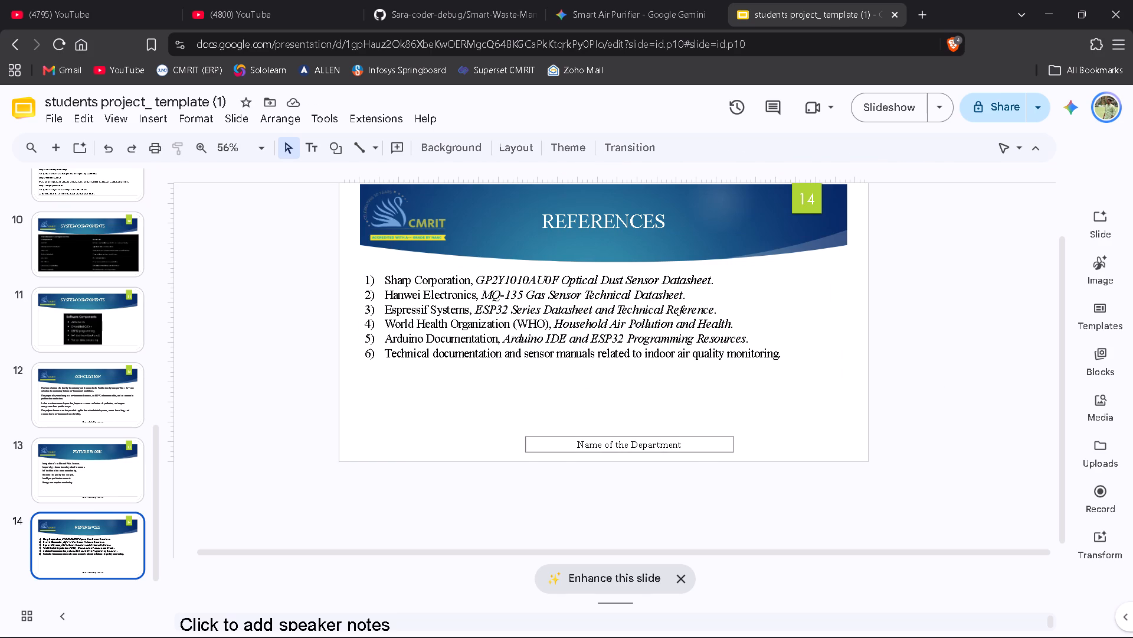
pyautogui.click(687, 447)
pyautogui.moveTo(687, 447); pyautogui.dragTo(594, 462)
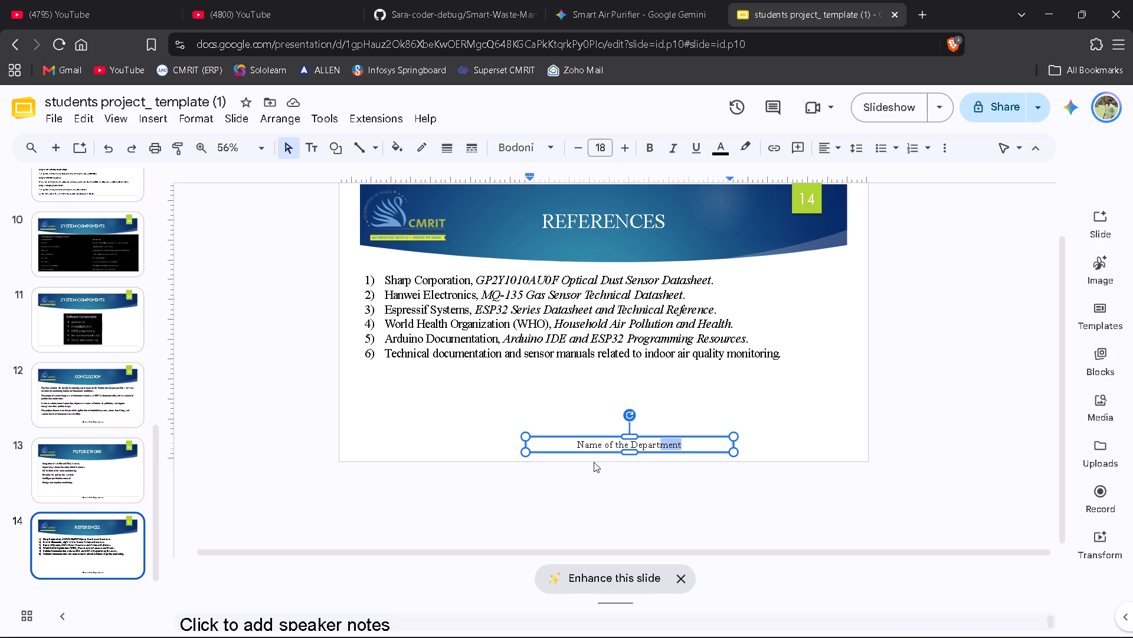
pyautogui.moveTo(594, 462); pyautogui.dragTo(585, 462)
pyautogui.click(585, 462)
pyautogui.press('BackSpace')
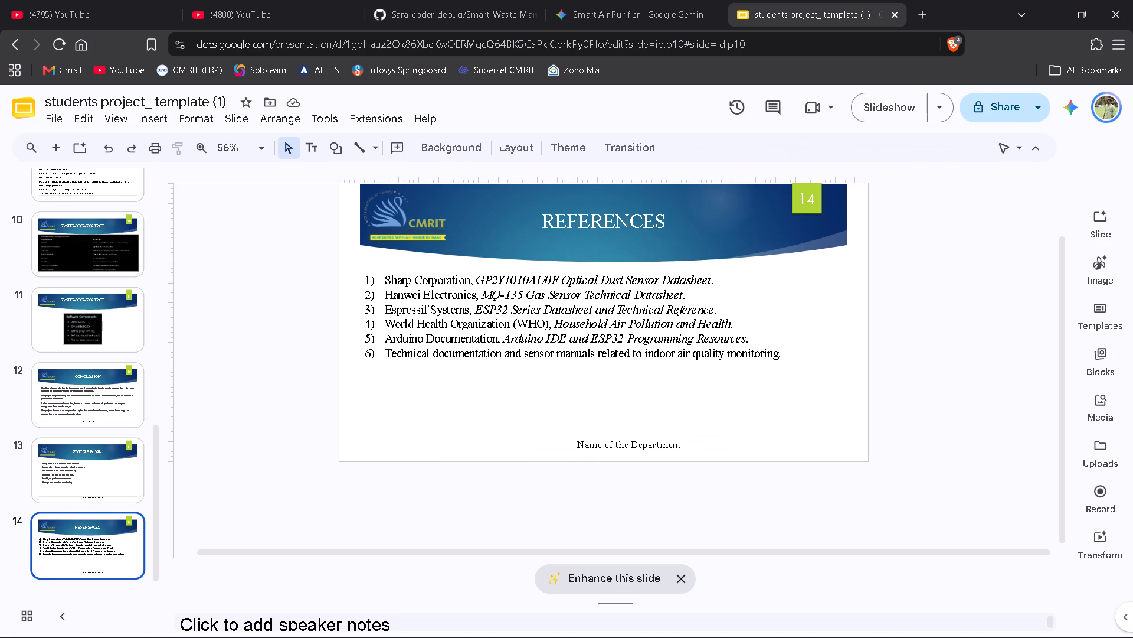
pyautogui.scroll(5, 109, 433)
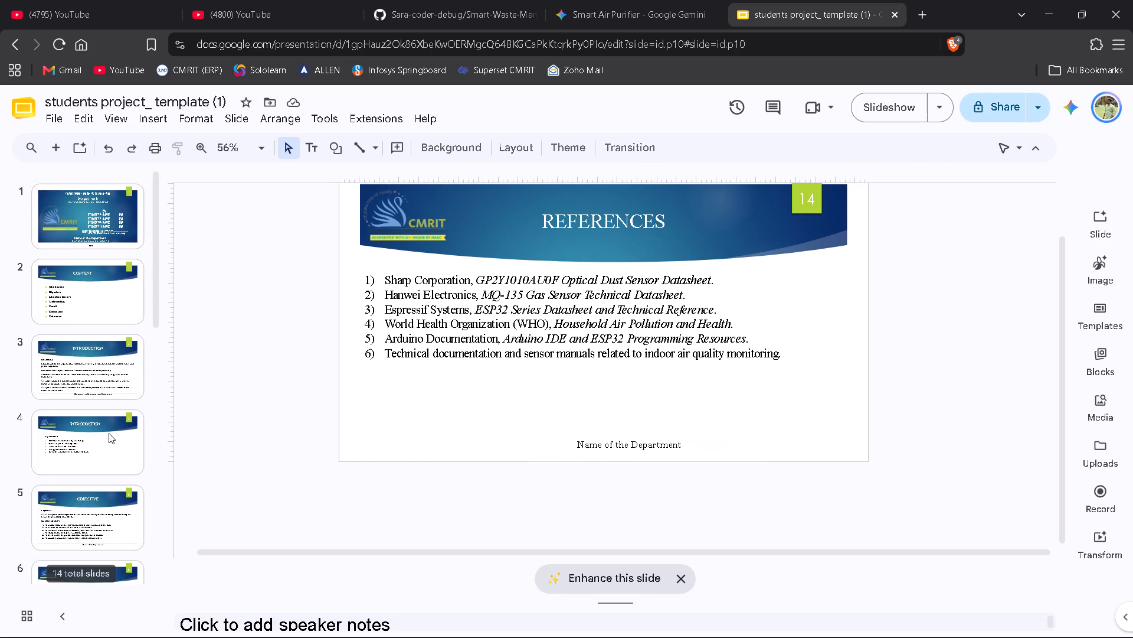
pyautogui.scroll(2, 109, 433)
pyautogui.scroll(-3, 109, 433)
pyautogui.scroll(6, 109, 433)
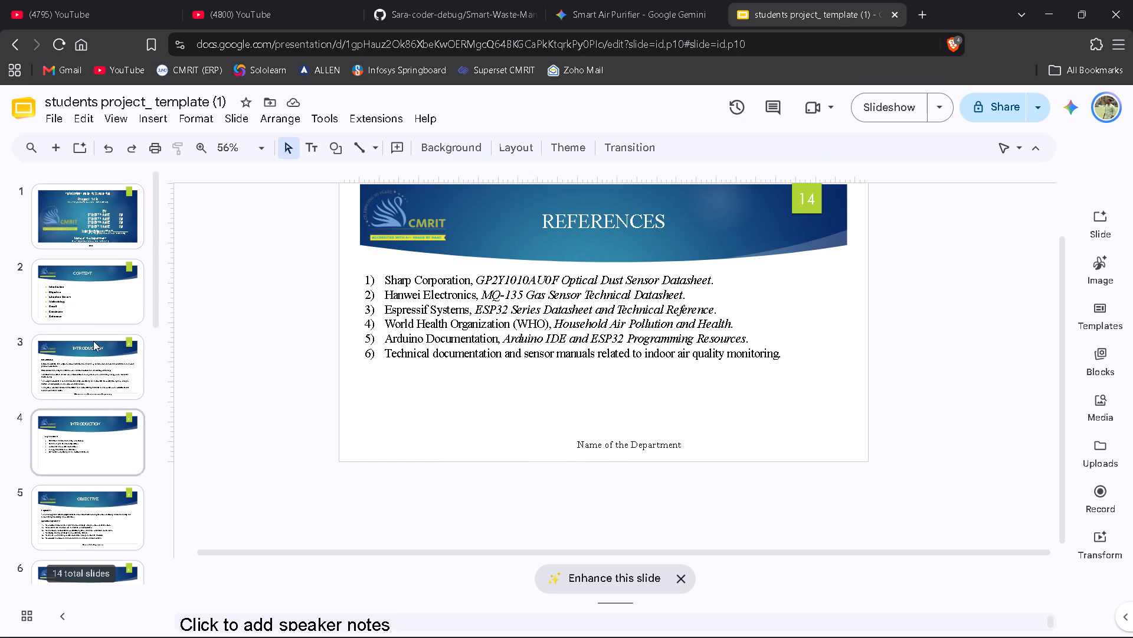
pyautogui.click(712, 609)
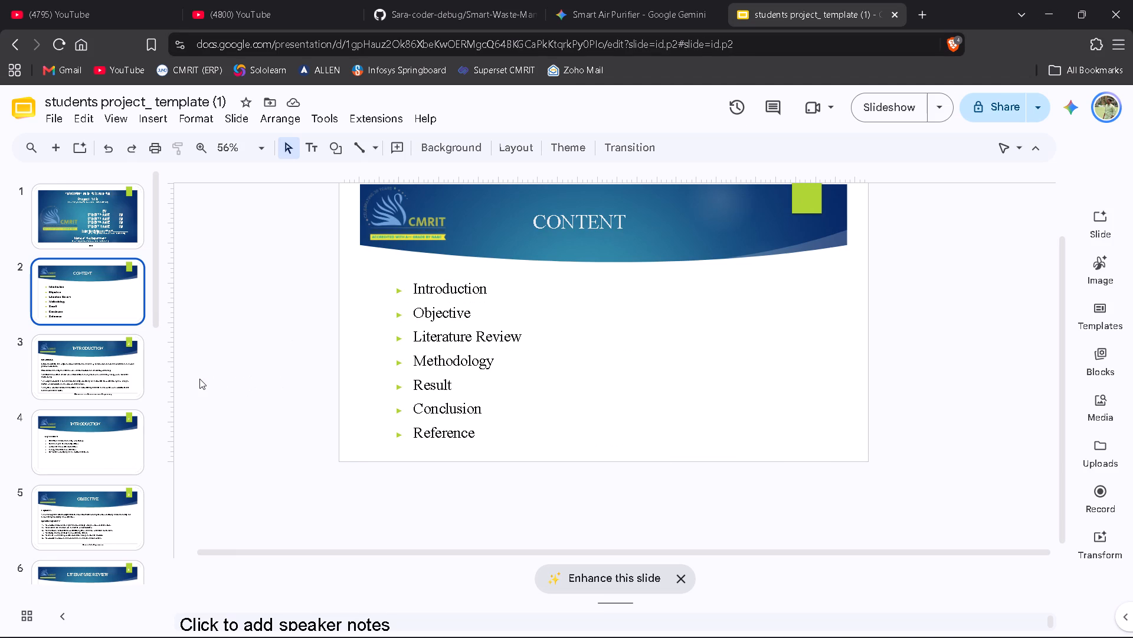
# Format all body text on the first INTRODUCTION slide (slide 3) in Times New Roman at size 18.
pyautogui.click(81, 377)
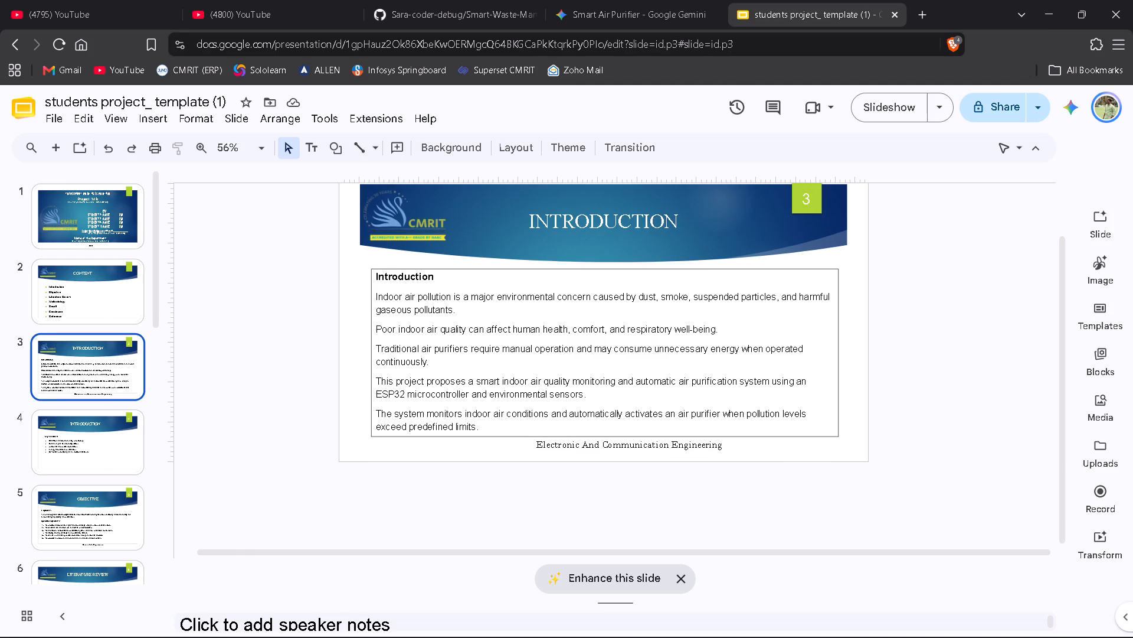
pyautogui.click(486, 418)
pyautogui.click(482, 429)
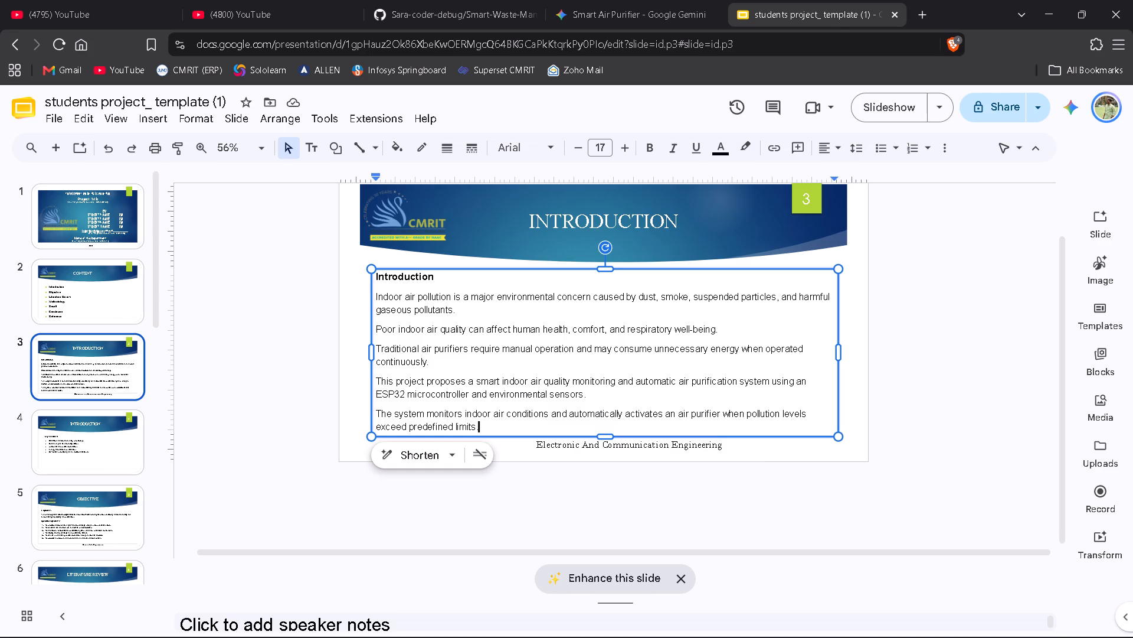
pyautogui.moveTo(482, 429); pyautogui.dragTo(375, 281)
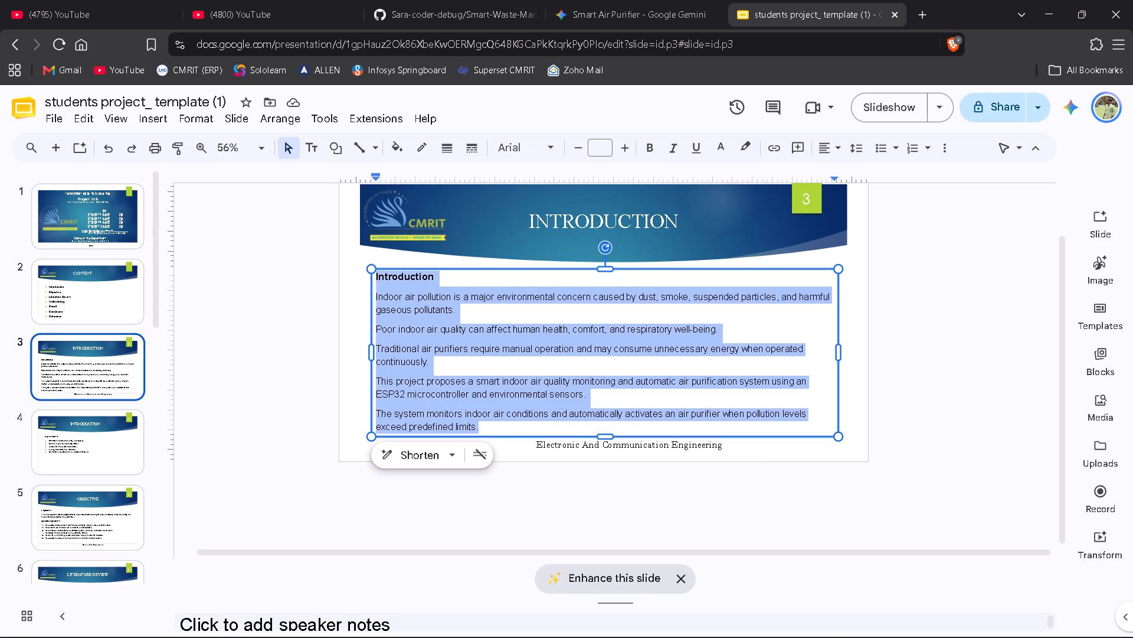
pyautogui.click(552, 149)
pyautogui.scroll(-2, 611, 298)
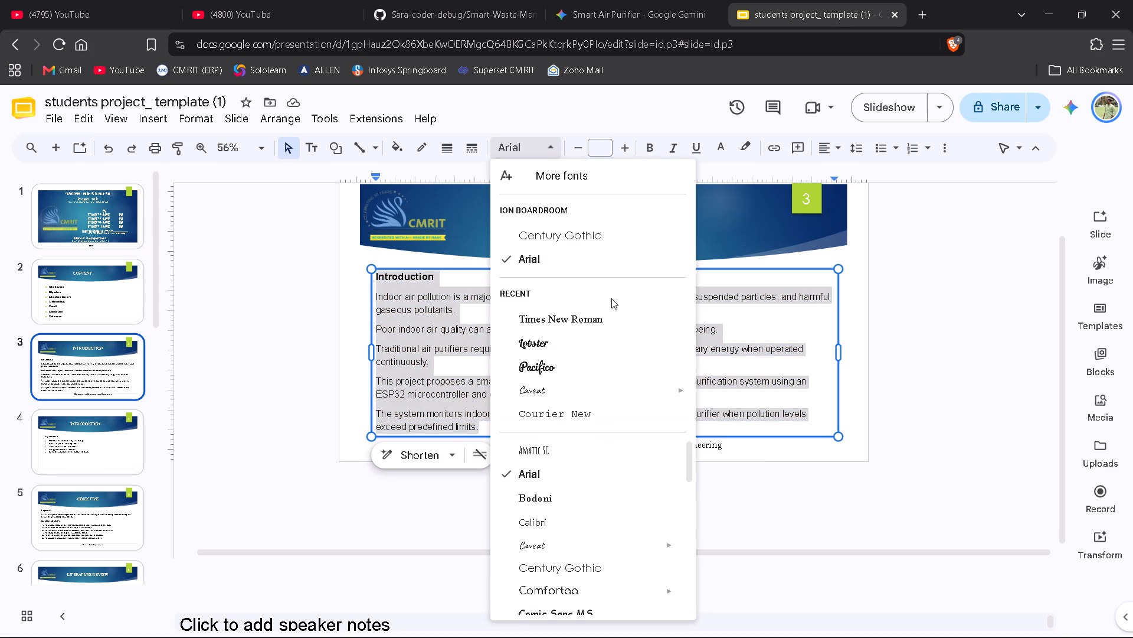
pyautogui.scroll(-2, 611, 298)
pyautogui.scroll(-7, 576, 513)
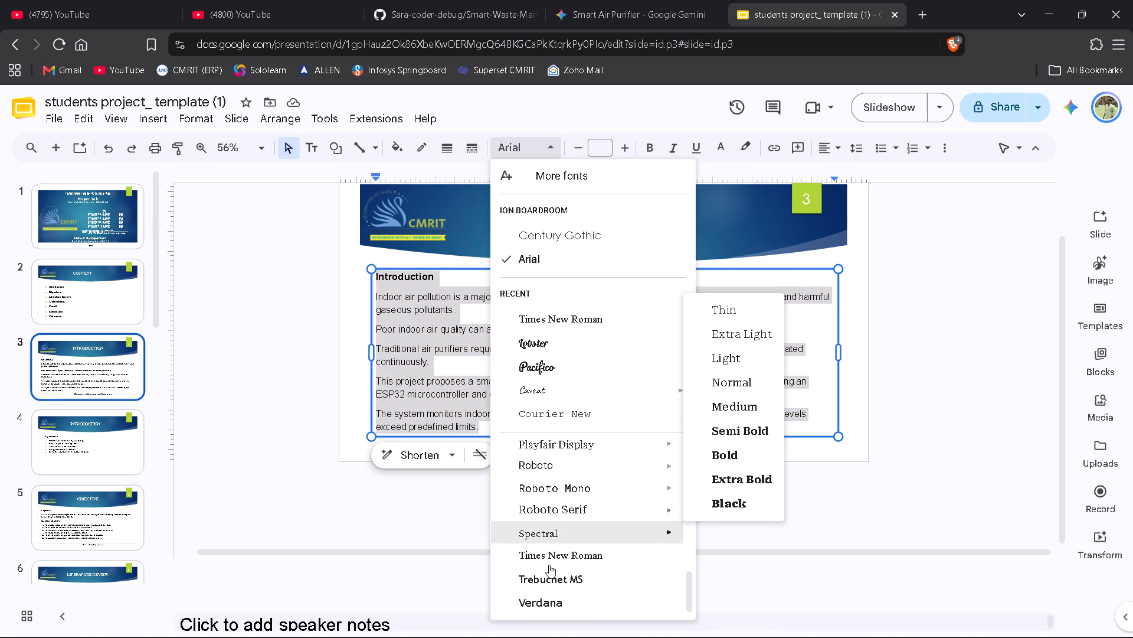
pyautogui.click(547, 556)
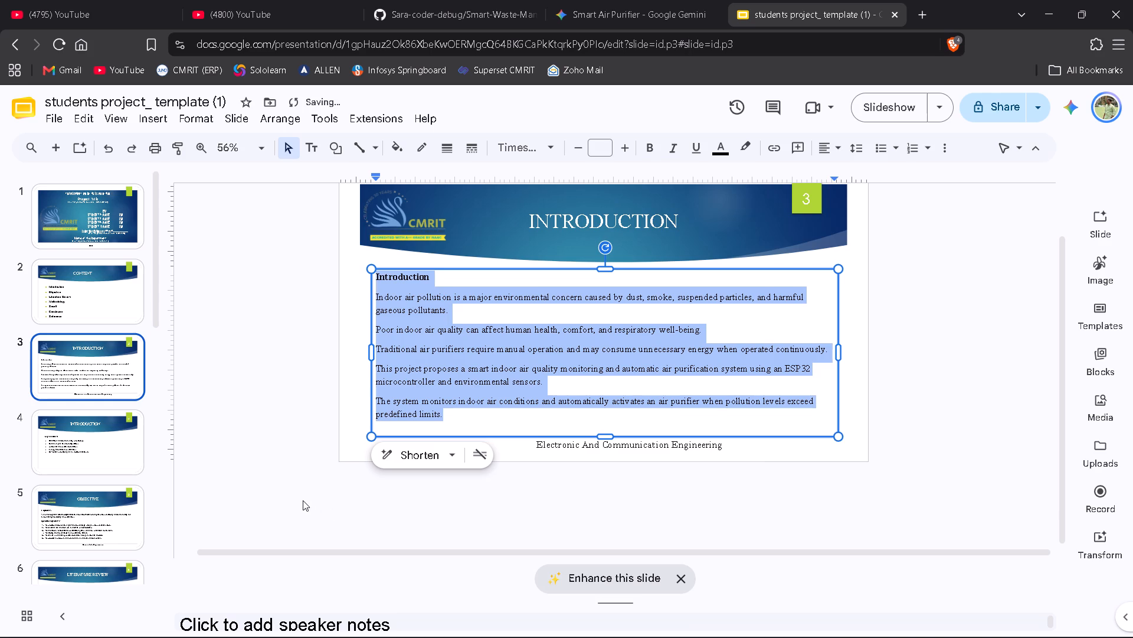
pyautogui.click(596, 147)
pyautogui.write('18')
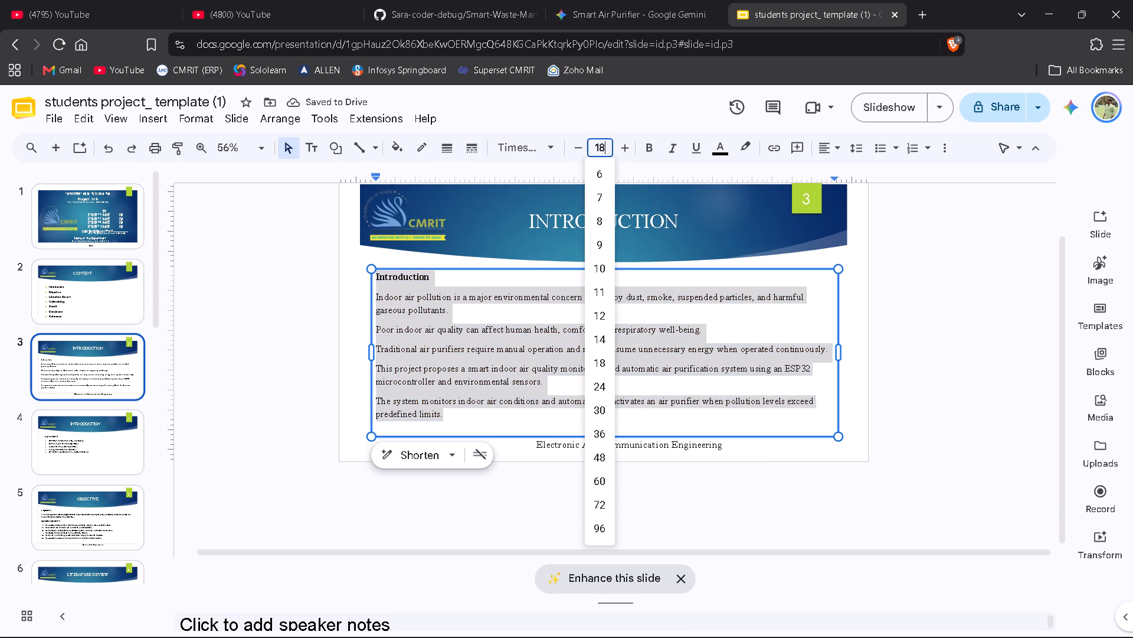
pyautogui.press('Return')
pyautogui.click(287, 349)
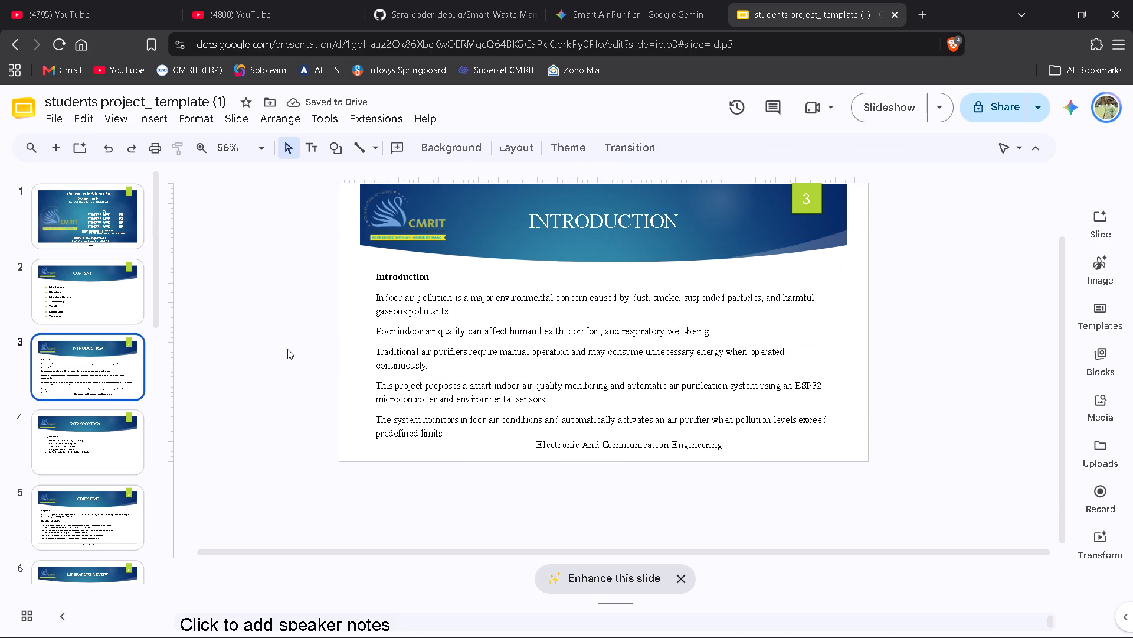
# Change the Key Features heading and its bullet list on INTRODUCTION slide 4 to Times New Roman.
pyautogui.click(97, 447)
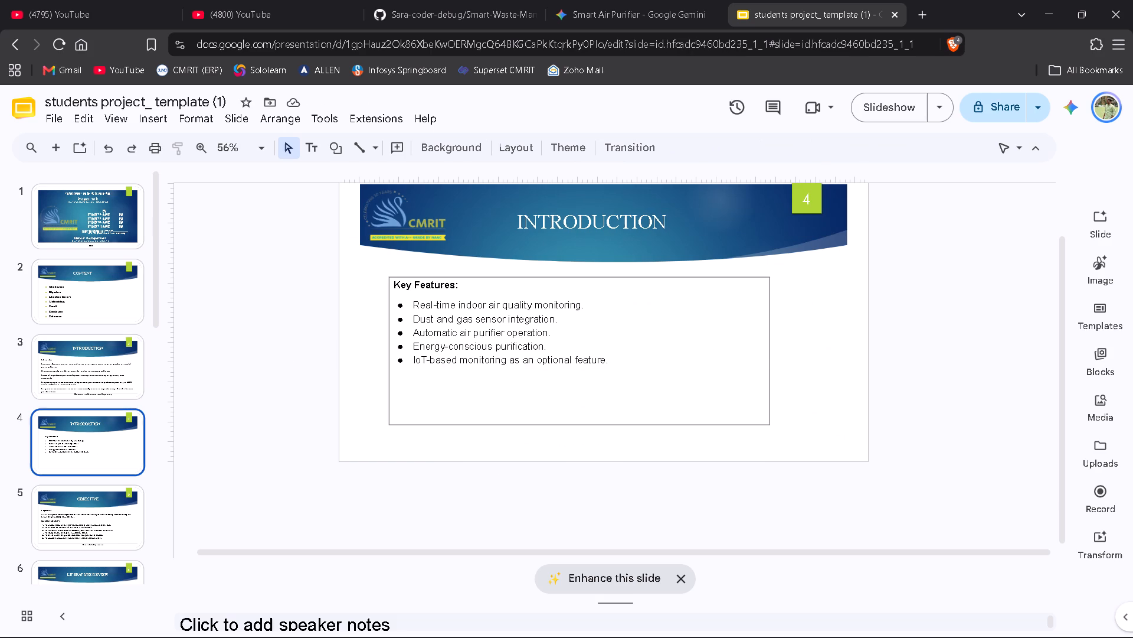
pyautogui.click(591, 366)
pyautogui.moveTo(615, 365); pyautogui.dragTo(470, 370)
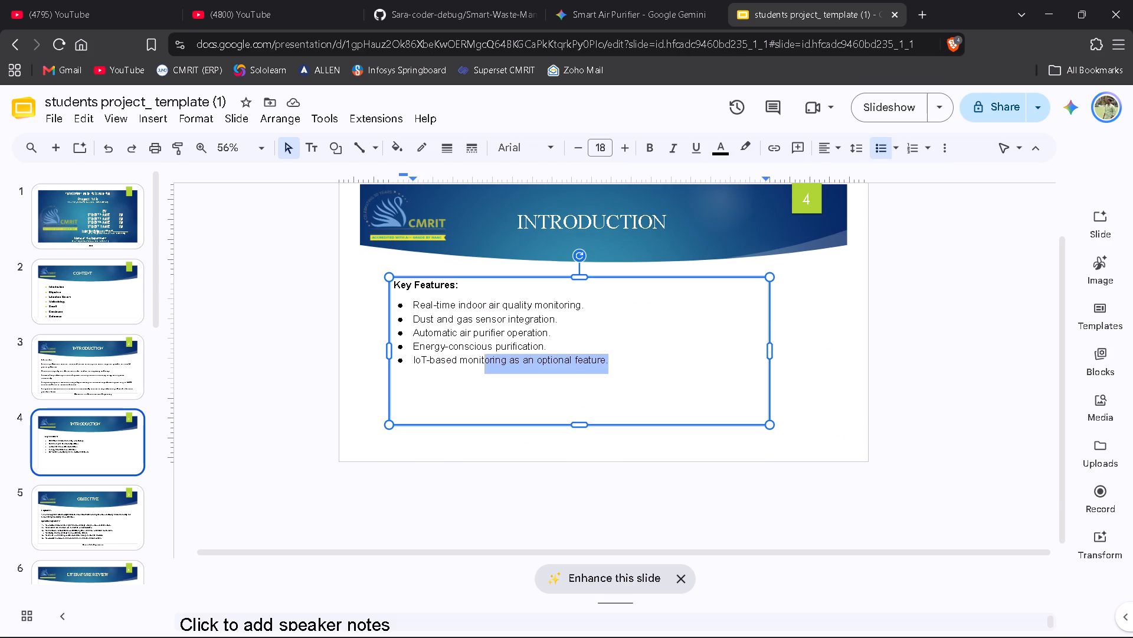
pyautogui.moveTo(470, 370); pyautogui.dragTo(390, 289)
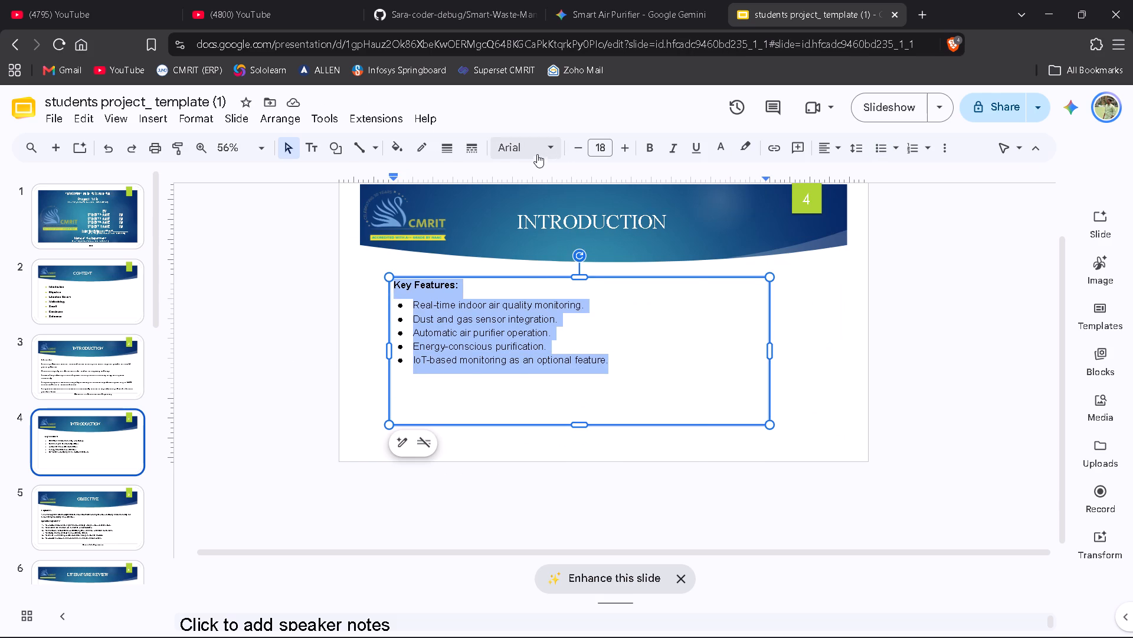
pyautogui.click(542, 145)
pyautogui.scroll(-3, 597, 445)
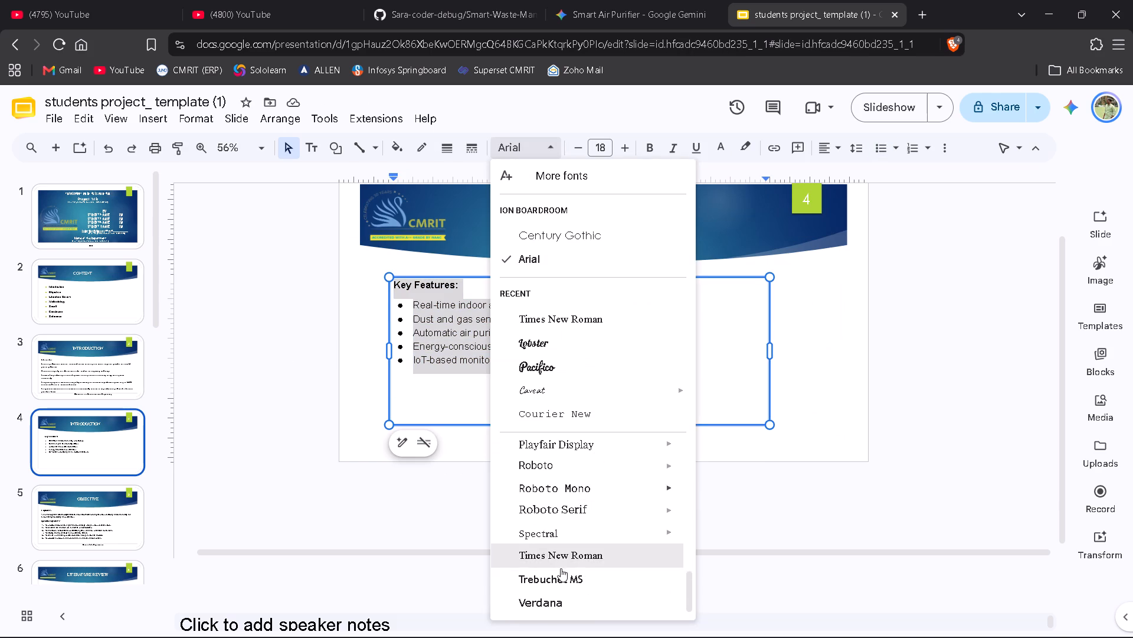
pyautogui.click(553, 558)
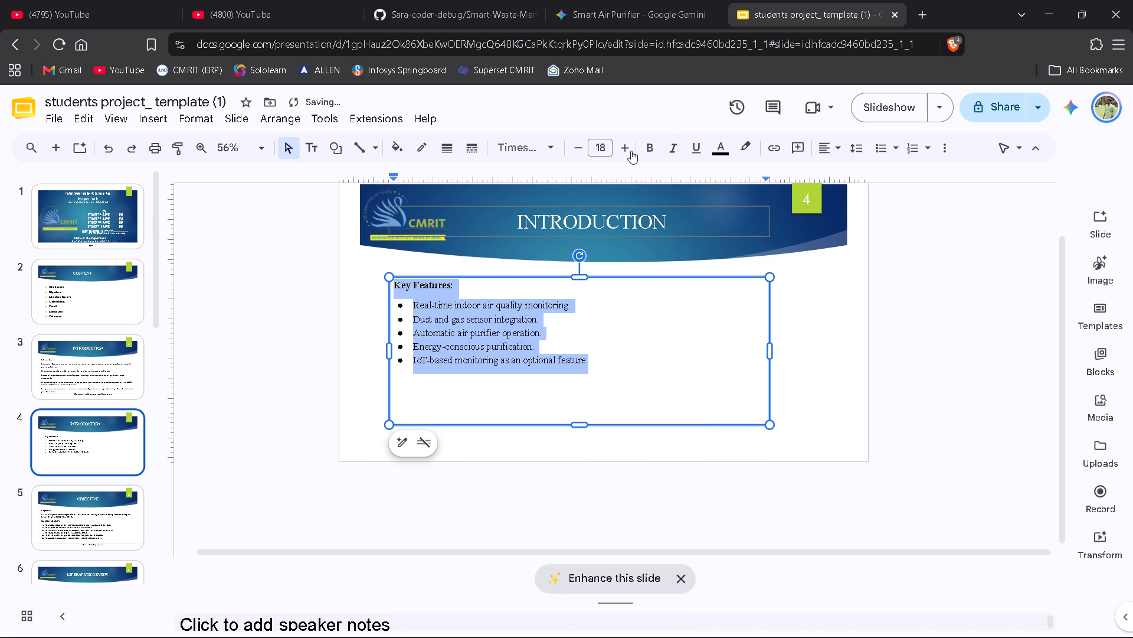
pyautogui.click(859, 472)
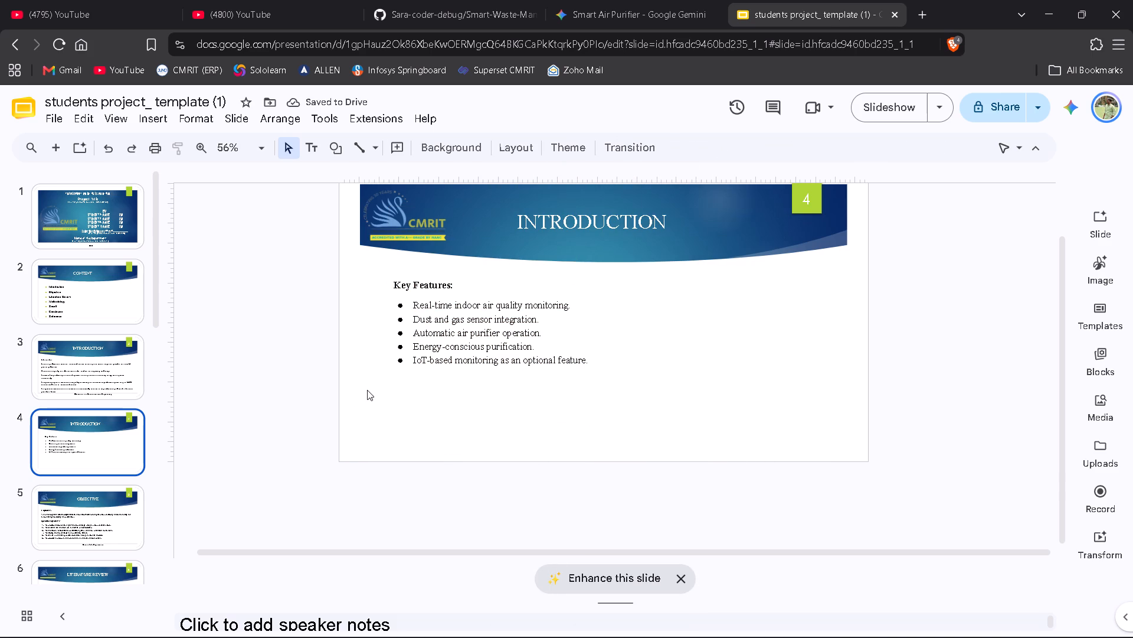
# Format all body text on the OBJECTIVE slide, including the numbered objectives, at size 18 in Times New Roman.
pyautogui.click(102, 502)
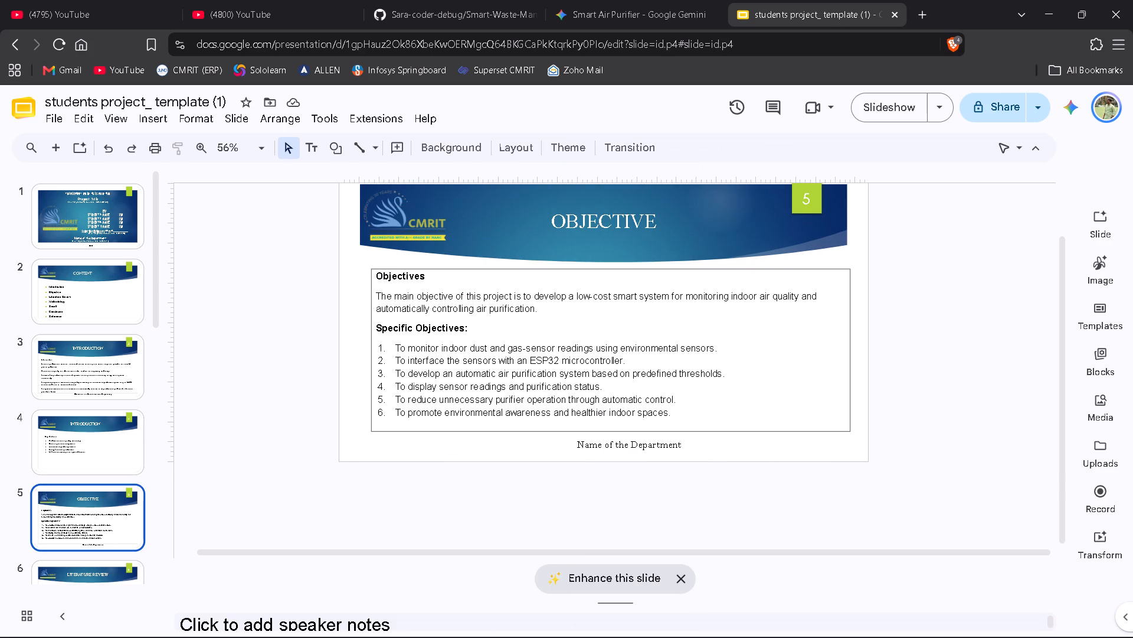
pyautogui.moveTo(673, 413); pyautogui.dragTo(391, 249)
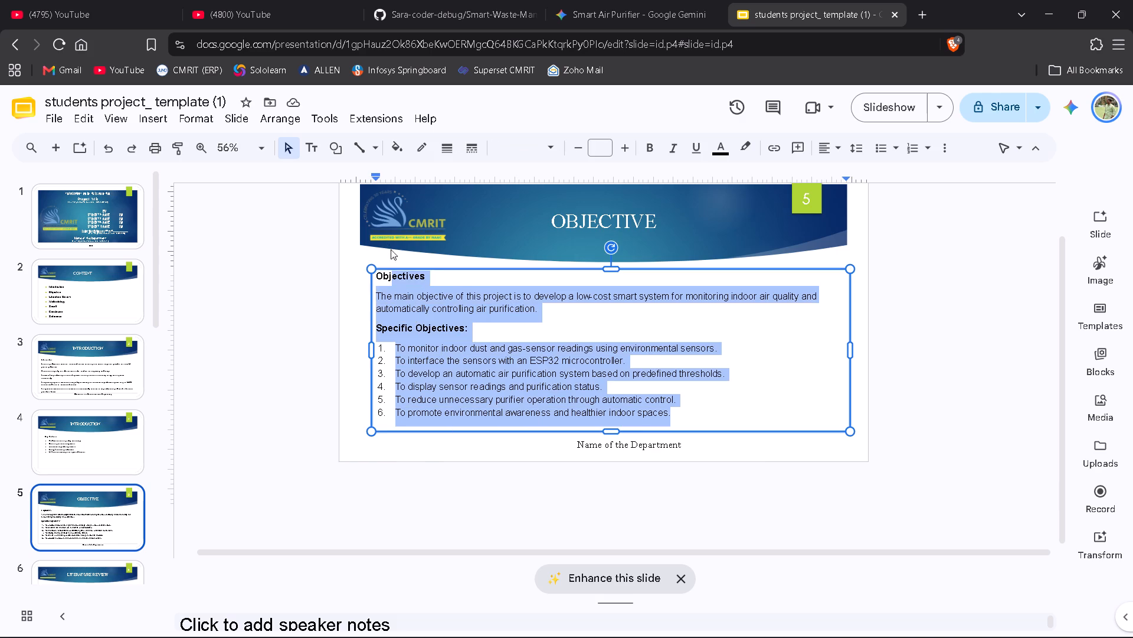
pyautogui.moveTo(391, 249); pyautogui.dragTo(376, 263)
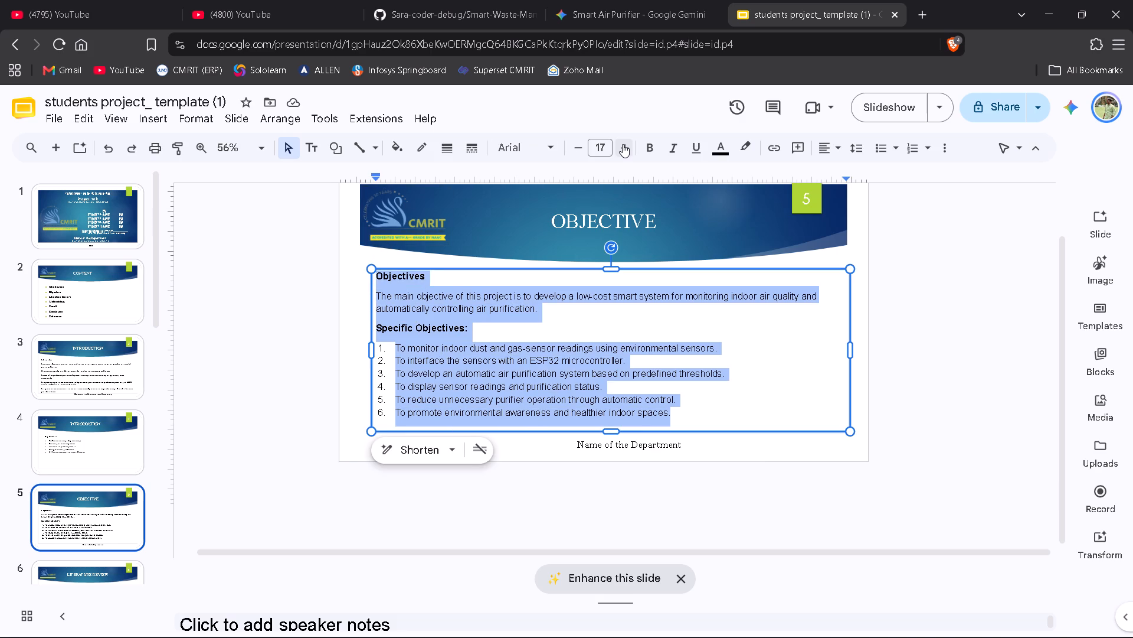
pyautogui.click(623, 144)
pyautogui.click(549, 145)
pyautogui.scroll(-3, 620, 386)
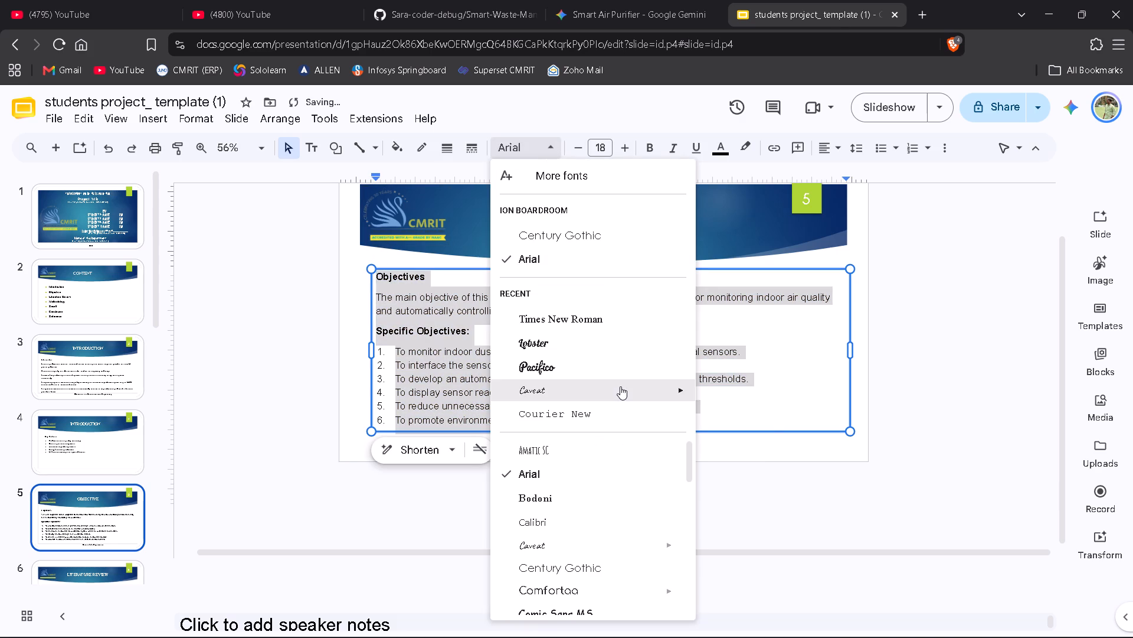
pyautogui.scroll(-4, 583, 595)
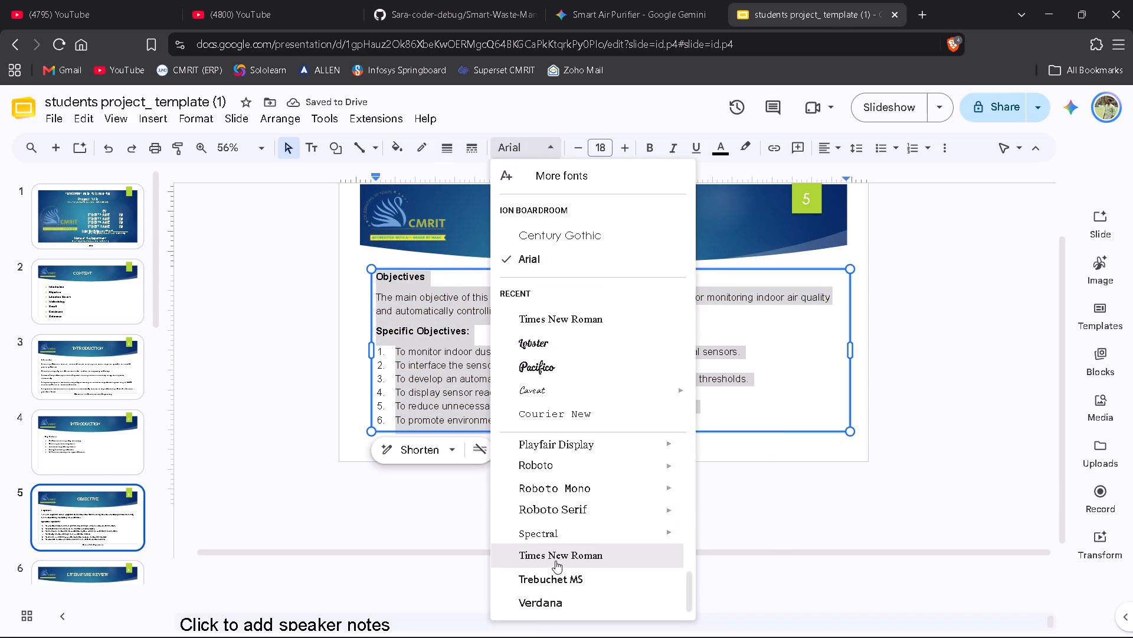
pyautogui.click(555, 561)
pyautogui.click(555, 561)
pyautogui.click(459, 529)
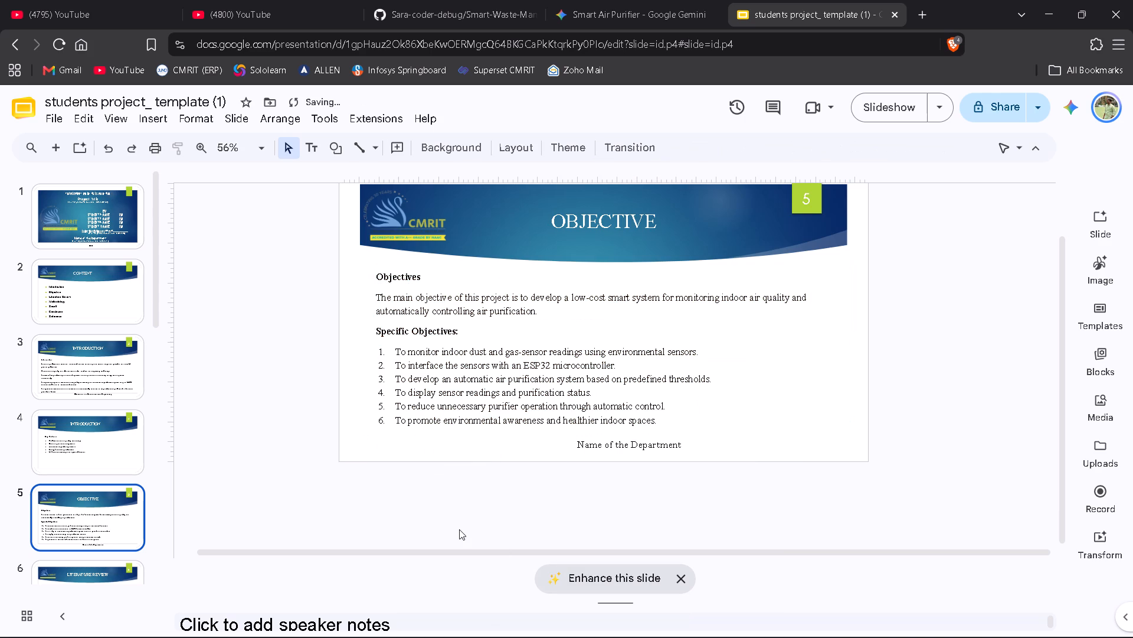
# Change all body text in the text box on LITERATURE REVIEW slide 6 to Times New Roman.
pyautogui.scroll(-1, 122, 464)
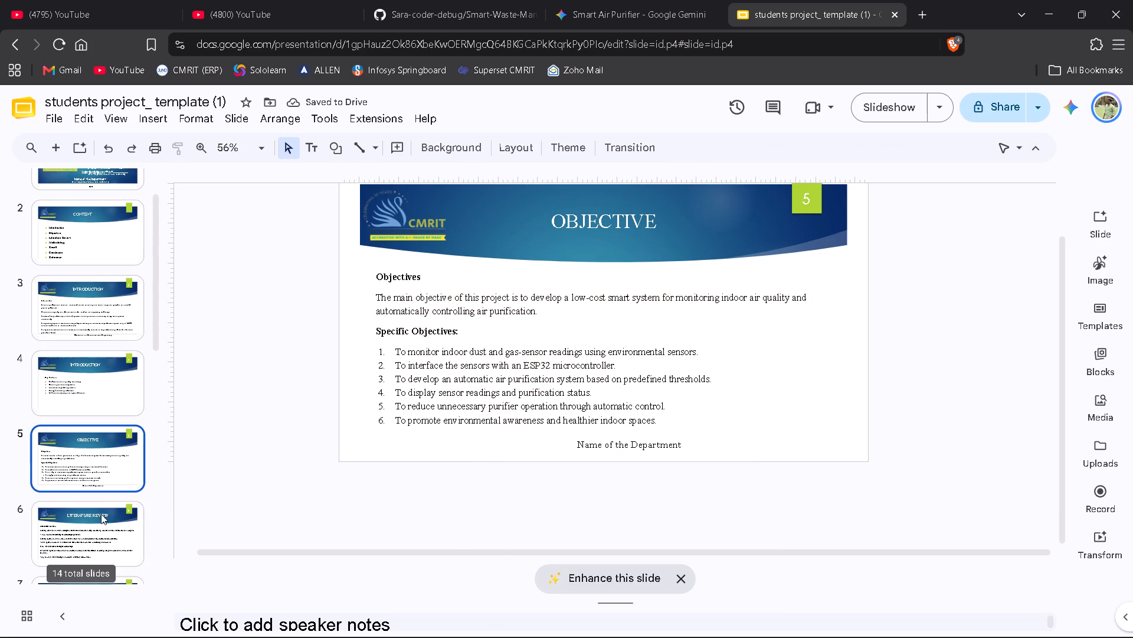
pyautogui.click(100, 517)
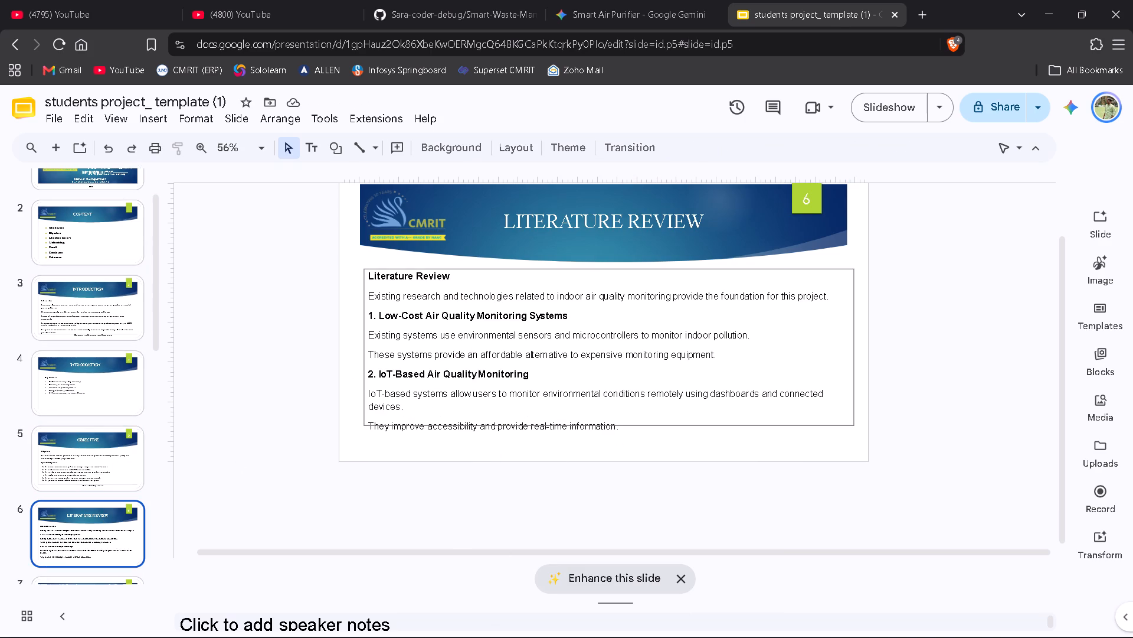
pyautogui.click(621, 421)
pyautogui.moveTo(621, 425); pyautogui.dragTo(516, 409)
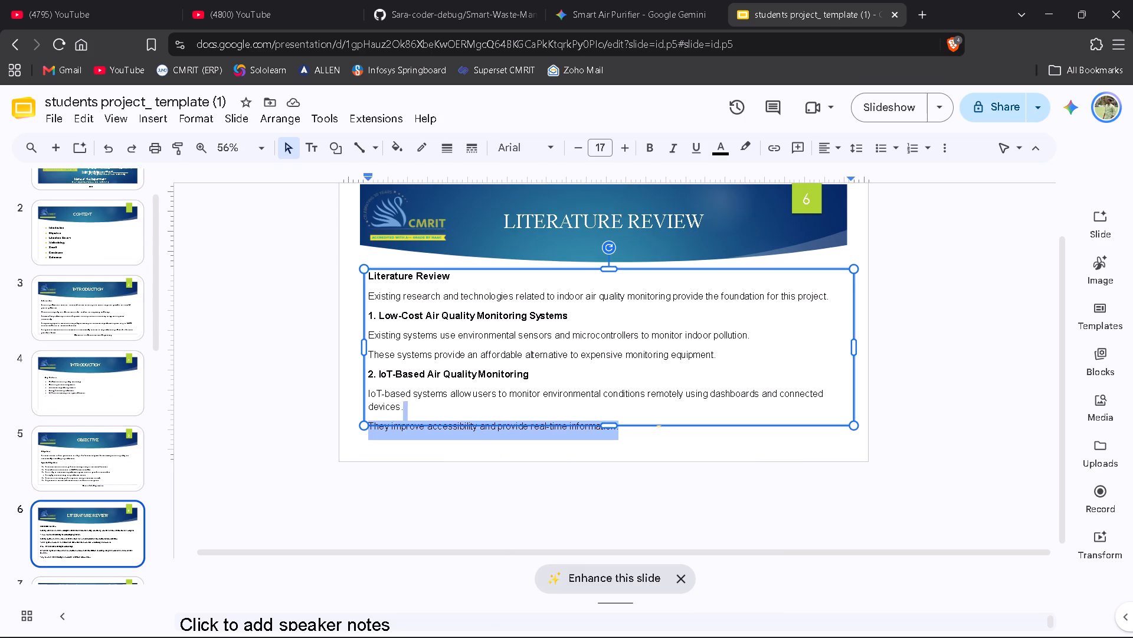
pyautogui.moveTo(516, 409); pyautogui.dragTo(368, 255)
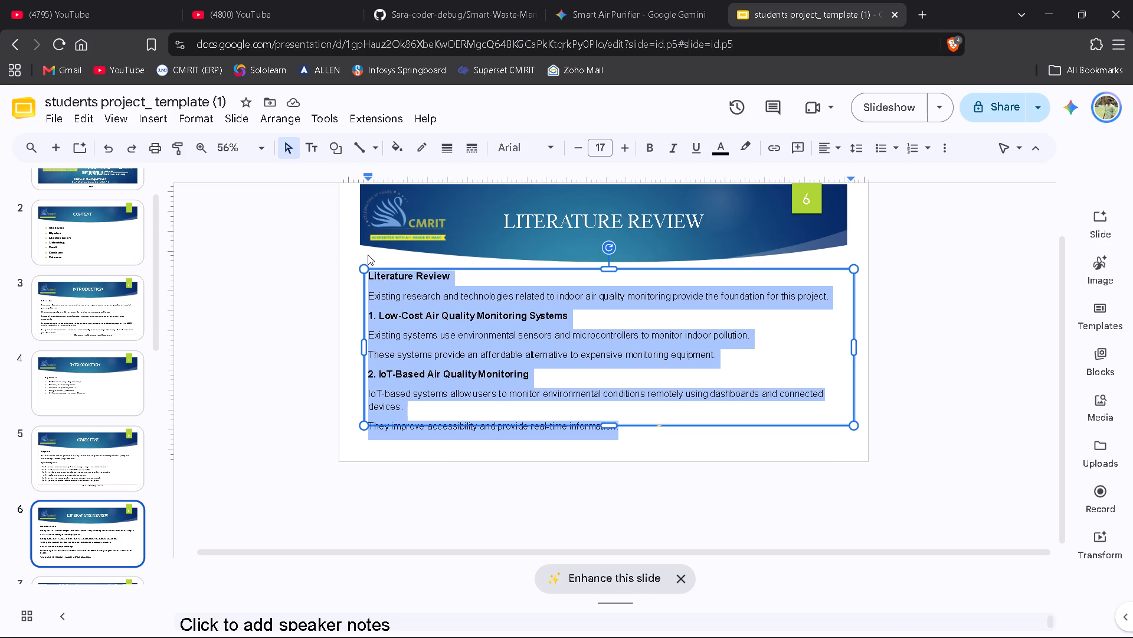
pyautogui.moveTo(368, 255); pyautogui.dragTo(361, 255)
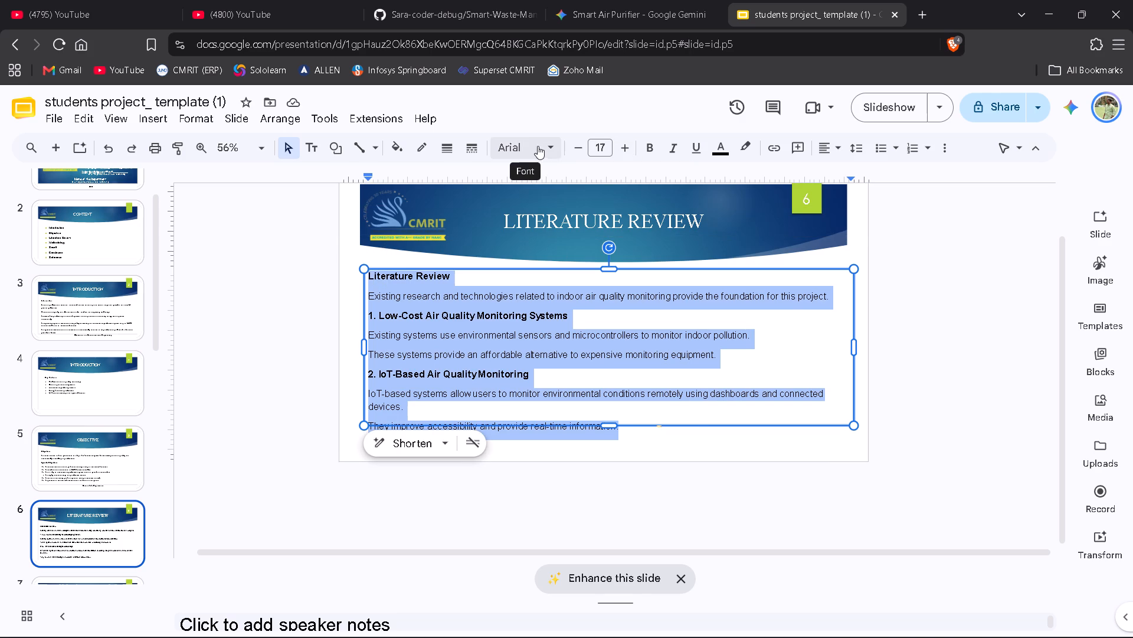
pyautogui.click(538, 147)
pyautogui.scroll(-6, 568, 369)
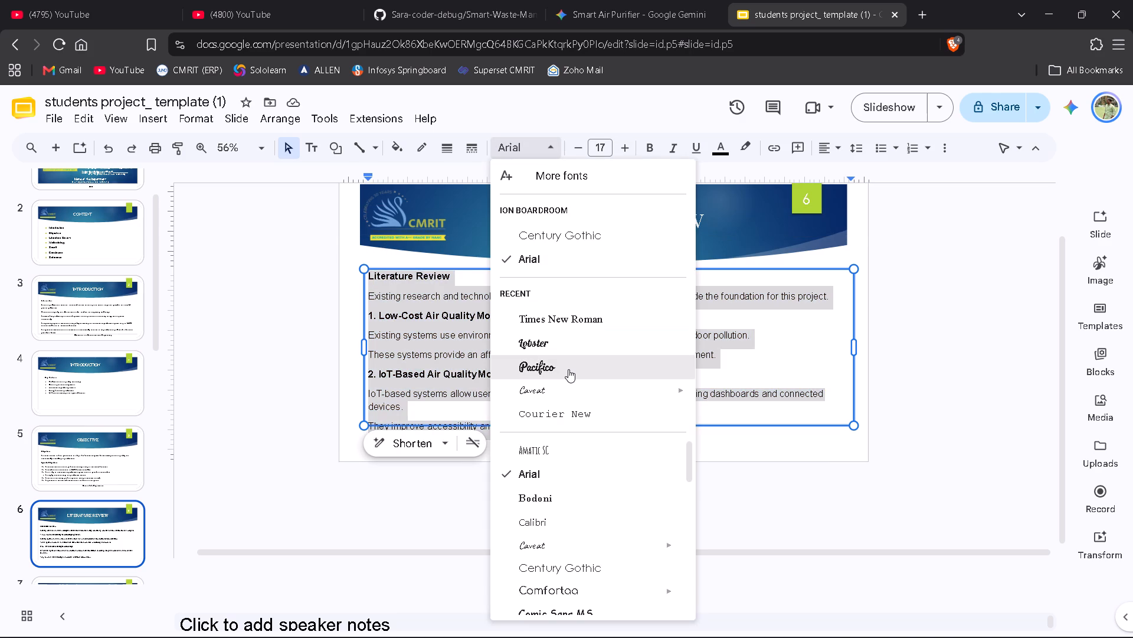
pyautogui.scroll(-5, 565, 461)
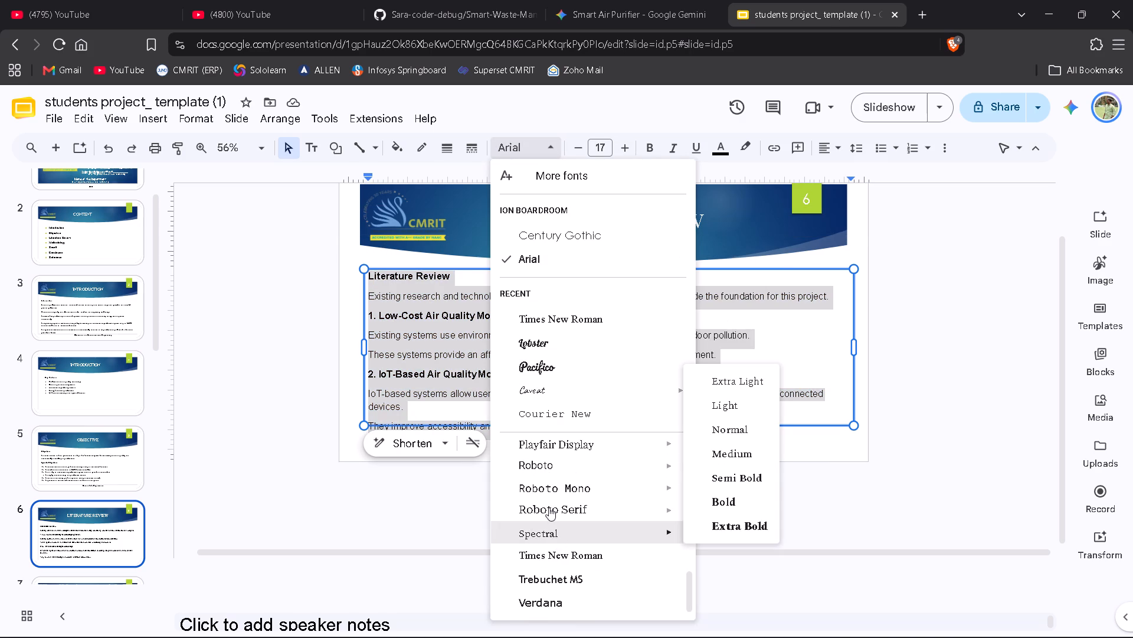
pyautogui.click(553, 550)
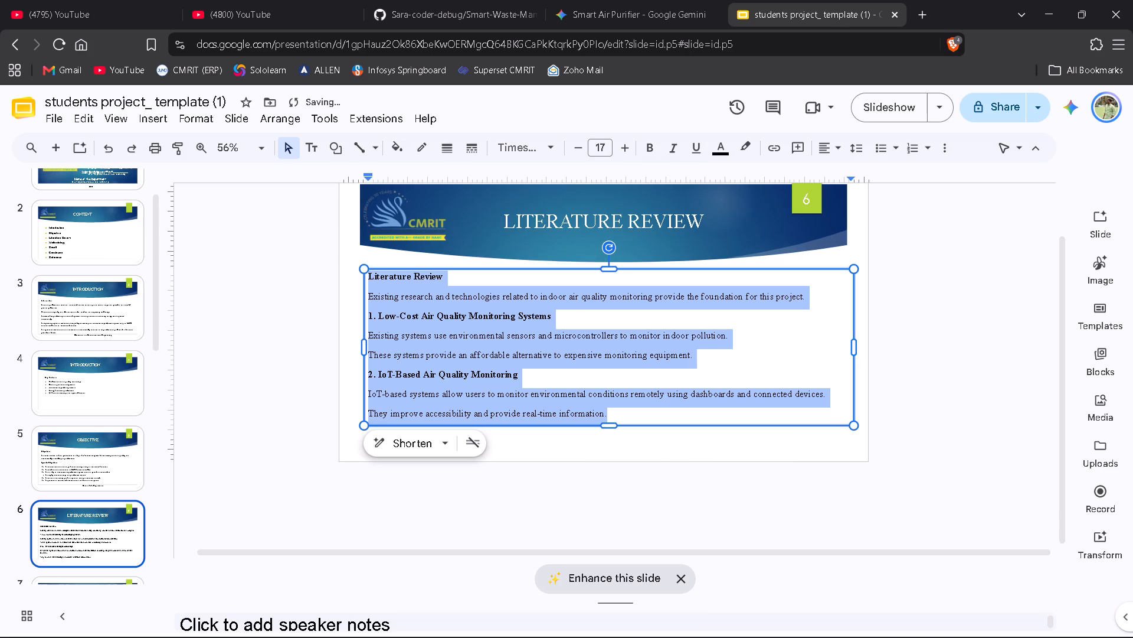
# Set the selected body text on LITERATURE REVIEW slide 6 to size 18.
pyautogui.click(623, 146)
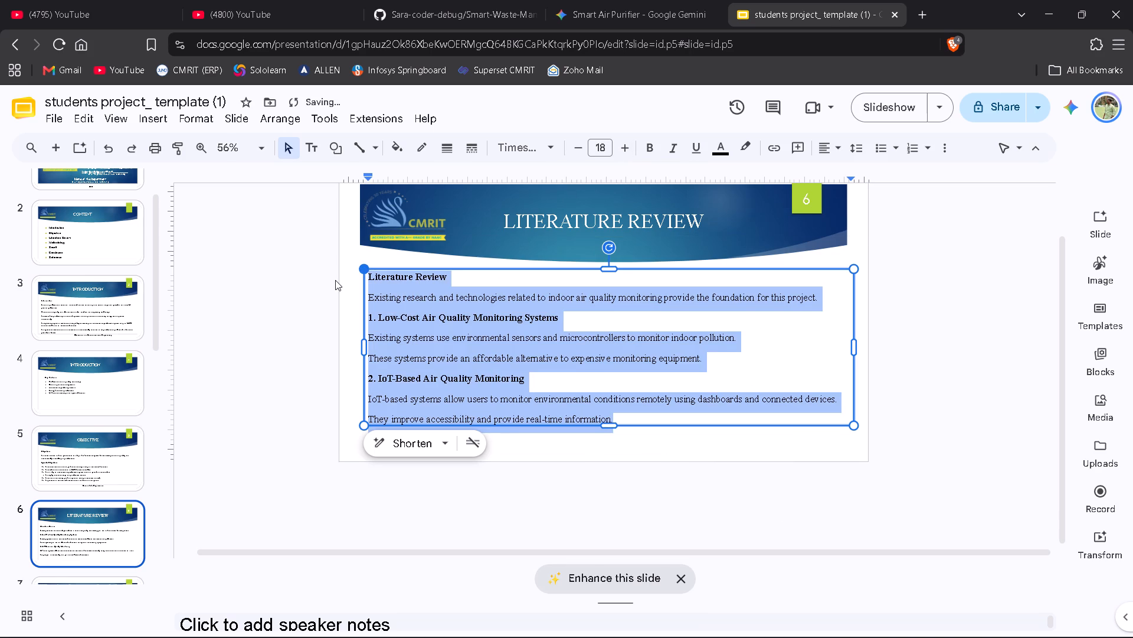
pyautogui.click(308, 291)
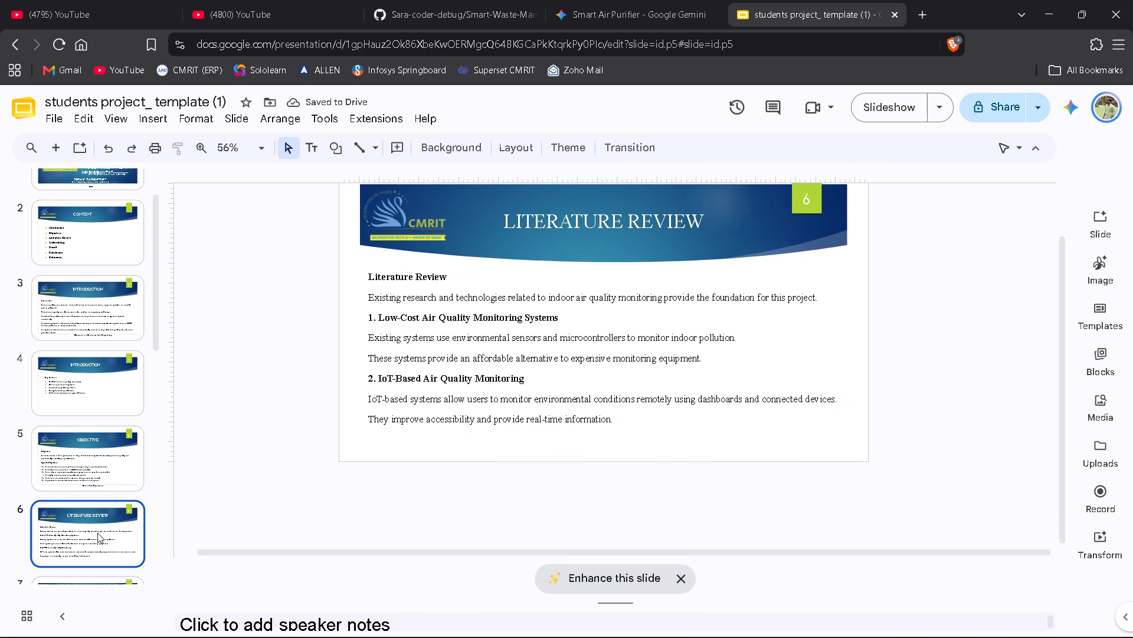
# Format all body text on LITERATURE REVIEW slide 7, including the bullets and Research Gap, in Times New Roman at size 18.
pyautogui.scroll(-2, 97, 533)
pyautogui.click(82, 480)
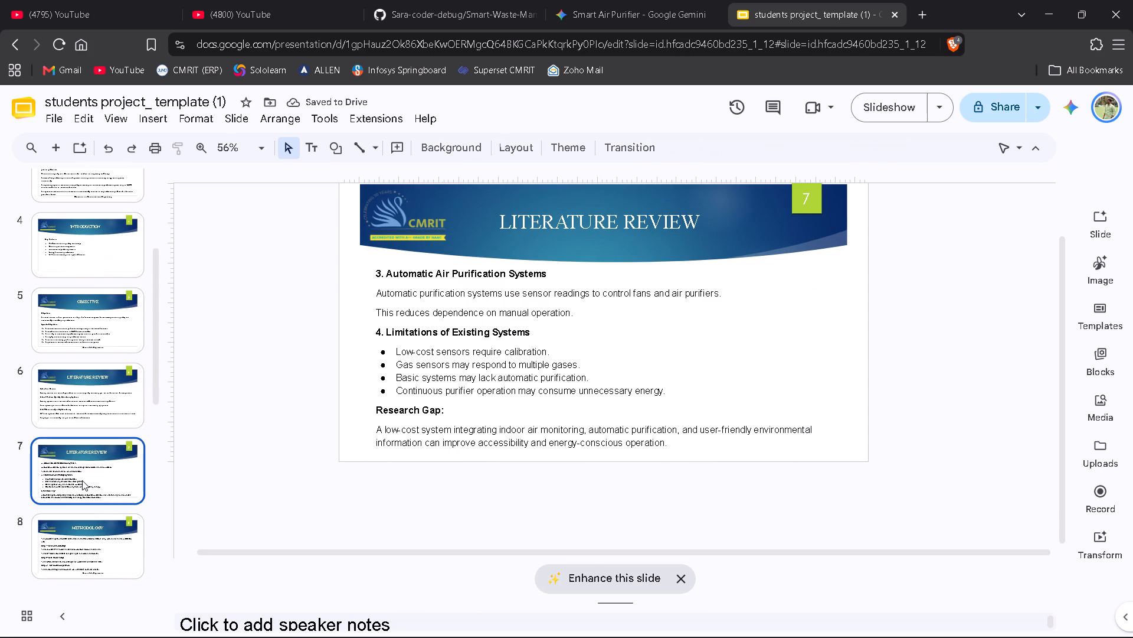
pyautogui.click(437, 333)
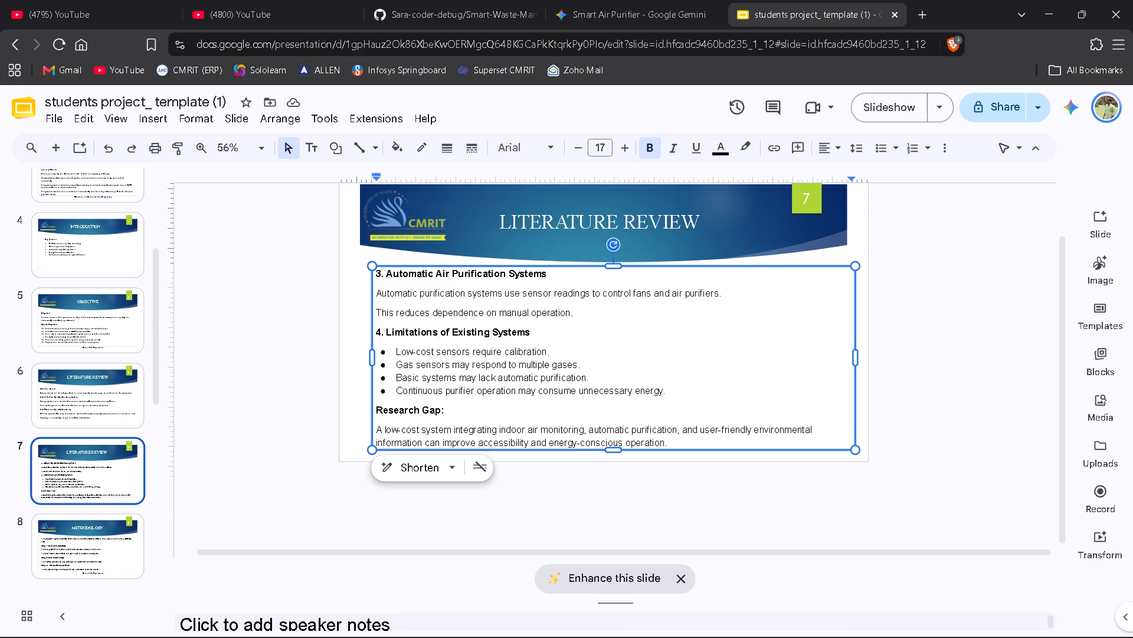
pyautogui.moveTo(672, 444); pyautogui.dragTo(389, 300)
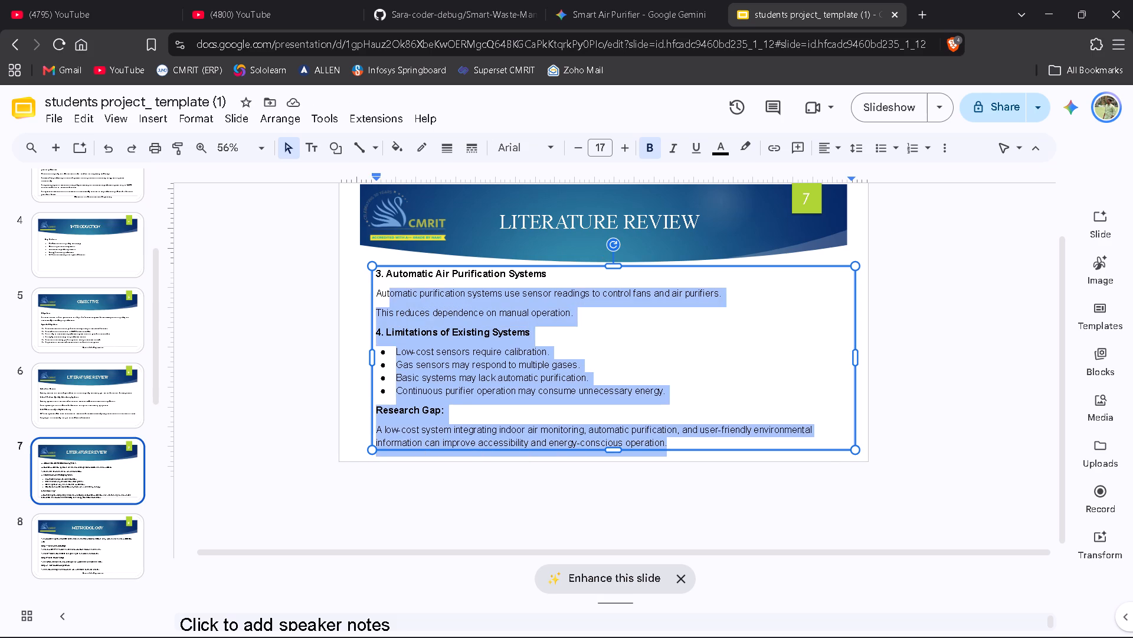
pyautogui.moveTo(389, 300); pyautogui.dragTo(377, 261)
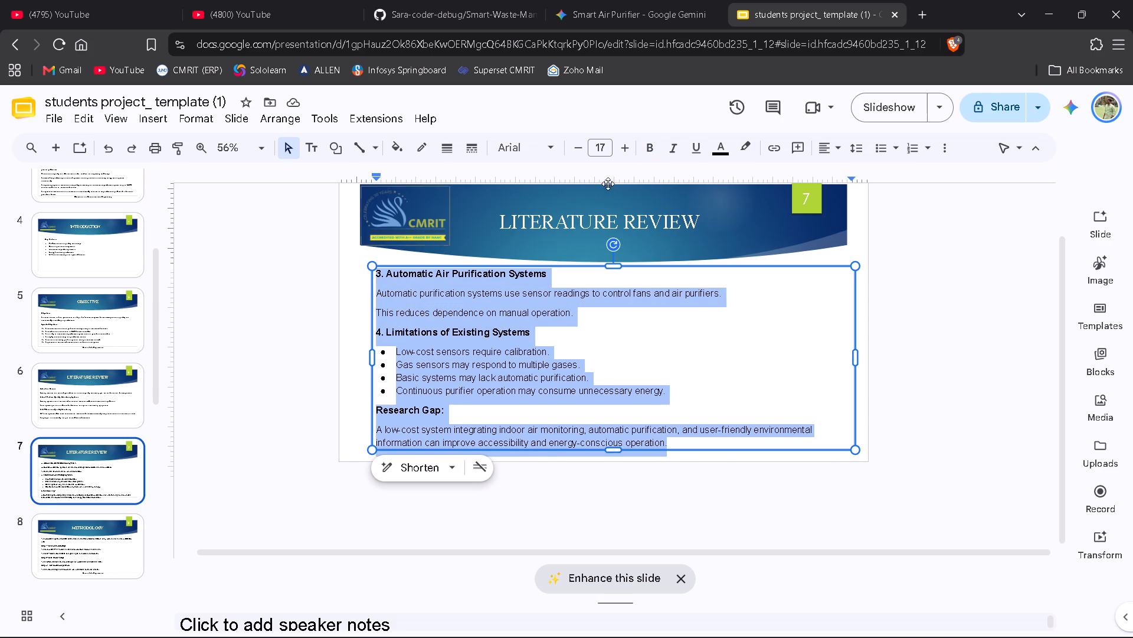
pyautogui.click(551, 152)
pyautogui.scroll(-5, 581, 373)
pyautogui.scroll(-3, 548, 535)
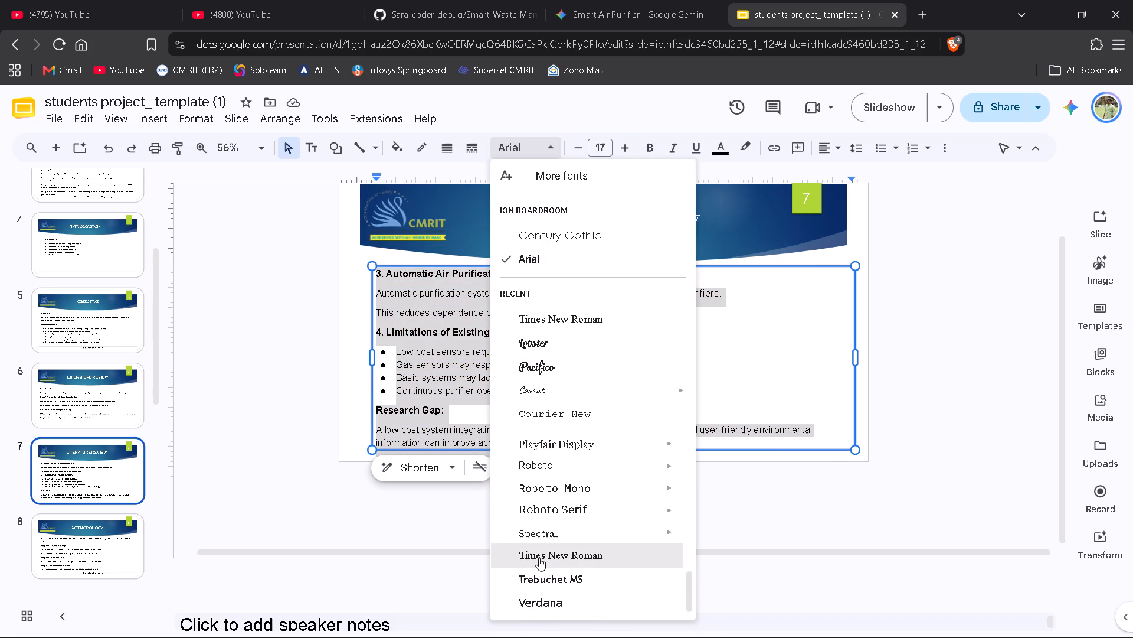
pyautogui.click(539, 558)
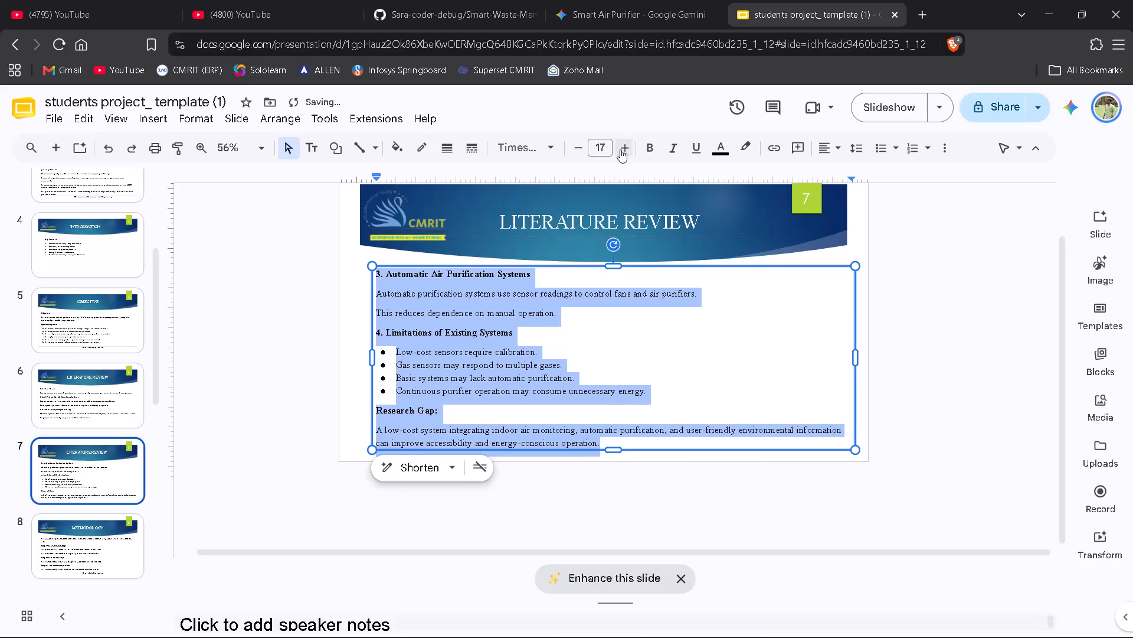
pyautogui.click(620, 149)
pyautogui.click(304, 301)
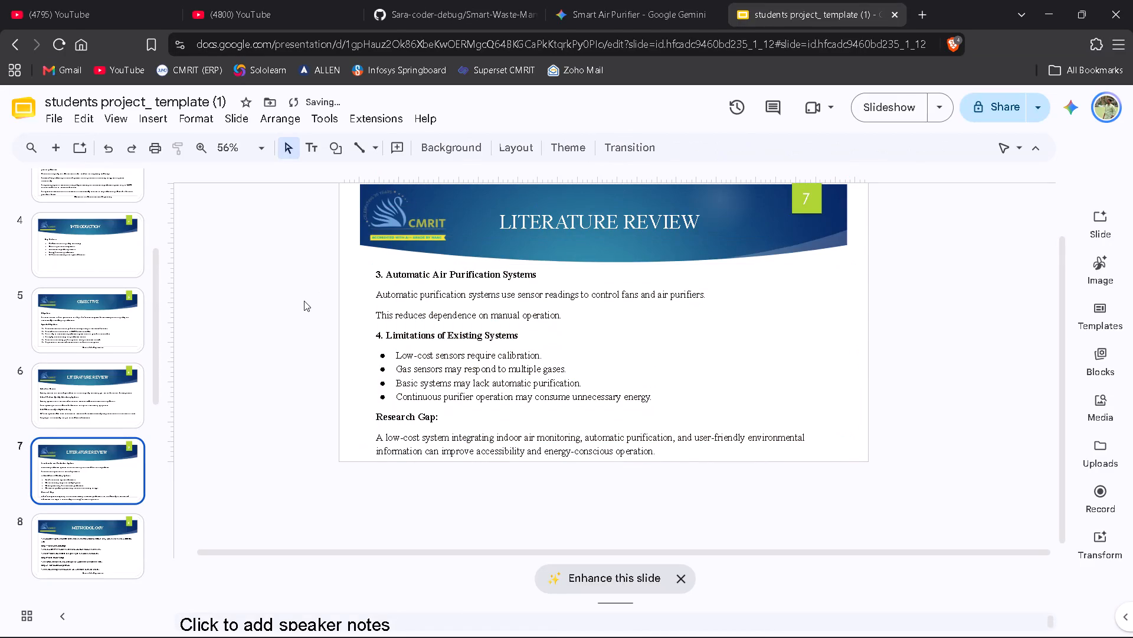
# Format all body text on METHODOLOGY slide 8, from the introductory sentence through Step 3, in Times New Roman at size 18.
pyautogui.scroll(-2, 80, 513)
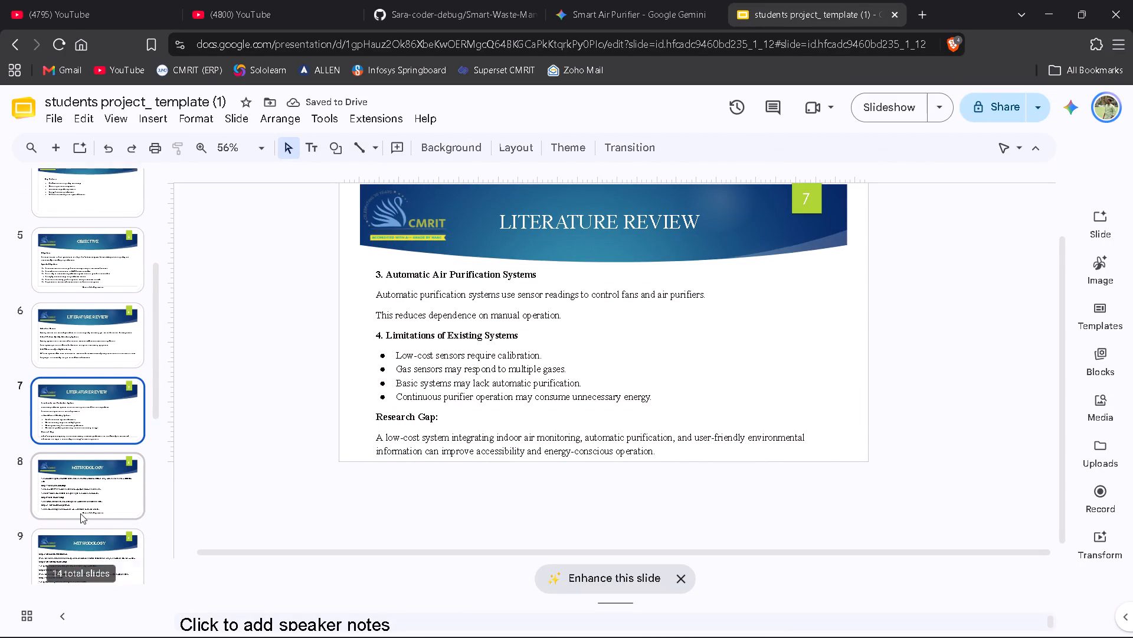
pyautogui.scroll(-1, 80, 513)
pyautogui.click(67, 470)
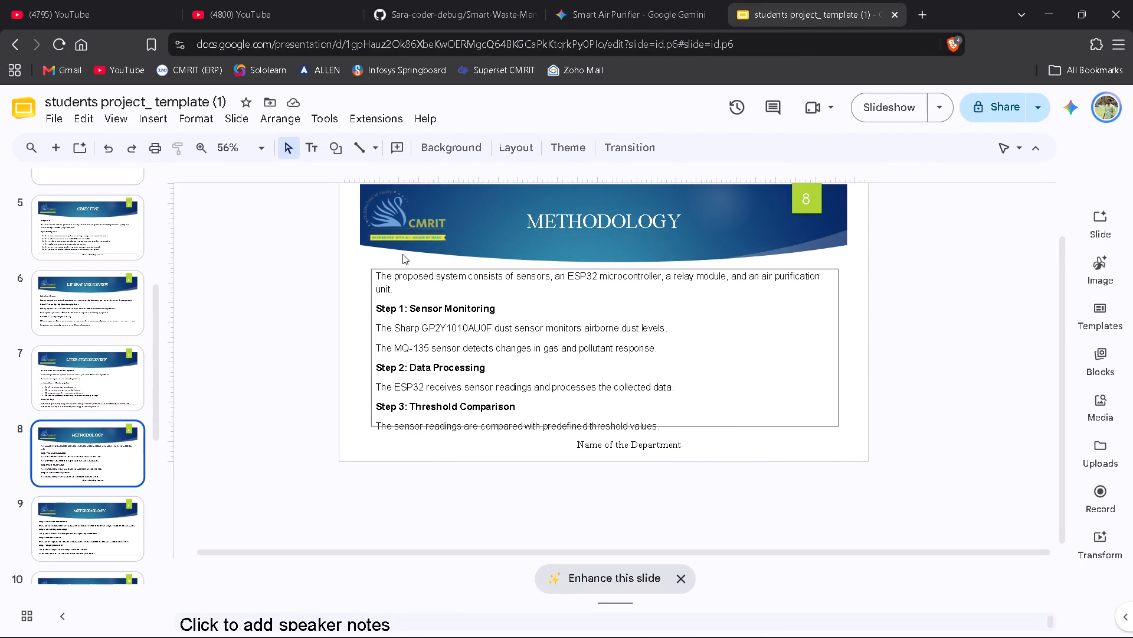
pyautogui.click(377, 277)
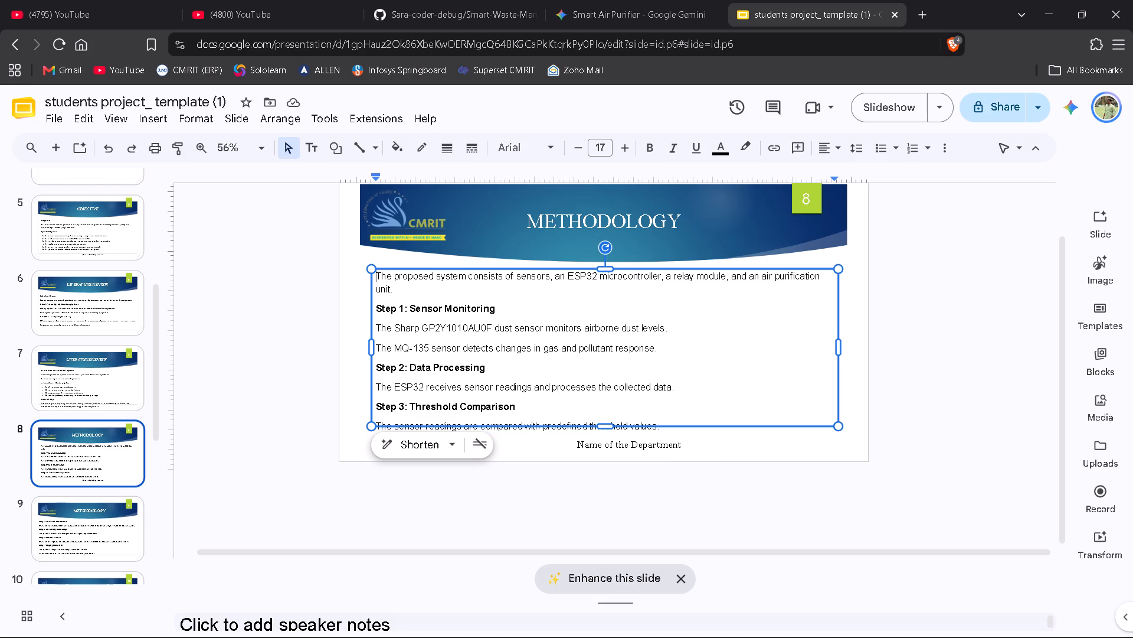
pyautogui.moveTo(376, 278); pyautogui.dragTo(467, 355)
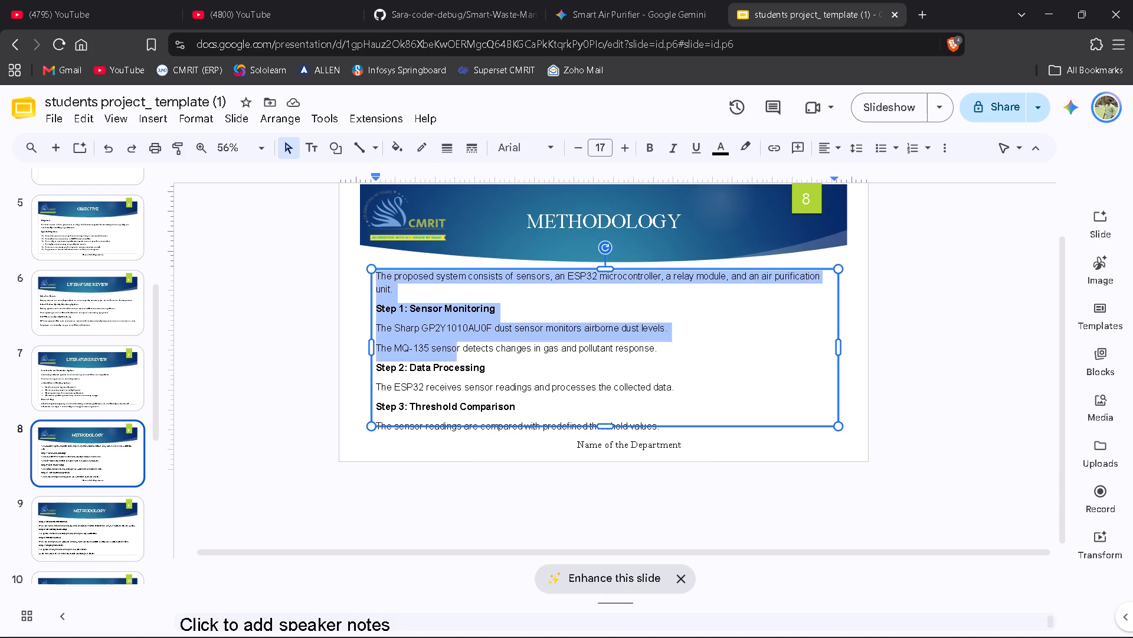
pyautogui.moveTo(467, 355); pyautogui.dragTo(659, 429)
pyautogui.click(549, 139)
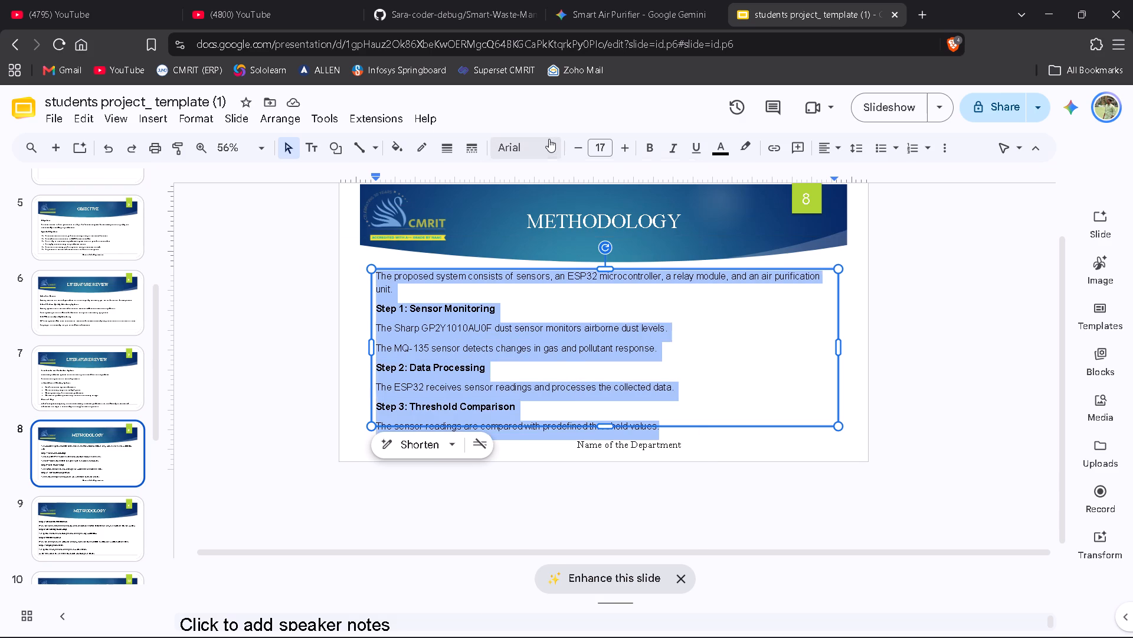
pyautogui.scroll(-3, 596, 468)
pyautogui.click(548, 557)
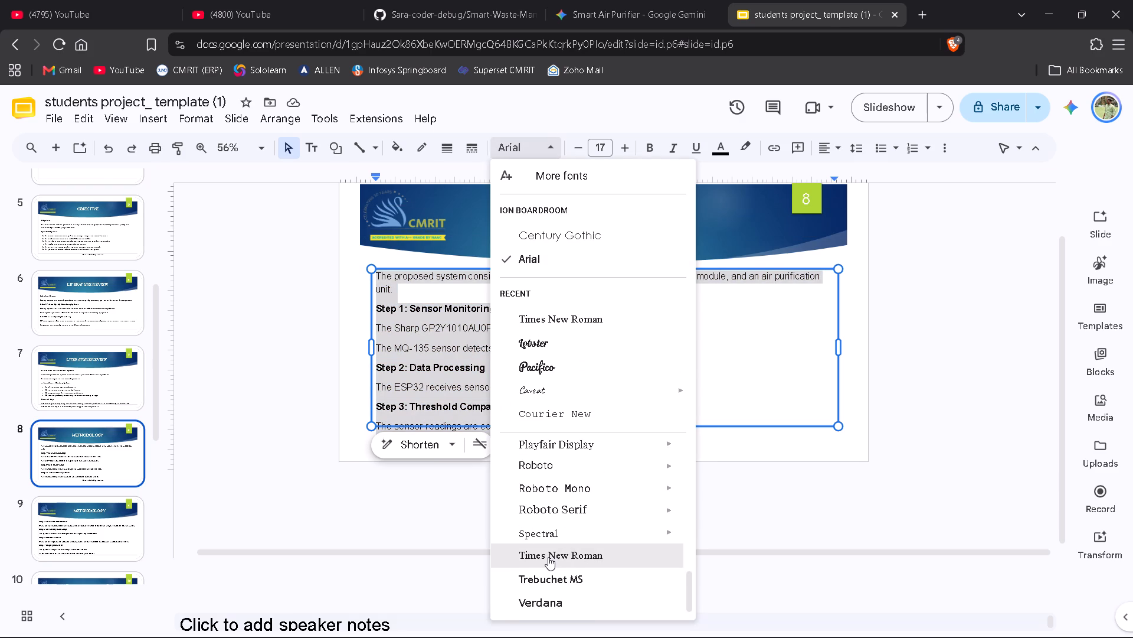
pyautogui.click(627, 150)
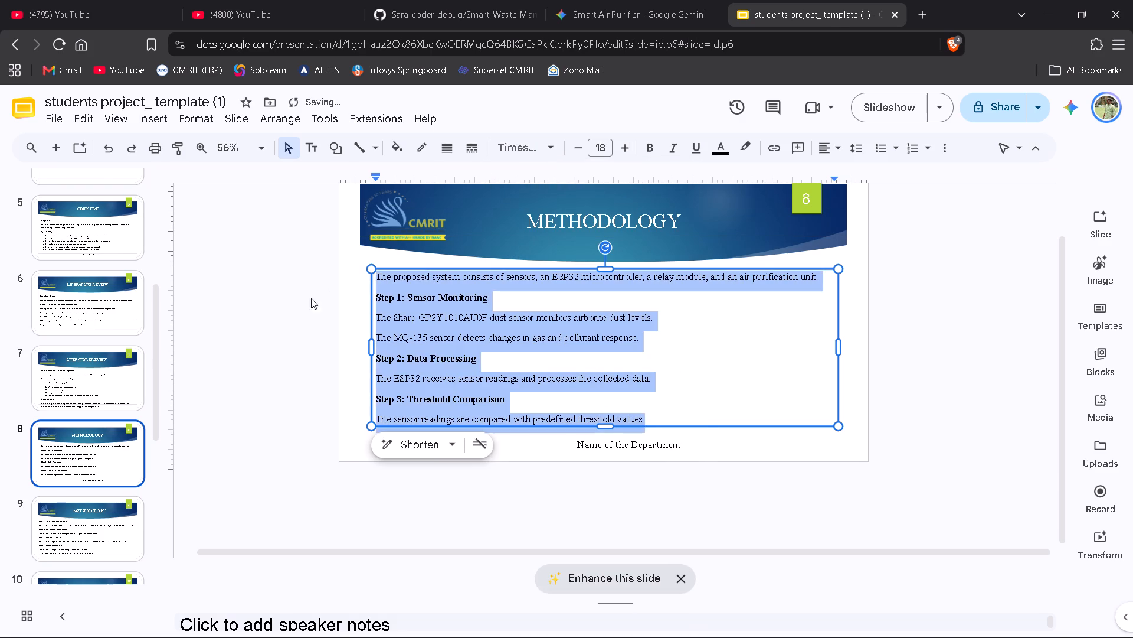
pyautogui.click(293, 320)
# Format all body text on METHODOLOGY slide 9, covering Steps 4 to 7, in Times New Roman at size 18.
pyautogui.scroll(-1, 89, 480)
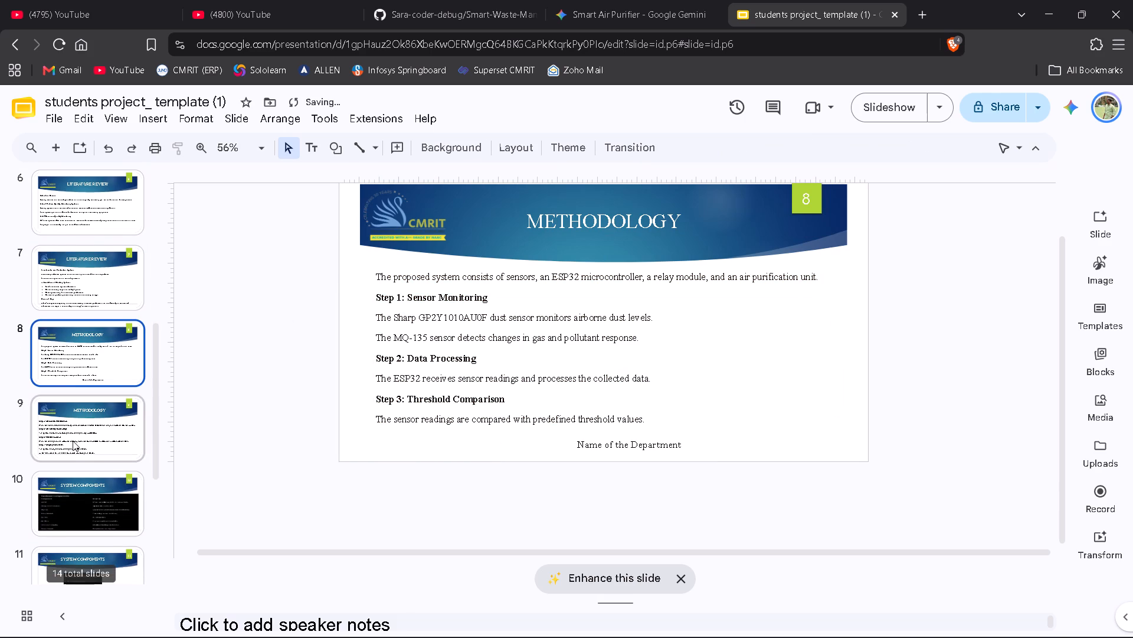
pyautogui.click(71, 438)
pyautogui.click(394, 318)
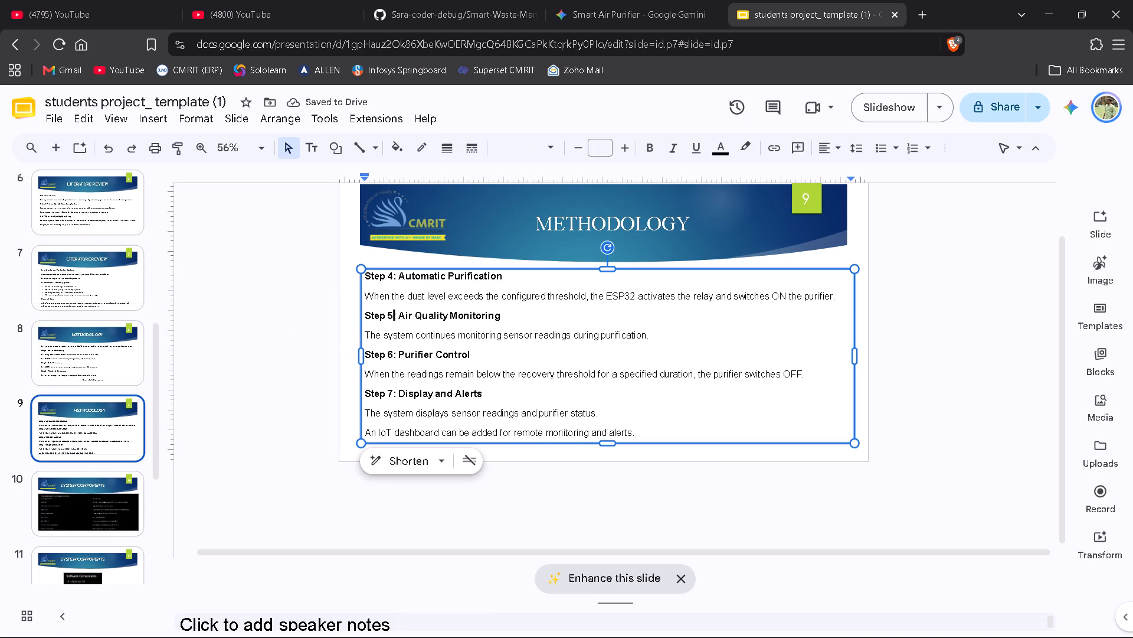
pyautogui.moveTo(365, 275); pyautogui.dragTo(634, 417)
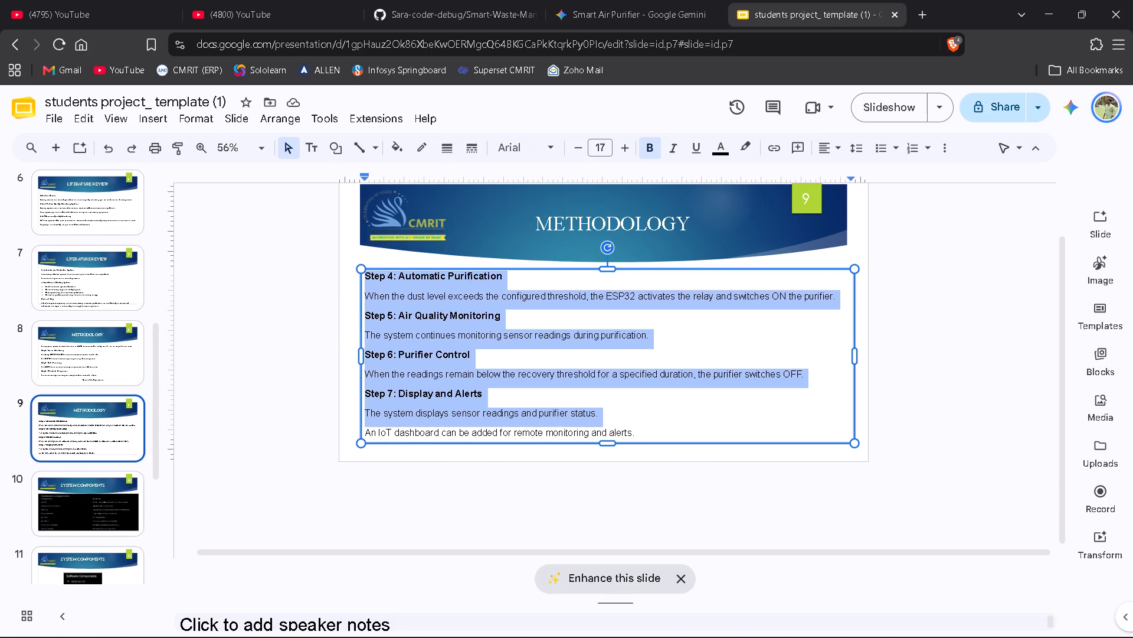
pyautogui.moveTo(634, 417); pyautogui.dragTo(636, 432)
pyautogui.click(552, 146)
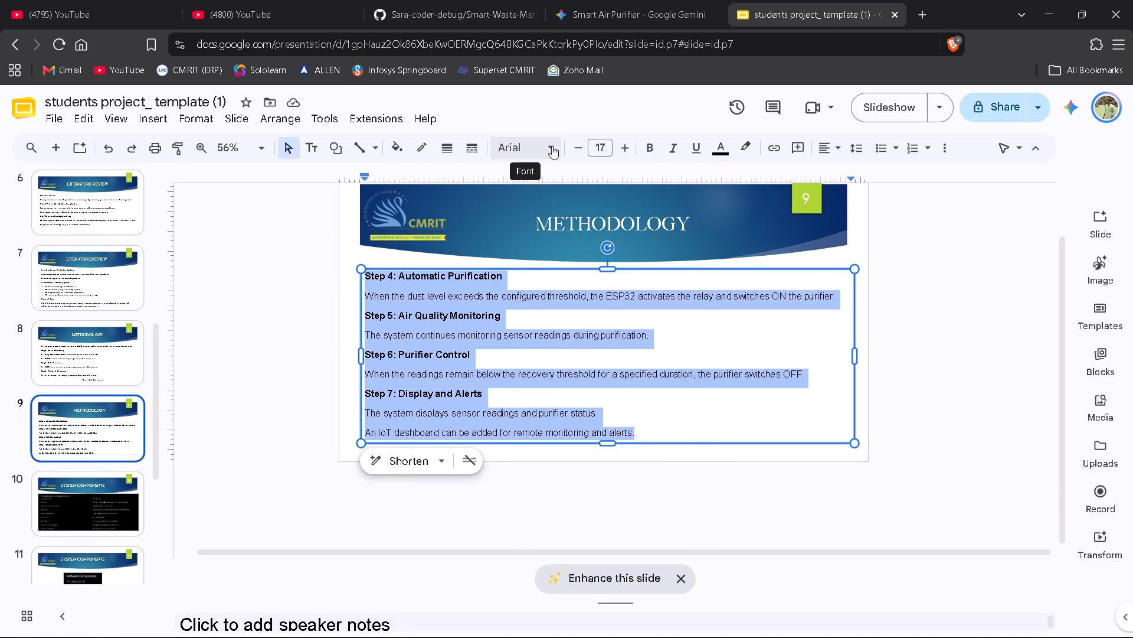
pyautogui.scroll(-2, 561, 396)
pyautogui.scroll(-3, 554, 568)
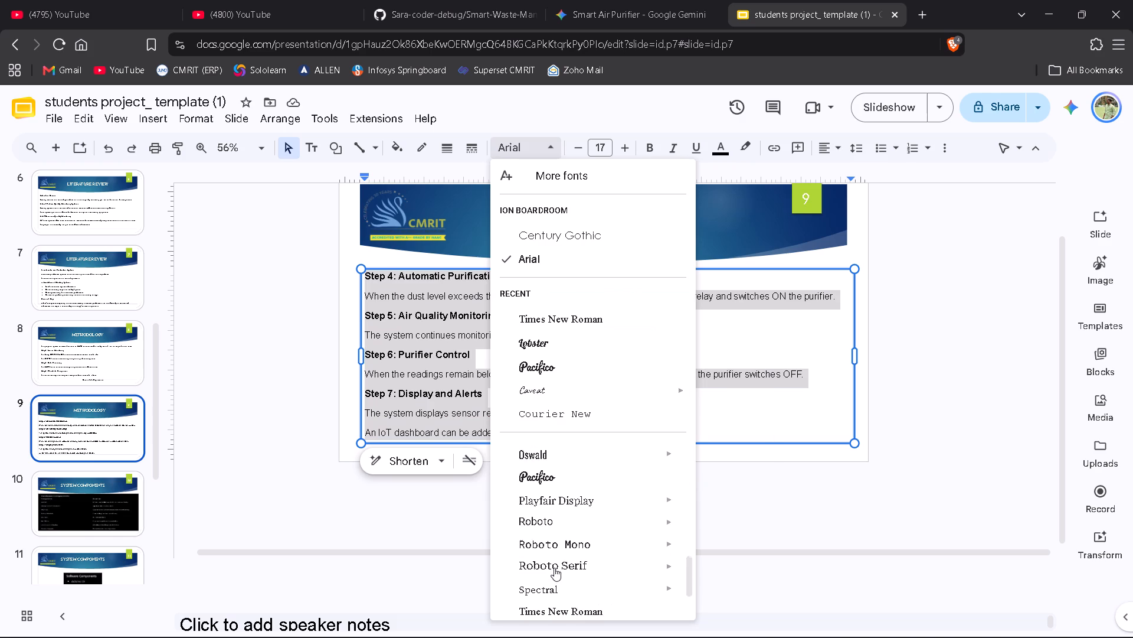
pyautogui.click(535, 551)
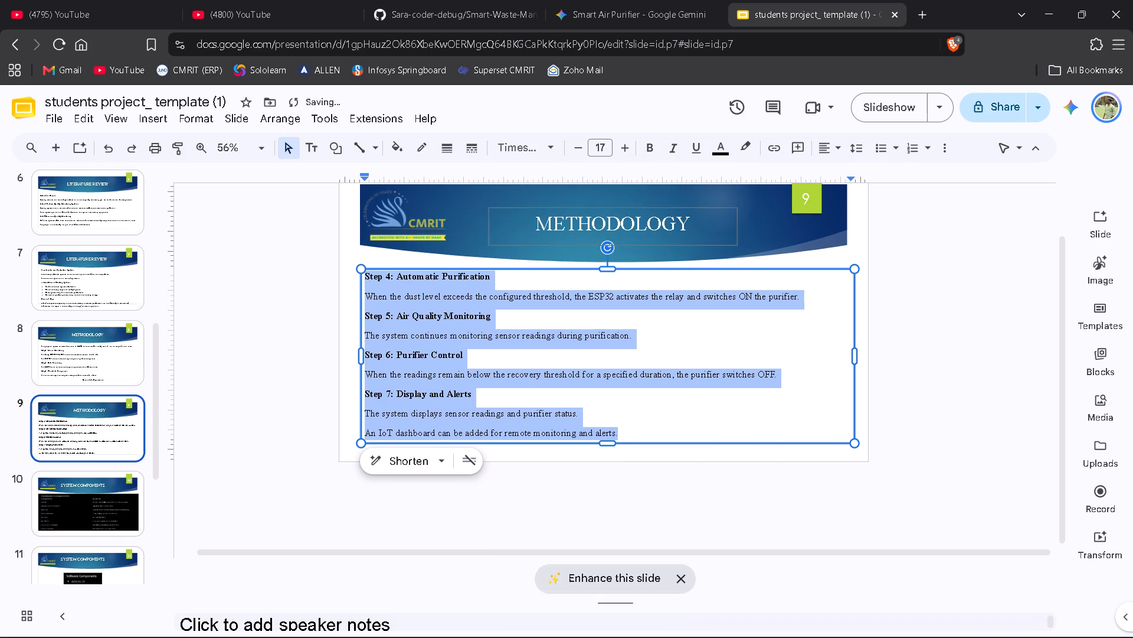
pyautogui.click(624, 148)
pyautogui.click(293, 337)
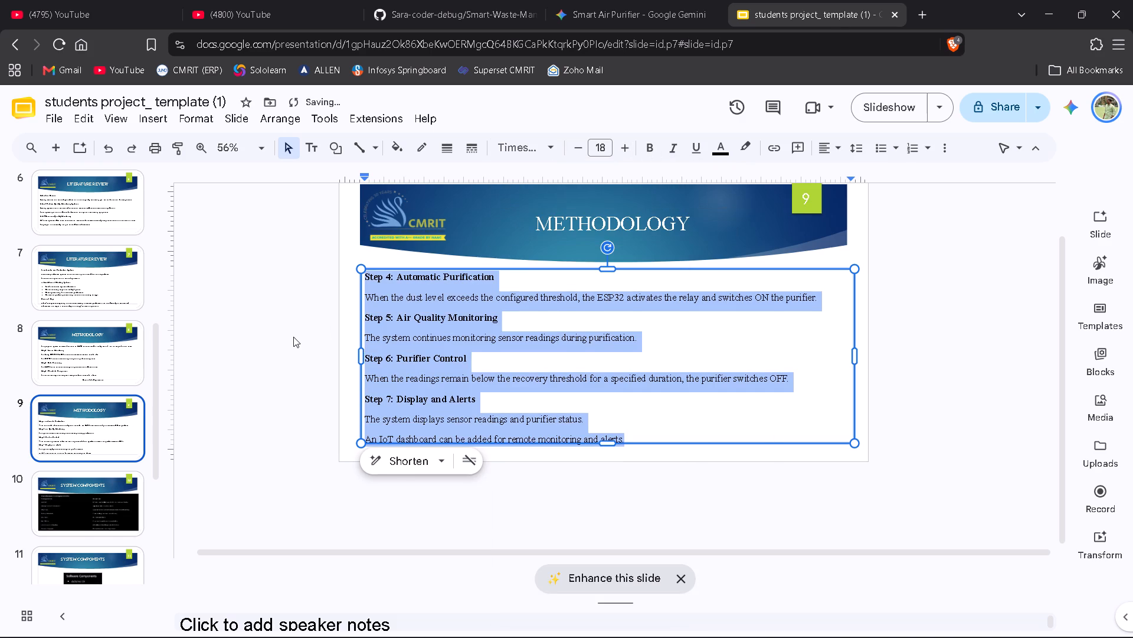
# Review the two SYSTEM COMPONENTS slides and check the font and size of the body text on the CONCLUSION slide.
pyautogui.scroll(-1, 97, 510)
pyautogui.click(88, 479)
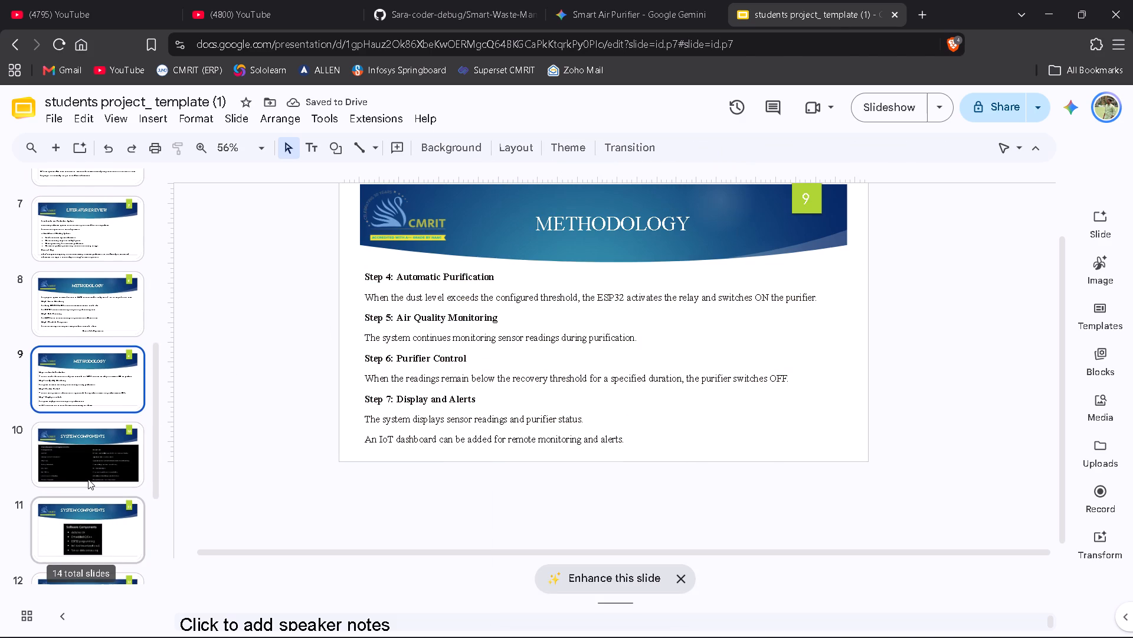
pyautogui.scroll(-2, 88, 479)
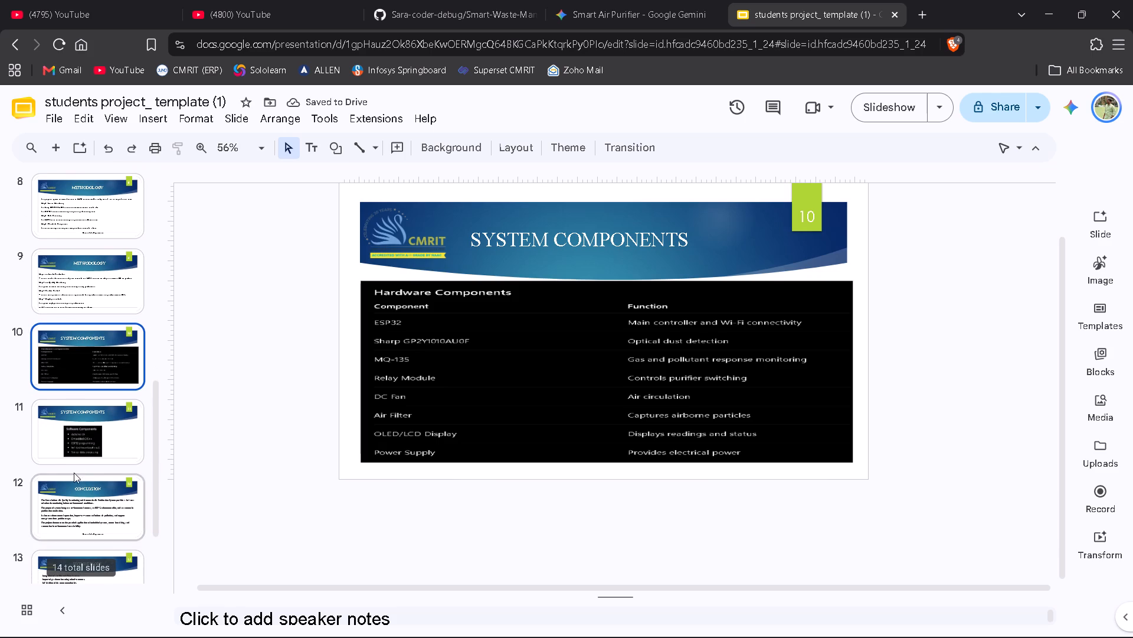
pyautogui.click(72, 449)
pyautogui.scroll(-1, 72, 449)
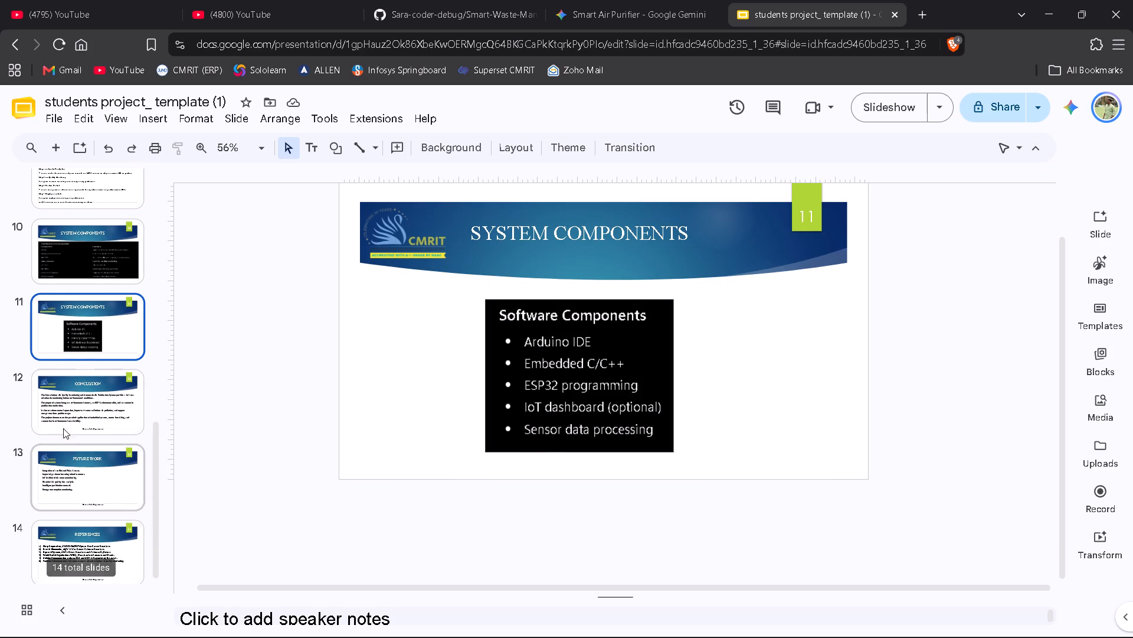
pyautogui.click(65, 415)
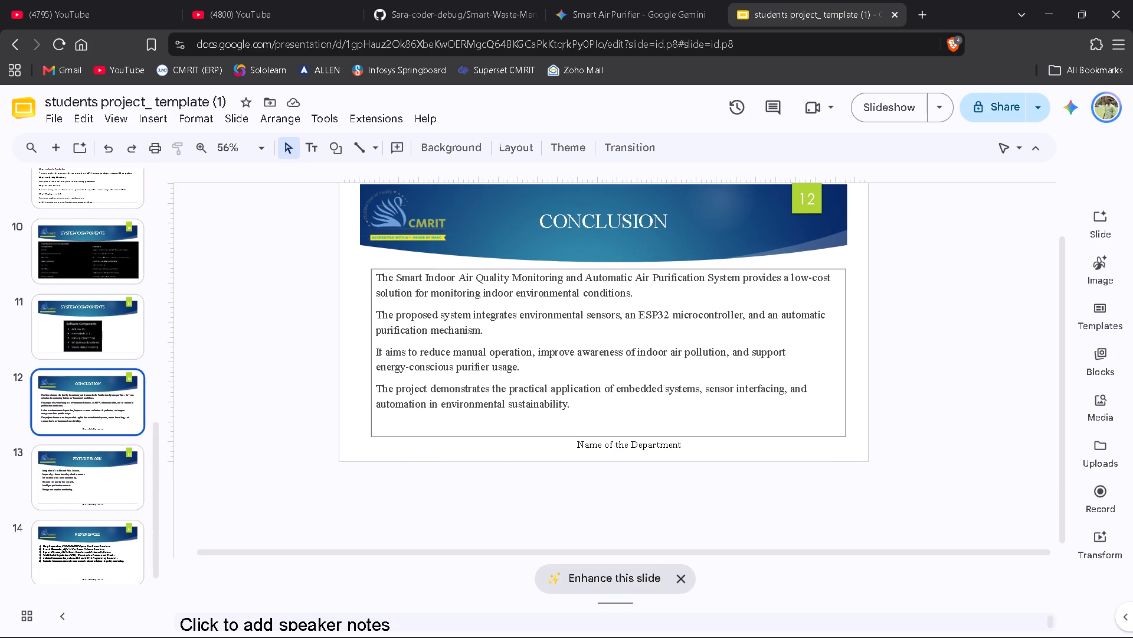
pyautogui.click(577, 394)
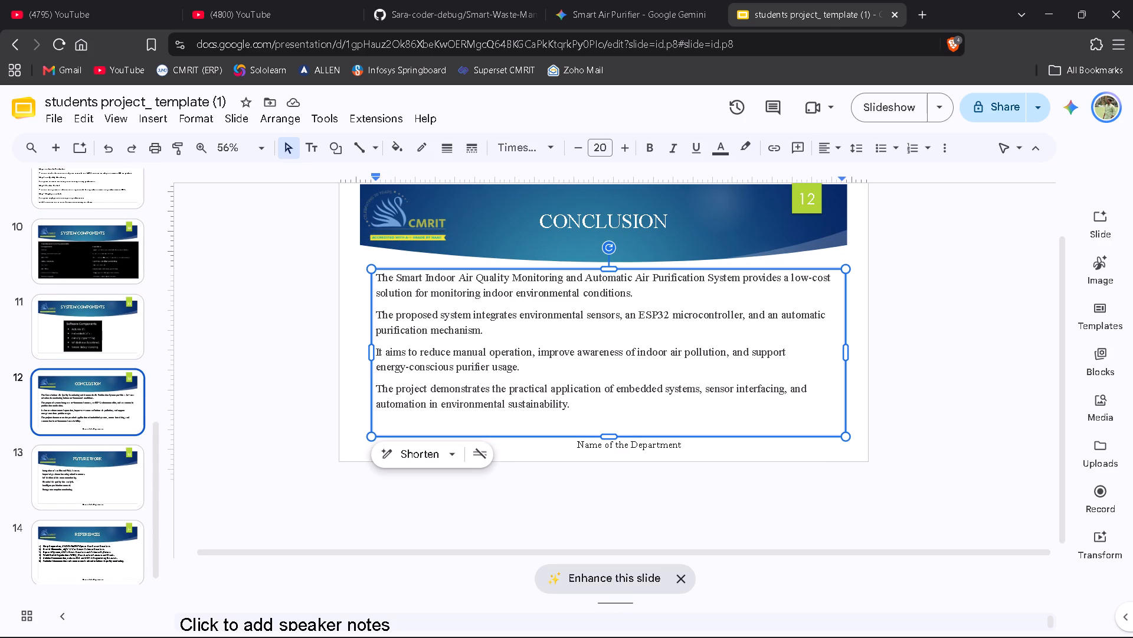
# Number the FUTURE WORK items in the 1), 2) style, starting with the calibrated PM2.5 sensor and improved gas detection lines.
pyautogui.click(96, 484)
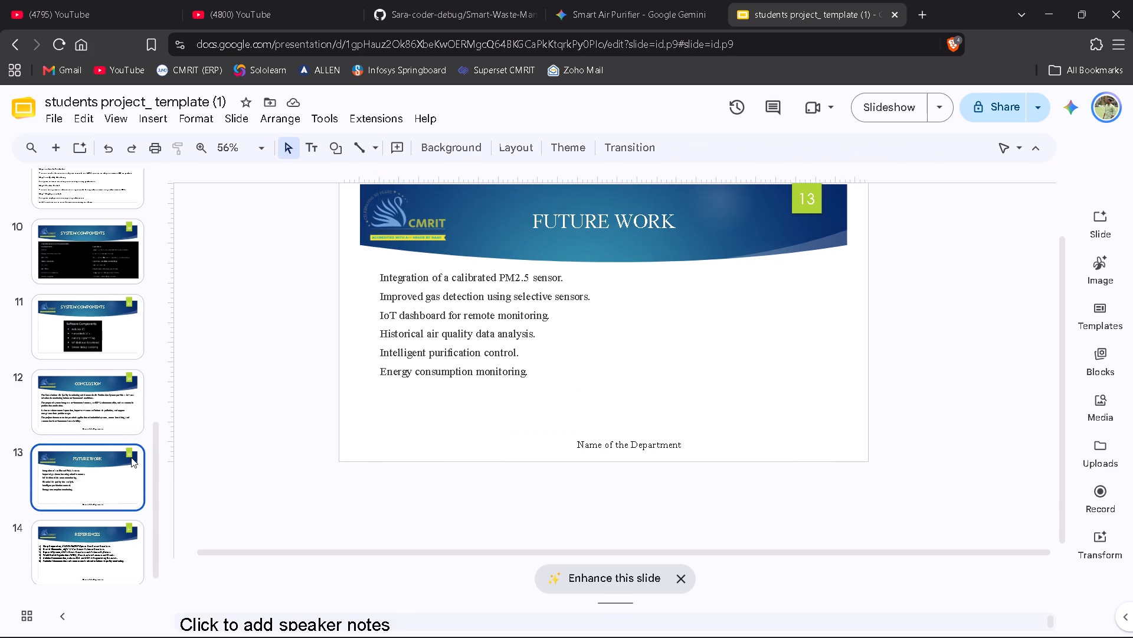
pyautogui.scroll(-1, 131, 457)
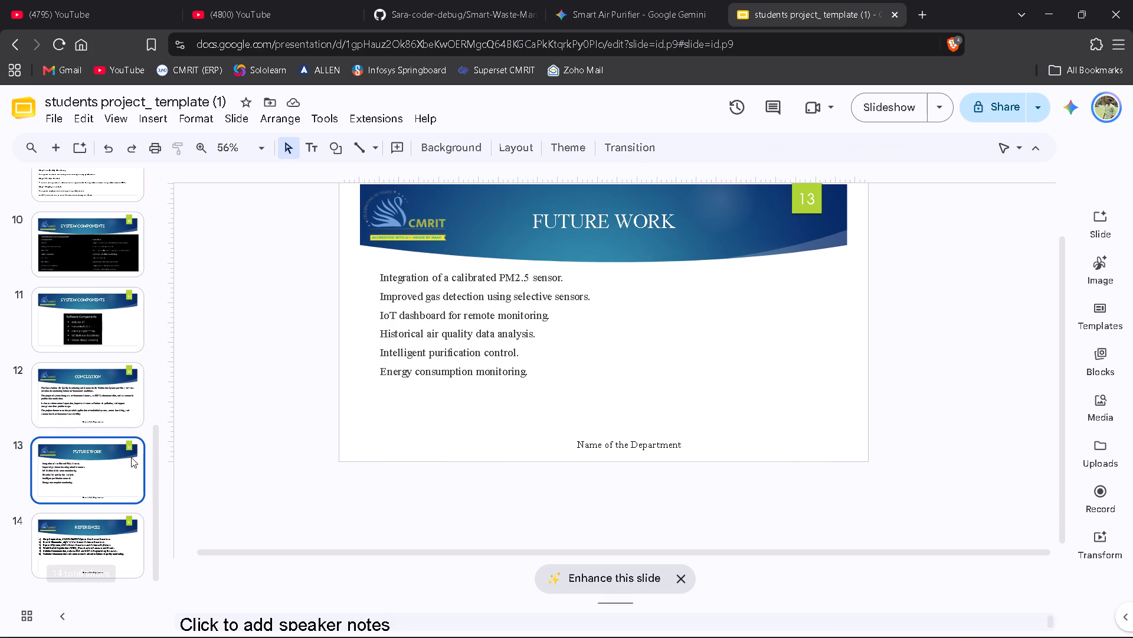
pyautogui.click(378, 276)
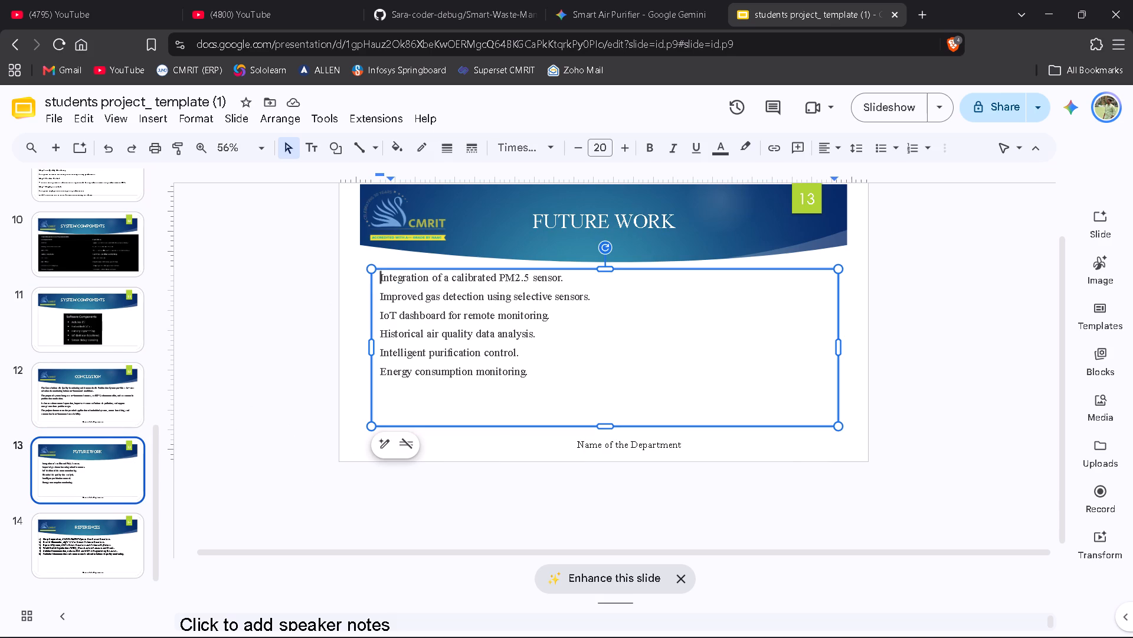
pyautogui.press('1')
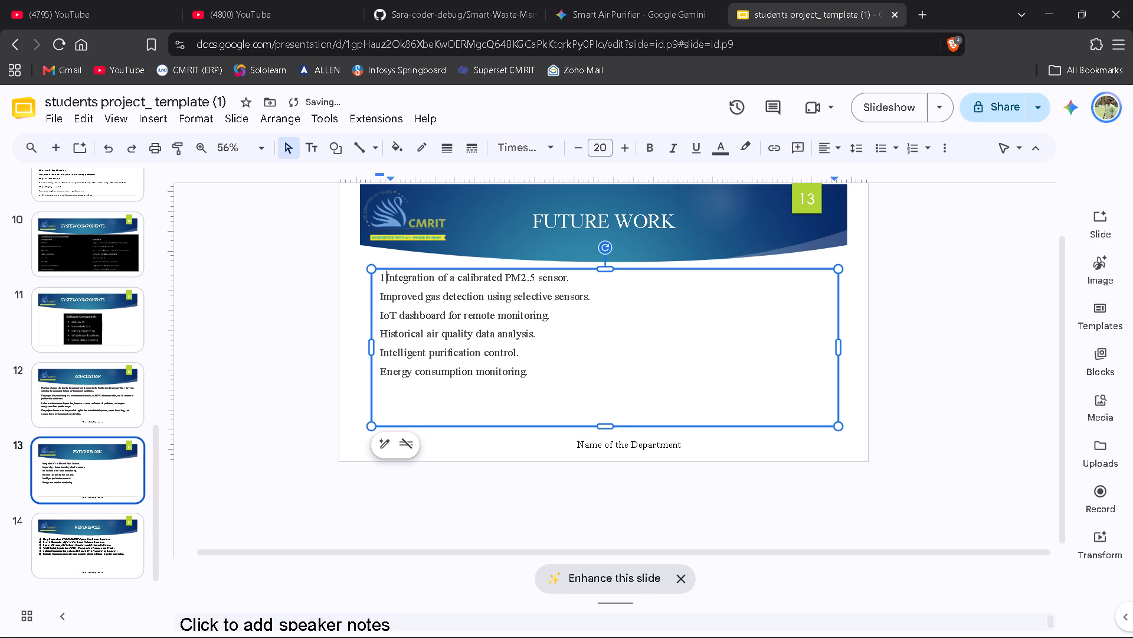
pyautogui.hotkey('shift', ')')
pyautogui.press('space')
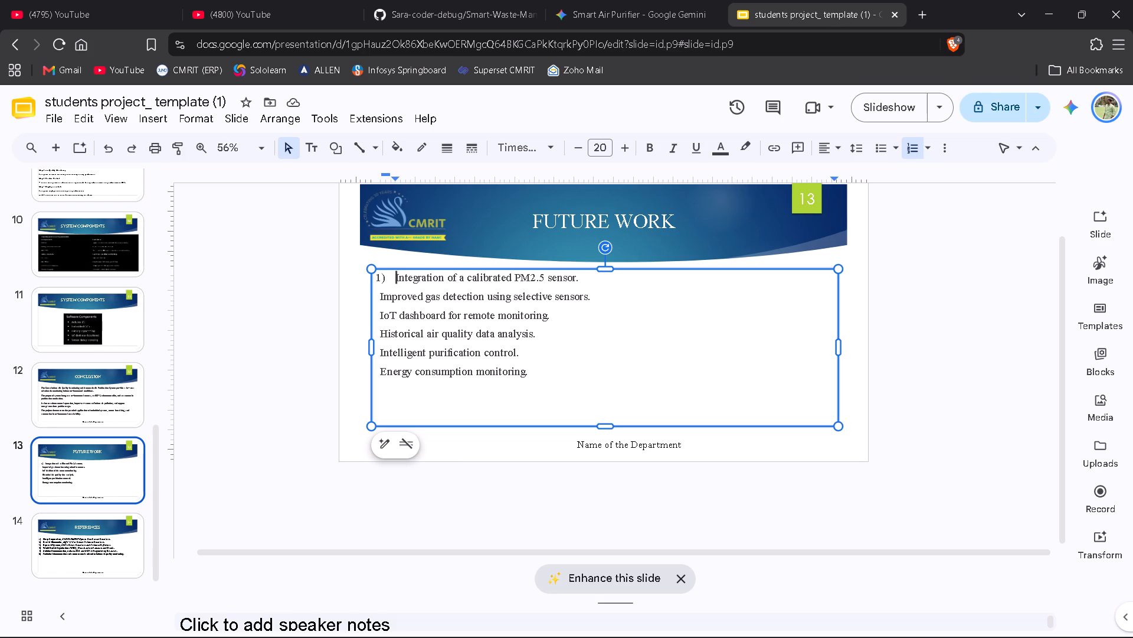
pyautogui.click(376, 297)
pyautogui.press('2')
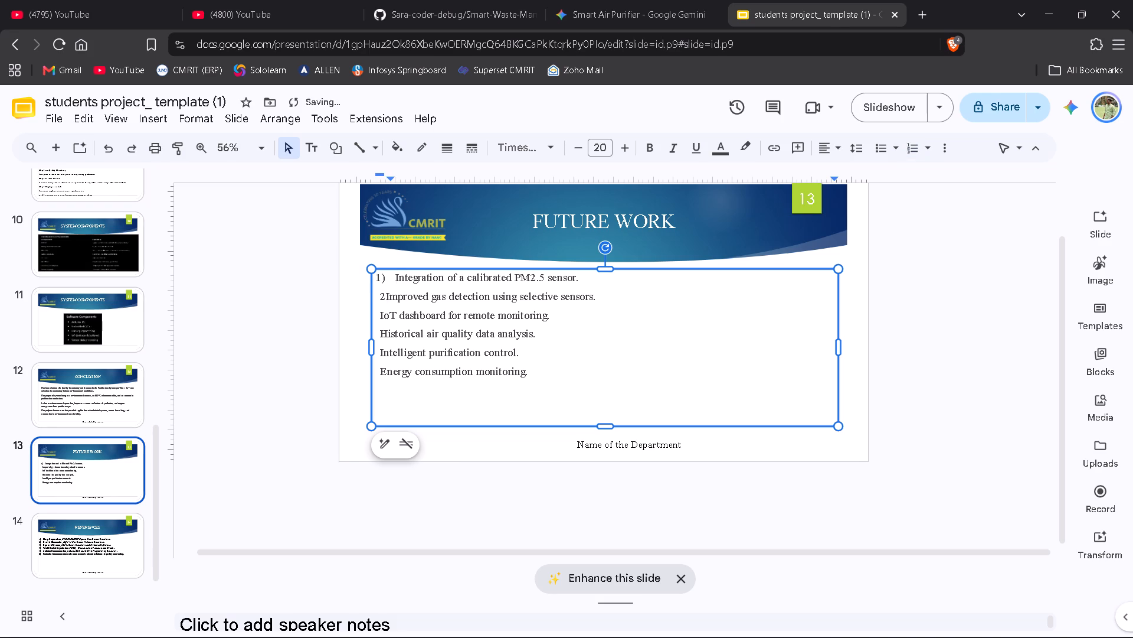
pyautogui.write(')')
pyautogui.press('space')
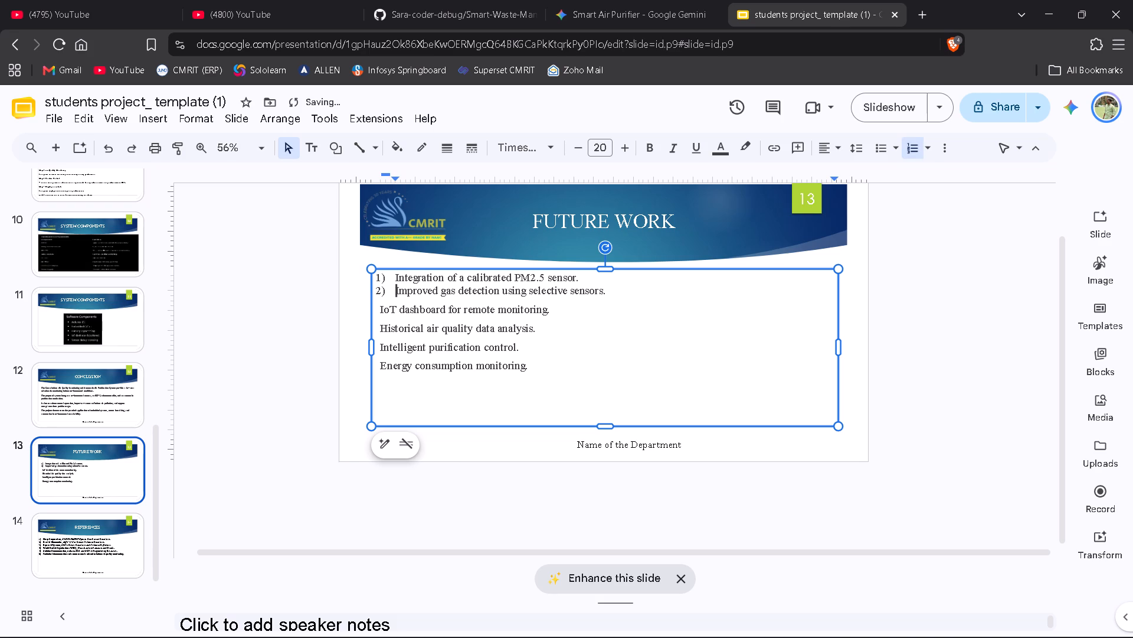
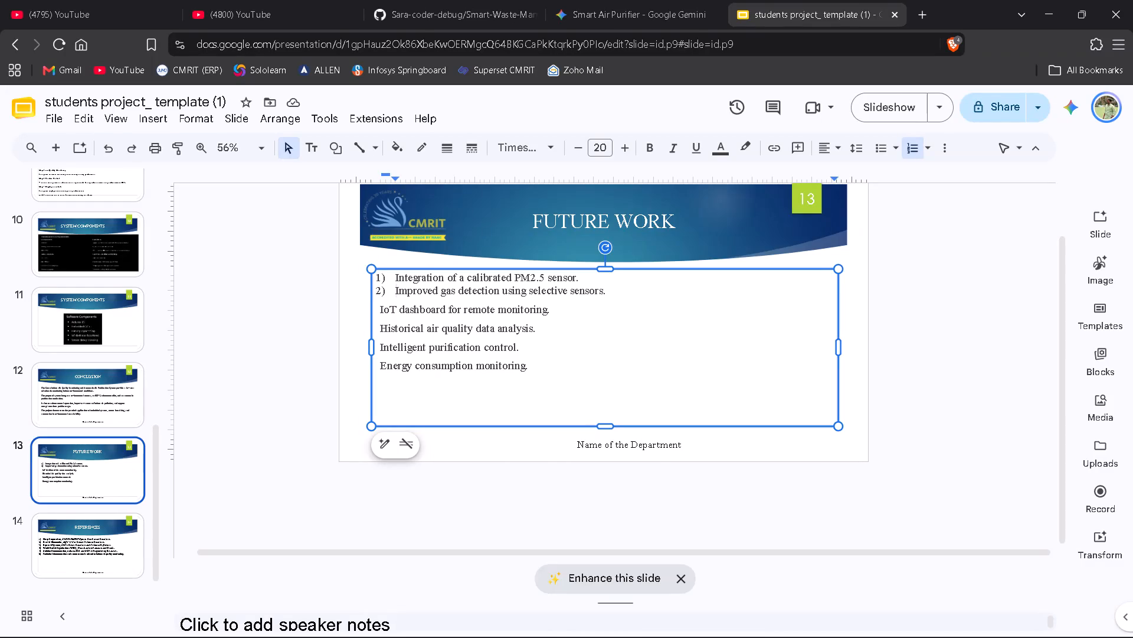
# Number the remaining FUTURE WORK items from 3) to 6), from the IoT dashboard line through the energy consumption monitoring line.
pyautogui.click(376, 314)
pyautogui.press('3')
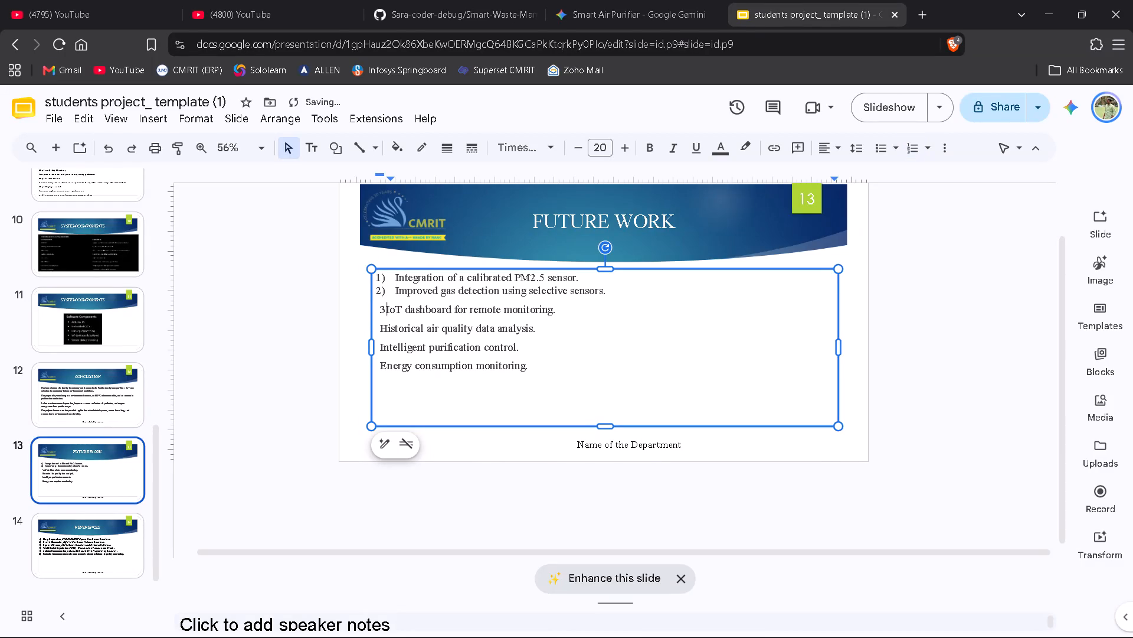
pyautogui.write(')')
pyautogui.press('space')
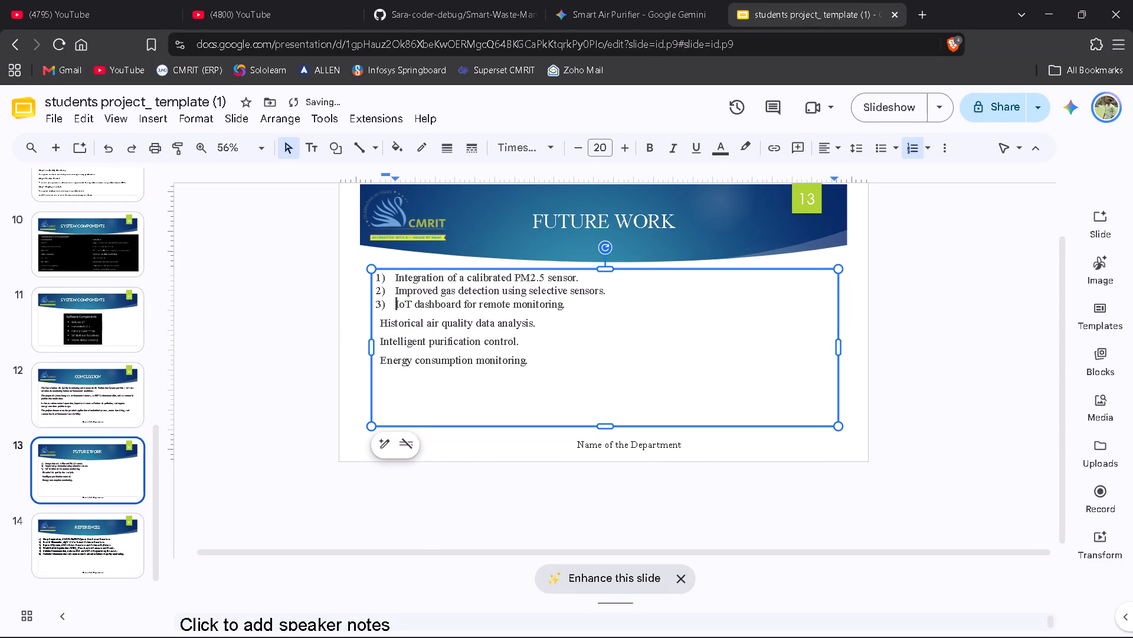
pyautogui.click(378, 323)
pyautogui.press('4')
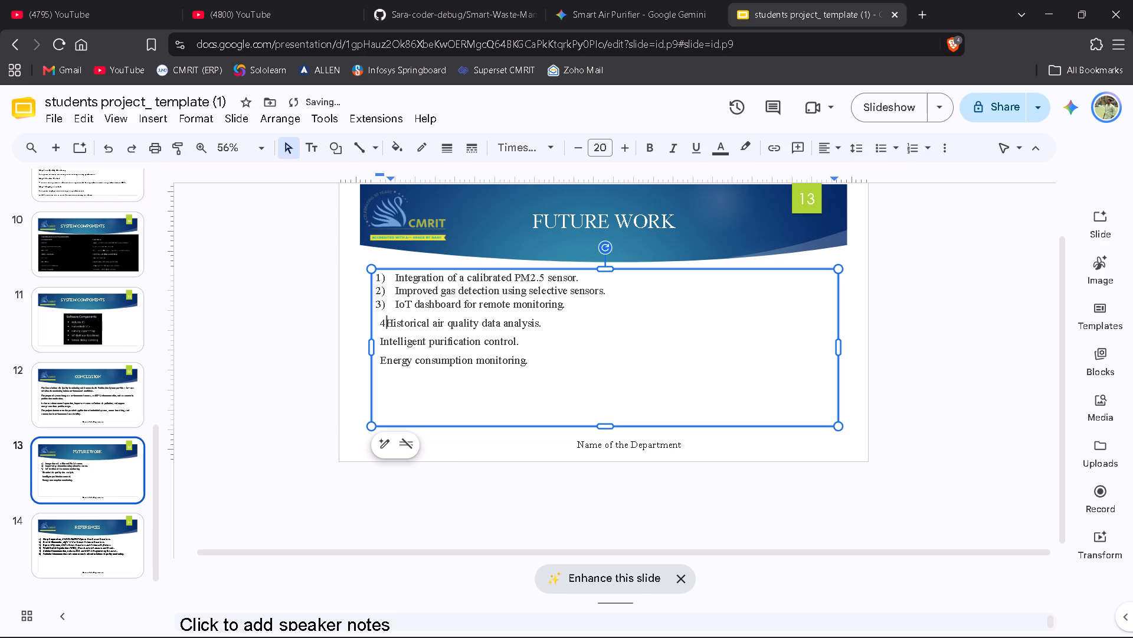
pyautogui.hotkey('shift', ')')
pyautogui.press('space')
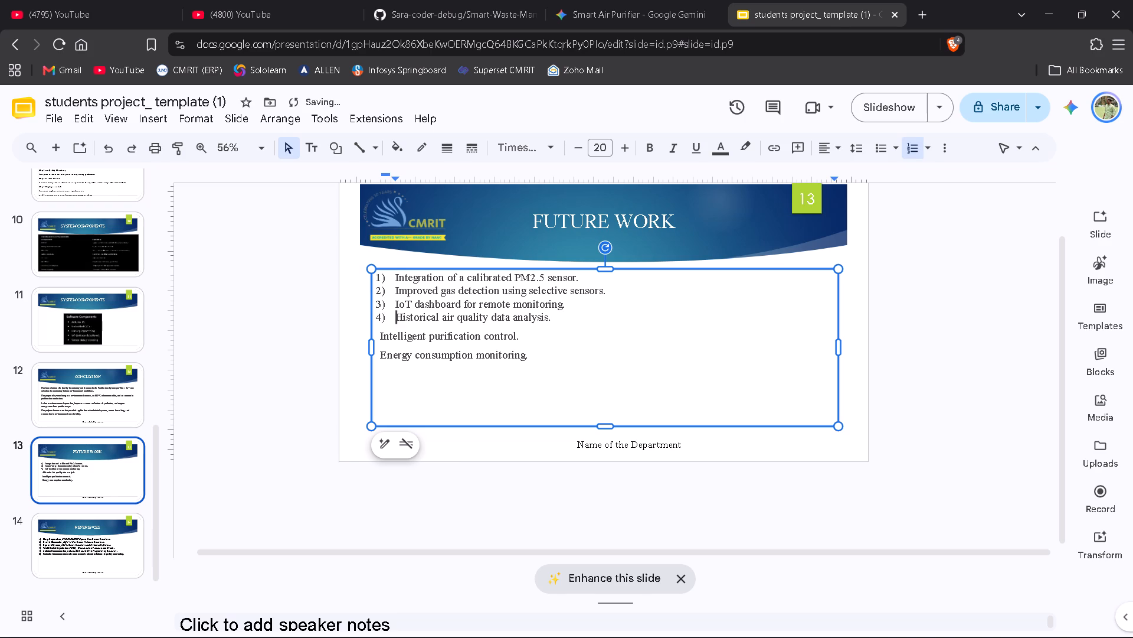
pyautogui.click(381, 337)
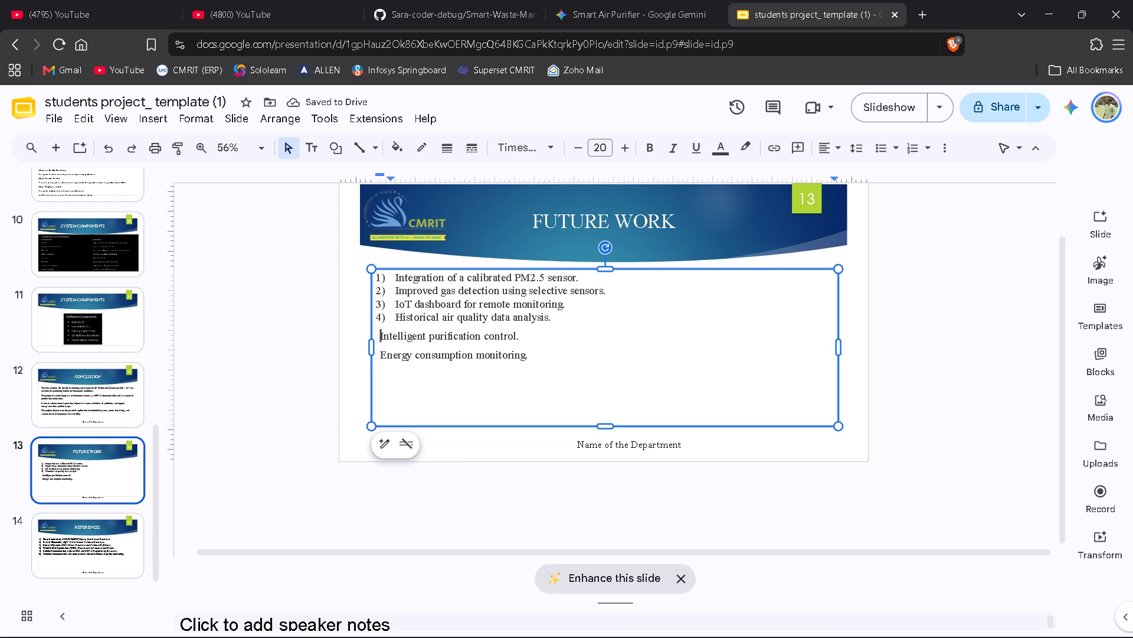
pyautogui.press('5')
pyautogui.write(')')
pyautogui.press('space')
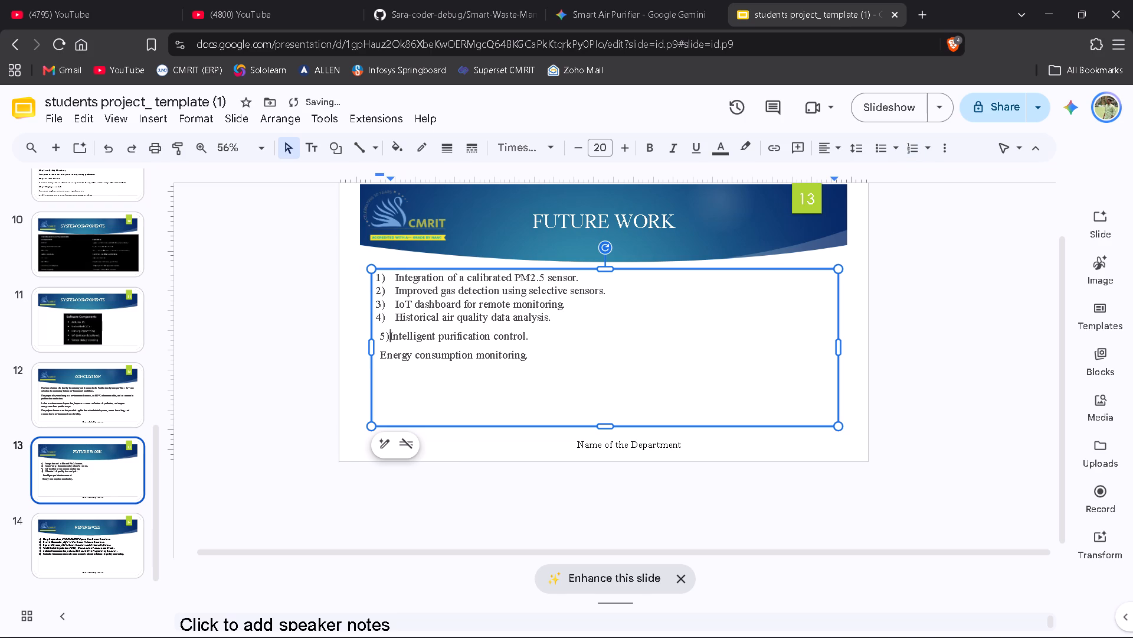
pyautogui.click(381, 350)
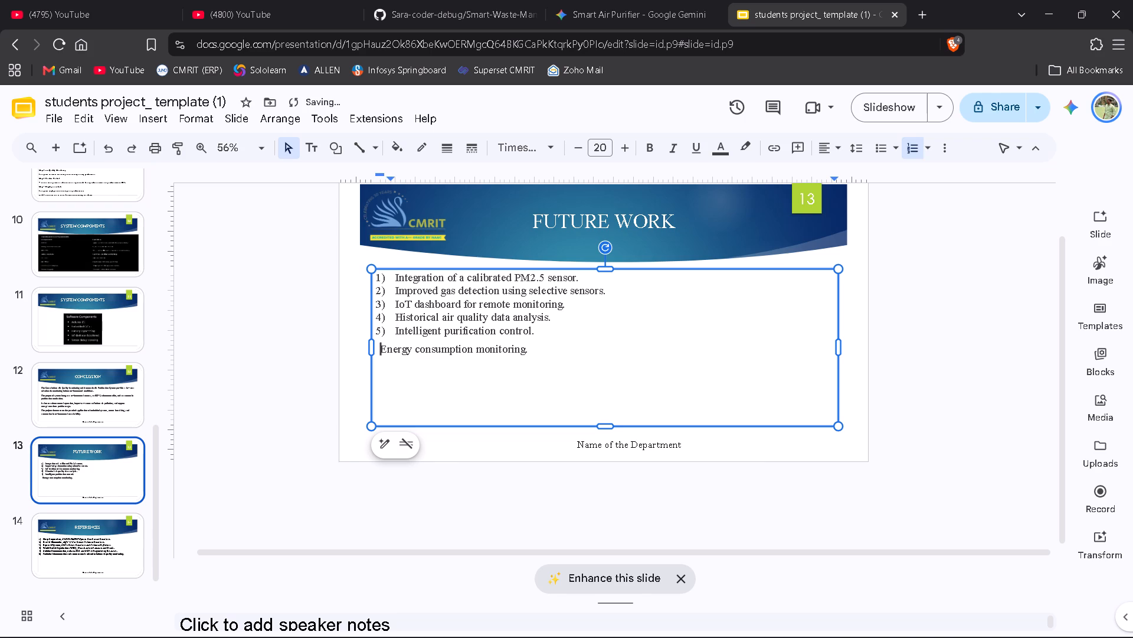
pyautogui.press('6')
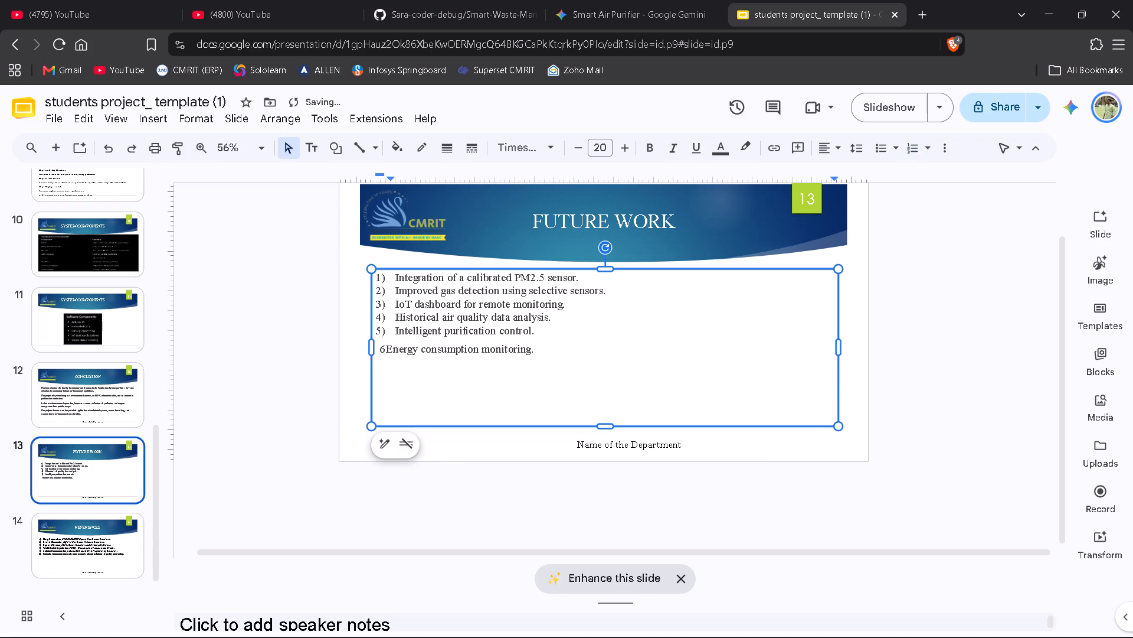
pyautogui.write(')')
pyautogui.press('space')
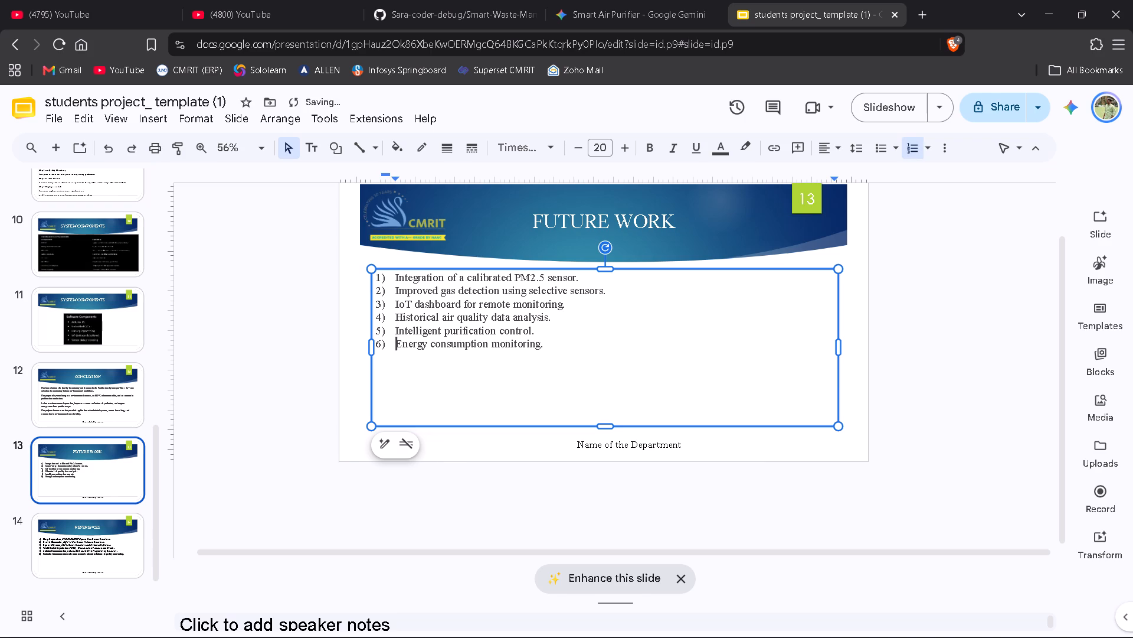
# Set the line spacing of all six FUTURE WORK items to 1.5.
pyautogui.moveTo(552, 347); pyautogui.dragTo(466, 353)
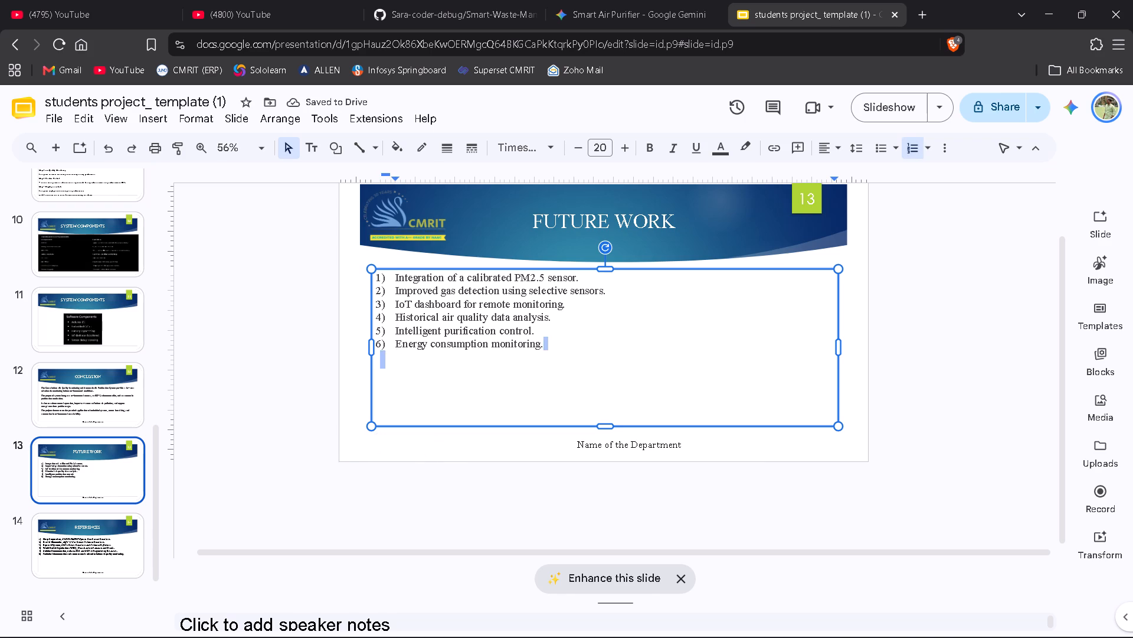
pyautogui.moveTo(466, 353); pyautogui.dragTo(382, 278)
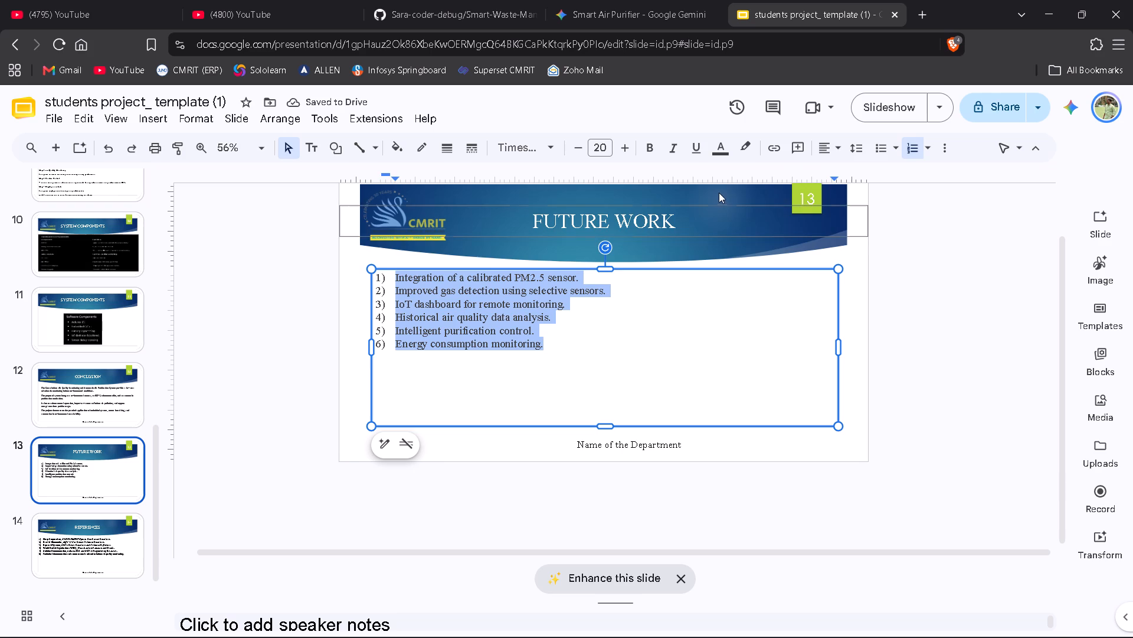
pyautogui.click(859, 150)
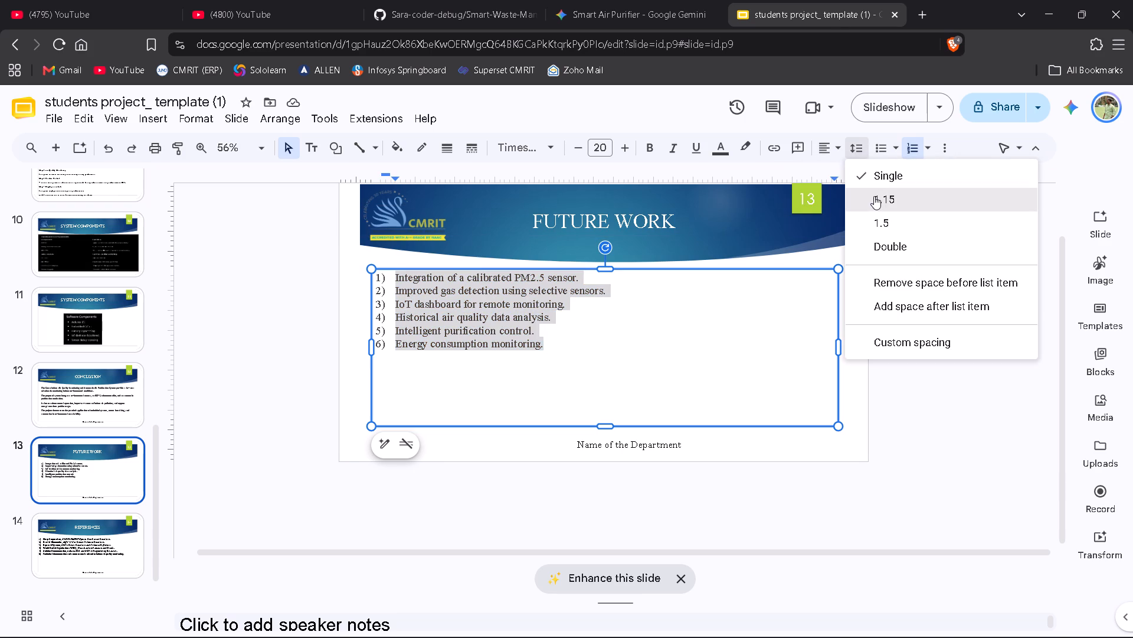
pyautogui.click(874, 197)
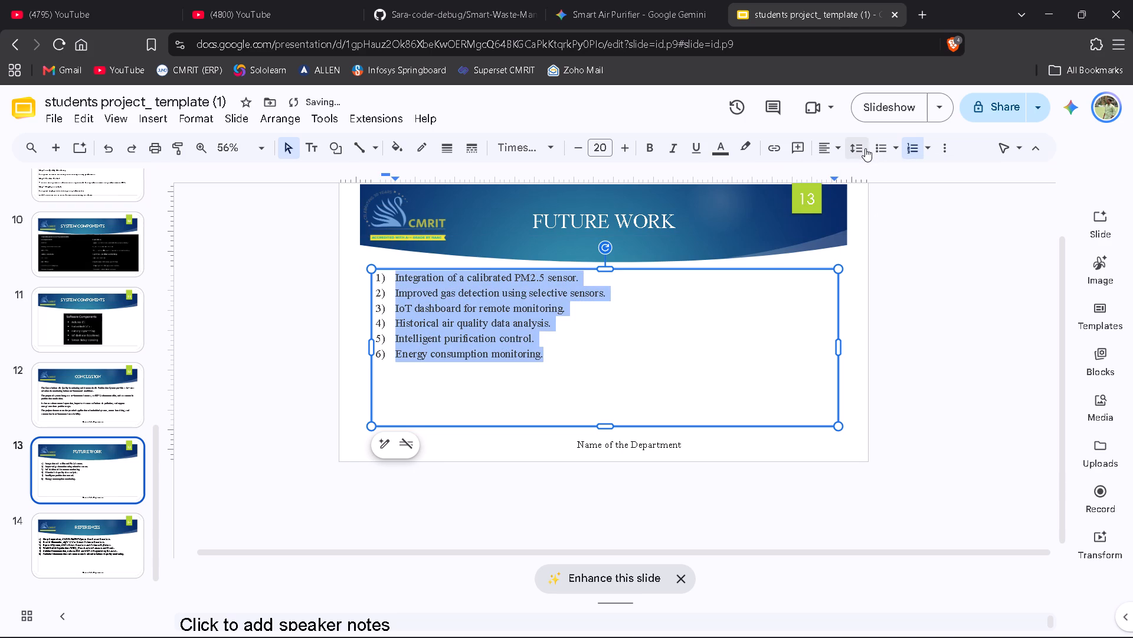
pyautogui.click(865, 148)
pyautogui.click(877, 219)
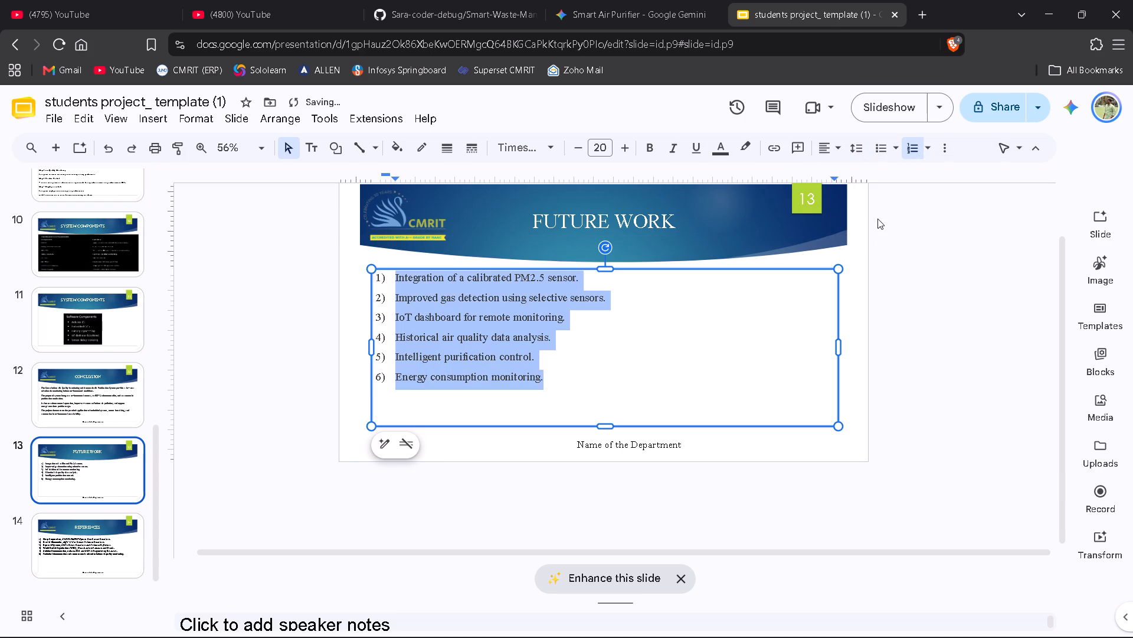
pyautogui.click(319, 335)
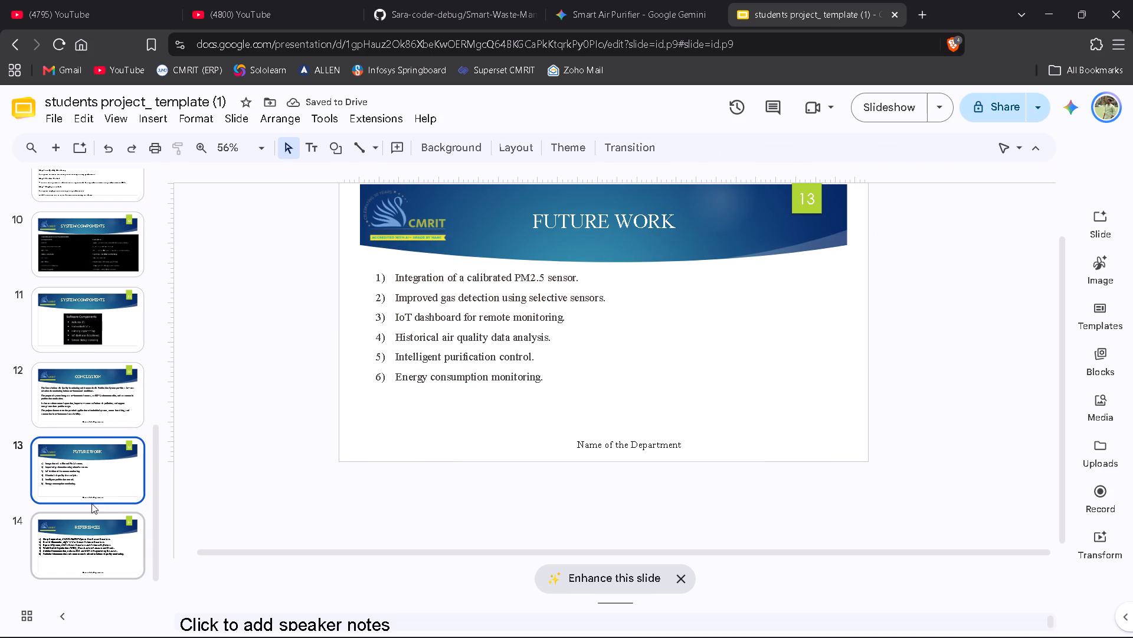
# Set the line spacing of all six numbered entries on the REFERENCES slide to 1.5.
pyautogui.scroll(-1, 91, 503)
pyautogui.click(76, 549)
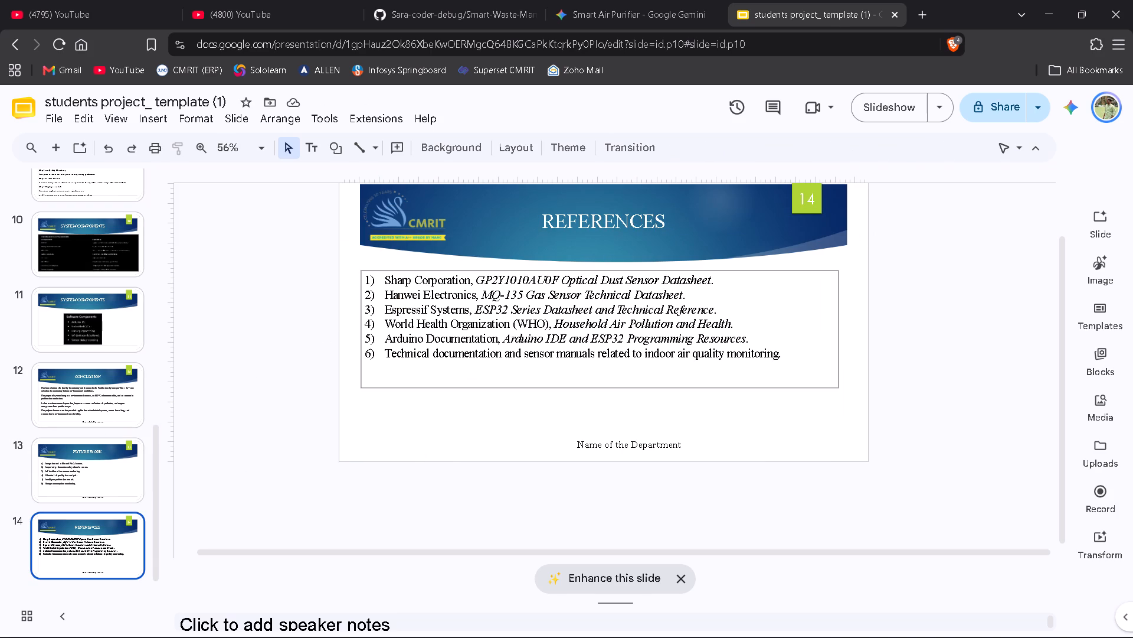
pyautogui.moveTo(778, 362); pyautogui.dragTo(605, 364)
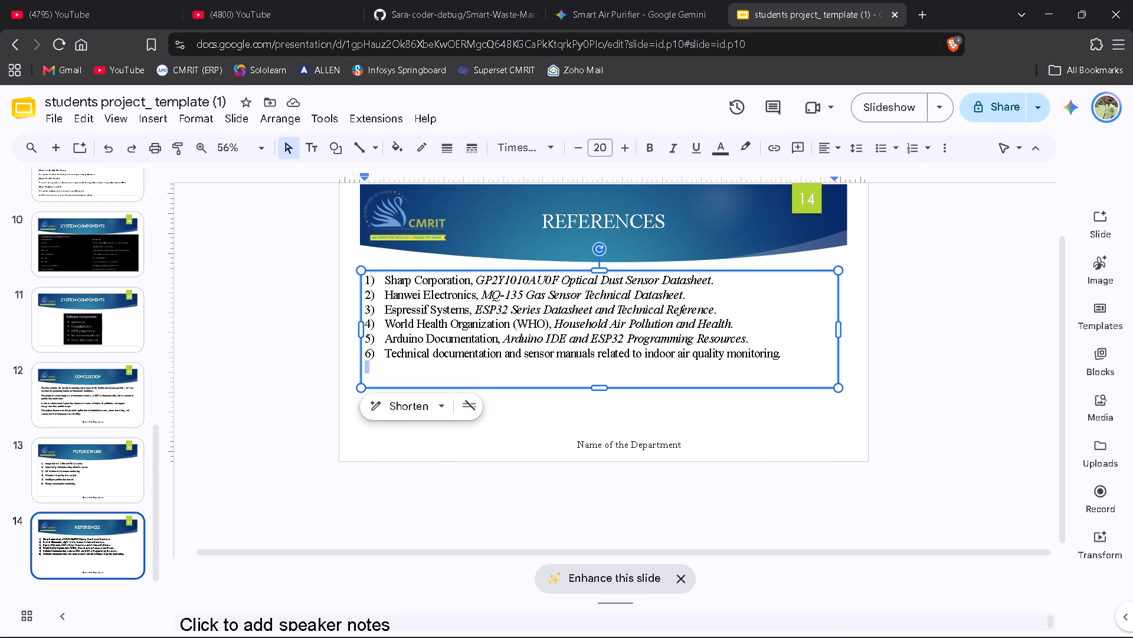
pyautogui.moveTo(788, 355); pyautogui.dragTo(504, 324)
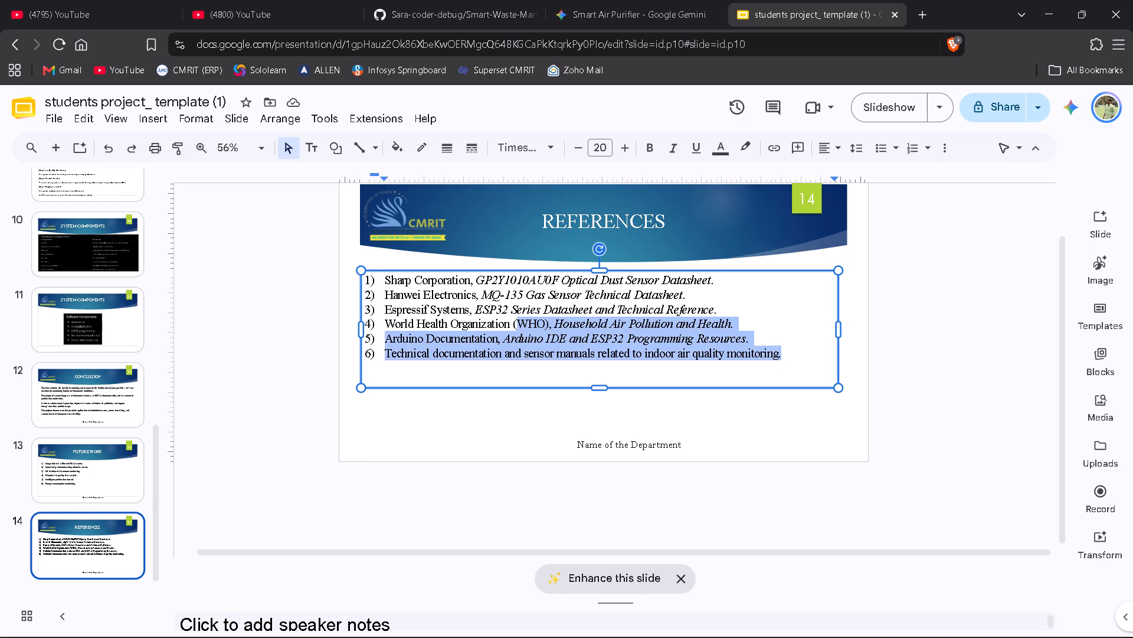
pyautogui.moveTo(504, 324); pyautogui.dragTo(381, 281)
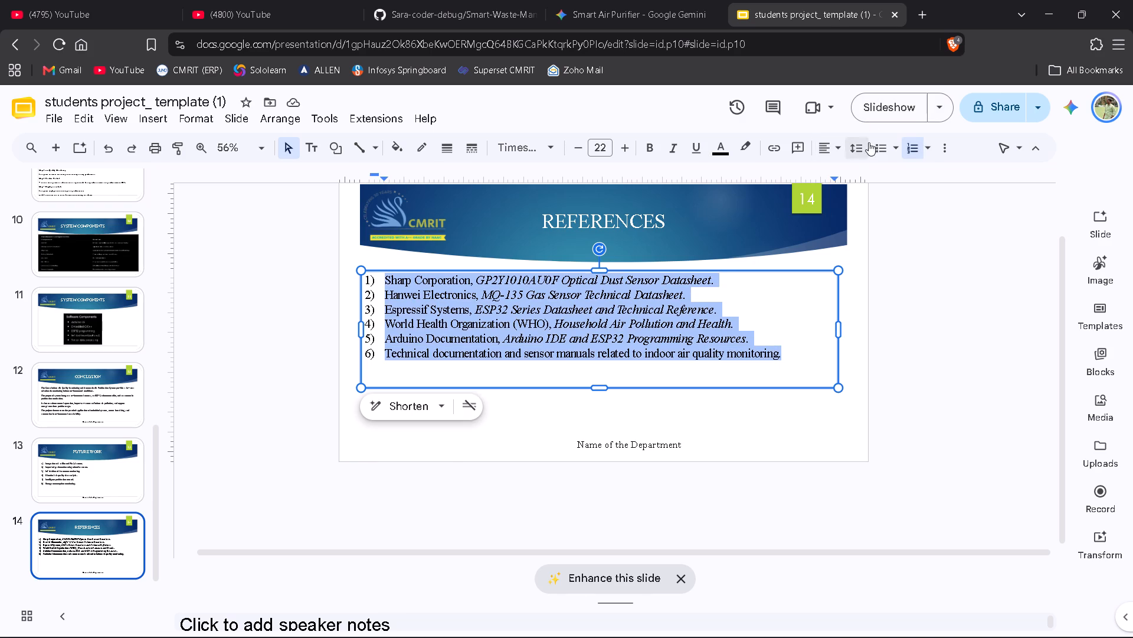
pyautogui.click(852, 147)
pyautogui.click(893, 227)
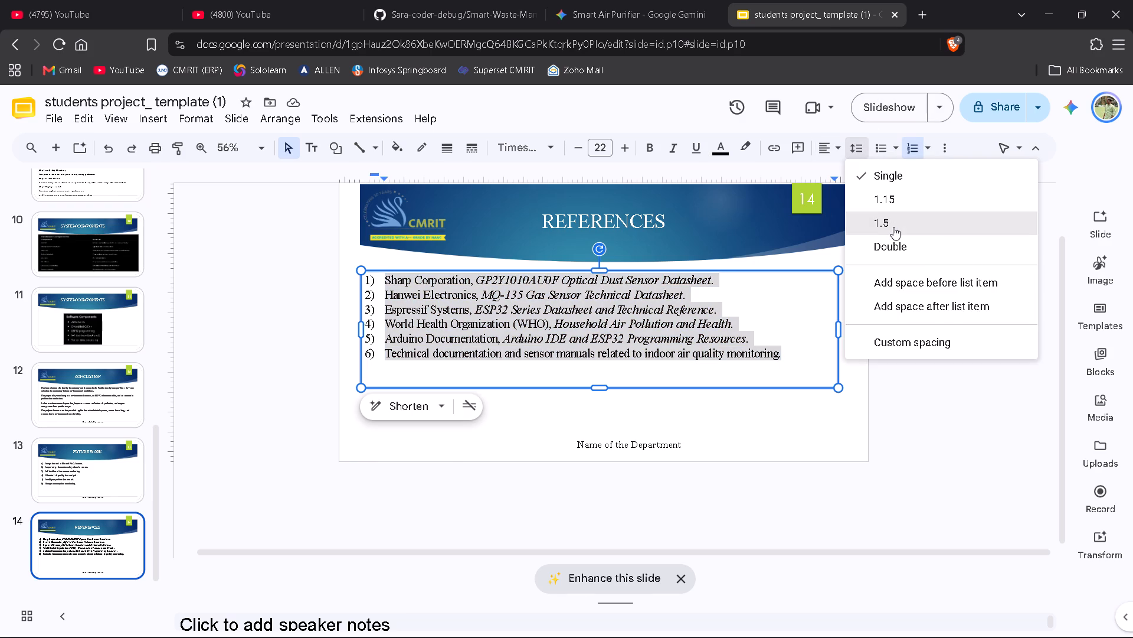
pyautogui.click(905, 367)
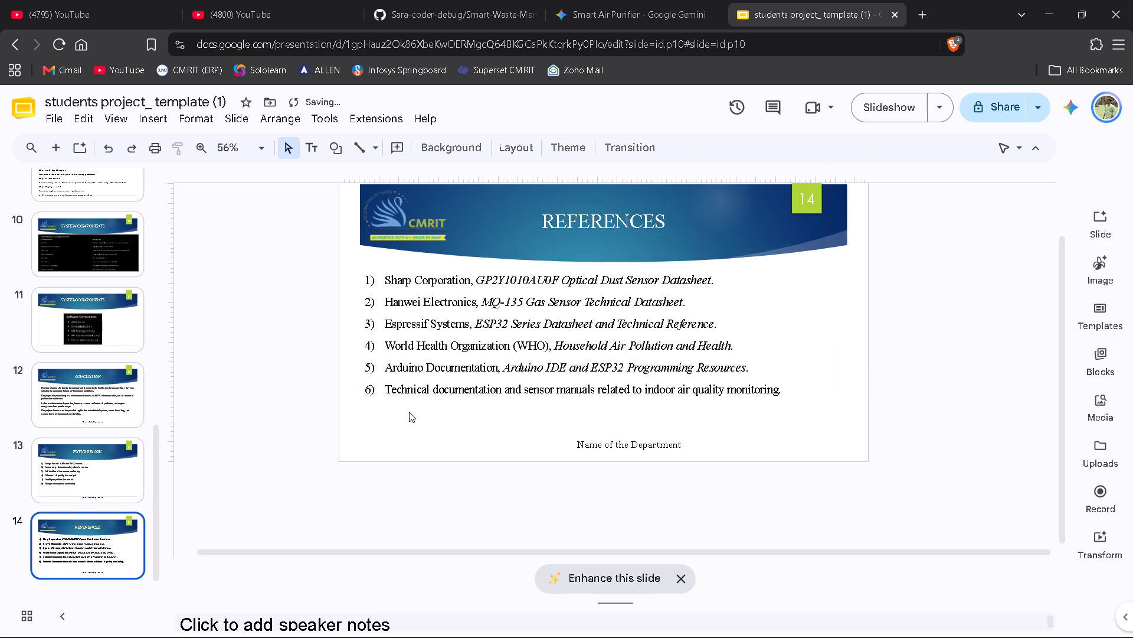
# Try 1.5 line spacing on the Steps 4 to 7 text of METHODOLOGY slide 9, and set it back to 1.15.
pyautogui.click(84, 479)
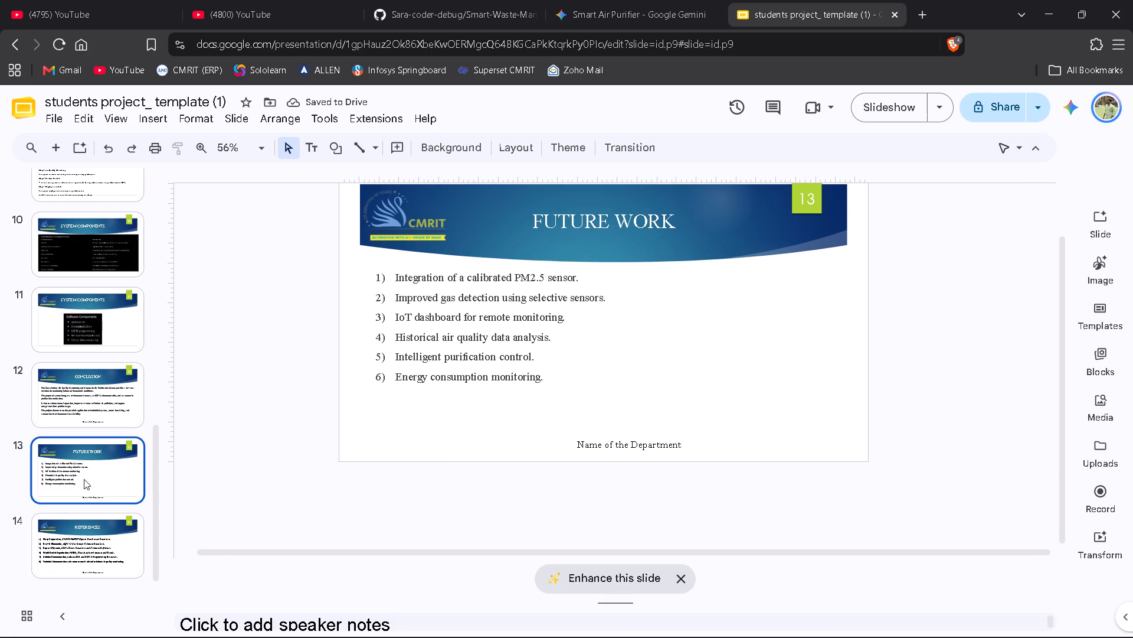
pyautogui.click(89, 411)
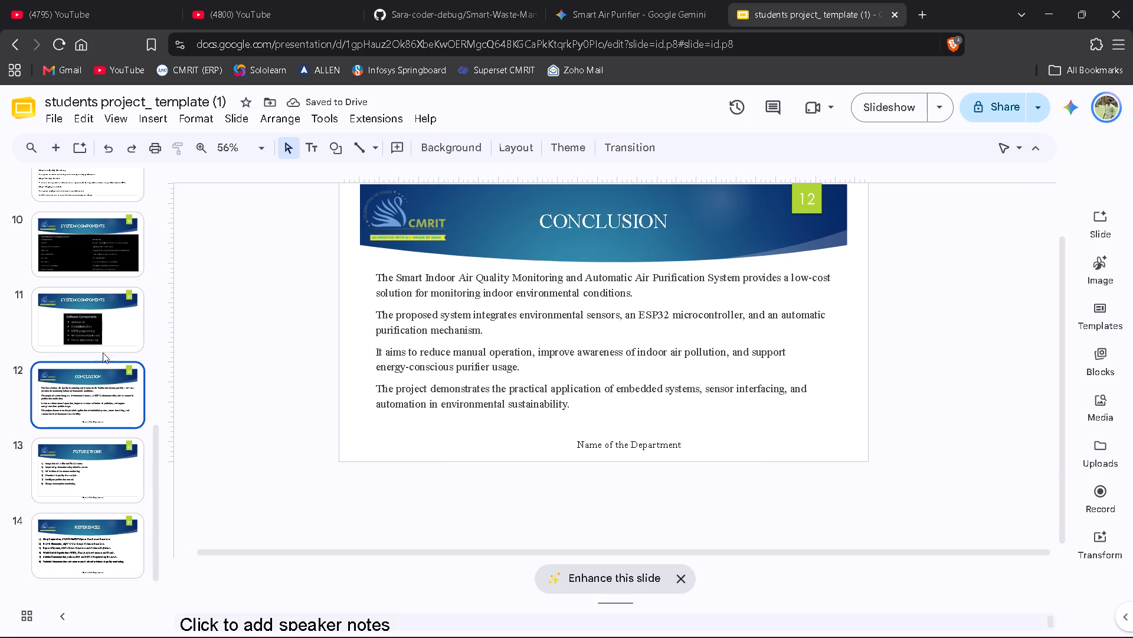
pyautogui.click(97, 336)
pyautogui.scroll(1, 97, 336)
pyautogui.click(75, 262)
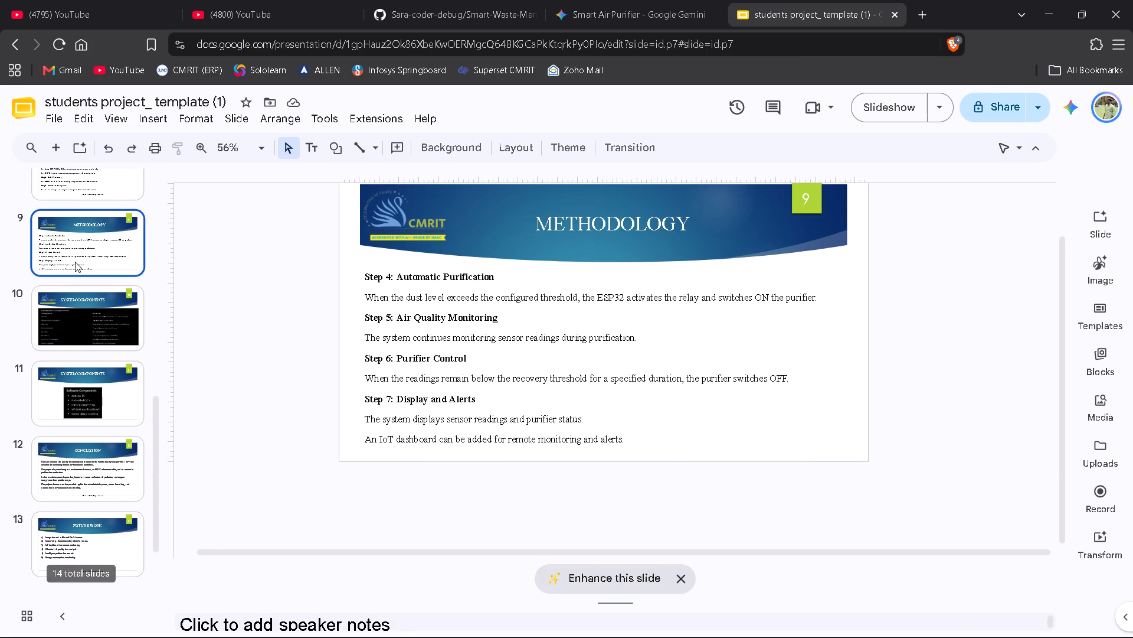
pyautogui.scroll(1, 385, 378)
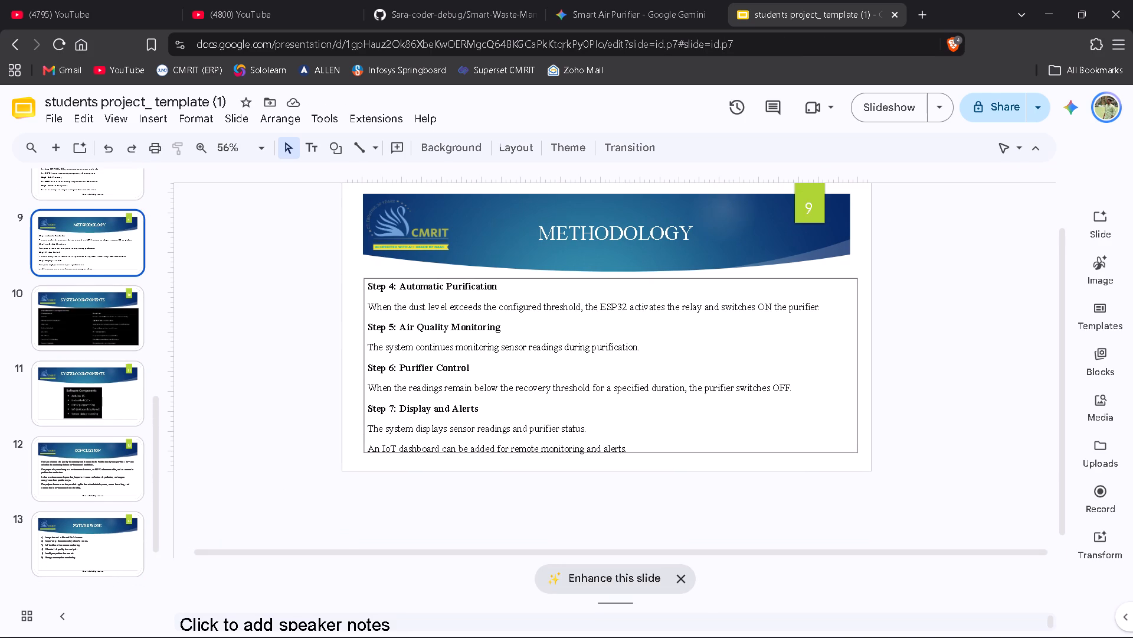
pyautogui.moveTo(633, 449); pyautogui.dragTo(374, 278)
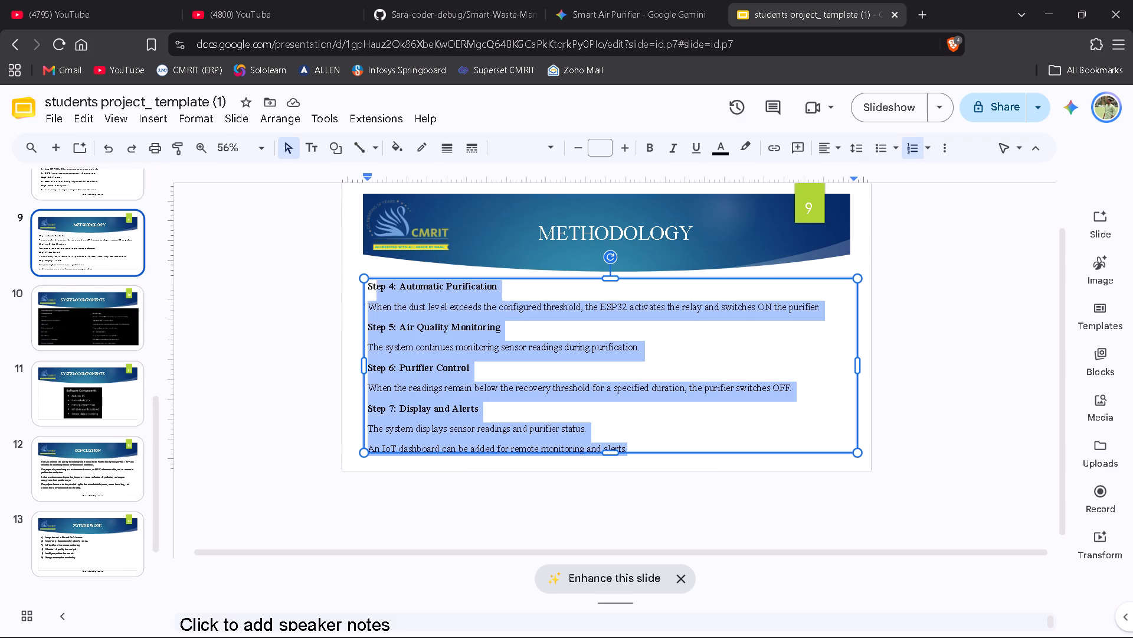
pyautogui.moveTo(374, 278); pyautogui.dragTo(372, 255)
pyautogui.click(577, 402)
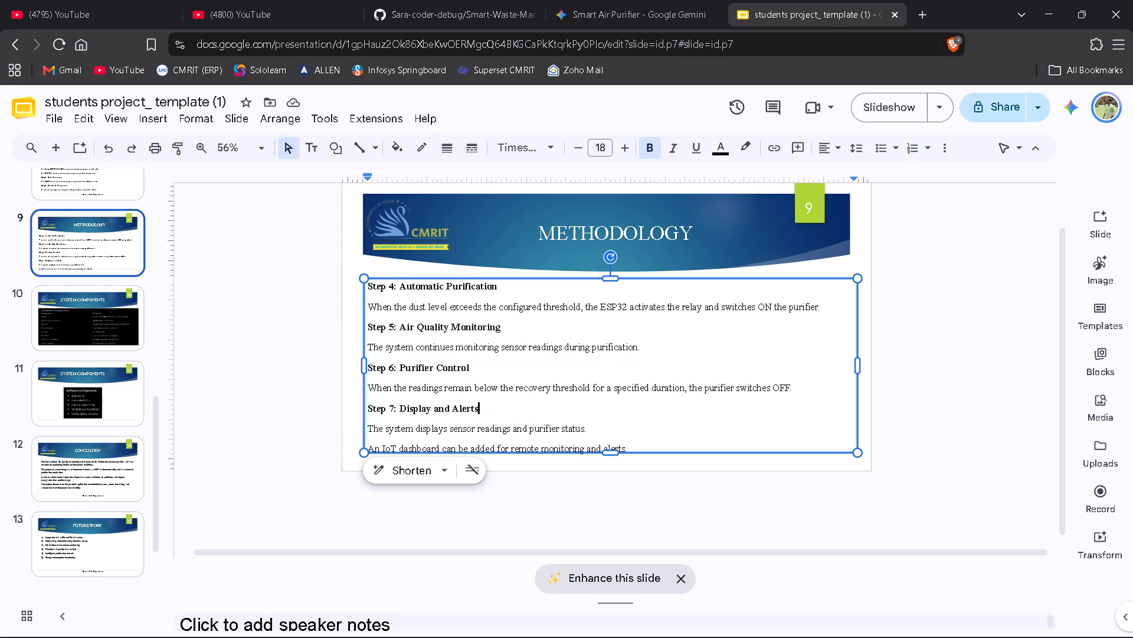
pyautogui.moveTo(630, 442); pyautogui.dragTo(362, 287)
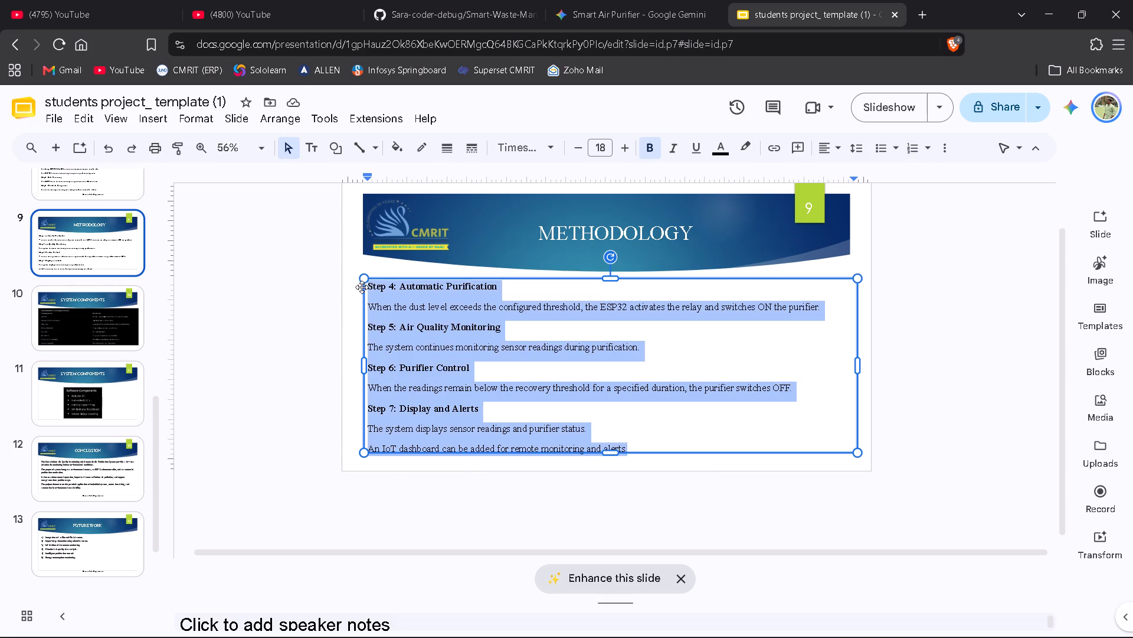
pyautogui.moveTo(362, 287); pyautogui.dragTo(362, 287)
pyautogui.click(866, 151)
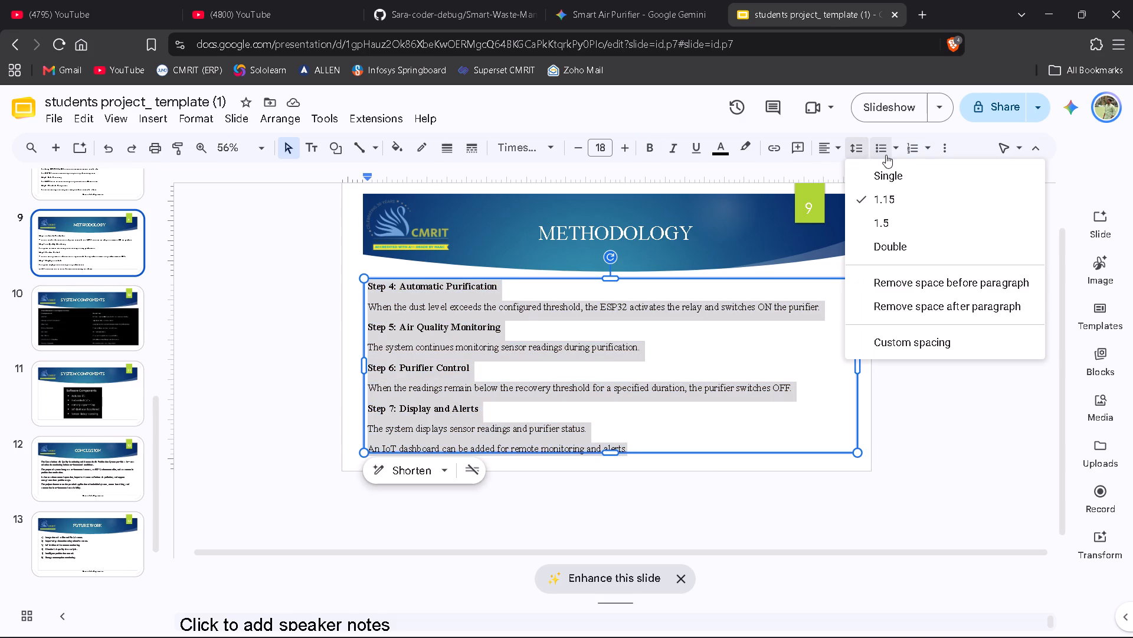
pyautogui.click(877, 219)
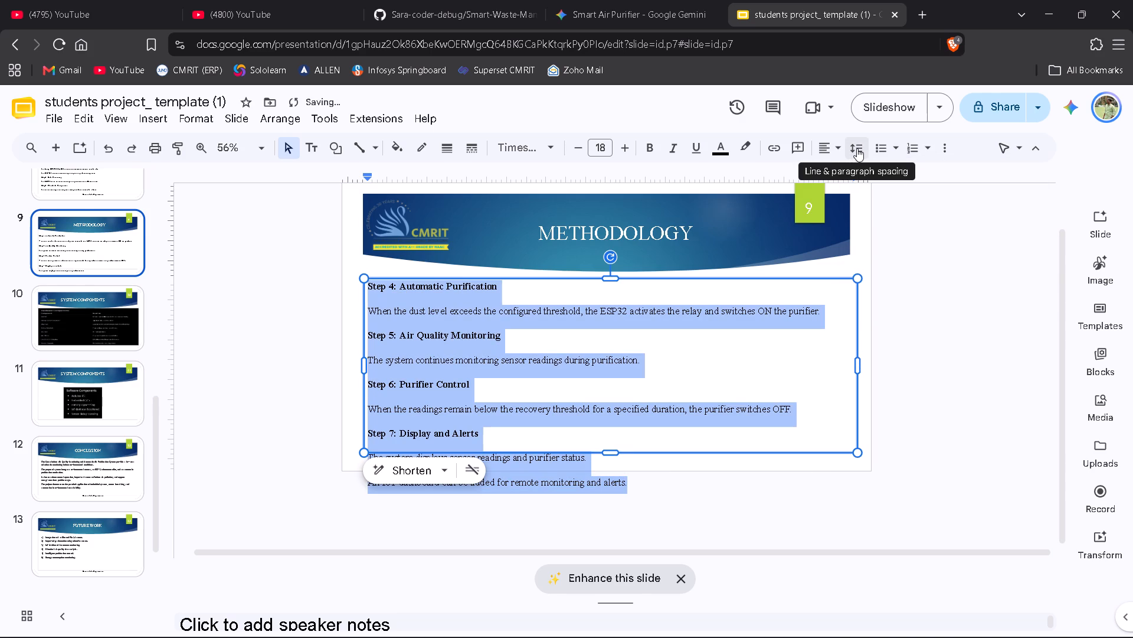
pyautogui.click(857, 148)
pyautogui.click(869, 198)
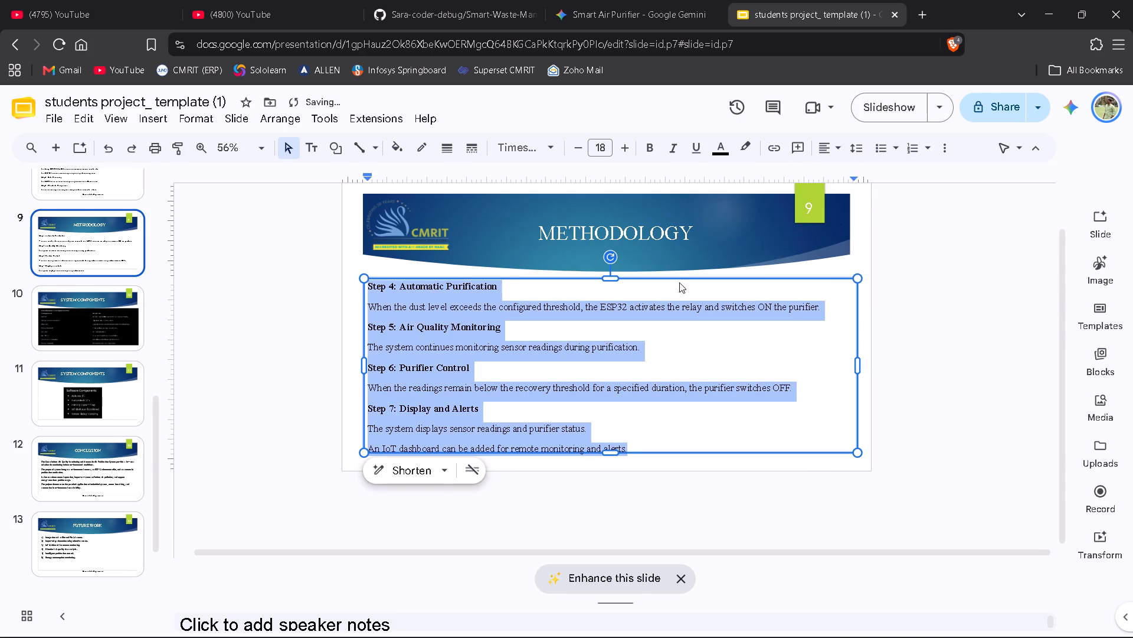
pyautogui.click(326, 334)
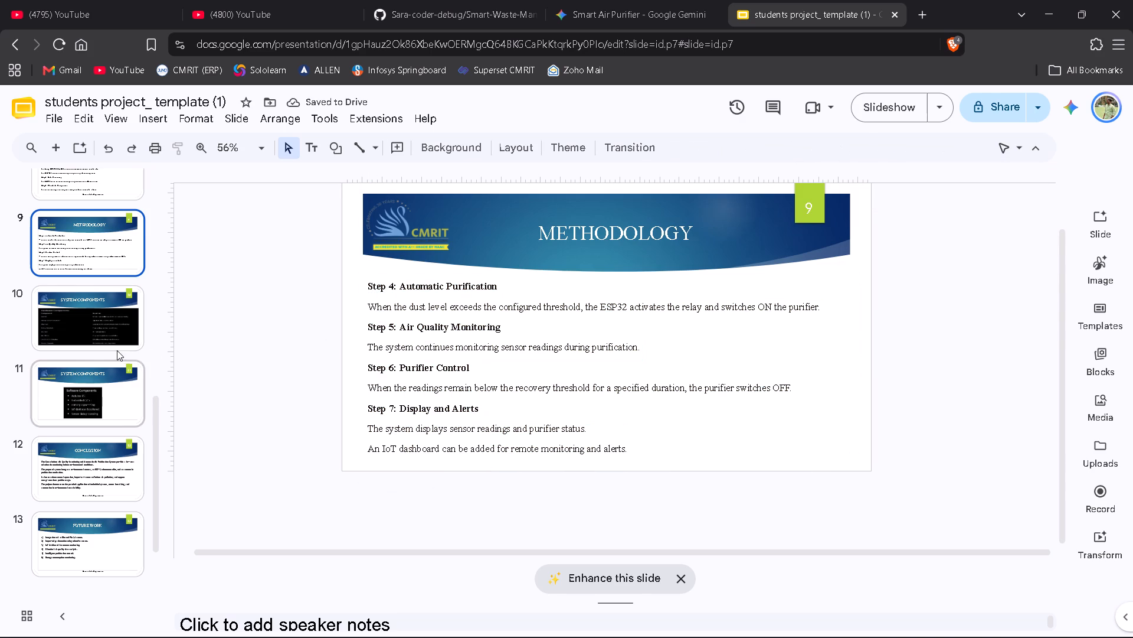
# Review the slides from METHODOLOGY slide 8 back to INTRODUCTION slide 3, examining their body text and department footers.
pyautogui.scroll(3, 117, 350)
pyautogui.click(83, 449)
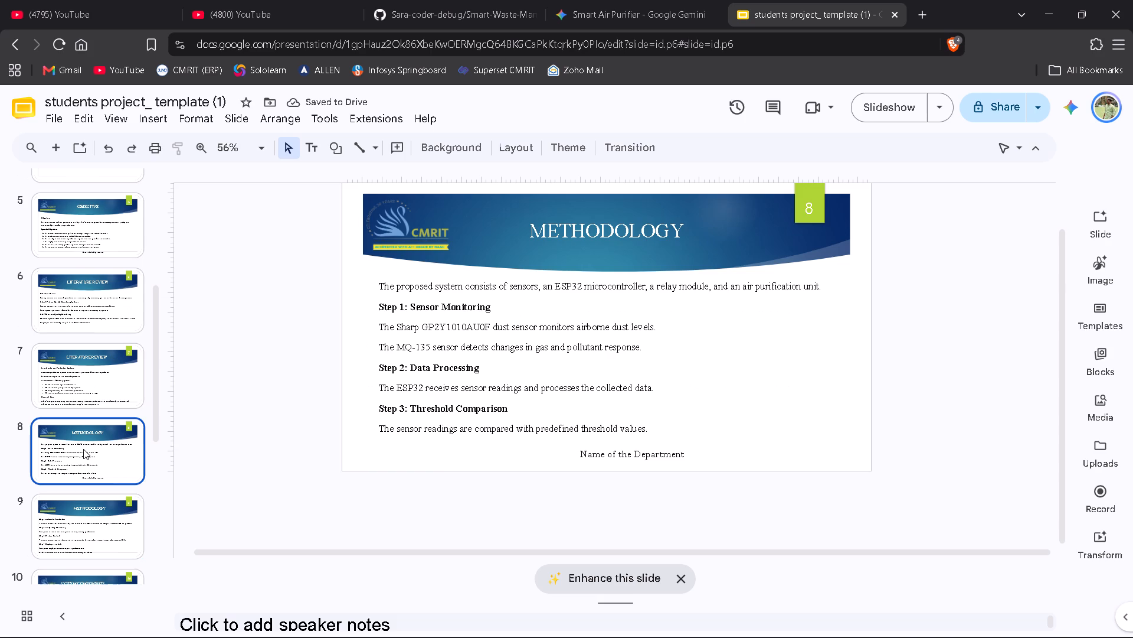
pyautogui.click(84, 384)
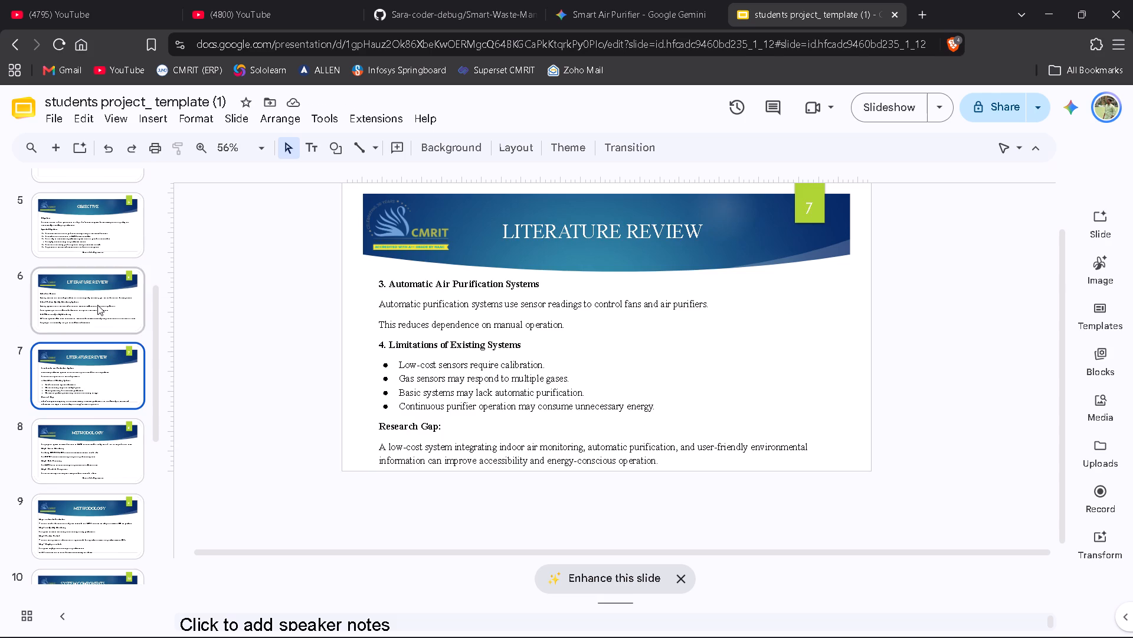
pyautogui.click(97, 305)
pyautogui.click(94, 235)
pyautogui.scroll(1, 94, 235)
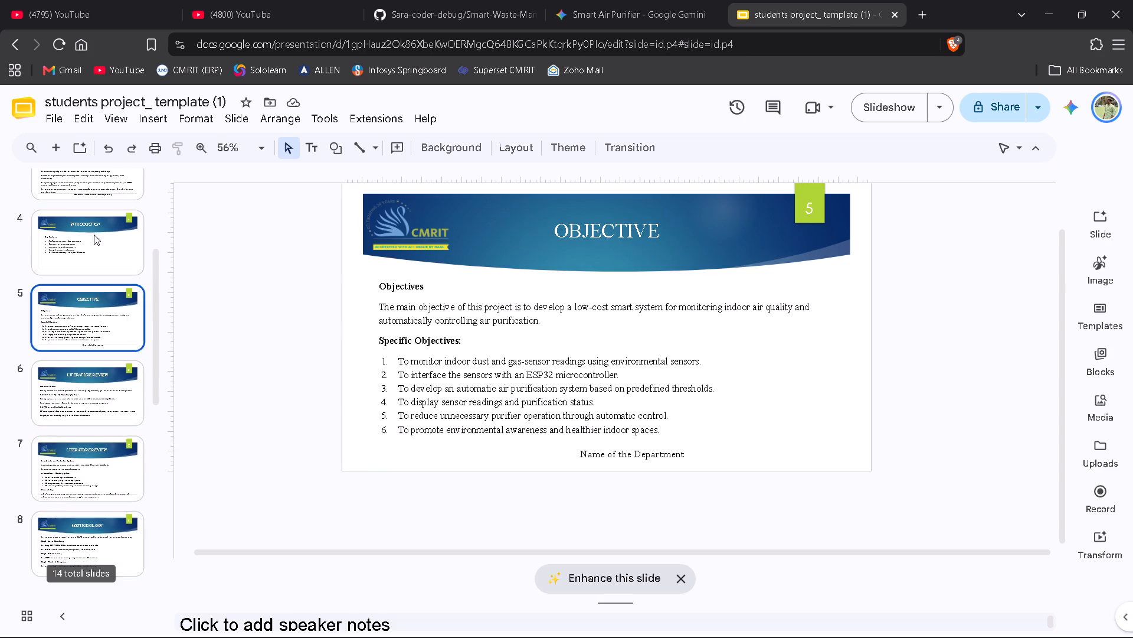
pyautogui.click(84, 238)
pyautogui.scroll(2, 84, 238)
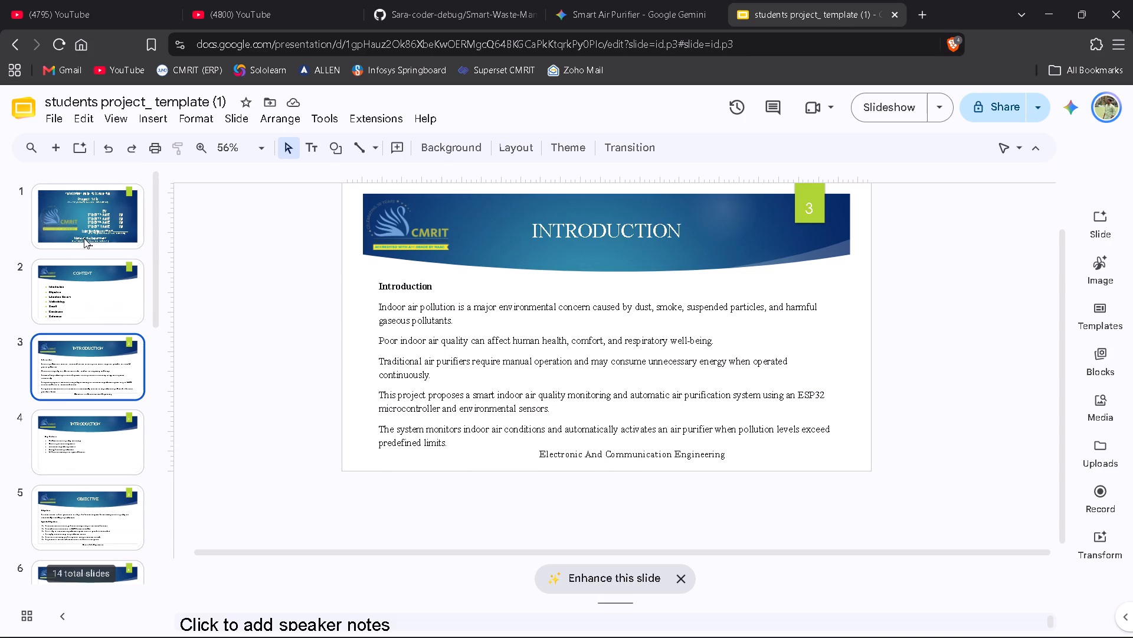
# Copy the footer text "Electronic And Communication Engineering" on INTRODUCTION slide 3.
pyautogui.click(606, 454)
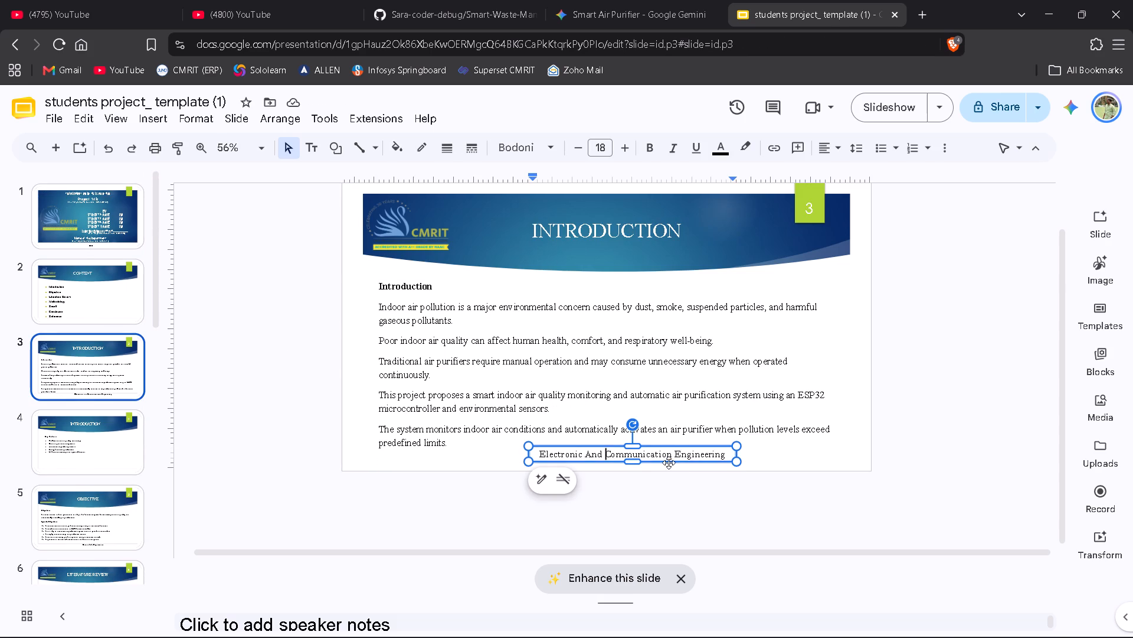
pyautogui.moveTo(725, 455); pyautogui.dragTo(535, 451)
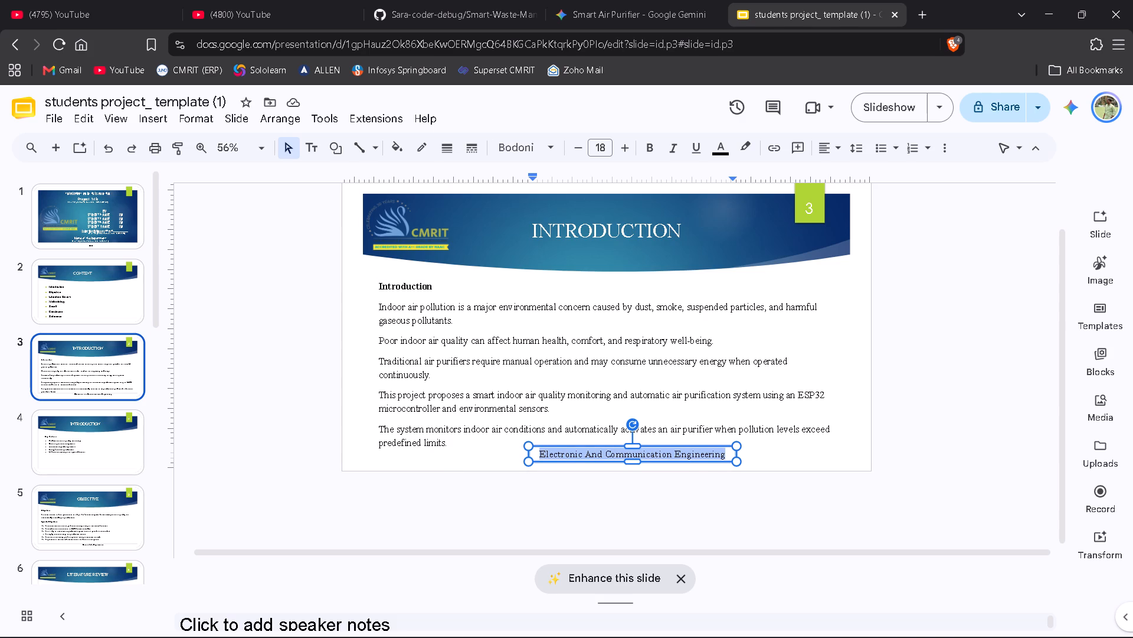
pyautogui.hotkey('ctrl', 'c')
pyautogui.click(686, 484)
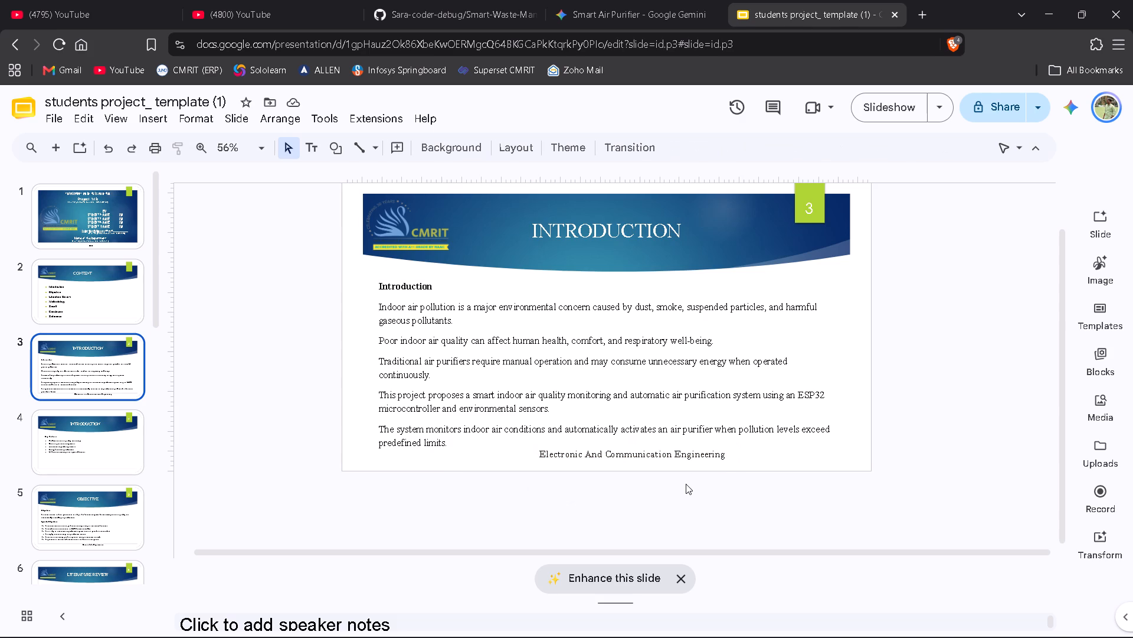
# Make the whole "Electronic And Communication Engineering" footer on INTRODUCTION slide 3 bold.
pyautogui.doubleClick(594, 453)
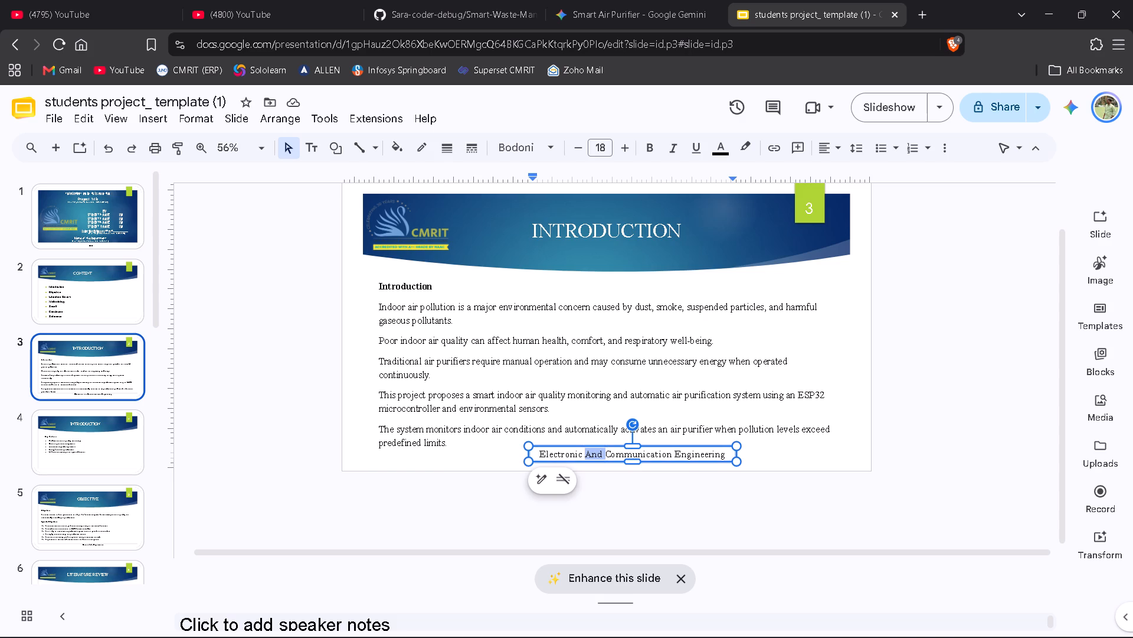
pyautogui.tripleClick(594, 453)
pyautogui.click(594, 453)
pyautogui.tripleClick(594, 453)
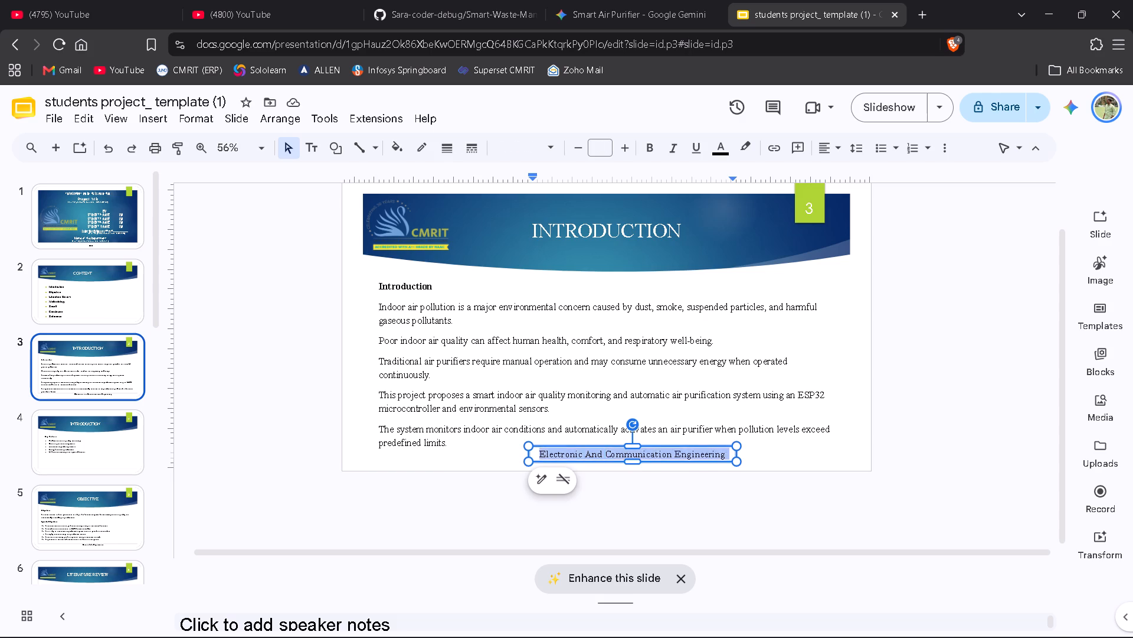
pyautogui.tripleClick(594, 453)
pyautogui.doubleClick(594, 453)
pyautogui.click(594, 453)
pyautogui.click(649, 150)
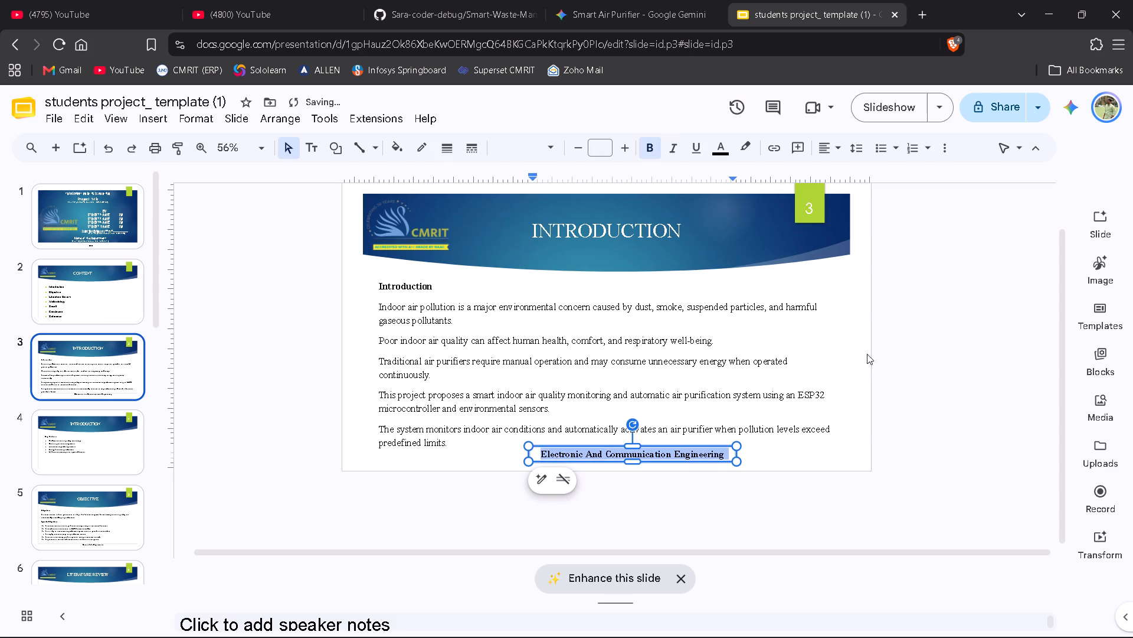
pyautogui.click(882, 364)
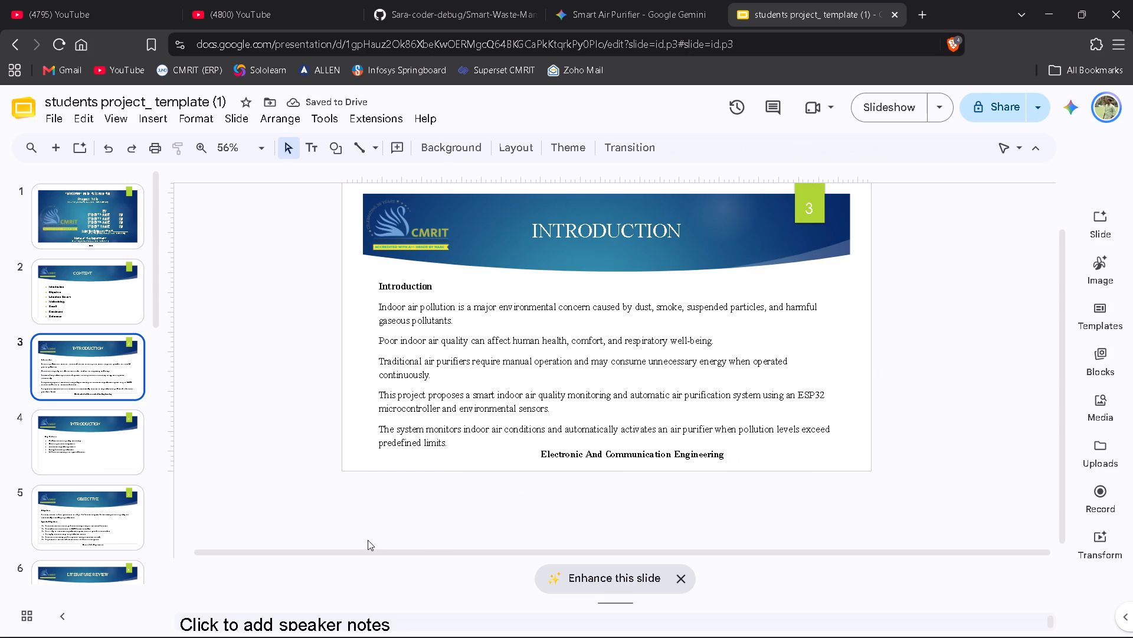
# Move the bold department footer on INTRODUCTION slide 3 so it sits horizontally centred beneath the body text.
pyautogui.click(539, 455)
pyautogui.click(533, 455)
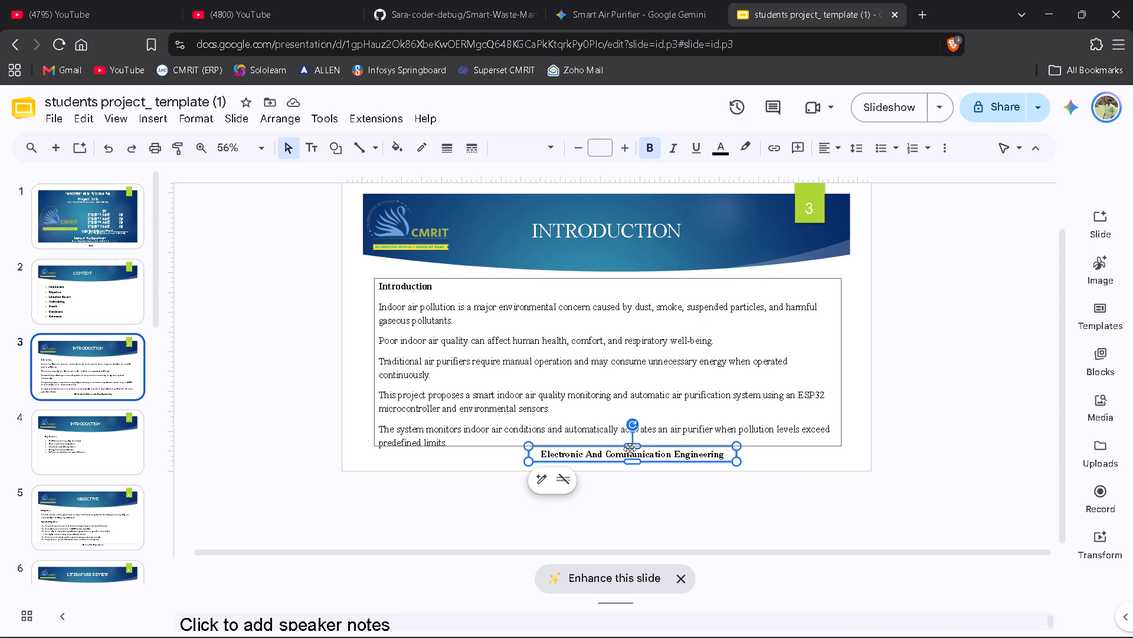
pyautogui.click(630, 448)
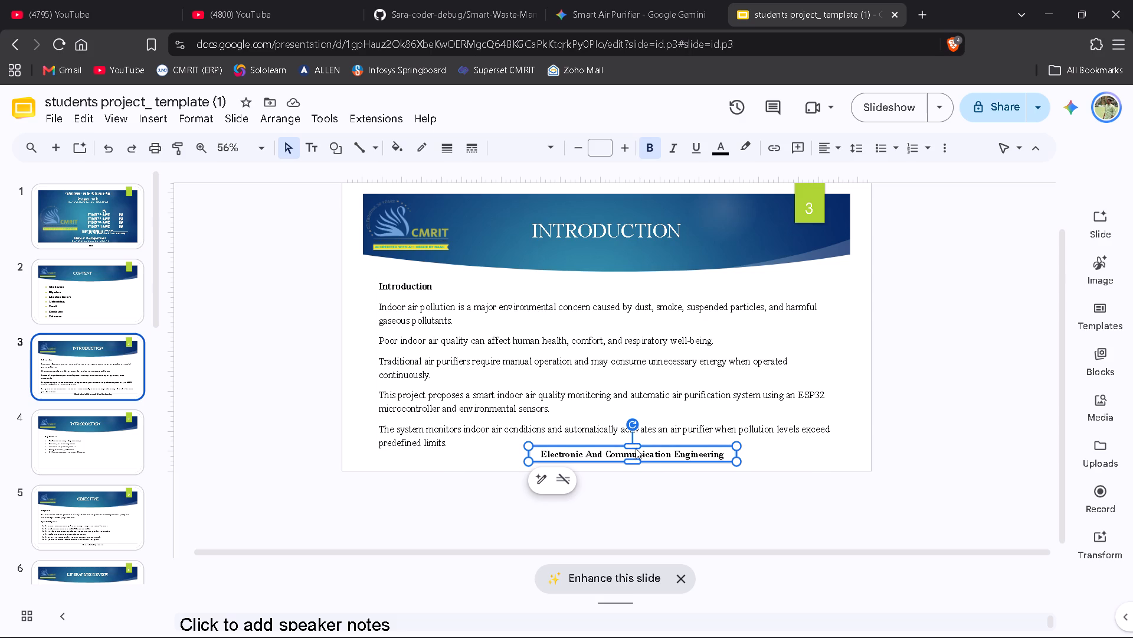
pyautogui.moveTo(698, 461); pyautogui.dragTo(686, 461)
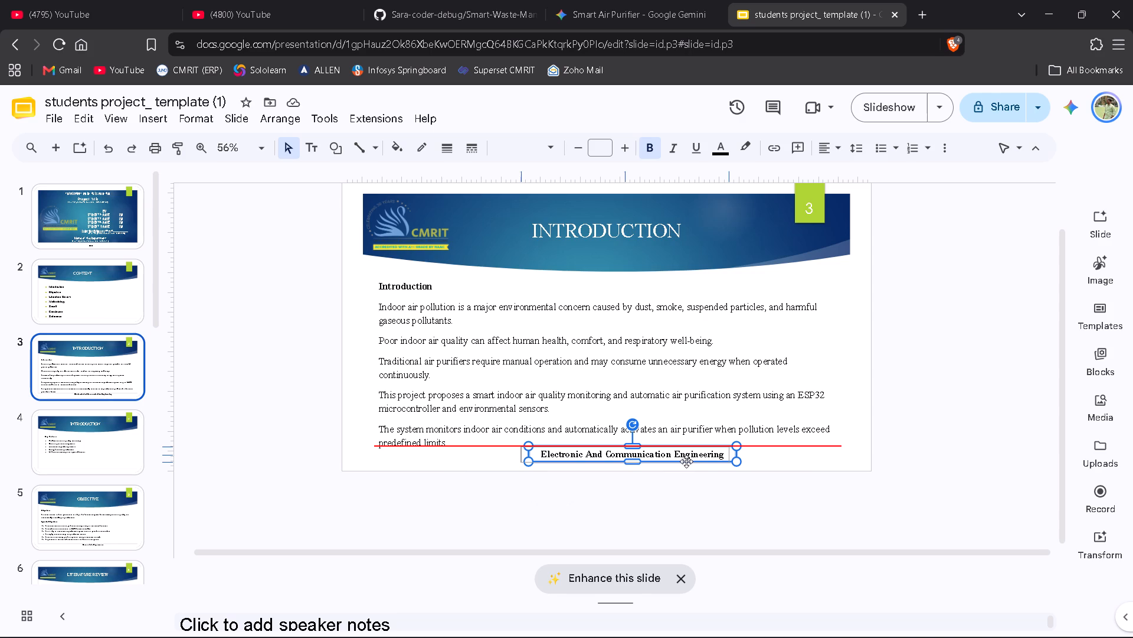
pyautogui.moveTo(686, 461); pyautogui.dragTo(675, 464)
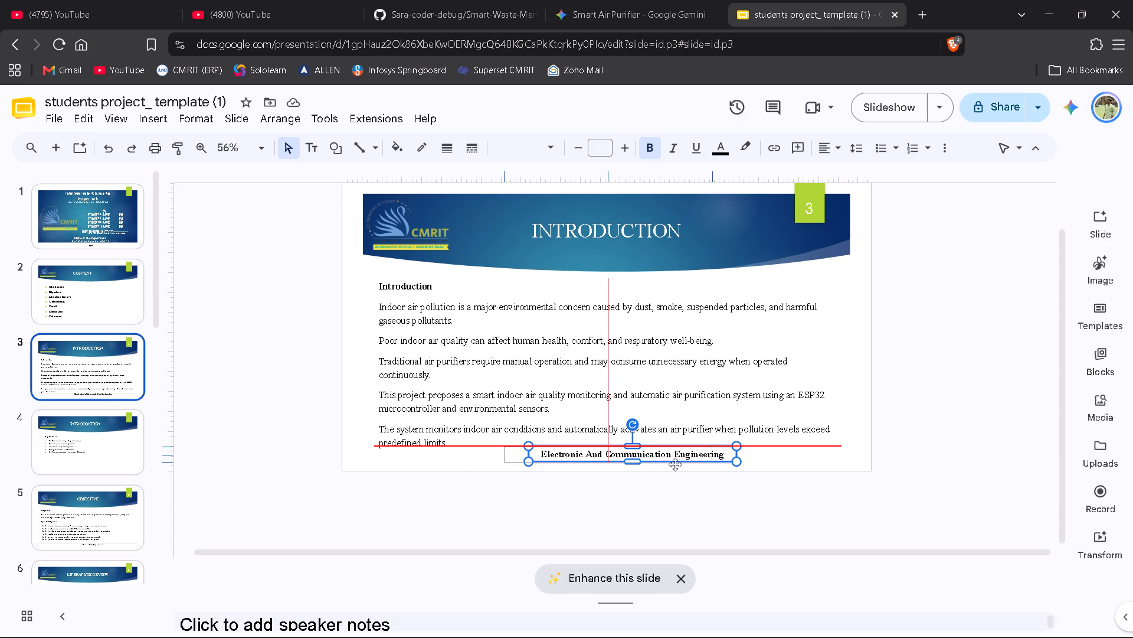
pyautogui.moveTo(675, 464); pyautogui.dragTo(670, 464)
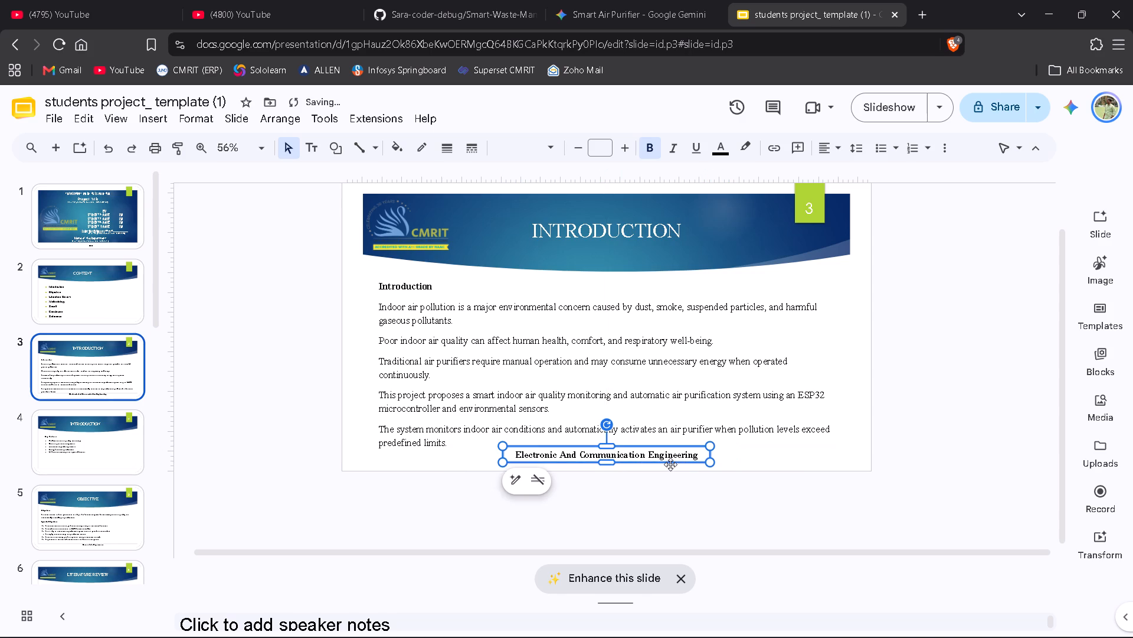
pyautogui.click(669, 525)
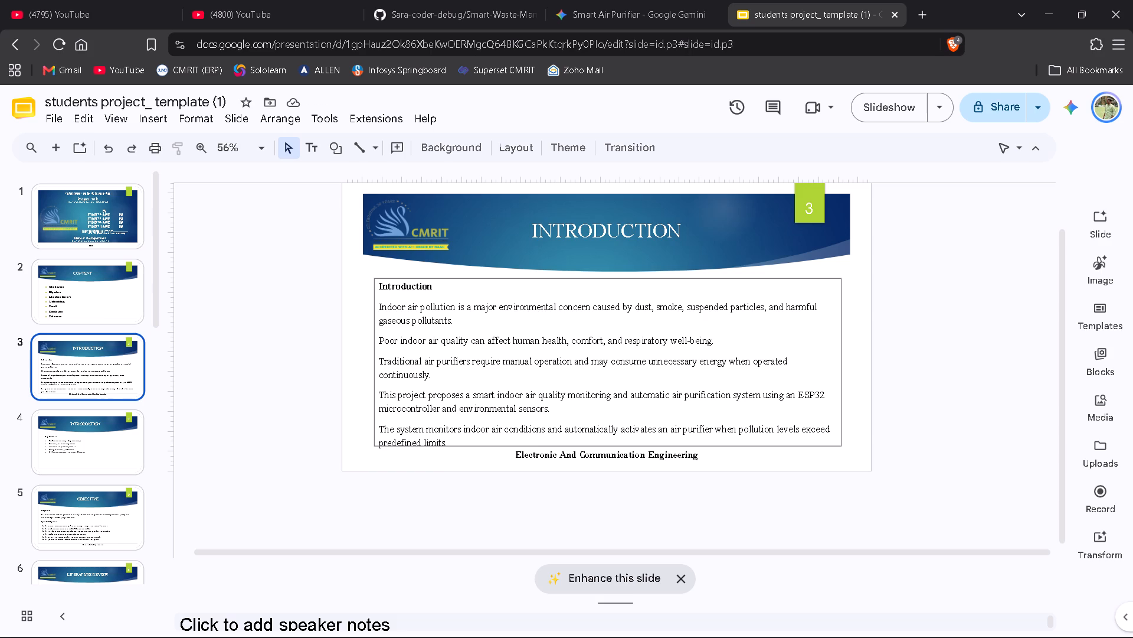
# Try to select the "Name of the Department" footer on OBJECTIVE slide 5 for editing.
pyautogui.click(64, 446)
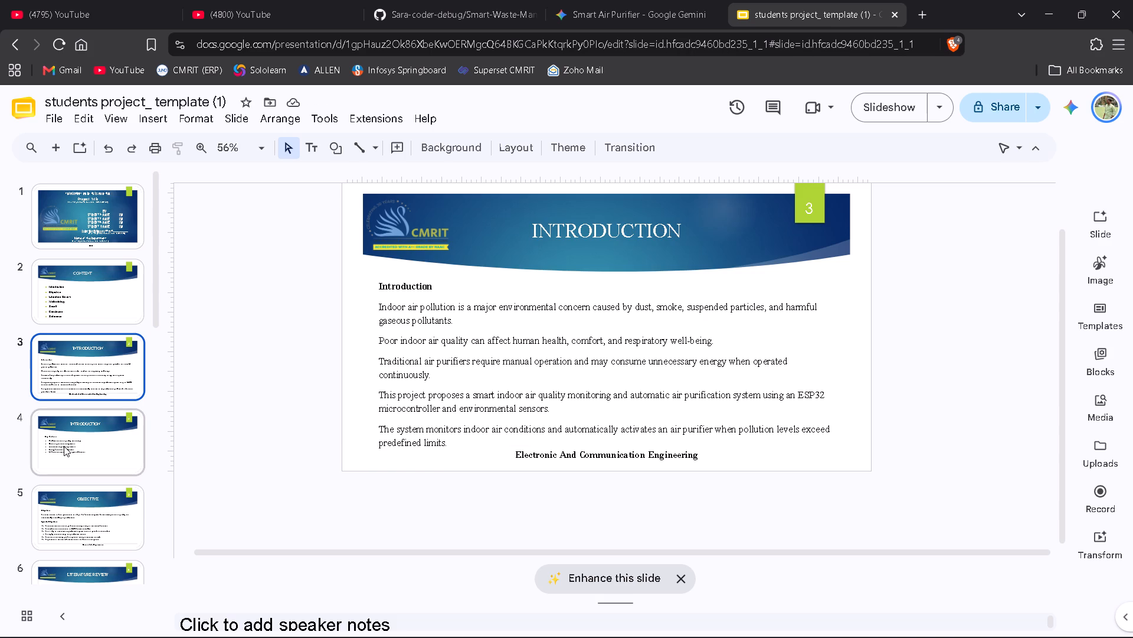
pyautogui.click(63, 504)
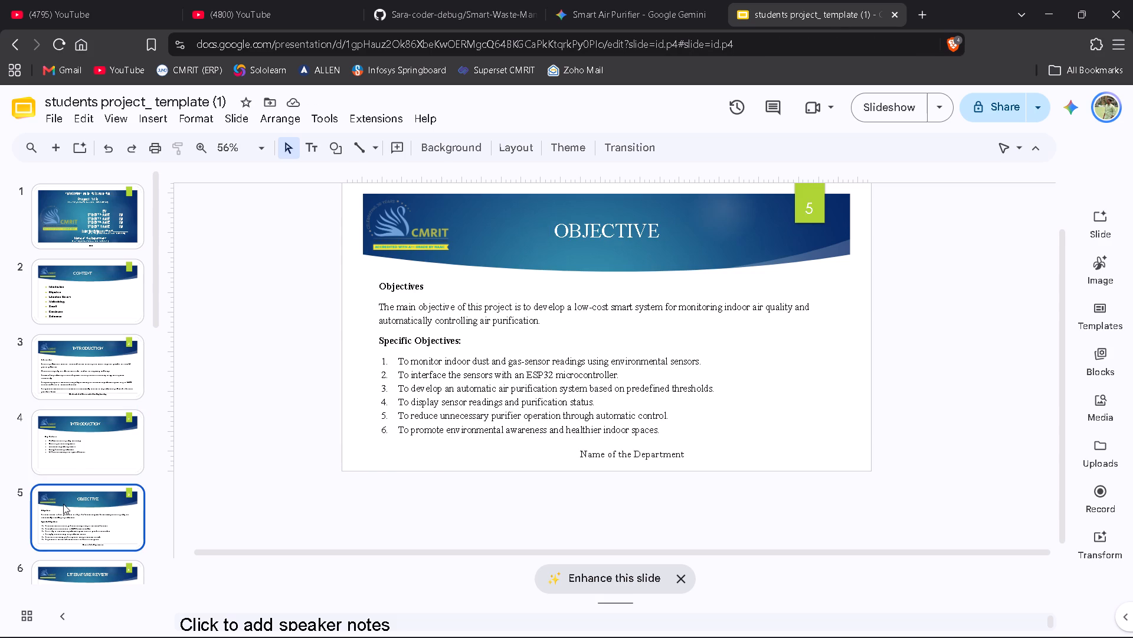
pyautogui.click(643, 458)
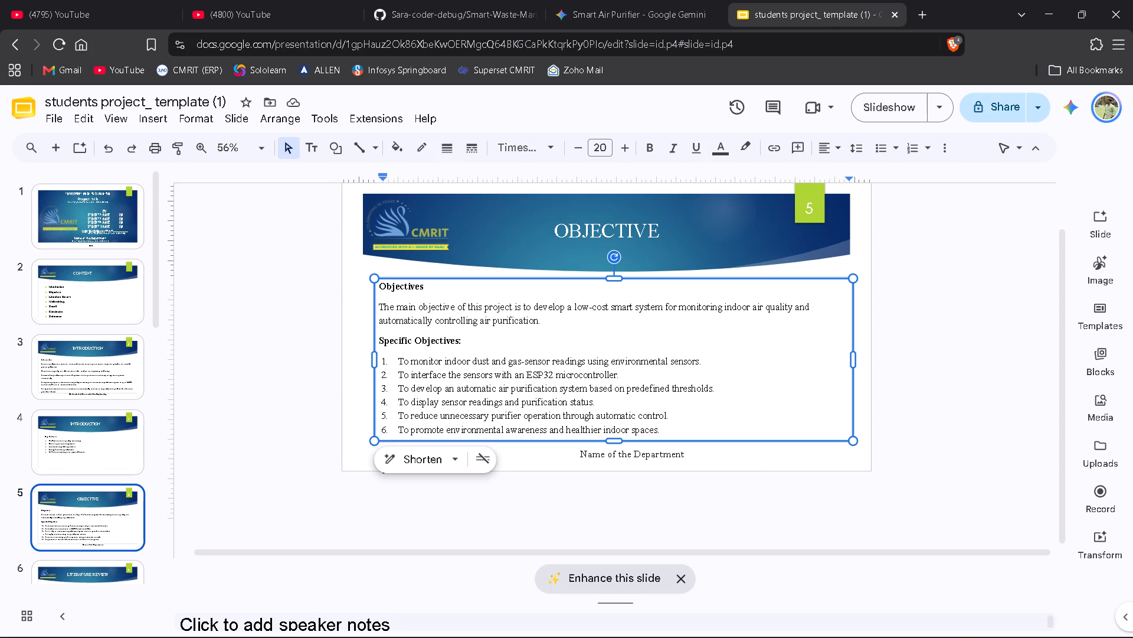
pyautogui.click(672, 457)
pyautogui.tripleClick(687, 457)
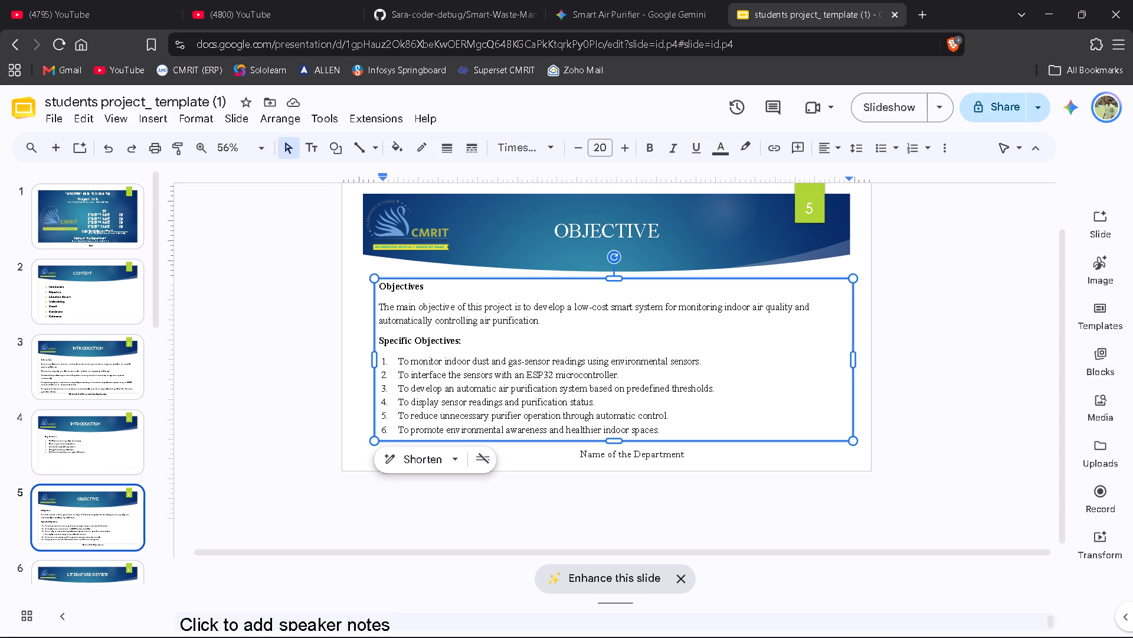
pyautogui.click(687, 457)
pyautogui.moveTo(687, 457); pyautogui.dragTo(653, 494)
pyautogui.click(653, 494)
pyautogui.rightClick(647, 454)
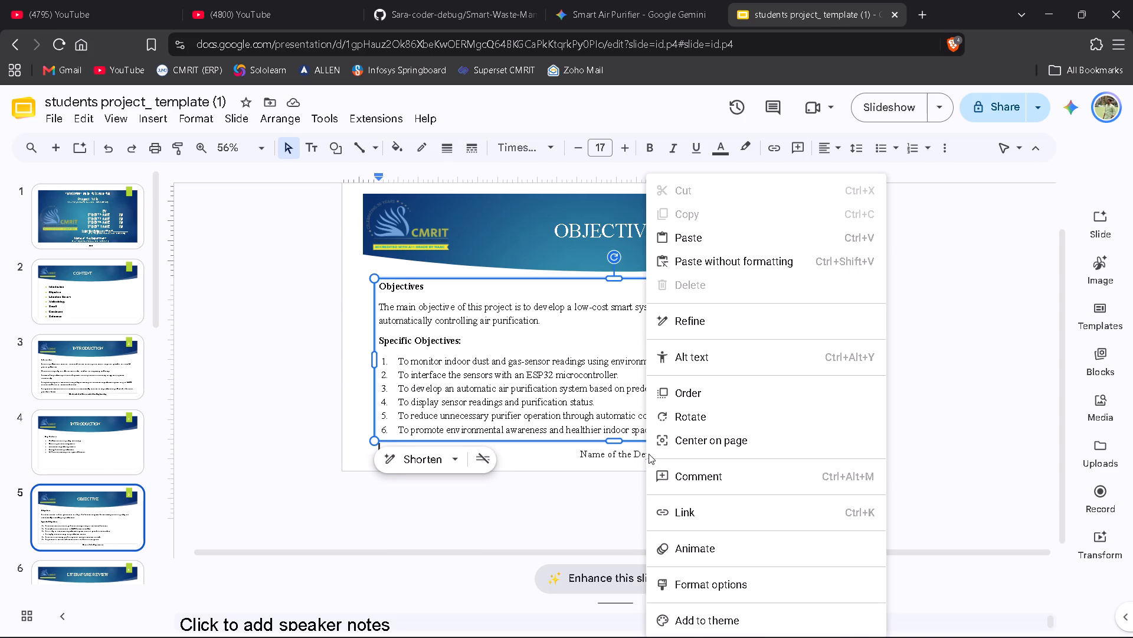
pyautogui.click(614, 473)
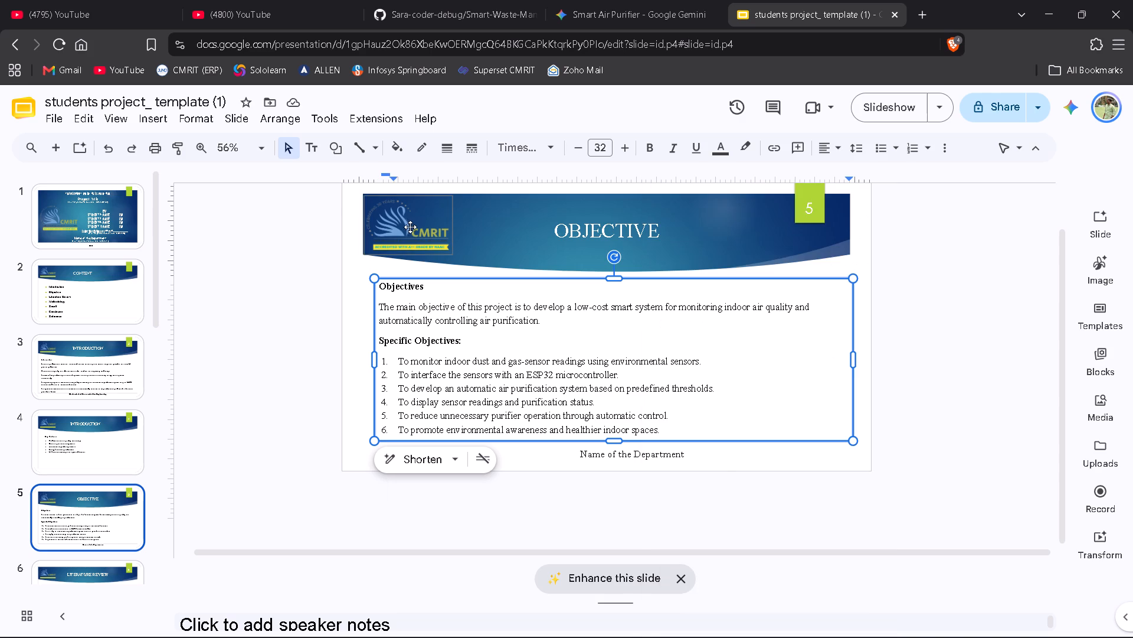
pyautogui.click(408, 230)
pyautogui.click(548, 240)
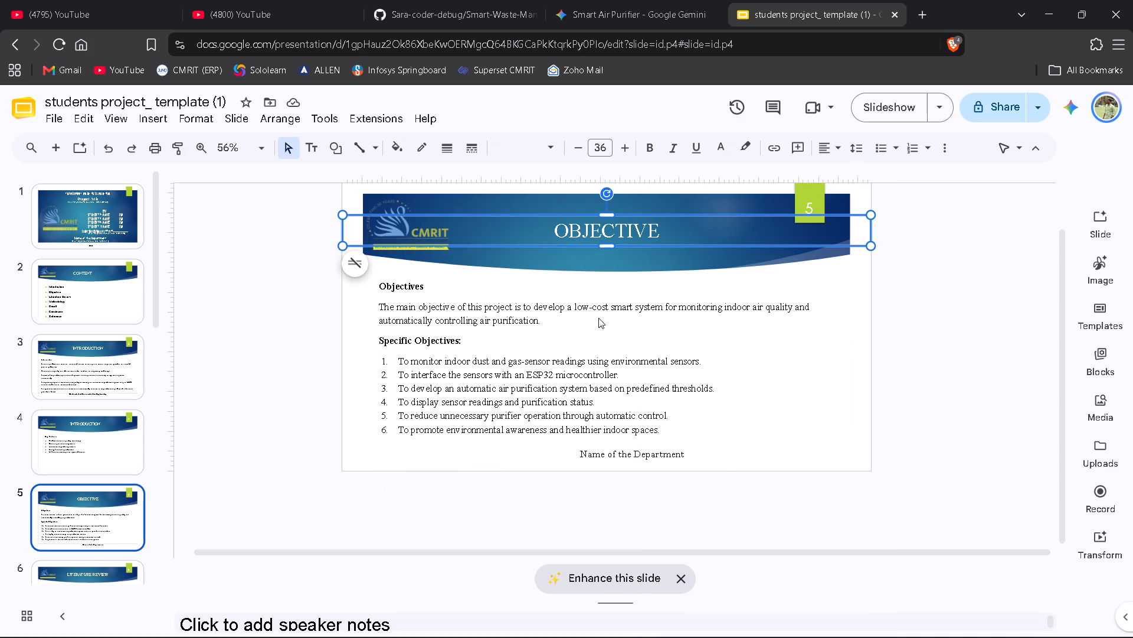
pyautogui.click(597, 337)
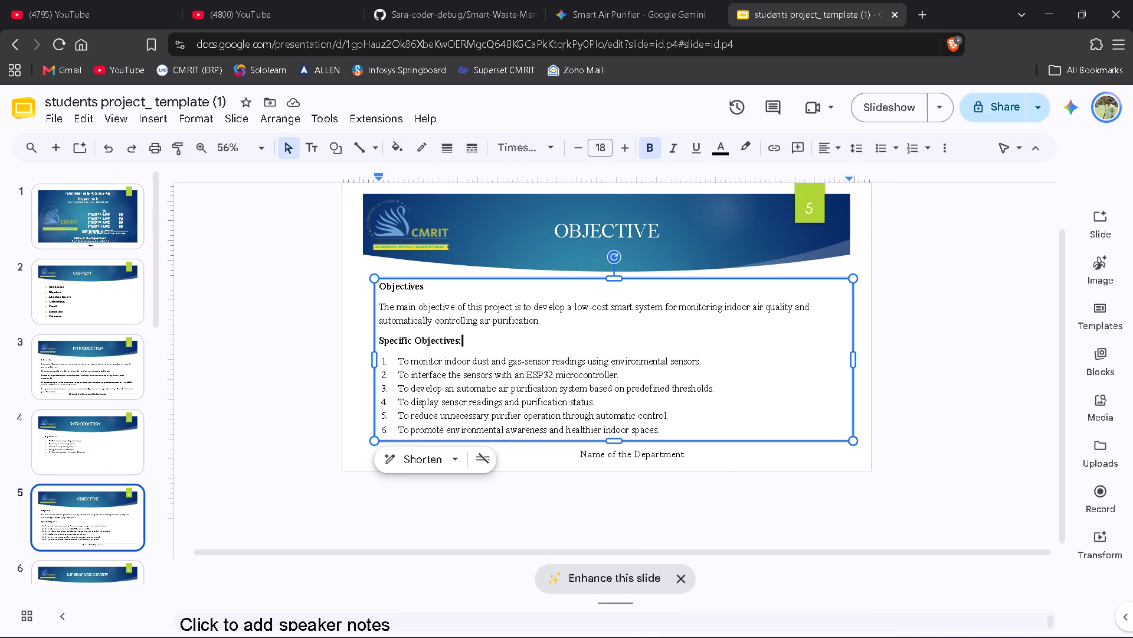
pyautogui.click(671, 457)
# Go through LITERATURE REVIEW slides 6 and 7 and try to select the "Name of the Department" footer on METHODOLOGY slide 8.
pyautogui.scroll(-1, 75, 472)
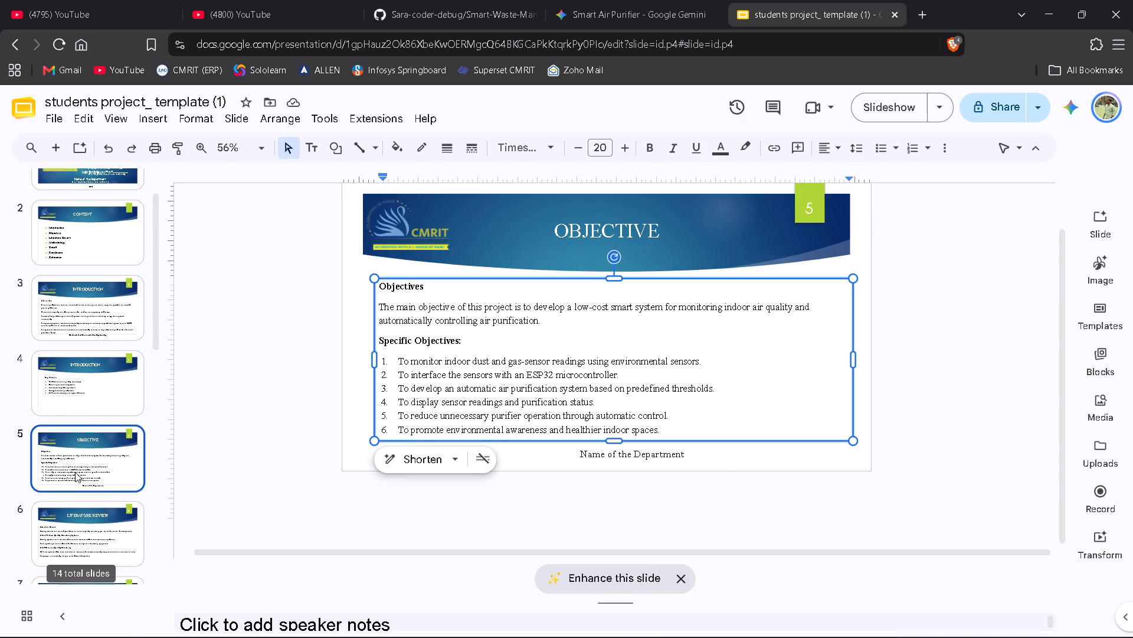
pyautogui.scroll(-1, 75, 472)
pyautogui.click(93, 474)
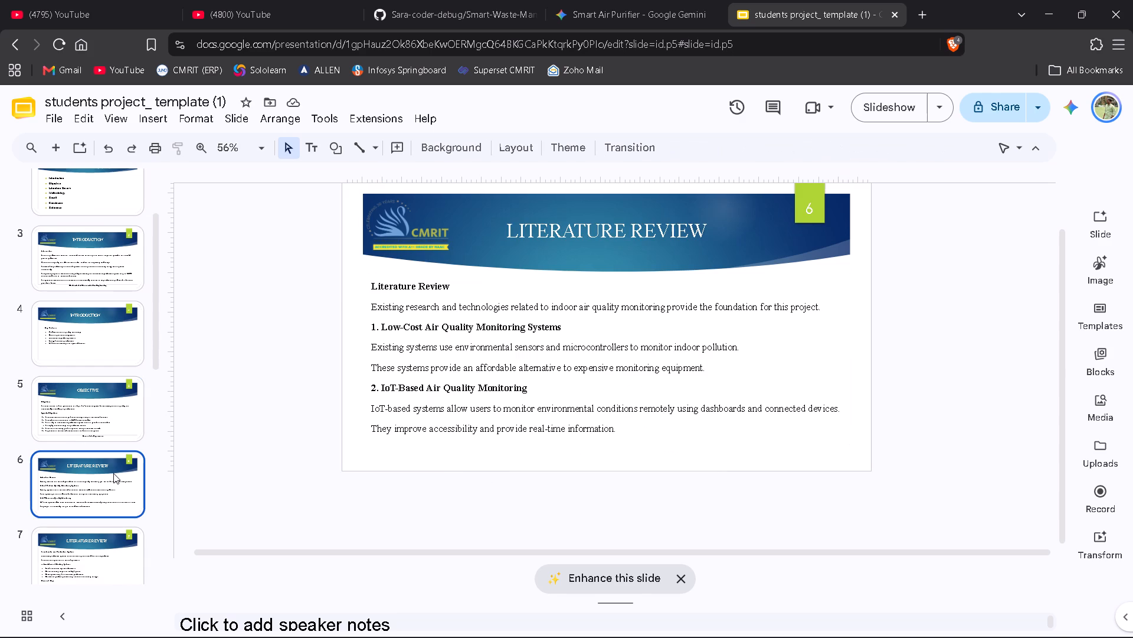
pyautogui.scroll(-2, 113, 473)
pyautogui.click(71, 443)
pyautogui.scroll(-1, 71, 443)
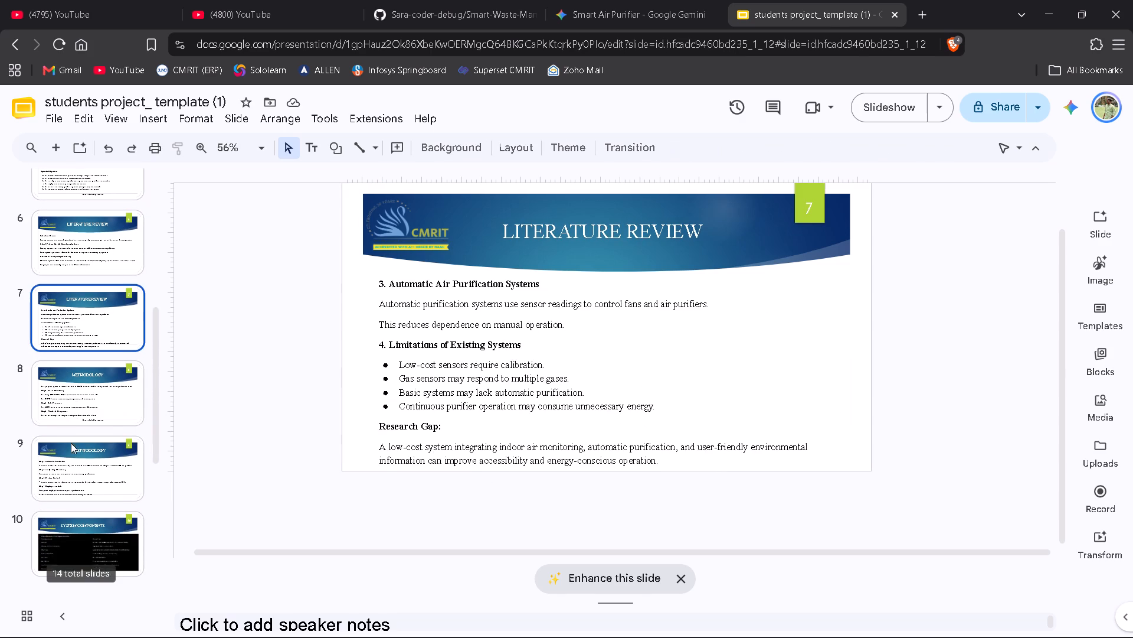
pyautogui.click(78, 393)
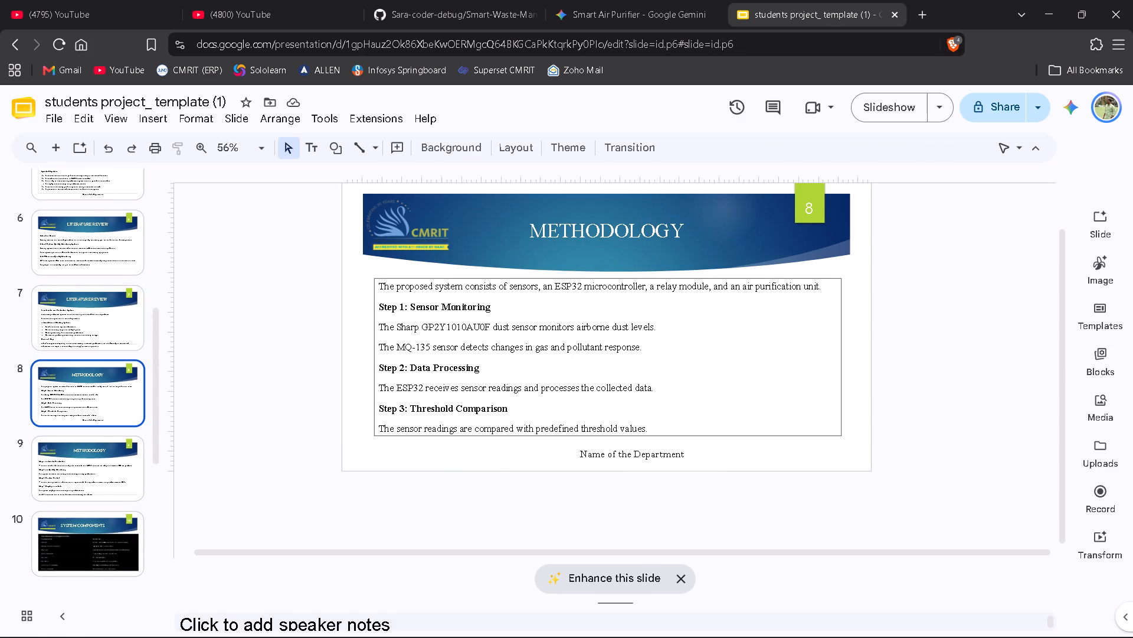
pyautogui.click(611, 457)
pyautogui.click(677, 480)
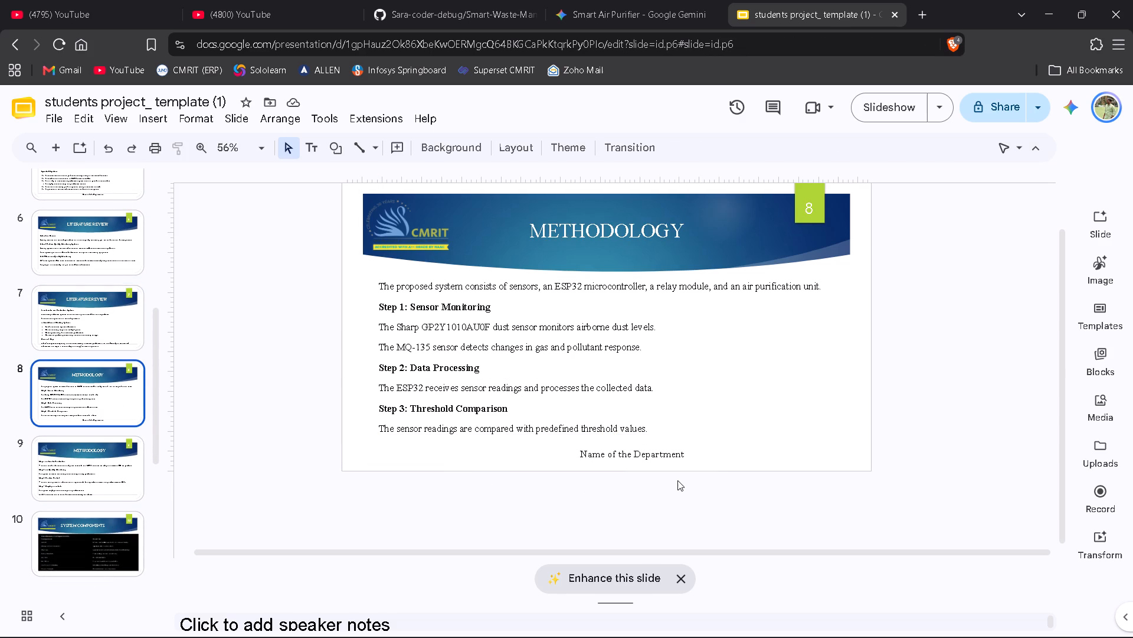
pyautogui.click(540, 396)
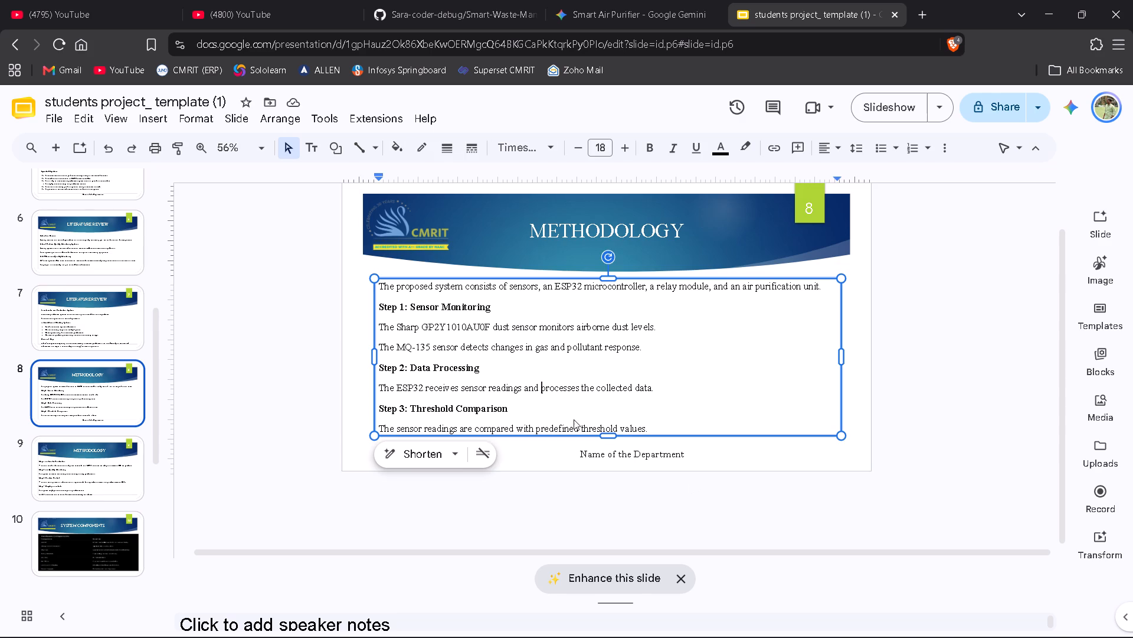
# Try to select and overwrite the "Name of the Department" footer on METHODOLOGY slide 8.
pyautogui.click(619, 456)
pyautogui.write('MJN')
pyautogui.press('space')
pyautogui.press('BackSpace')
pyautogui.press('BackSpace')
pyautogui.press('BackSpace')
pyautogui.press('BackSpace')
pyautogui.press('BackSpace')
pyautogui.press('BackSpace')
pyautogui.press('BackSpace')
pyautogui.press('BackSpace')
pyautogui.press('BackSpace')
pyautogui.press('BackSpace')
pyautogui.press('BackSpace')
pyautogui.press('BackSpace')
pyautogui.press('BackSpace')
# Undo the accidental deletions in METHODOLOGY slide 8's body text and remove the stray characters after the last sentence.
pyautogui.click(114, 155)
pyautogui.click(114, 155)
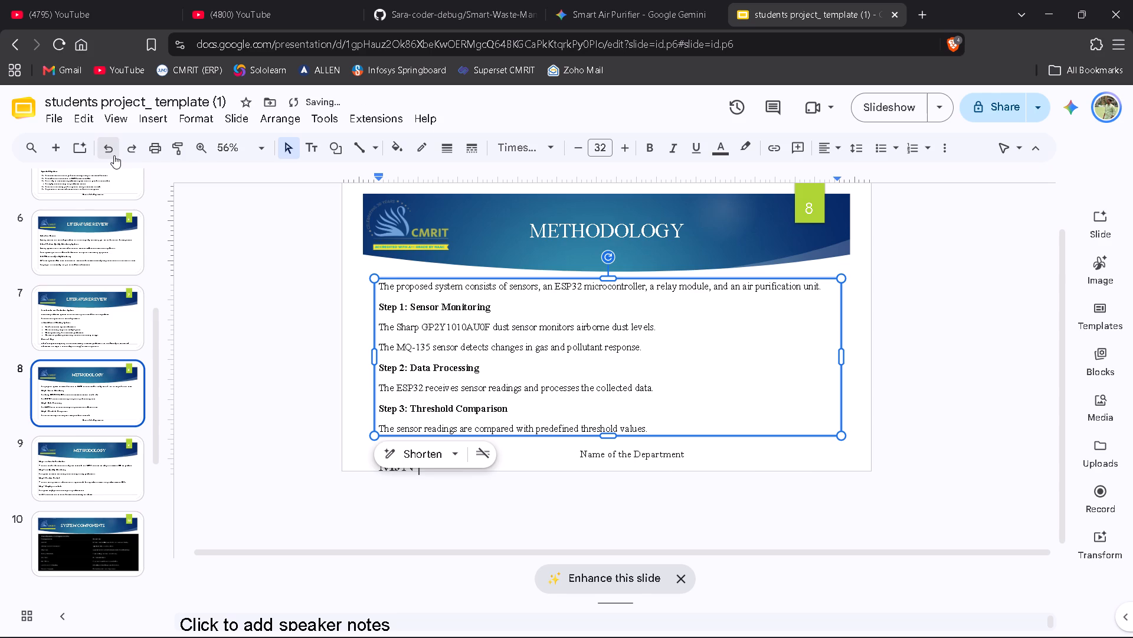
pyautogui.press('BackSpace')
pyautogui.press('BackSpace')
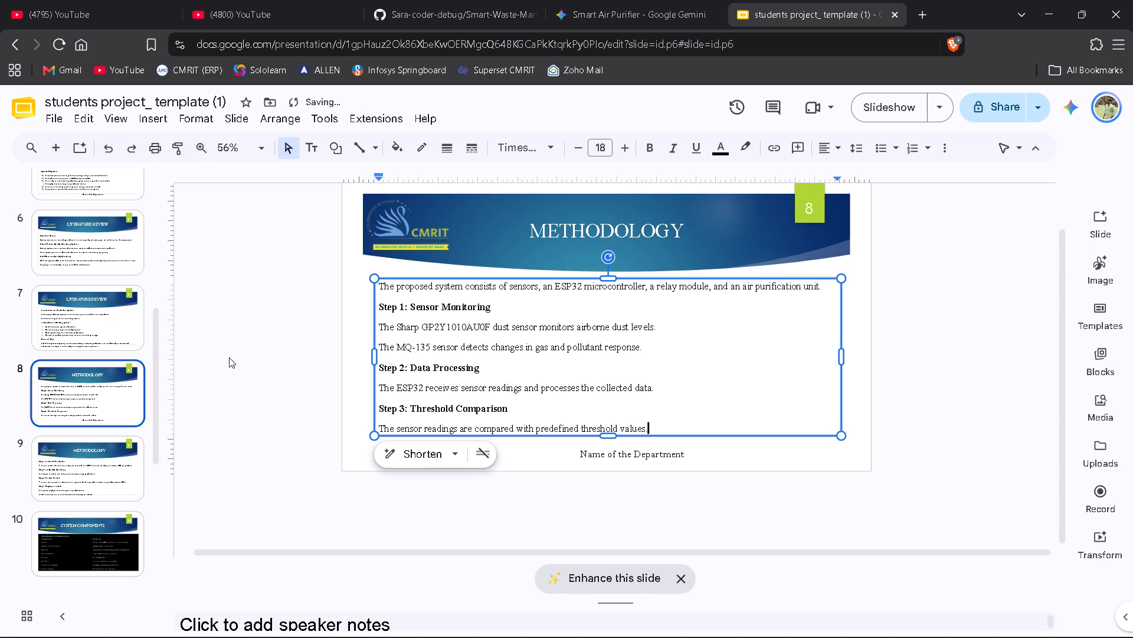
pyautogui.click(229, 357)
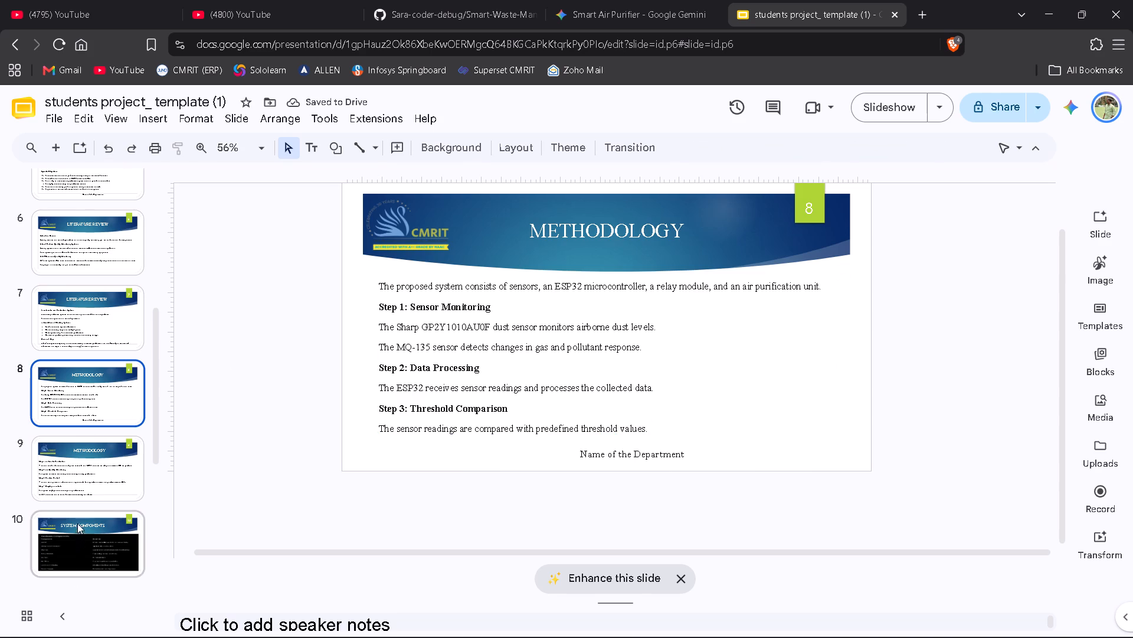
# Review METHODOLOGY slide 9 and SYSTEM COMPONENTS slides 10 and 11 for department footers.
pyautogui.click(82, 494)
pyautogui.scroll(-1, 82, 494)
pyautogui.click(88, 473)
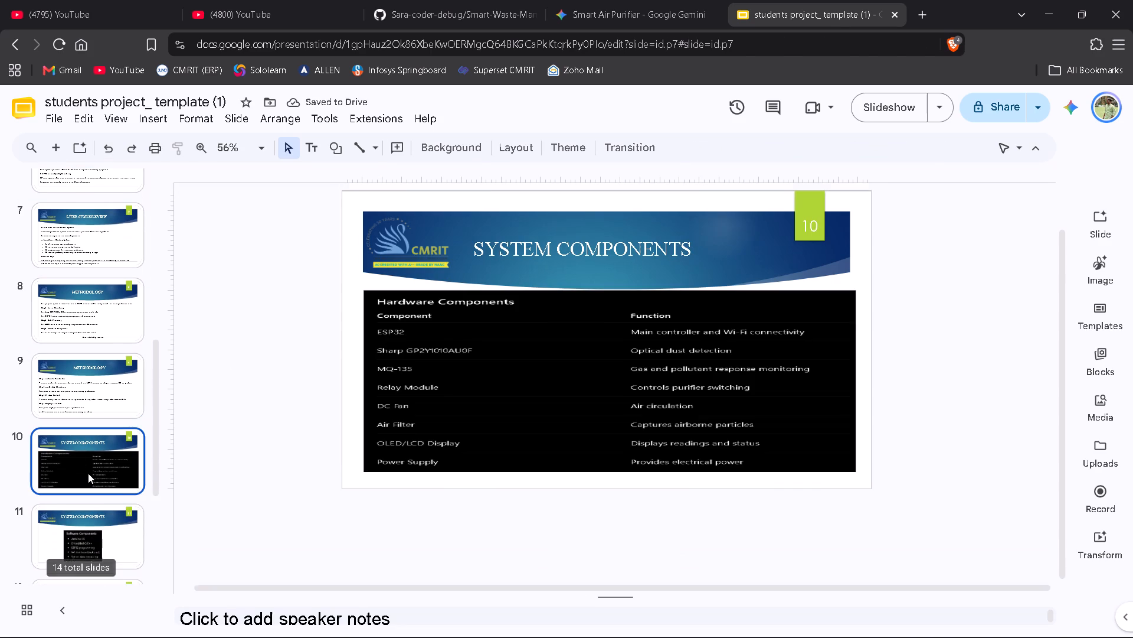
pyautogui.scroll(-1, 88, 473)
pyautogui.click(72, 425)
pyautogui.scroll(-1, 72, 425)
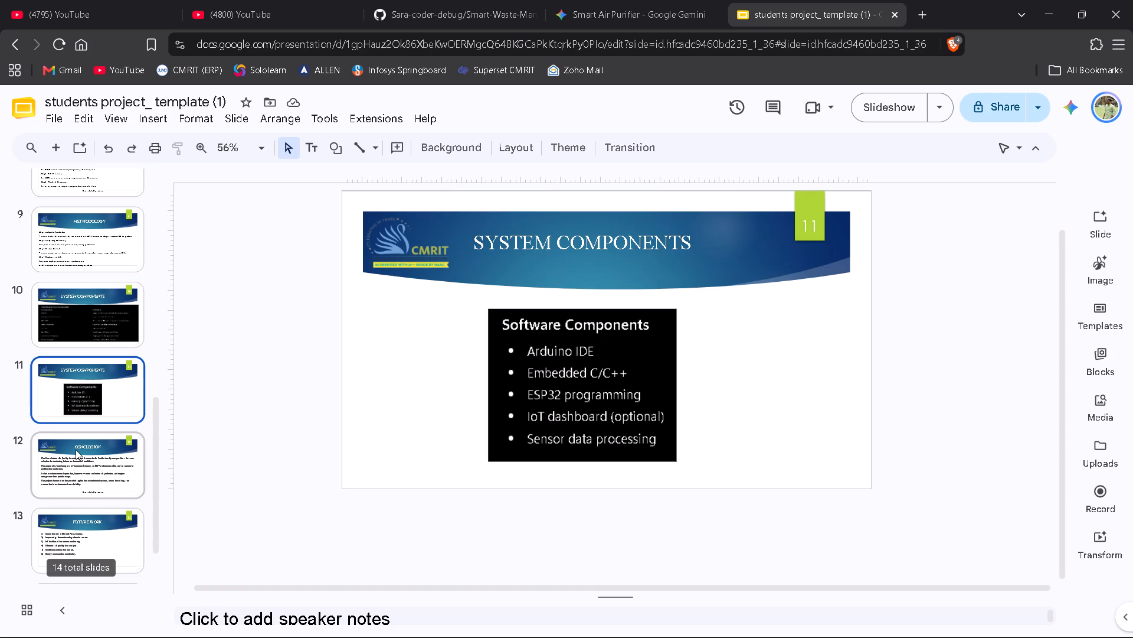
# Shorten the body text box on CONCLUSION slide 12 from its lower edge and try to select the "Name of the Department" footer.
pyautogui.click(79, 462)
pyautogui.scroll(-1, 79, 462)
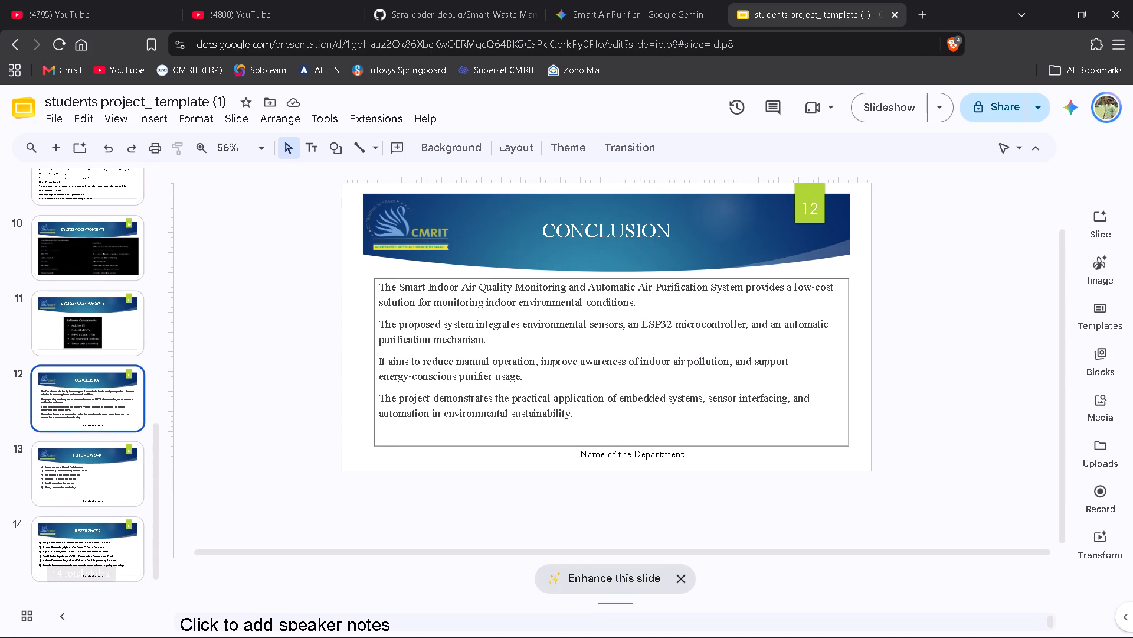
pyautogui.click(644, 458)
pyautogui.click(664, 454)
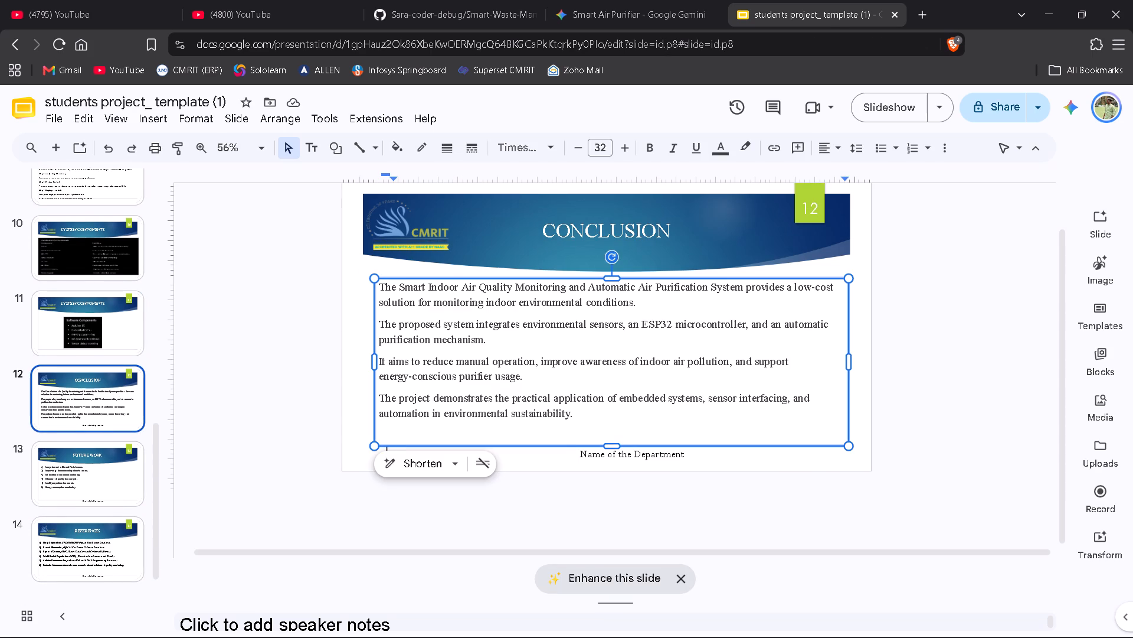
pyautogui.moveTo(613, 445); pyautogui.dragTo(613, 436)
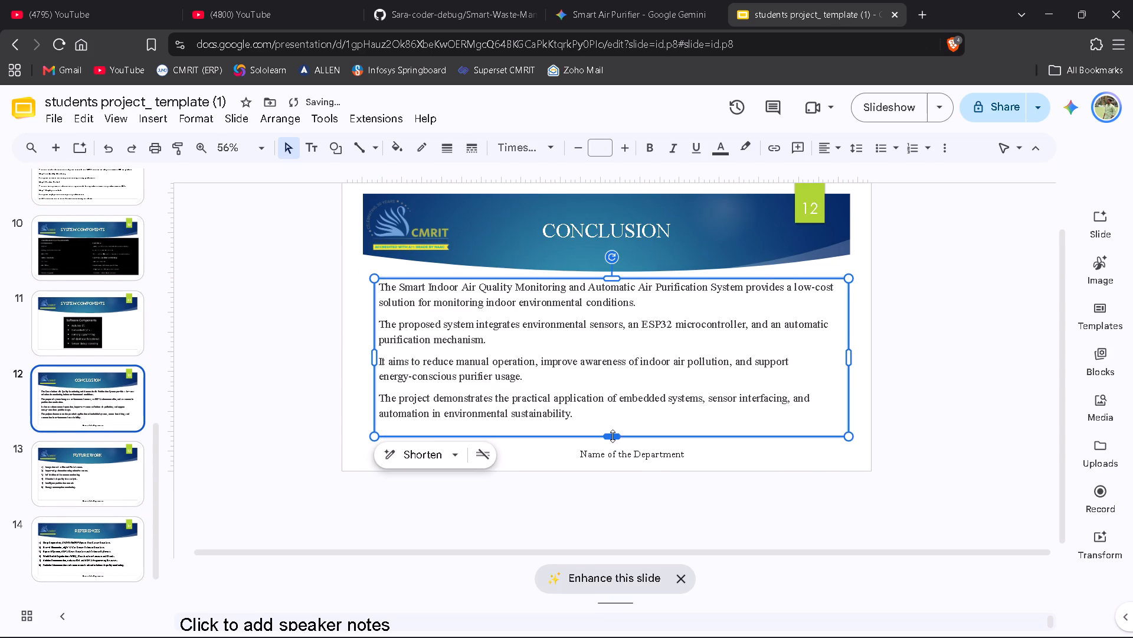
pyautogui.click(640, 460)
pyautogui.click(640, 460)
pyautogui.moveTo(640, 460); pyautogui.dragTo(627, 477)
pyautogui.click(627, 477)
# Review FUTURE WORK slide 13 and REFERENCES slide 14.
pyautogui.click(66, 533)
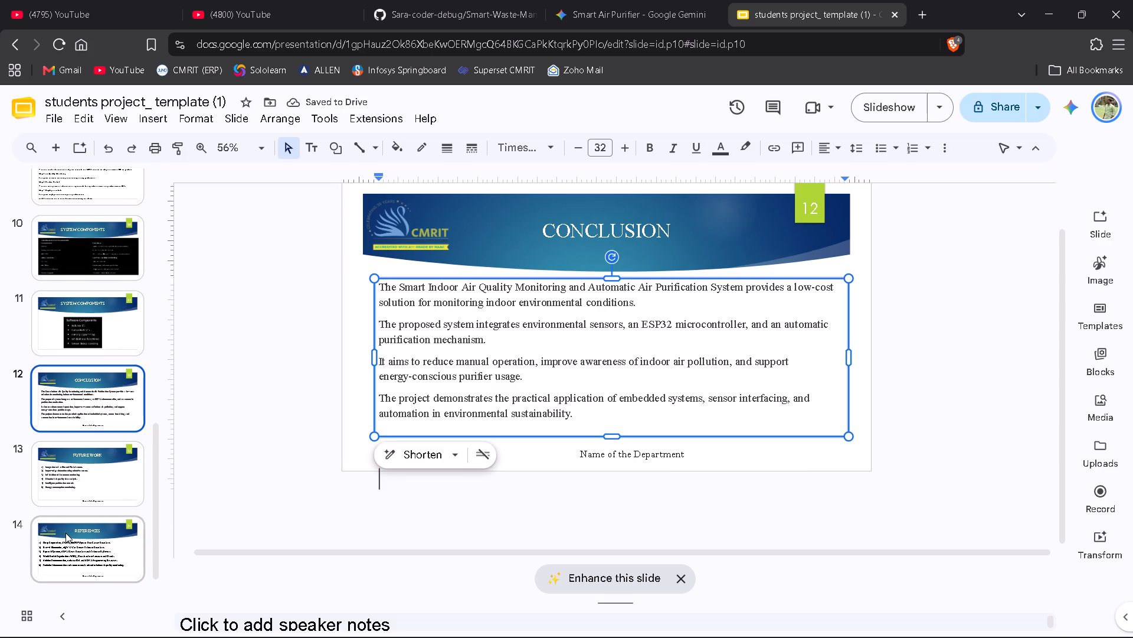
pyautogui.click(81, 473)
pyautogui.scroll(-1, 81, 473)
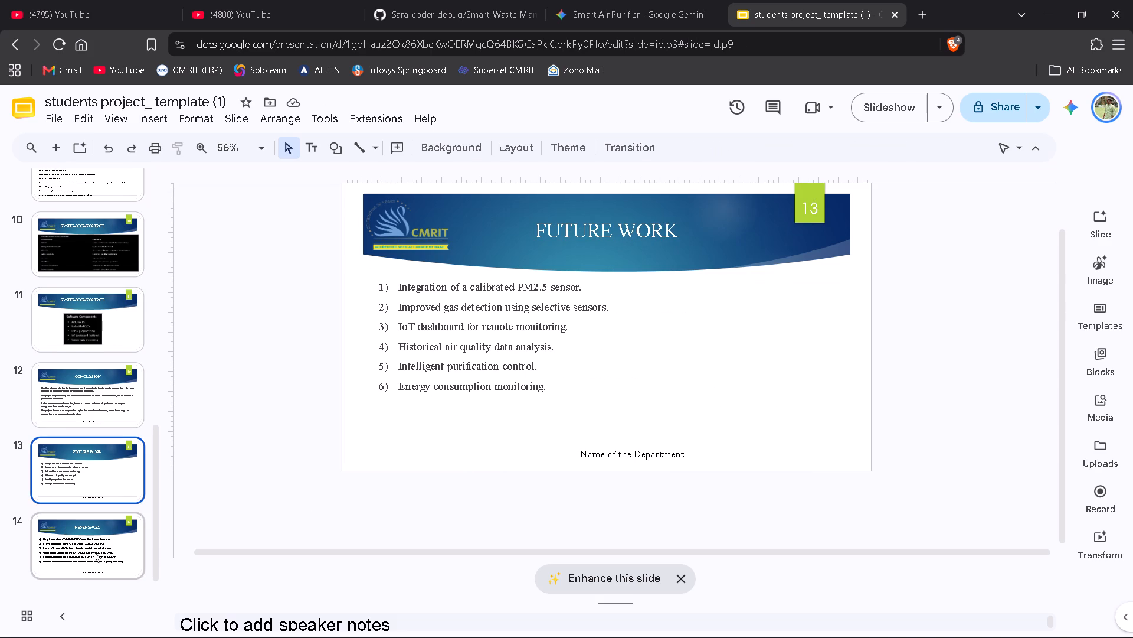
pyautogui.click(94, 552)
pyautogui.scroll(5, 82, 372)
pyautogui.scroll(3, 76, 274)
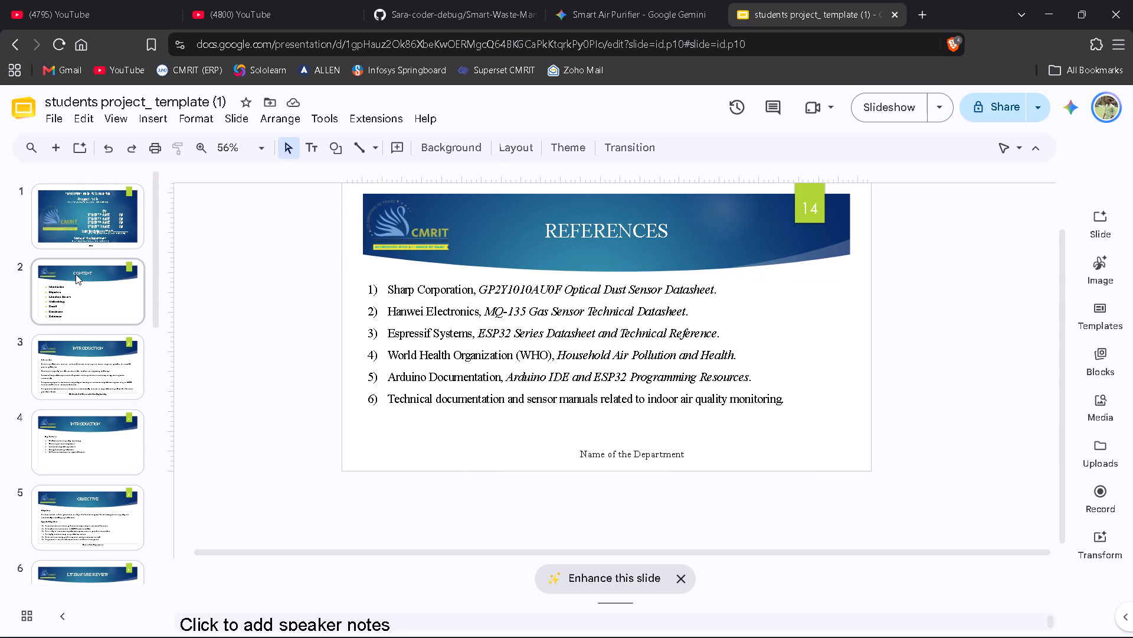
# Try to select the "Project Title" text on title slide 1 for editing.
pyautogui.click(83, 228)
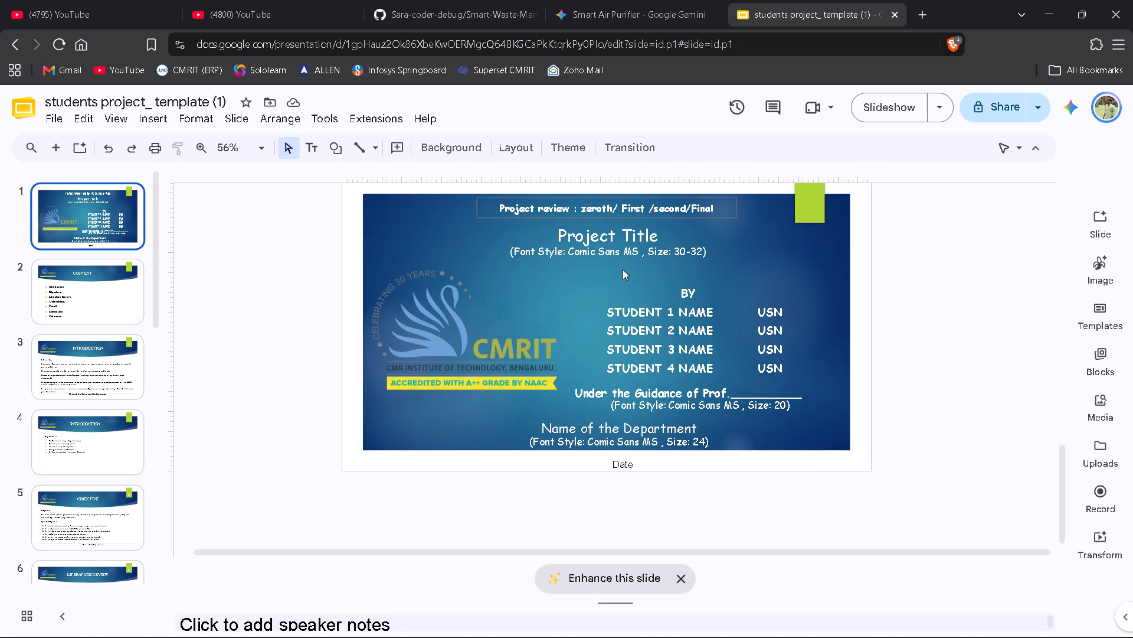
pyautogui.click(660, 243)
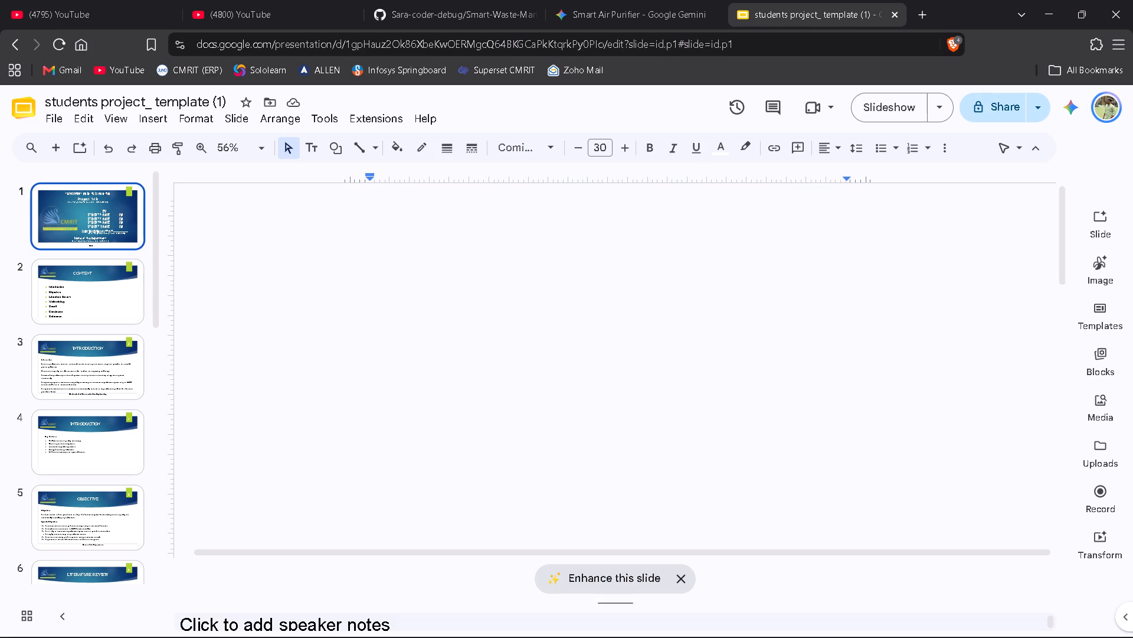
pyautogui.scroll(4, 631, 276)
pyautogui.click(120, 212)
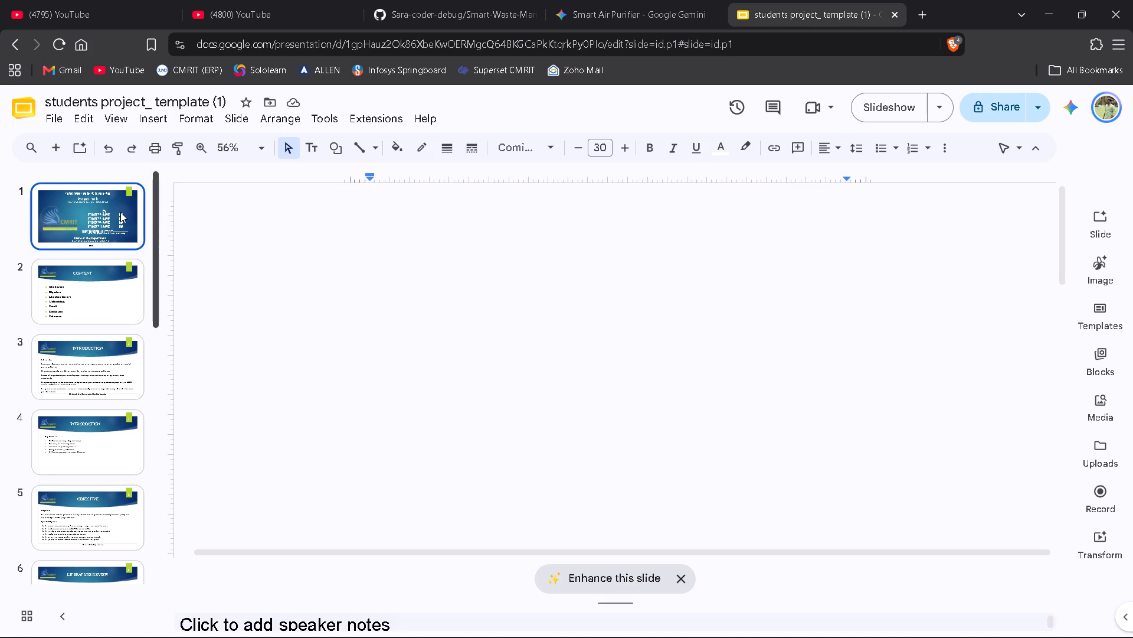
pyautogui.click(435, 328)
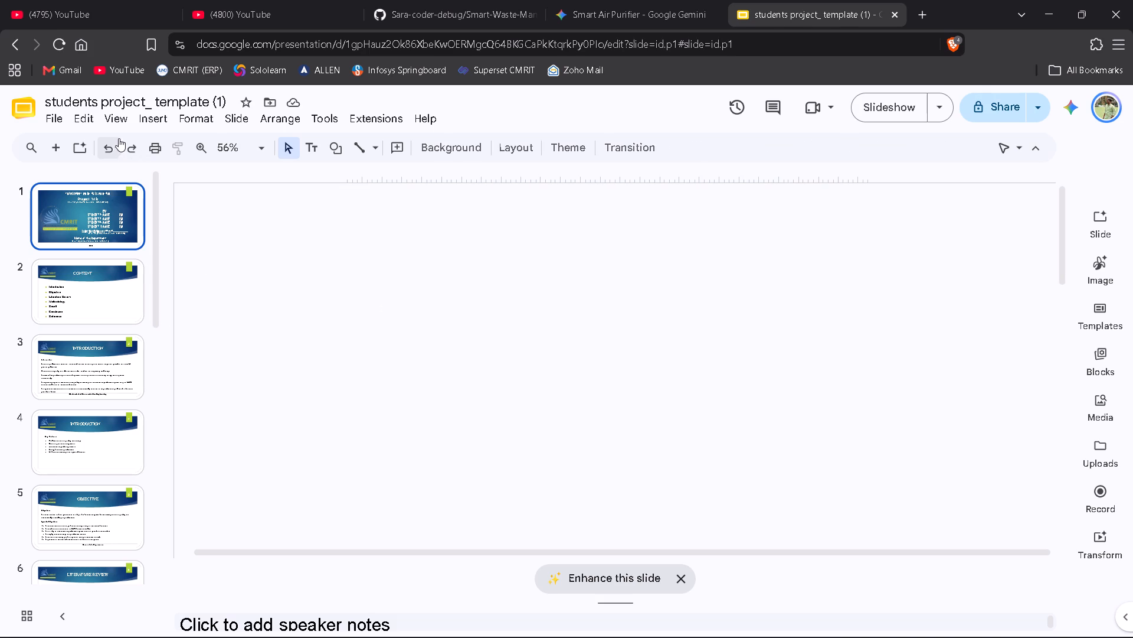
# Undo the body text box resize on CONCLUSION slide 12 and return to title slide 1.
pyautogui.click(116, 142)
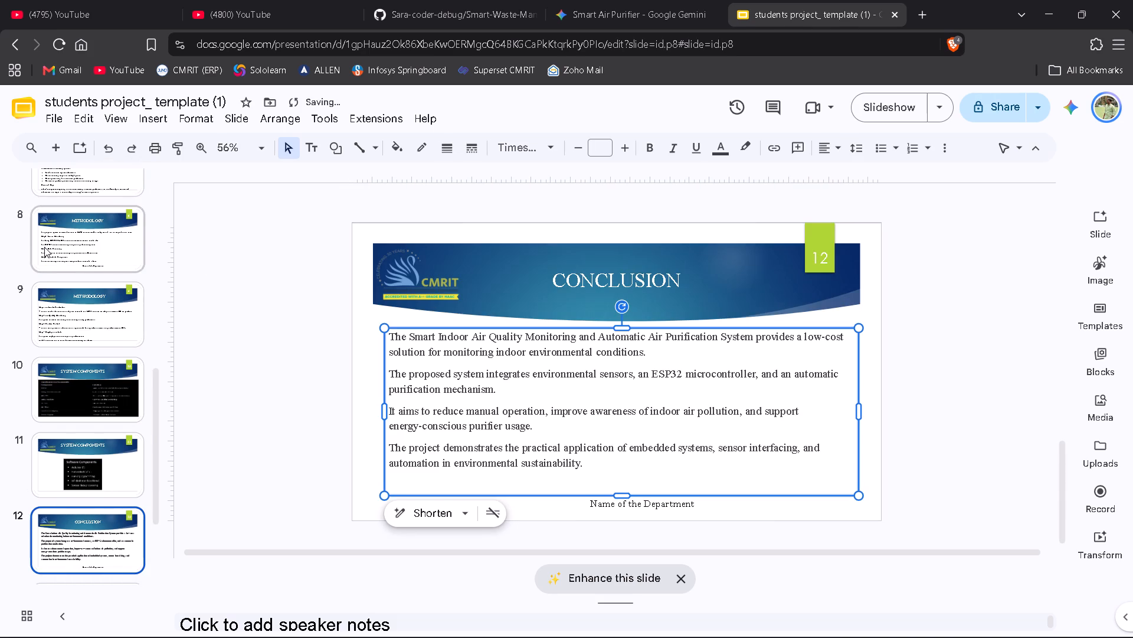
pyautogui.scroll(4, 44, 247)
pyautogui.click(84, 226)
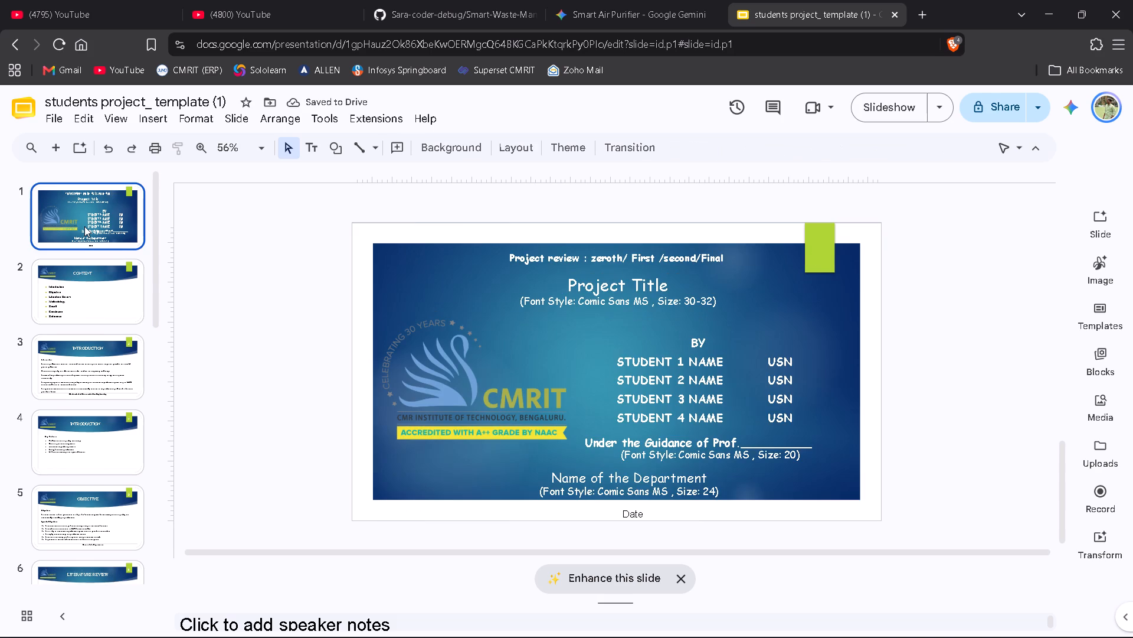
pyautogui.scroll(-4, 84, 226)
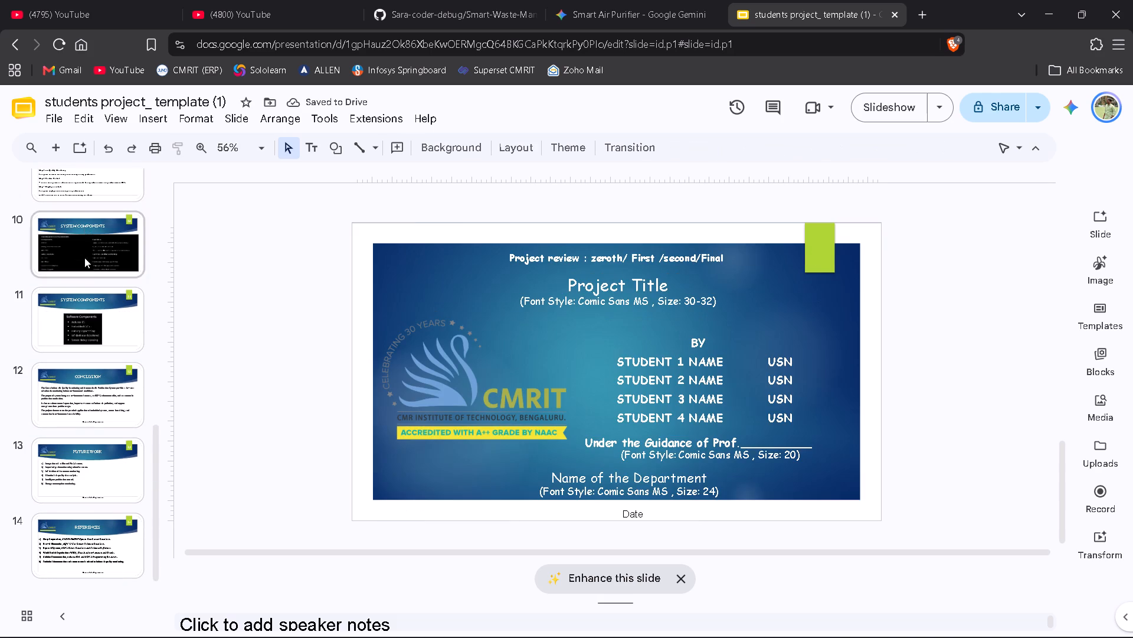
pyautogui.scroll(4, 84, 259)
# Delete the "STUDENT 1 NAME" placeholder from the BY list on title slide 1.
pyautogui.click(692, 367)
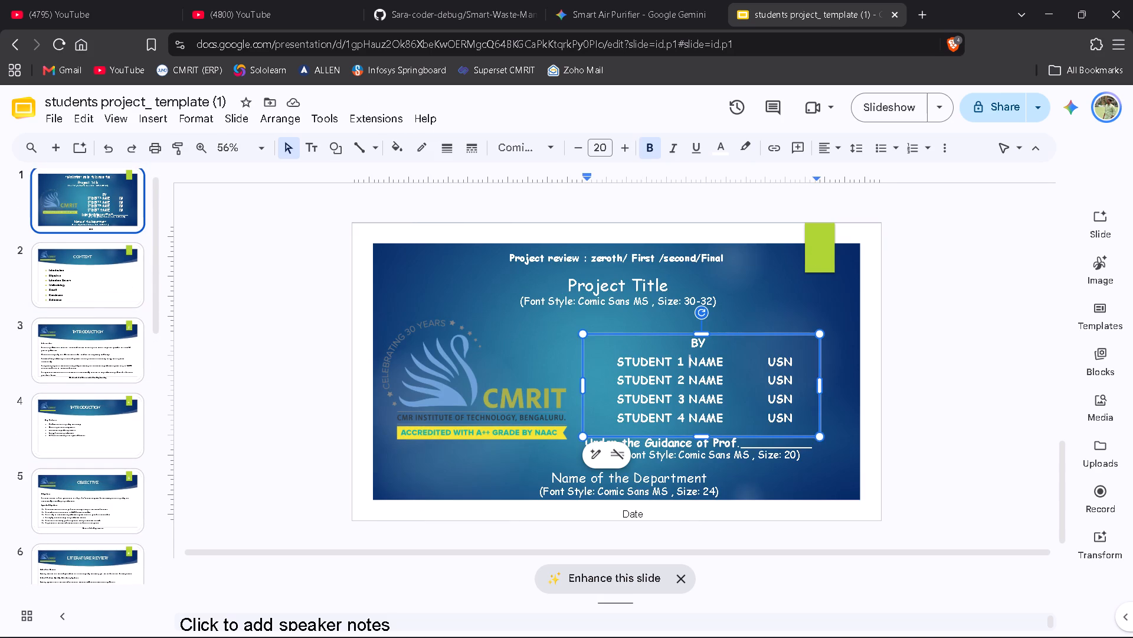
pyautogui.click(725, 363)
pyautogui.moveTo(725, 363); pyautogui.dragTo(695, 363)
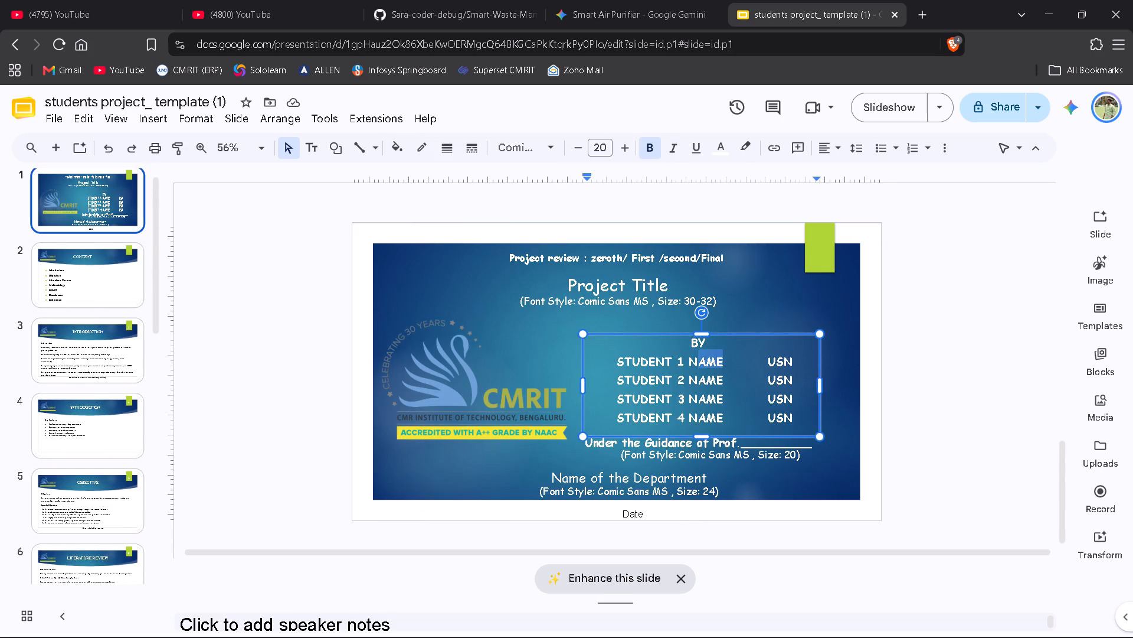
pyautogui.moveTo(695, 363); pyautogui.dragTo(617, 364)
pyautogui.press('BackSpace')
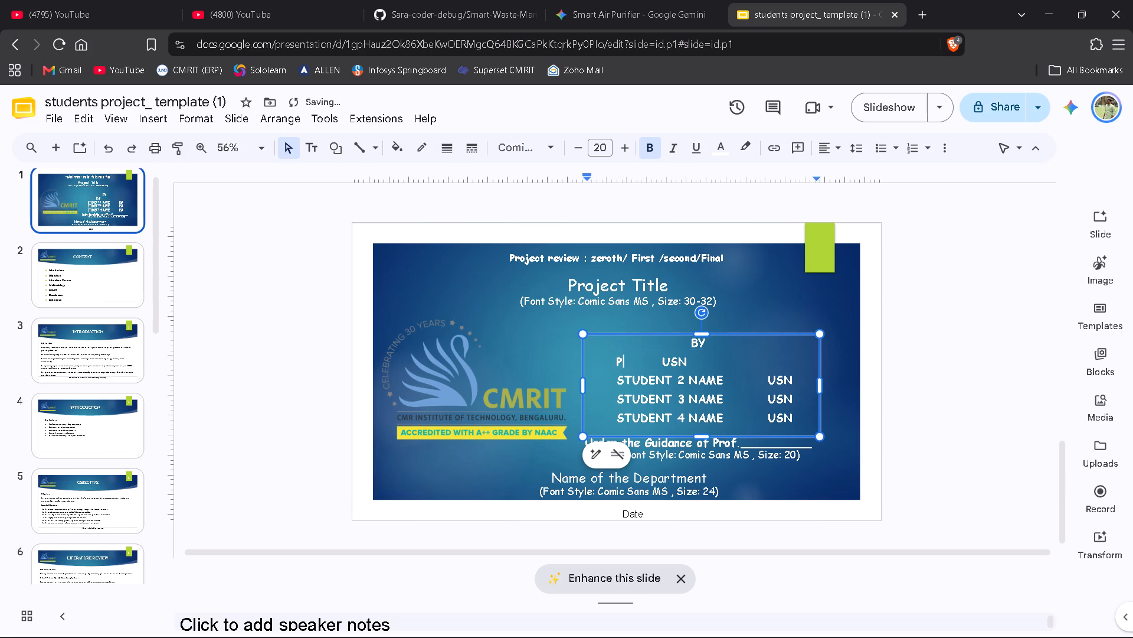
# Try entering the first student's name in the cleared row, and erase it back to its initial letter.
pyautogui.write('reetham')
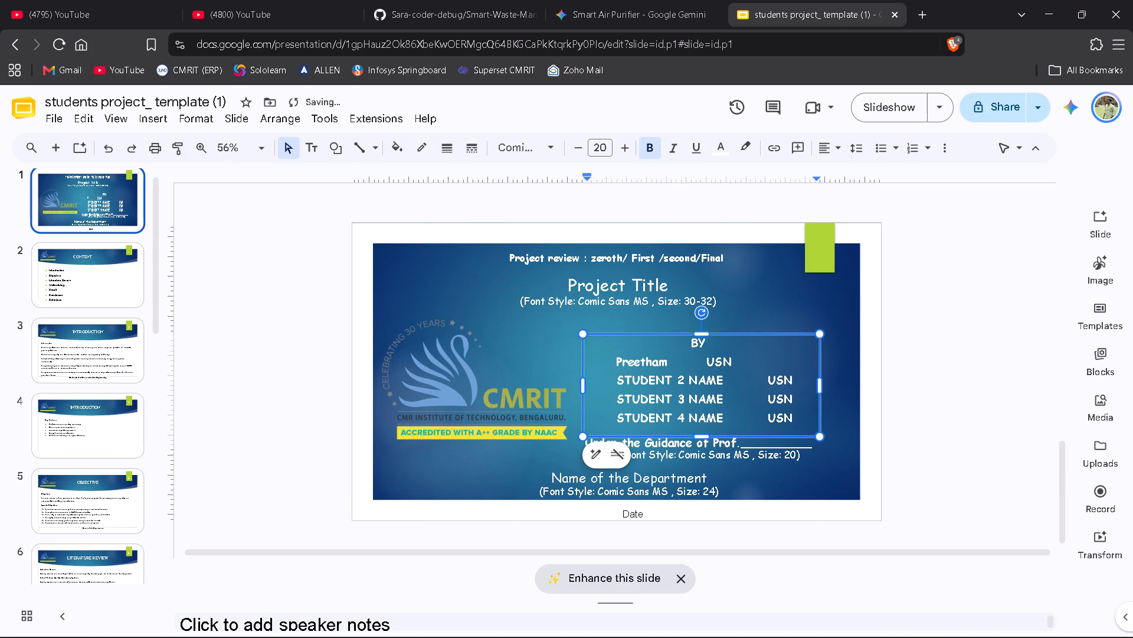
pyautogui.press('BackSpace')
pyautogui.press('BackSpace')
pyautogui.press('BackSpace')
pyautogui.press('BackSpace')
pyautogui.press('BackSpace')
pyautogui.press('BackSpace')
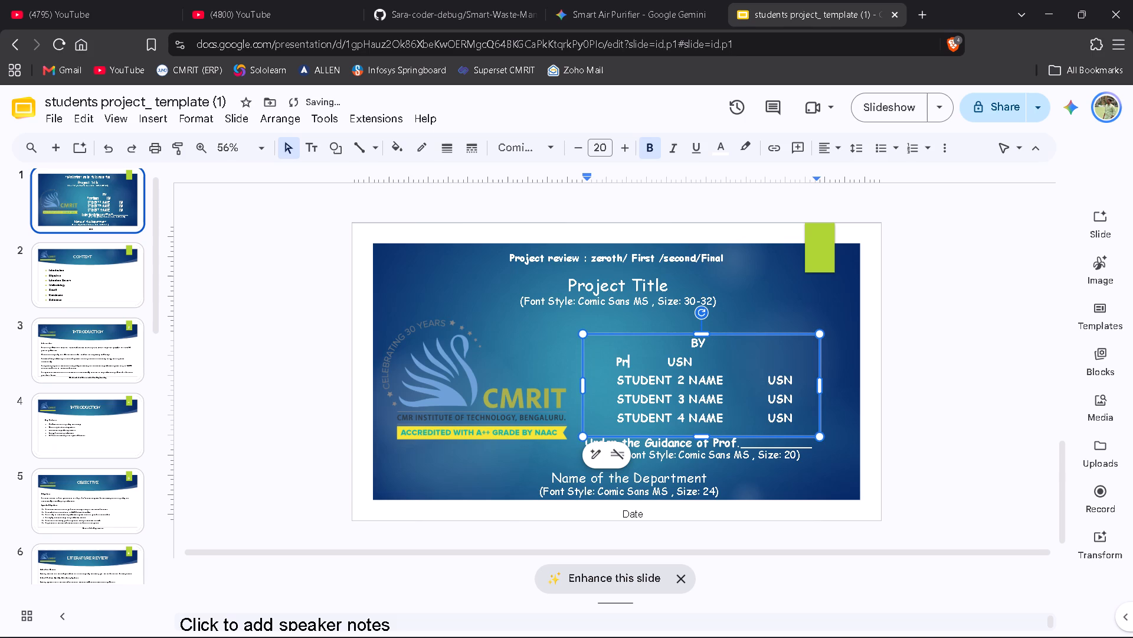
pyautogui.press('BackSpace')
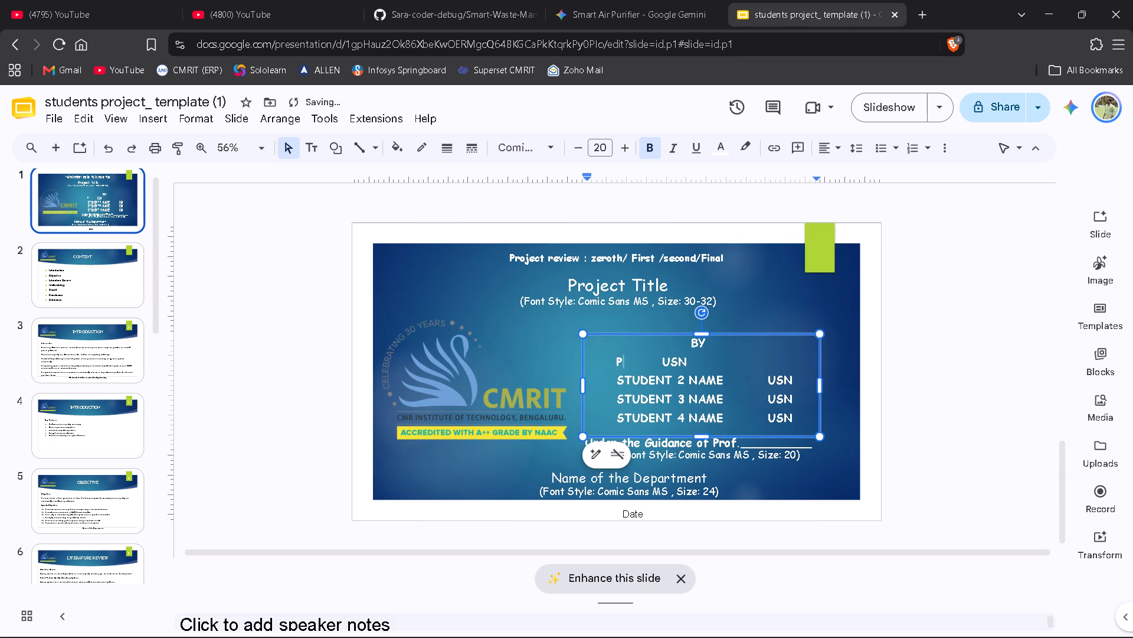
# Place the presentation side by side with the ECE_Mini Projects spreadsheet window.
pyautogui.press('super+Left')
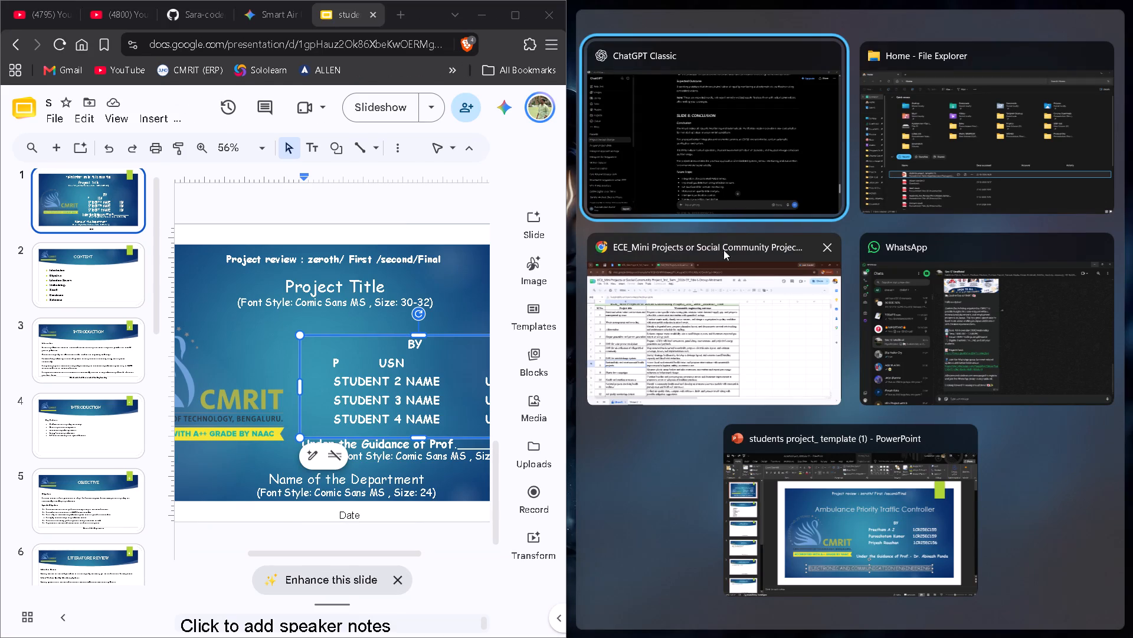
pyautogui.click(711, 317)
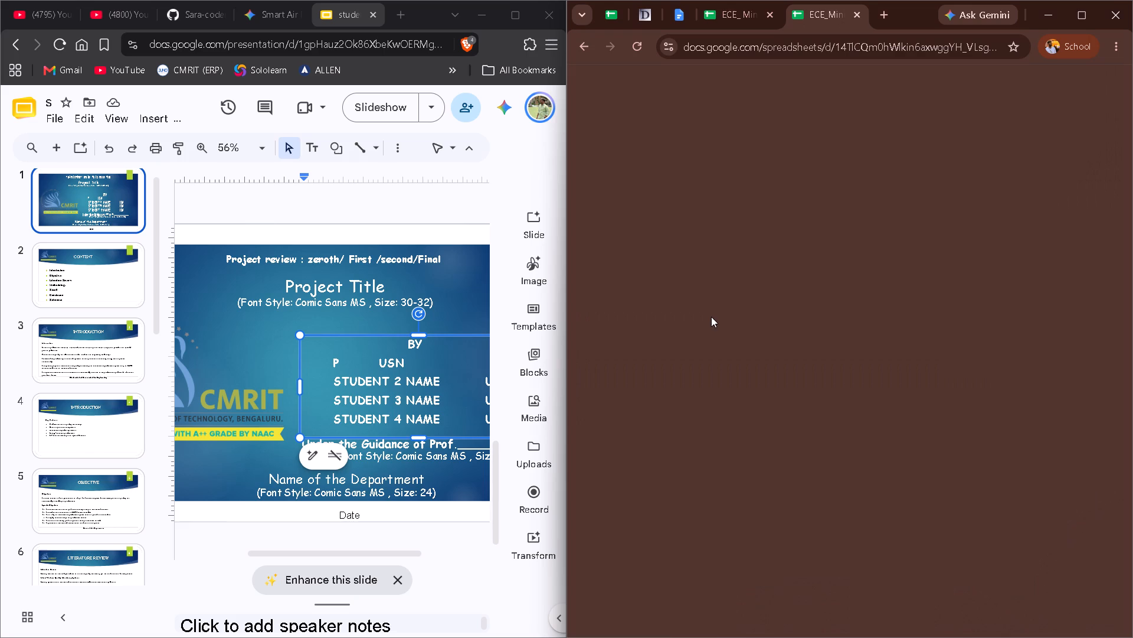
# Copy the name of group 18's first student from cell B58 on Sheet2 of the ECE_Mini Projects spreadsheet.
pyautogui.scroll(-1, 872, 388)
pyautogui.click(774, 628)
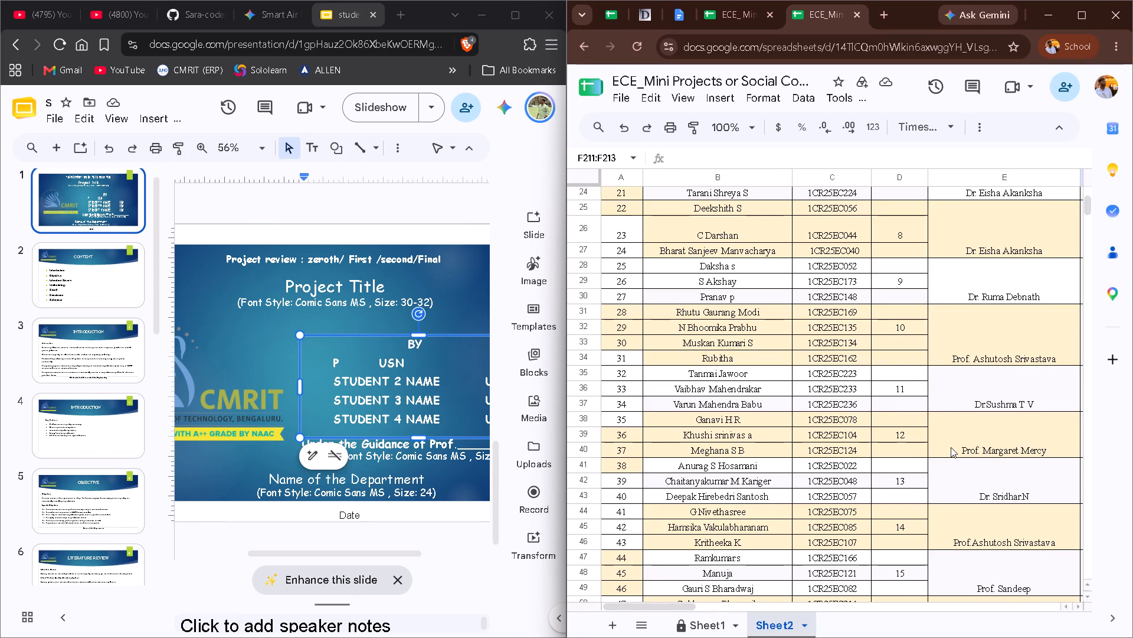
pyautogui.scroll(-2, 951, 447)
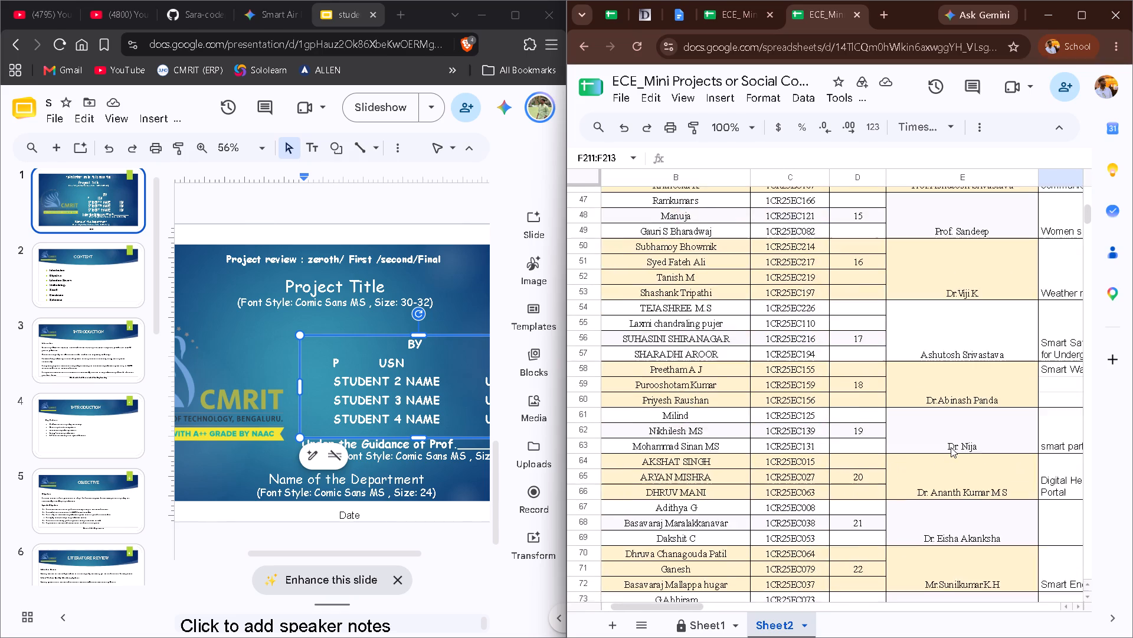
pyautogui.scroll(-1, 951, 447)
pyautogui.hscroll(1, 951, 447)
pyautogui.scroll(1, 951, 447)
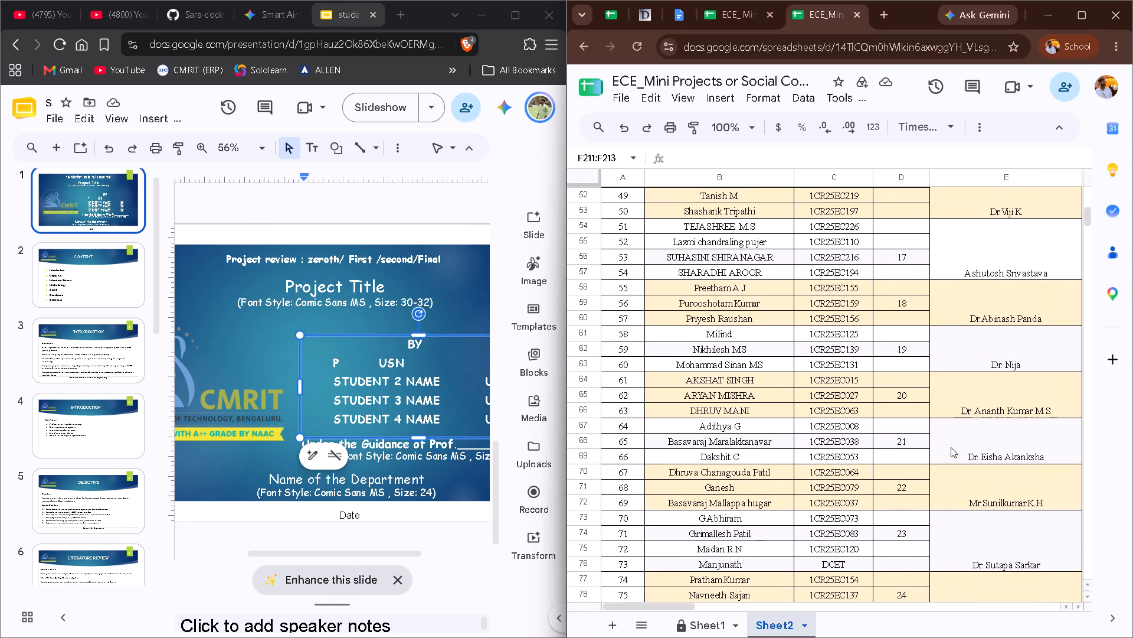
pyautogui.click(721, 291)
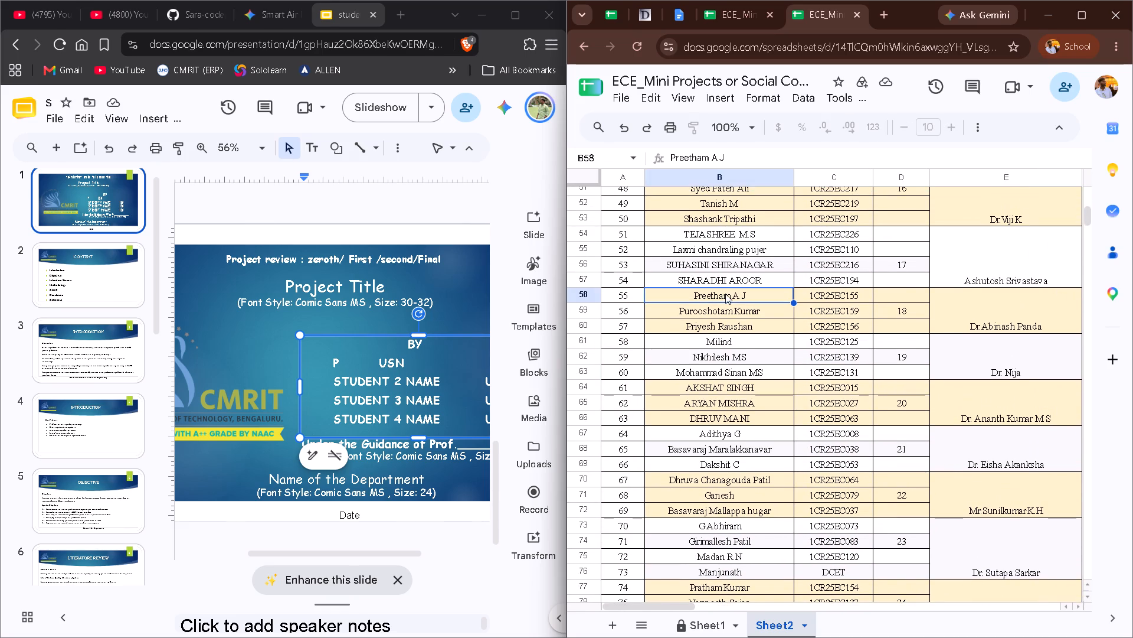
pyautogui.hotkey('ctrl', 'c')
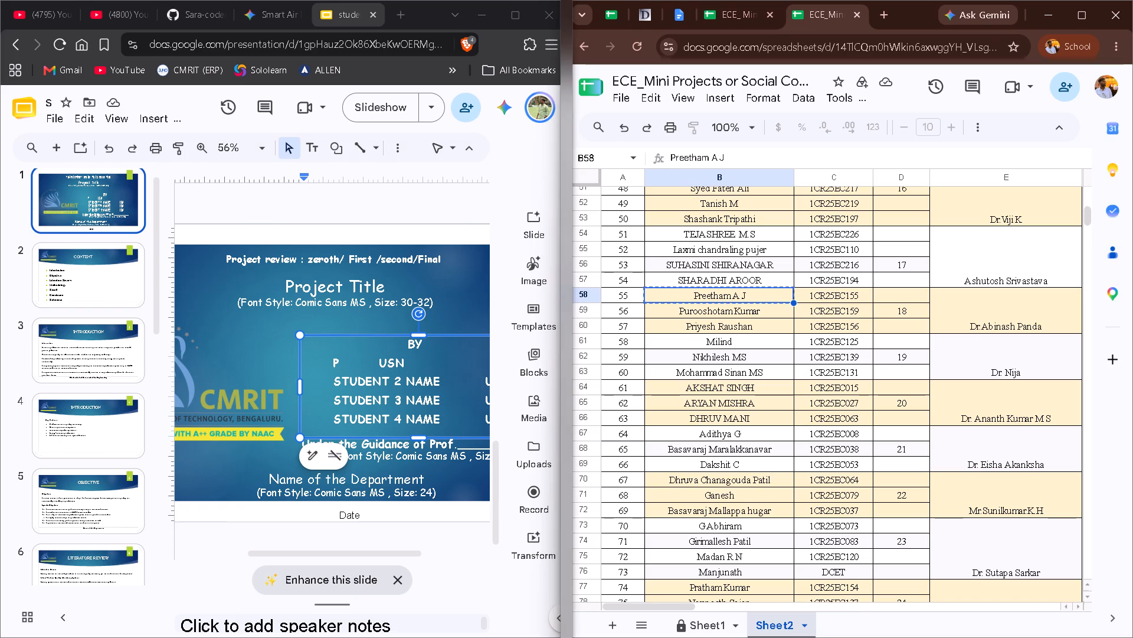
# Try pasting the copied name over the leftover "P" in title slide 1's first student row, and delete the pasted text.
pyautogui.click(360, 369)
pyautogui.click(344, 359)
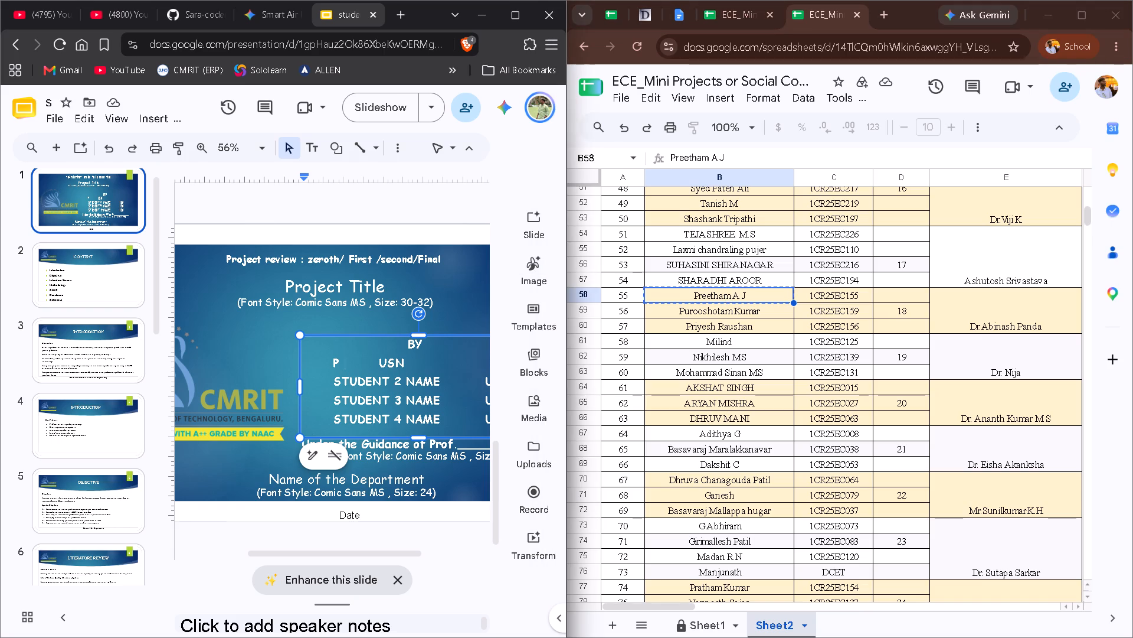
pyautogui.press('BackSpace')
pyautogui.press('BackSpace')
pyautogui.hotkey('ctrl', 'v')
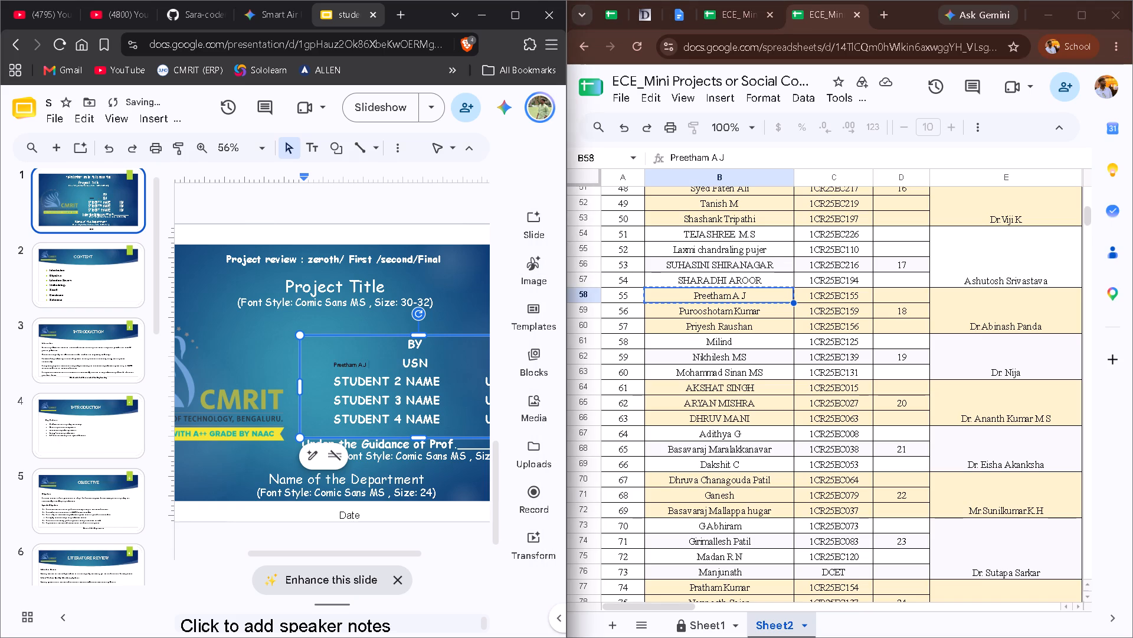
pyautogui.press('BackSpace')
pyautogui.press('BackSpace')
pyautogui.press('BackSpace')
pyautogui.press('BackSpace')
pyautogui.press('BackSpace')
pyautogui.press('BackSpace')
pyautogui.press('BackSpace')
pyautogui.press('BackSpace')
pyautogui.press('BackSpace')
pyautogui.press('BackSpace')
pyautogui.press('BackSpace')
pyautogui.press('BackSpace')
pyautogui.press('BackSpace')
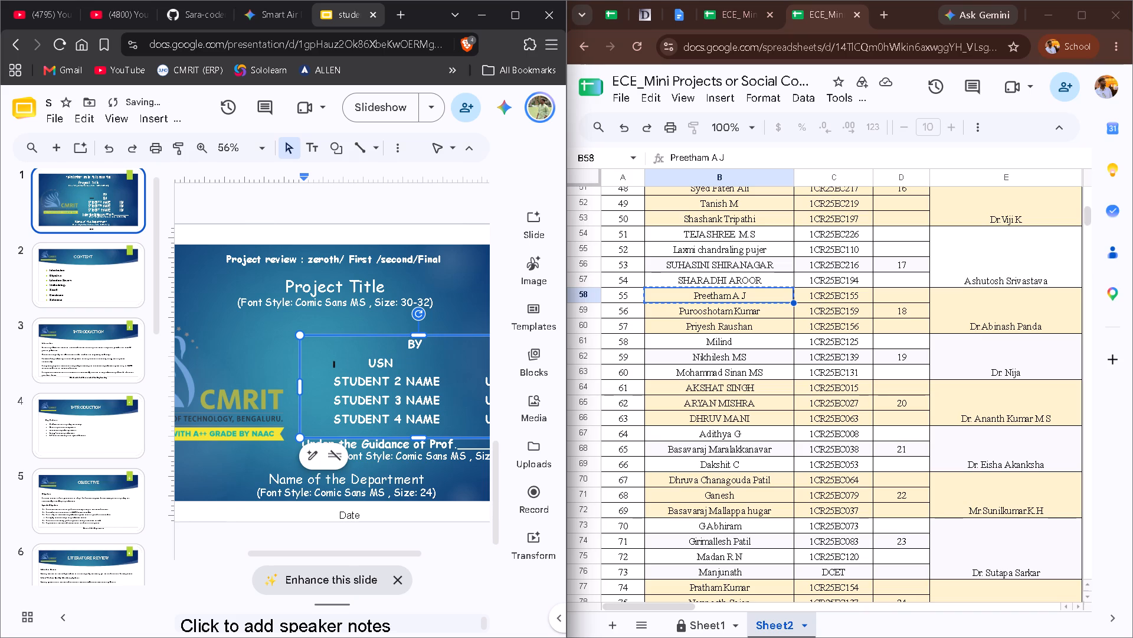
# Start entering the first student's name again in the emptied row before "USN".
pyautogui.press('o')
pyautogui.press('BackSpace')
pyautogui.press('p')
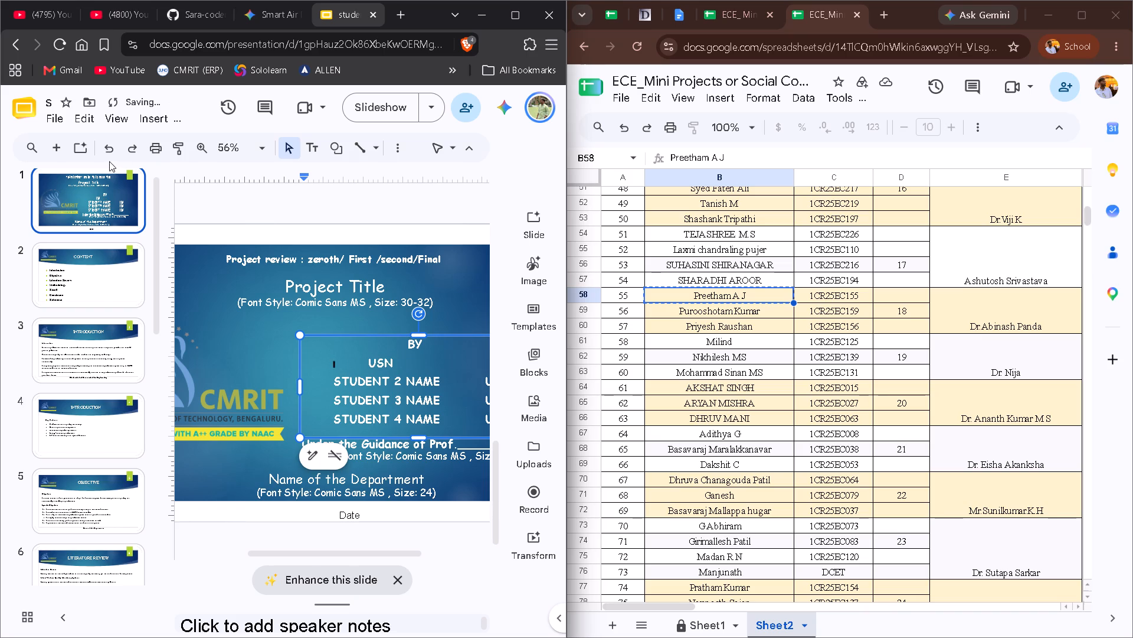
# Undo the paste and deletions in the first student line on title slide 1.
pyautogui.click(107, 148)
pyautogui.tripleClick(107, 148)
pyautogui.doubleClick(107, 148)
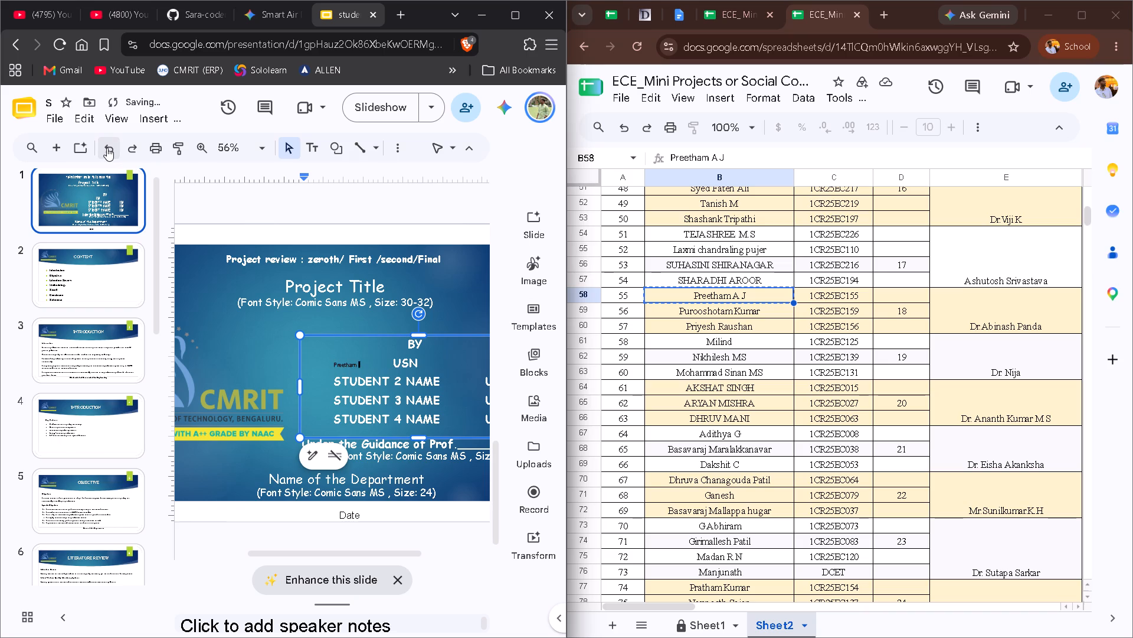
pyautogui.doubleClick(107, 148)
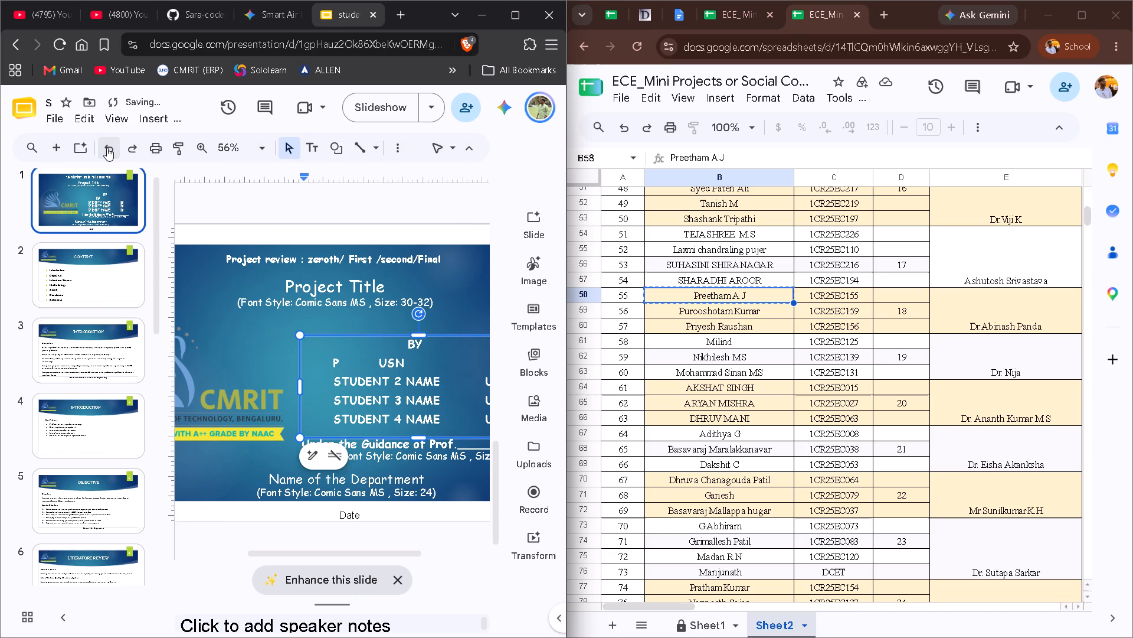
# Complete the first student's name with initials on title slide 1 as listed in spreadsheet cell B58, keeping the placeholder's formatting.
pyautogui.press('BackSpace')
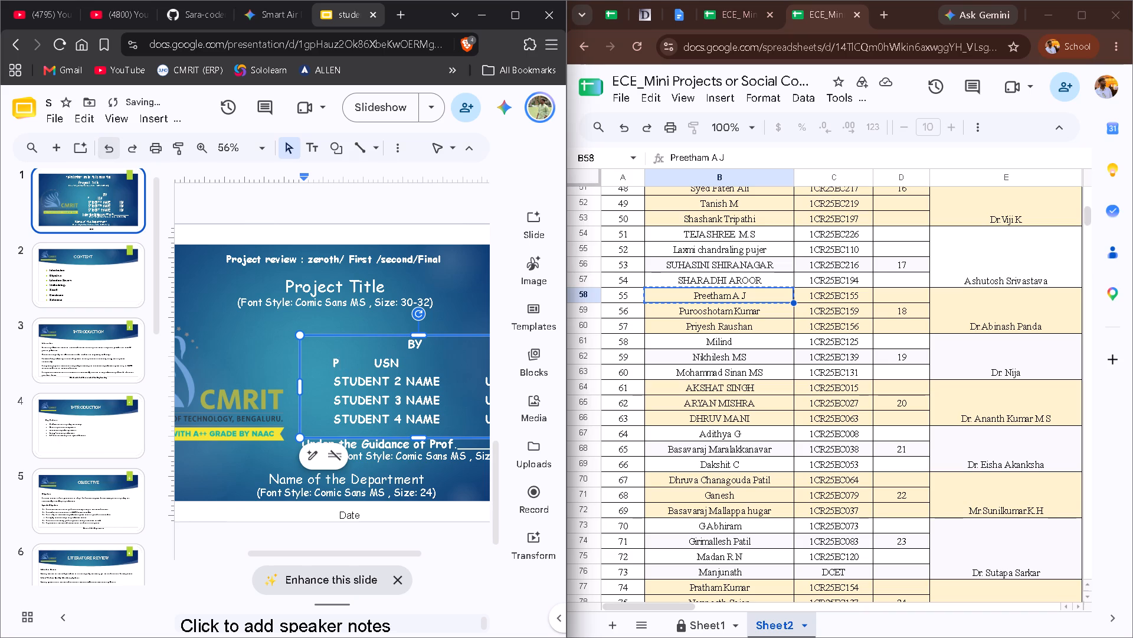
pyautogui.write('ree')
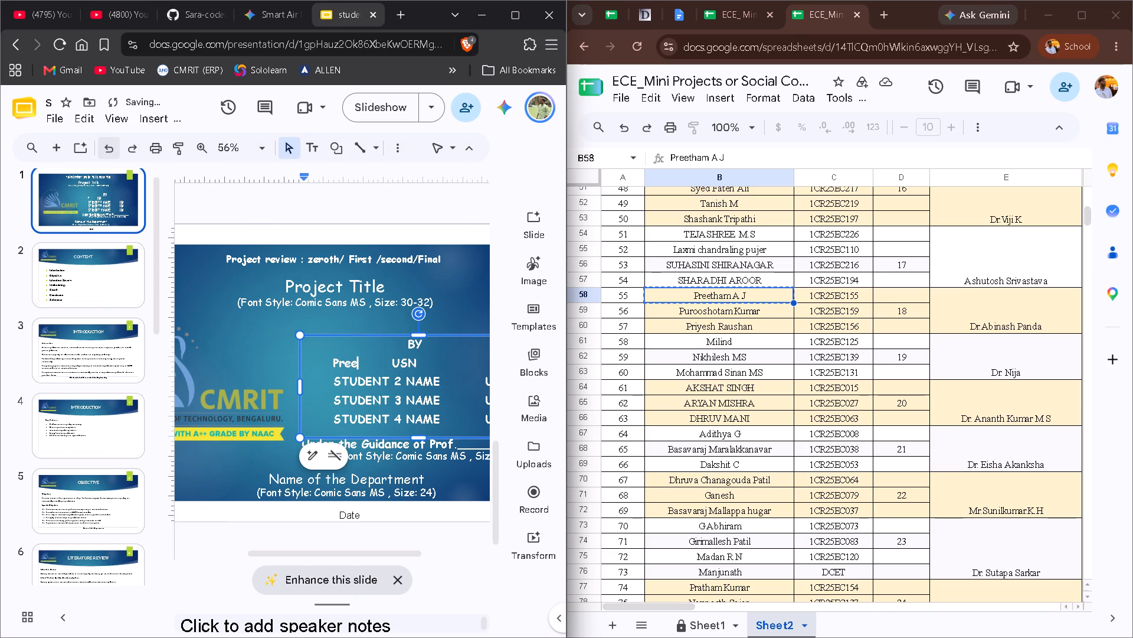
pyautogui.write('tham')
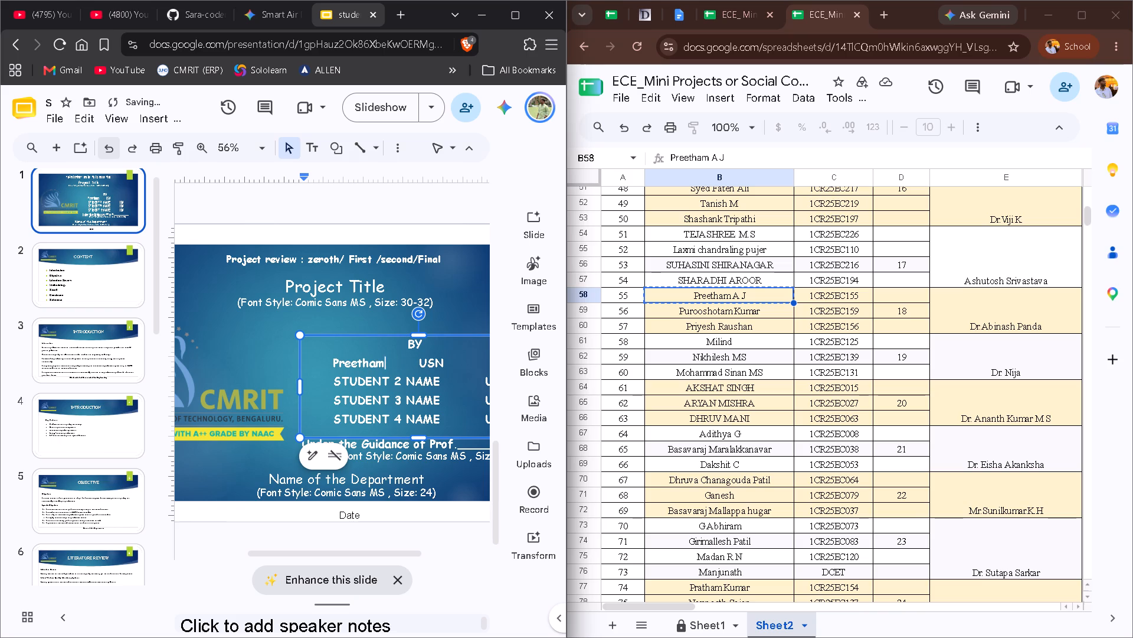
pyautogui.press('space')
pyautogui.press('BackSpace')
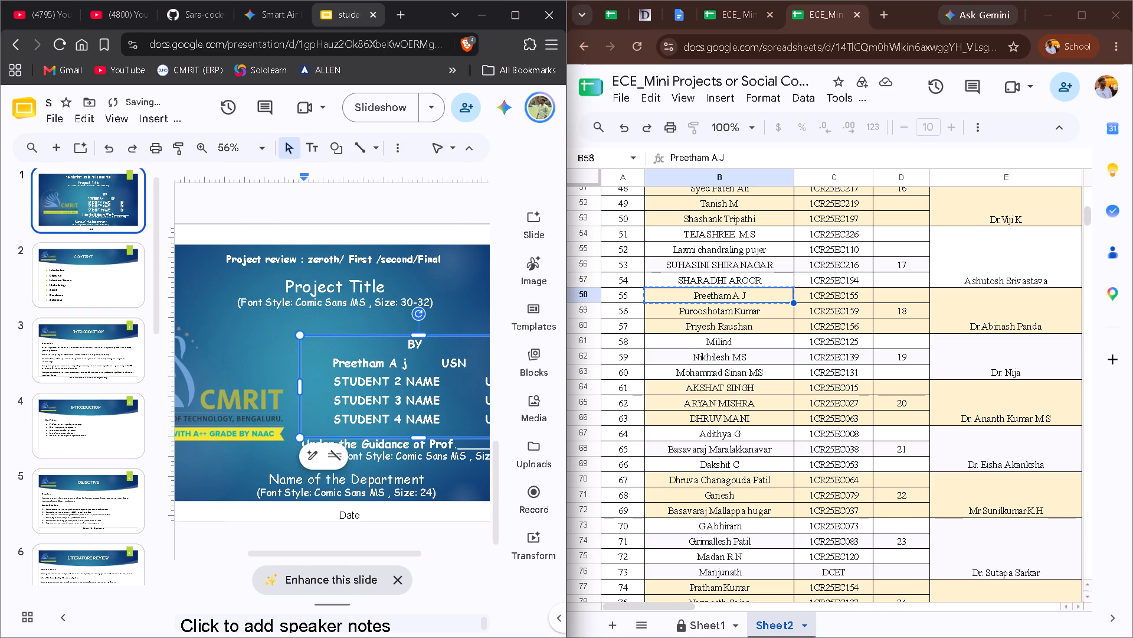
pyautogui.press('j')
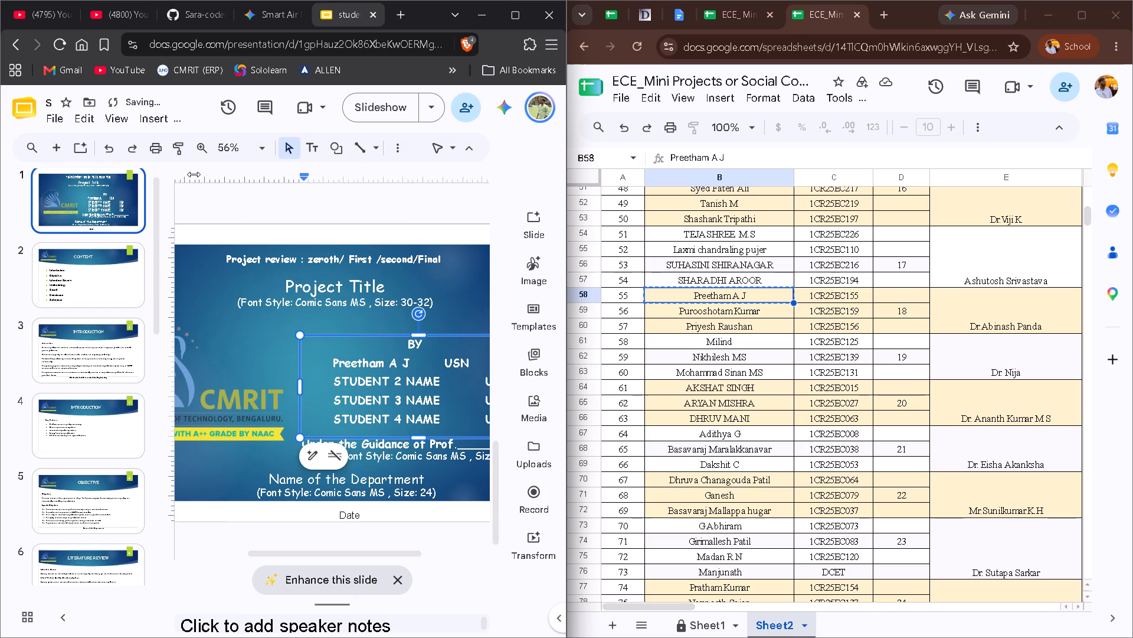
# Replace the STUDENT 2 NAME placeholder on title slide 1 with the student name listed in spreadsheet cell B59.
pyautogui.click(444, 383)
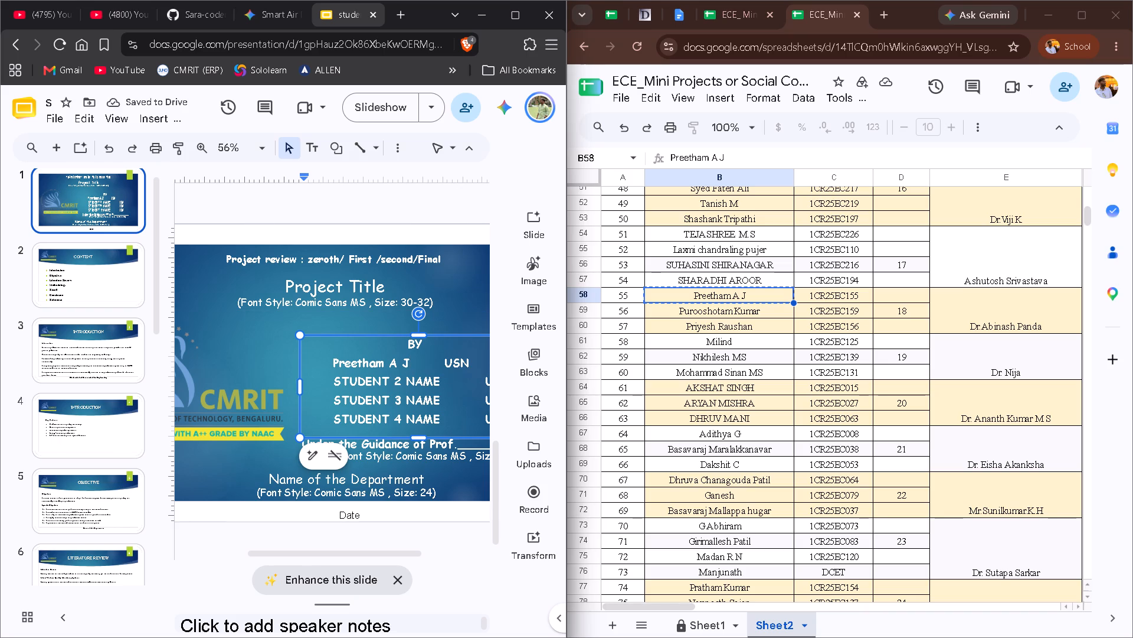
pyautogui.click(440, 382)
pyautogui.press('BackSpace')
pyautogui.press('BackSpace')
pyautogui.press('BackSpace')
pyautogui.press('BackSpace')
pyautogui.press('BackSpace')
pyautogui.press('BackSpace')
pyautogui.press('BackSpace')
pyautogui.press('BackSpace')
pyautogui.press('BackSpace')
pyautogui.press('BackSpace')
pyautogui.press('BackSpace')
pyautogui.press('BackSpace')
pyautogui.press('BackSpace')
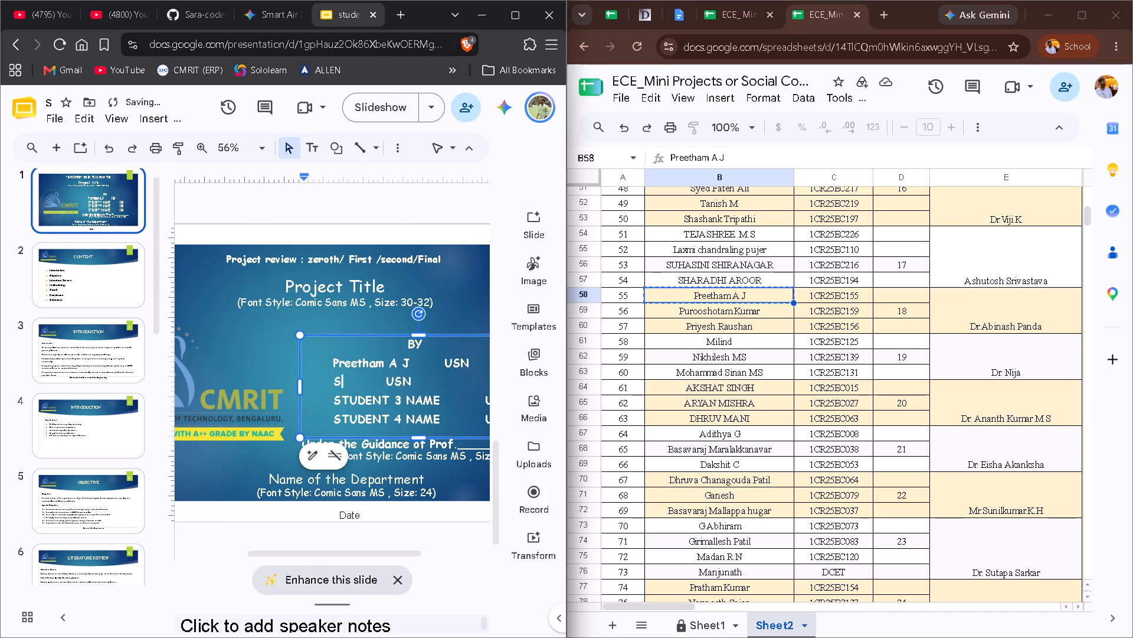
pyautogui.press('BackSpace')
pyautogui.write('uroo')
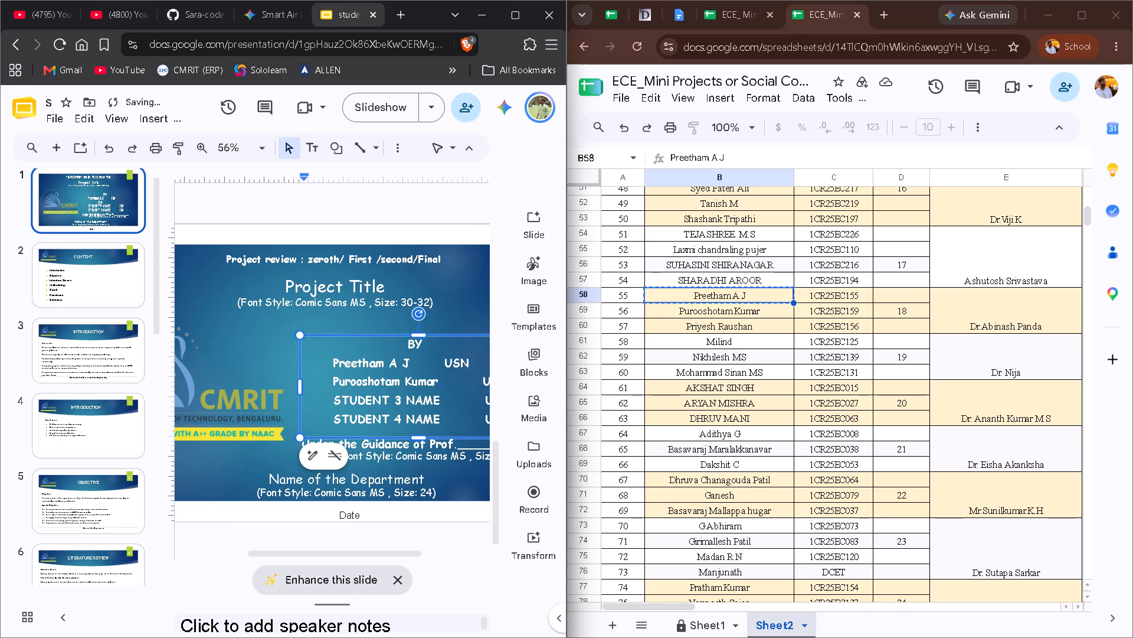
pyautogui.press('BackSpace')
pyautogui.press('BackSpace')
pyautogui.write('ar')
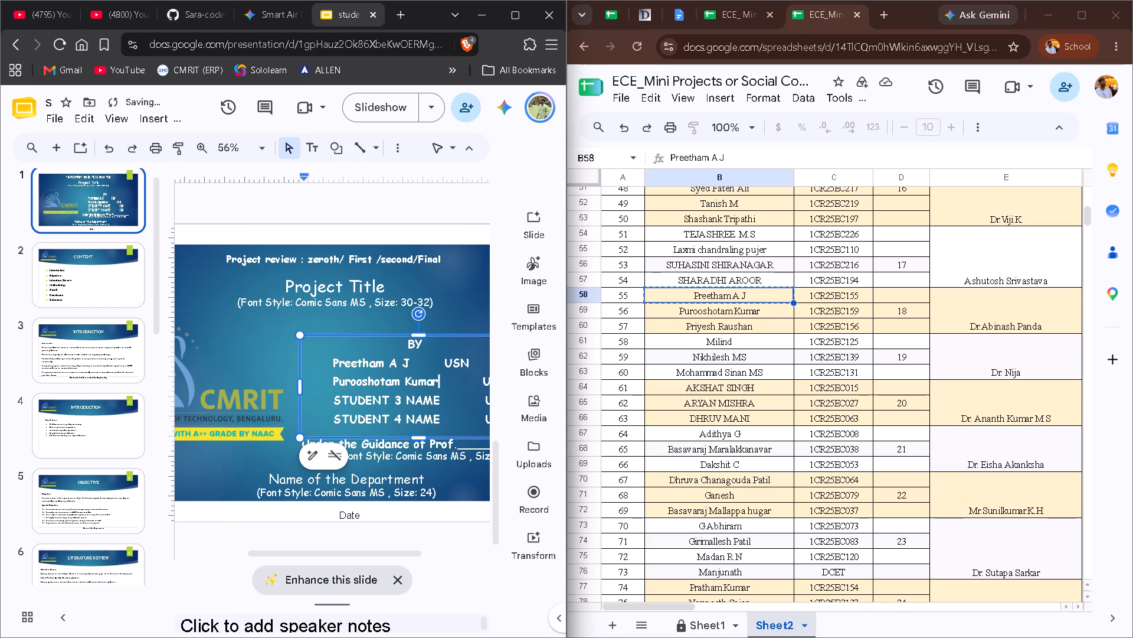
# Replace the STUDENT 3 NAME placeholder on title slide 1 with the student name listed in spreadsheet cell B60.
pyautogui.click(440, 399)
pyautogui.moveTo(440, 399); pyautogui.dragTo(420, 400)
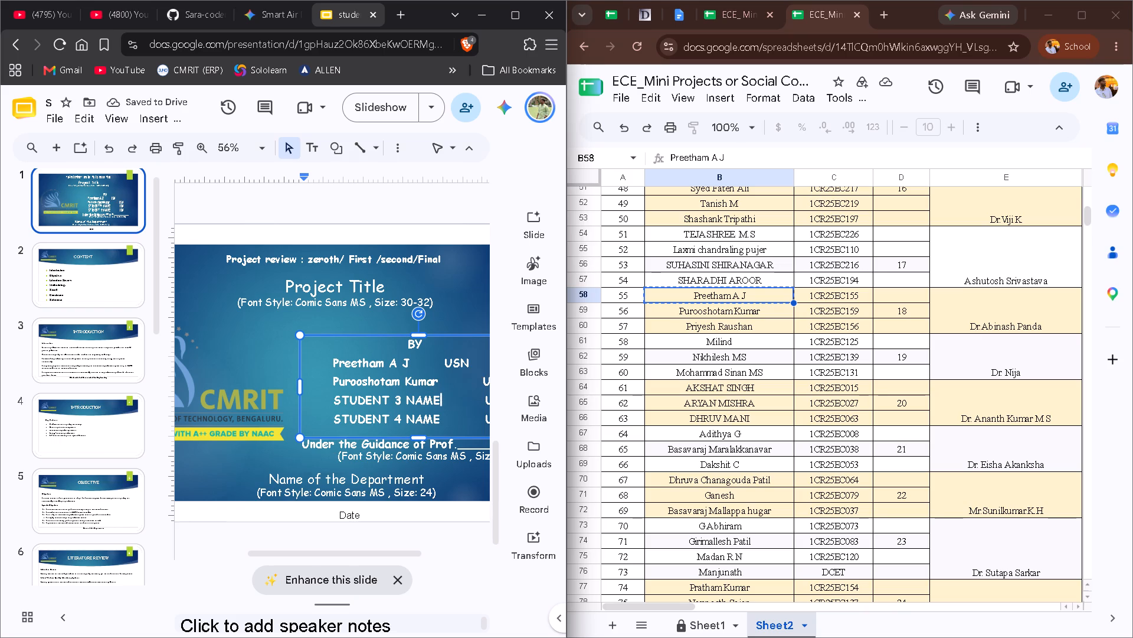
pyautogui.moveTo(420, 400); pyautogui.dragTo(335, 400)
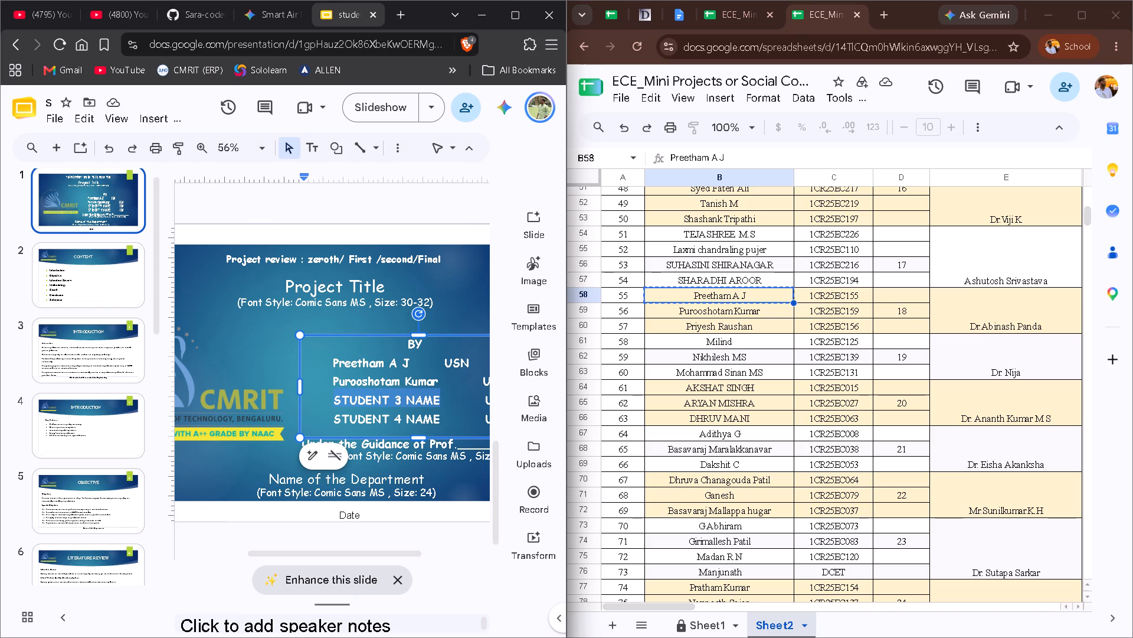
pyautogui.press('BackSpace')
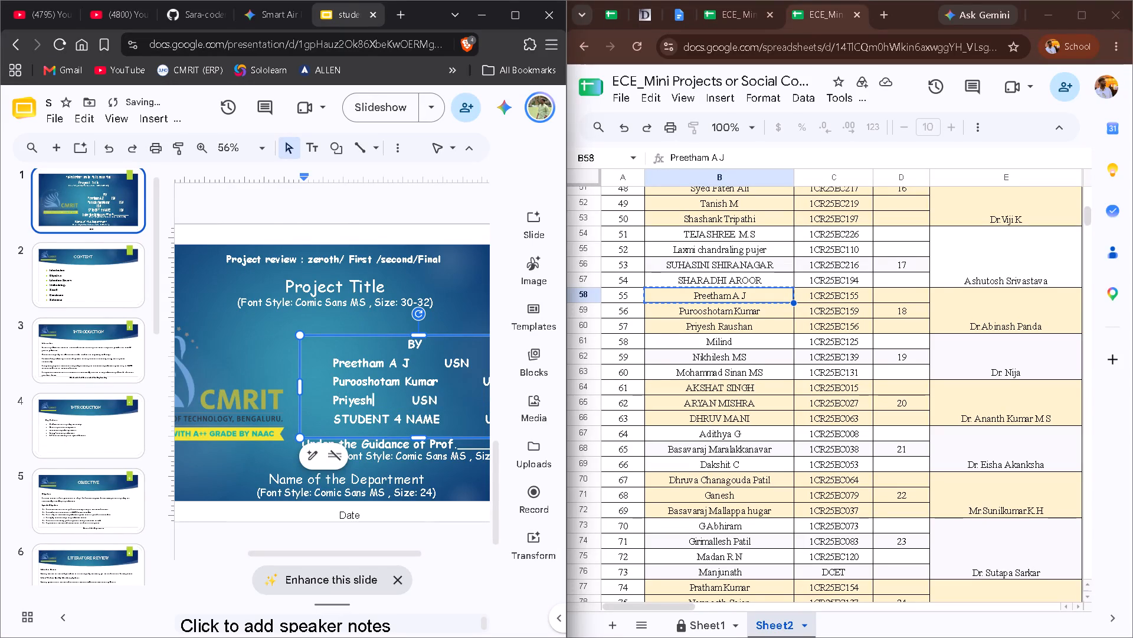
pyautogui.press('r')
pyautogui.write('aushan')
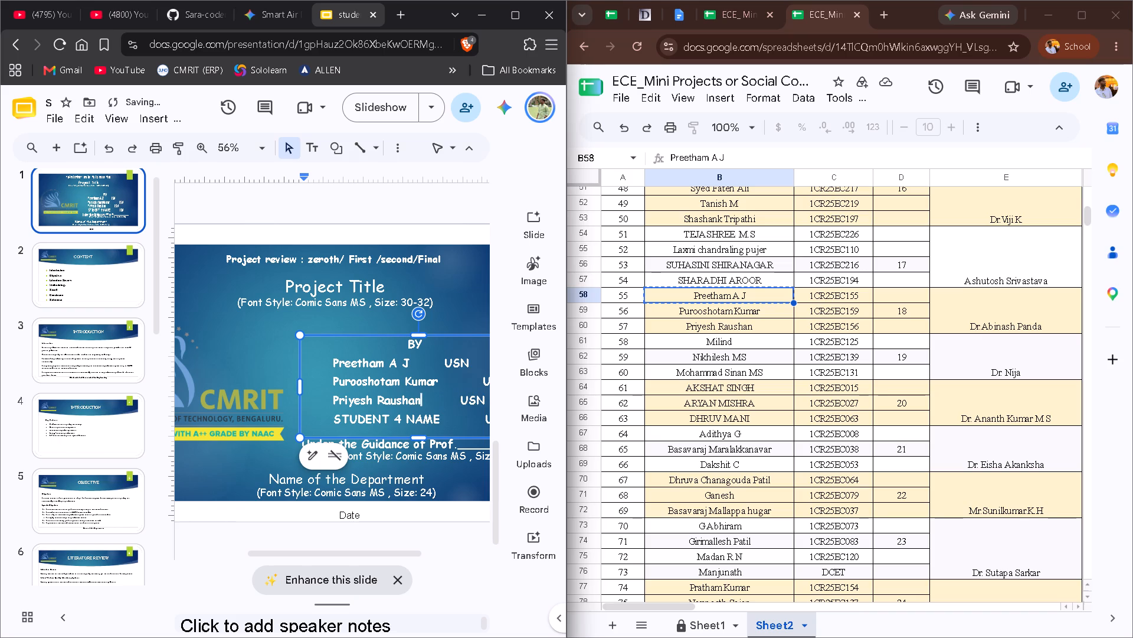
# Delete the entire STUDENT 4 NAME line, including its USN placeholder, from the student list on title slide 1.
pyautogui.click(448, 415)
pyautogui.moveTo(335, 414); pyautogui.dragTo(492, 425)
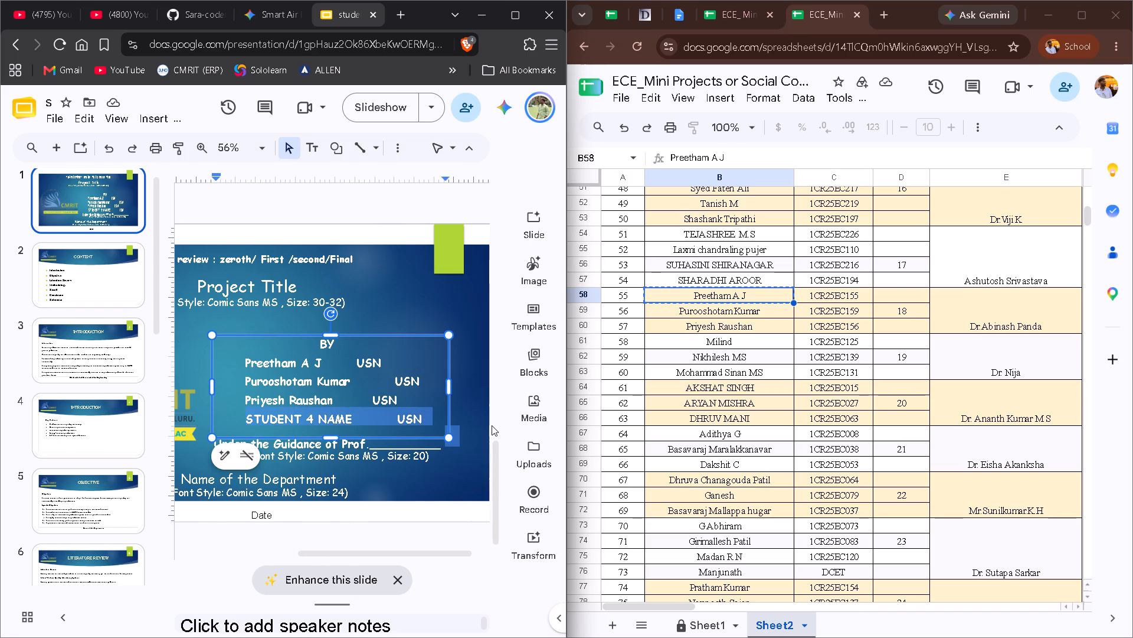
pyautogui.press('BackSpace')
pyautogui.press('BackSpace')
pyautogui.press('BackSpace')
pyautogui.press('BackSpace')
pyautogui.press('BackSpace')
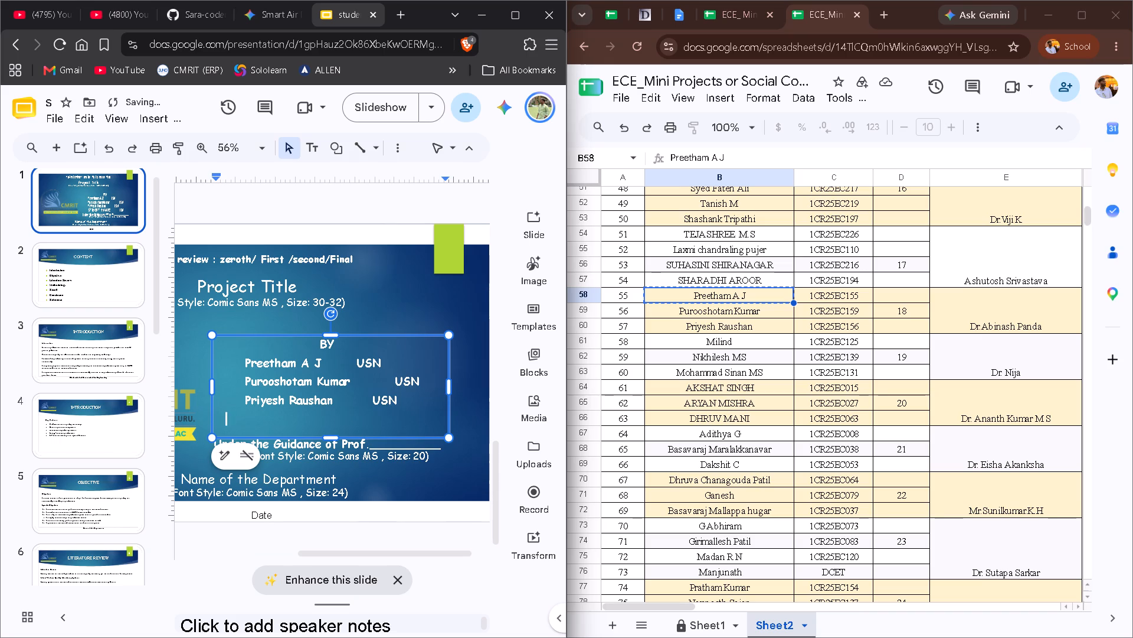
pyautogui.press('BackSpace')
pyautogui.press('BackSpace')
pyautogui.press('BackSpace')
# Replace the USN placeholder on the third student line with that student's USN from spreadsheet cell C60.
pyautogui.press('BackSpace')
pyautogui.press('BackSpace')
pyautogui.press('BackSpace')
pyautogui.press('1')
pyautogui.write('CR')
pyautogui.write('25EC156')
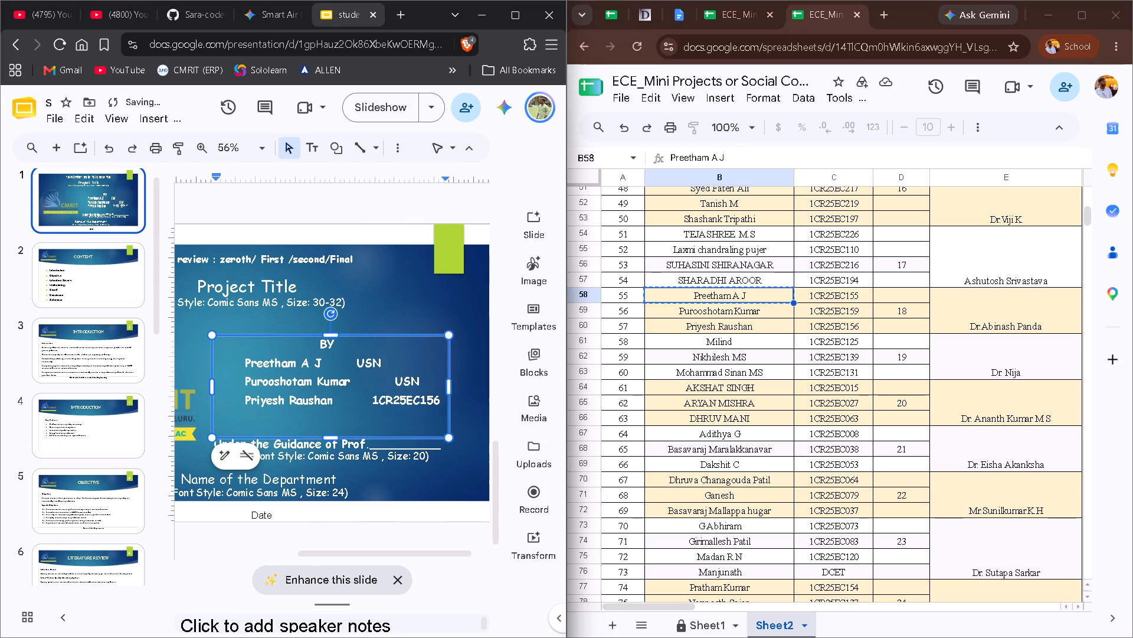
# Replace the USN placeholder on the second student line with the USN from spreadsheet cell C59, reducing the gap before it.
pyautogui.click(420, 383)
pyautogui.press('BackSpace')
pyautogui.press('BackSpace')
pyautogui.press('BackSpace')
pyautogui.press('BackSpace')
pyautogui.press('BackSpace')
pyautogui.press('BackSpace')
pyautogui.press('BackSpace')
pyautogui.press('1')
pyautogui.press('BackSpace')
pyautogui.press('BackSpace')
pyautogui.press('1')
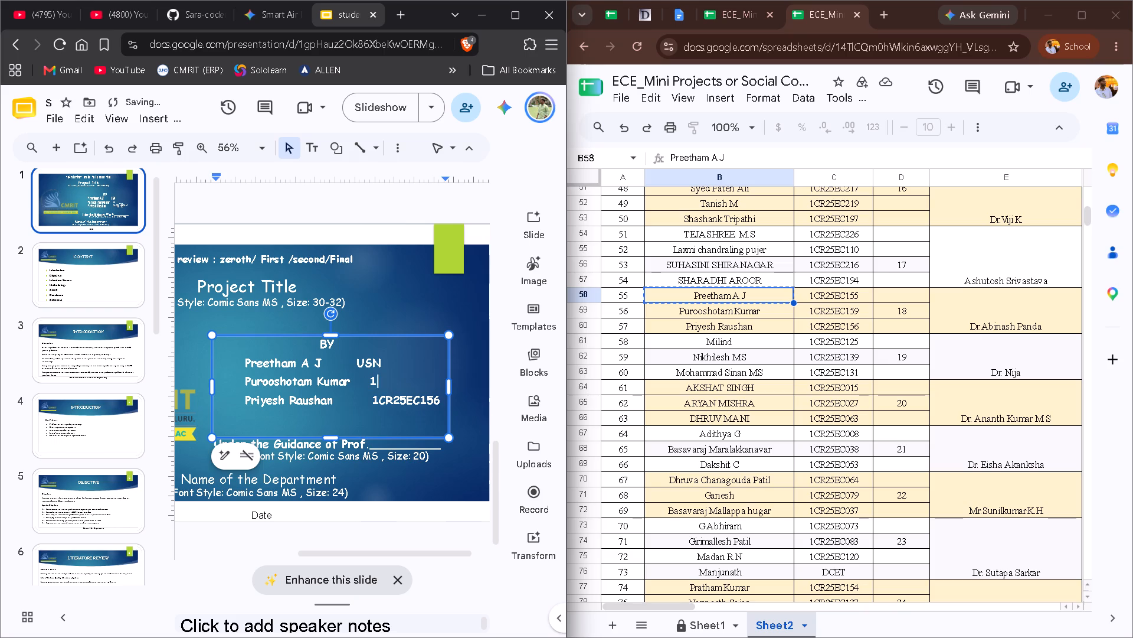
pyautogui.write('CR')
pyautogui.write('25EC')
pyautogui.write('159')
# Adjust the spaces before the names and USNs on the second and third student lines to line up the two columns.
pyautogui.click(364, 388)
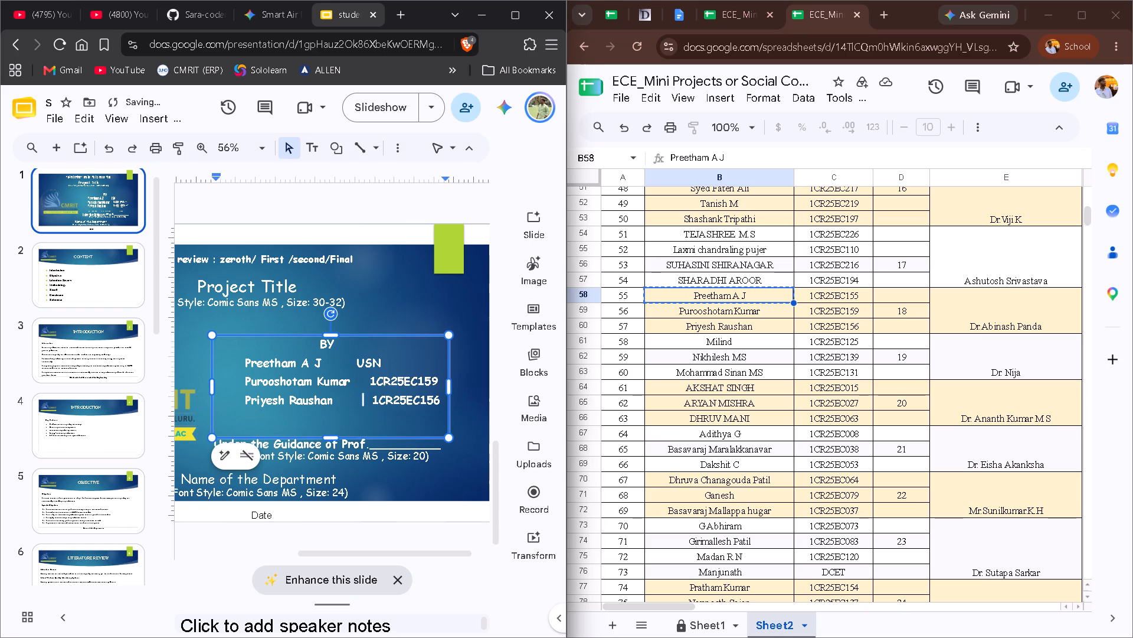
pyautogui.click(364, 379)
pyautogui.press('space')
pyautogui.click(372, 399)
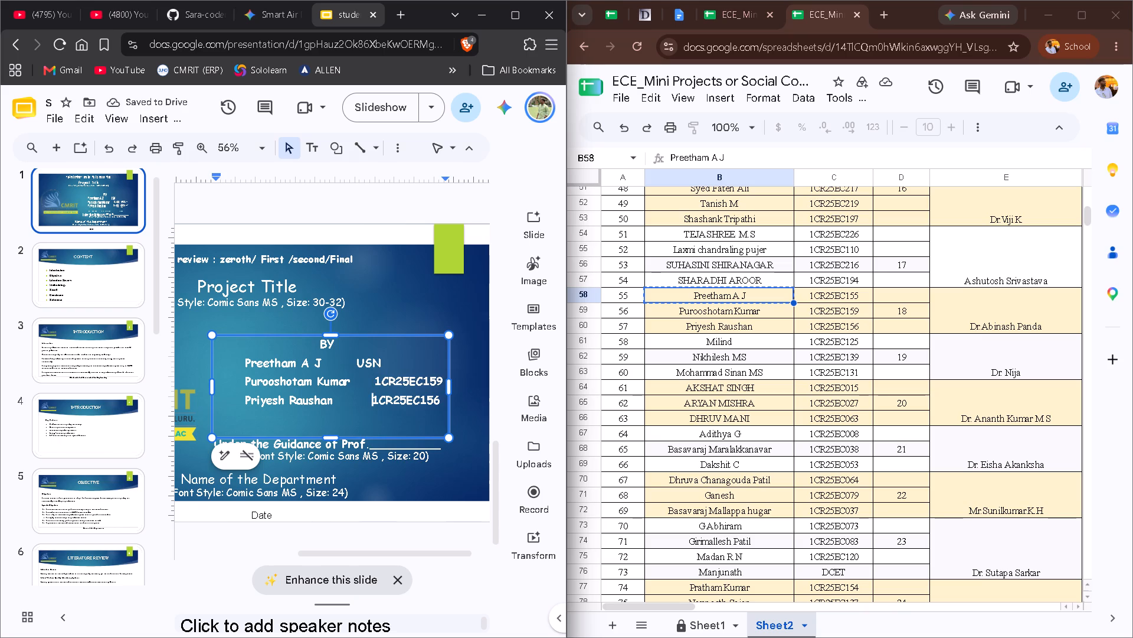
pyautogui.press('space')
pyautogui.press('BackSpace')
pyautogui.click(244, 383)
pyautogui.press('BackSpace')
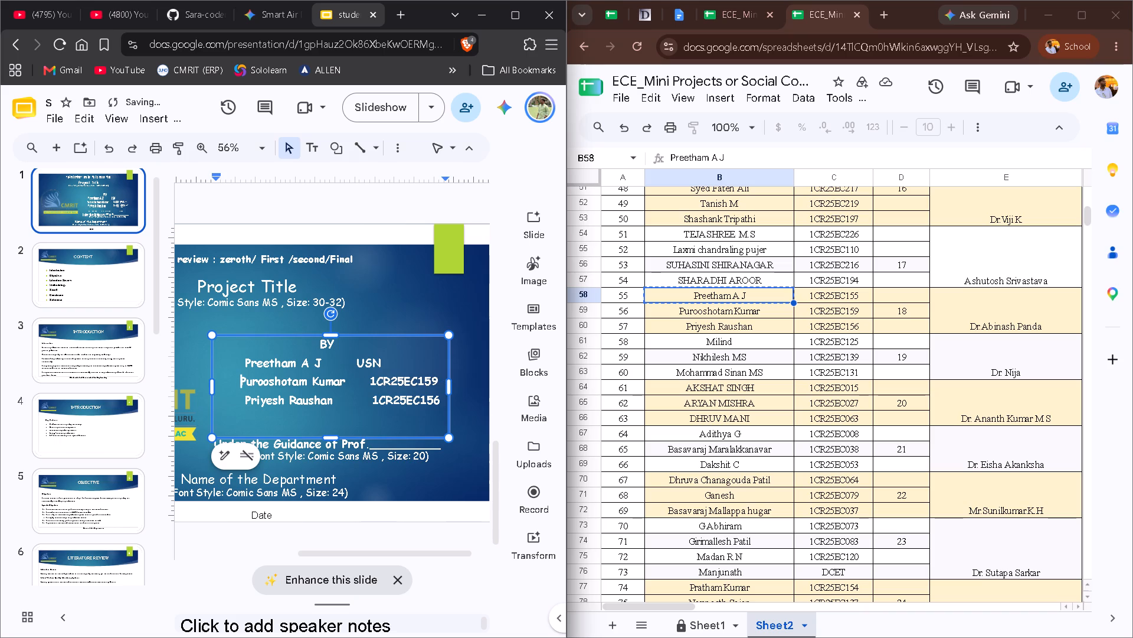
pyautogui.click(243, 395)
pyautogui.press('BackSpace')
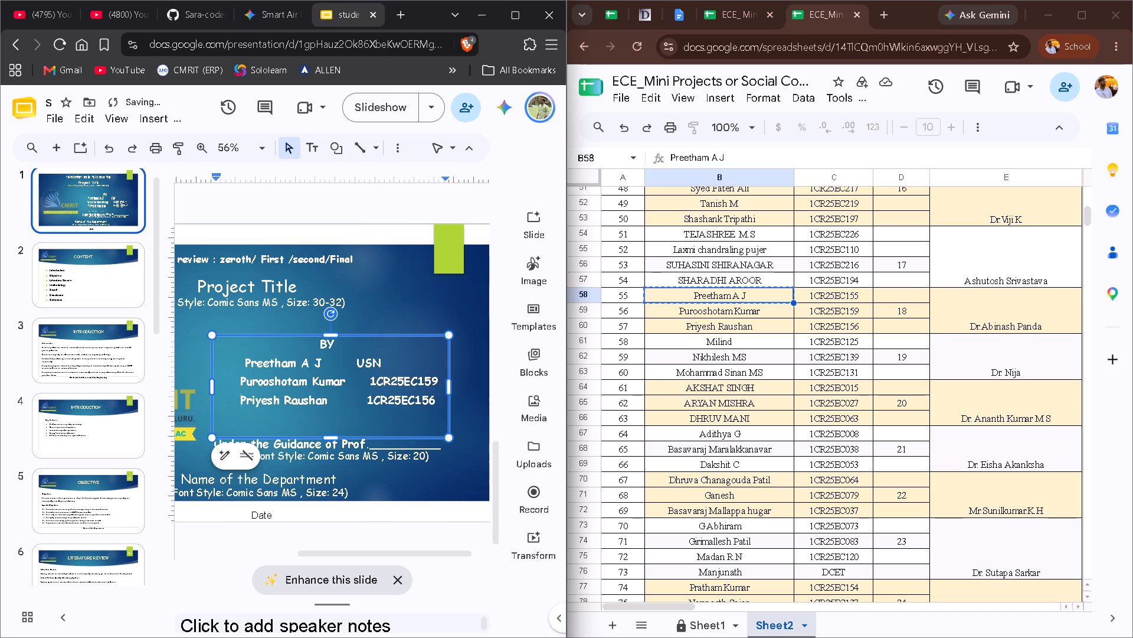
pyautogui.click(361, 383)
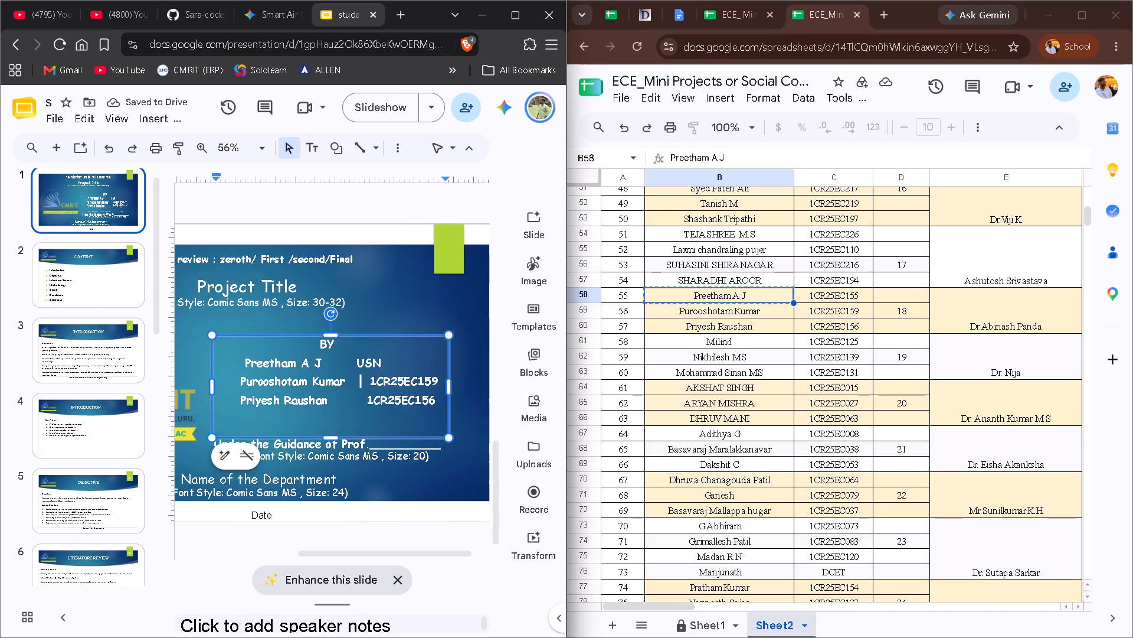
pyautogui.click(348, 406)
pyautogui.click(365, 383)
pyautogui.press('BackSpace')
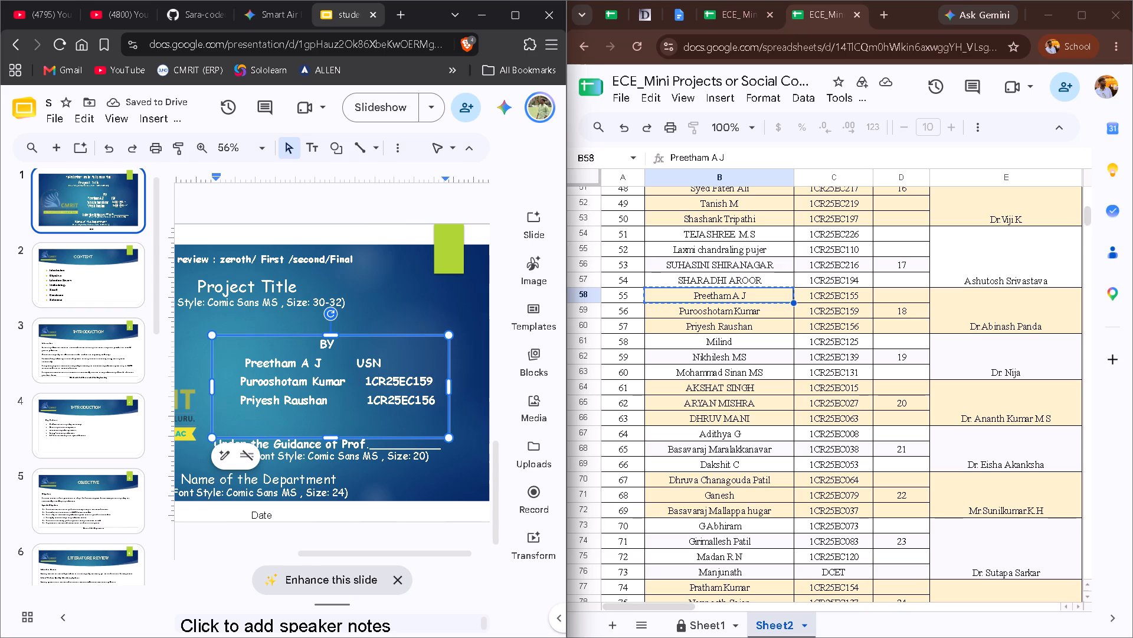
# Replace the first student's USN placeholder with the USN from spreadsheet cell C58, widening the gap to align it with the USNs below.
pyautogui.click(345, 364)
pyautogui.click(356, 363)
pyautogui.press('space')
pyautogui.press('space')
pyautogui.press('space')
pyautogui.click(400, 363)
pyautogui.press('BackSpace')
pyautogui.press('BackSpace')
pyautogui.press('BackSpace')
pyautogui.press('BackSpace')
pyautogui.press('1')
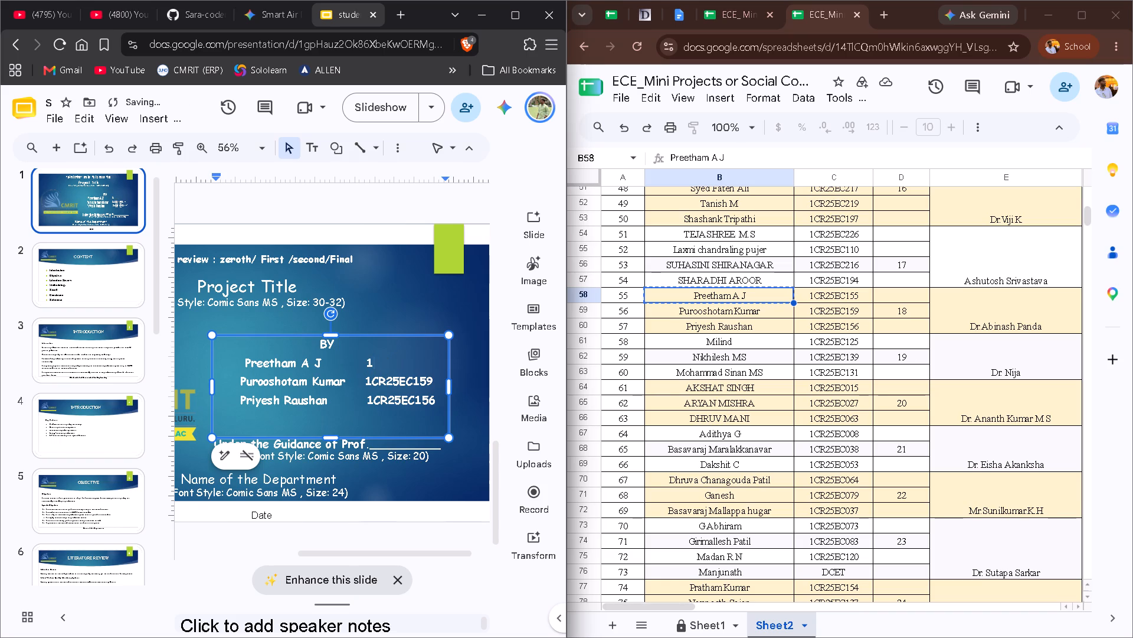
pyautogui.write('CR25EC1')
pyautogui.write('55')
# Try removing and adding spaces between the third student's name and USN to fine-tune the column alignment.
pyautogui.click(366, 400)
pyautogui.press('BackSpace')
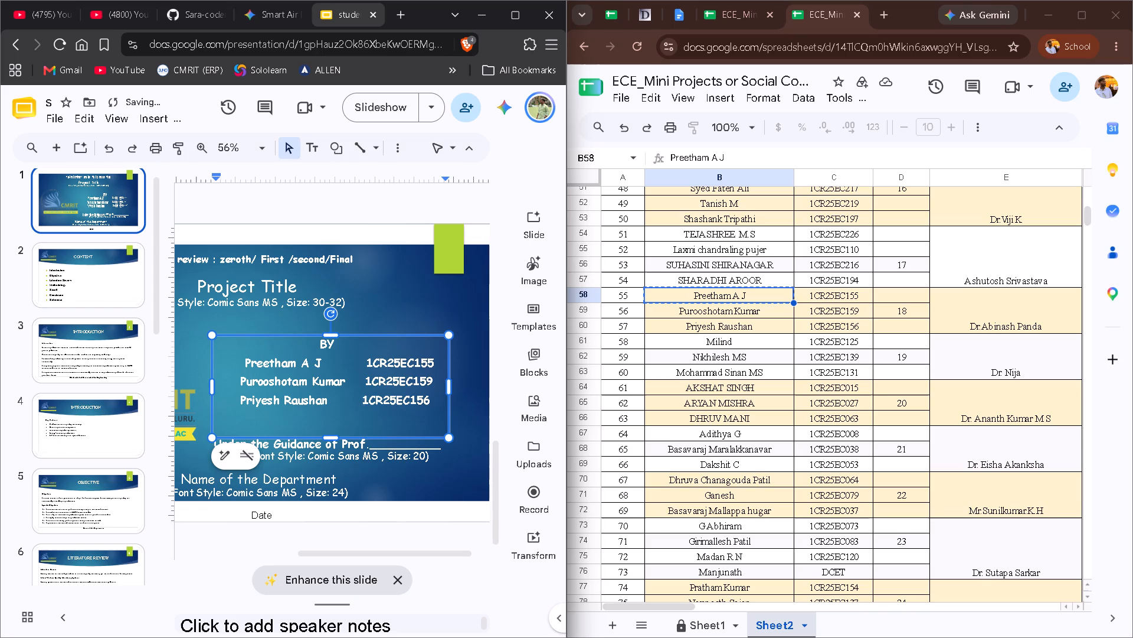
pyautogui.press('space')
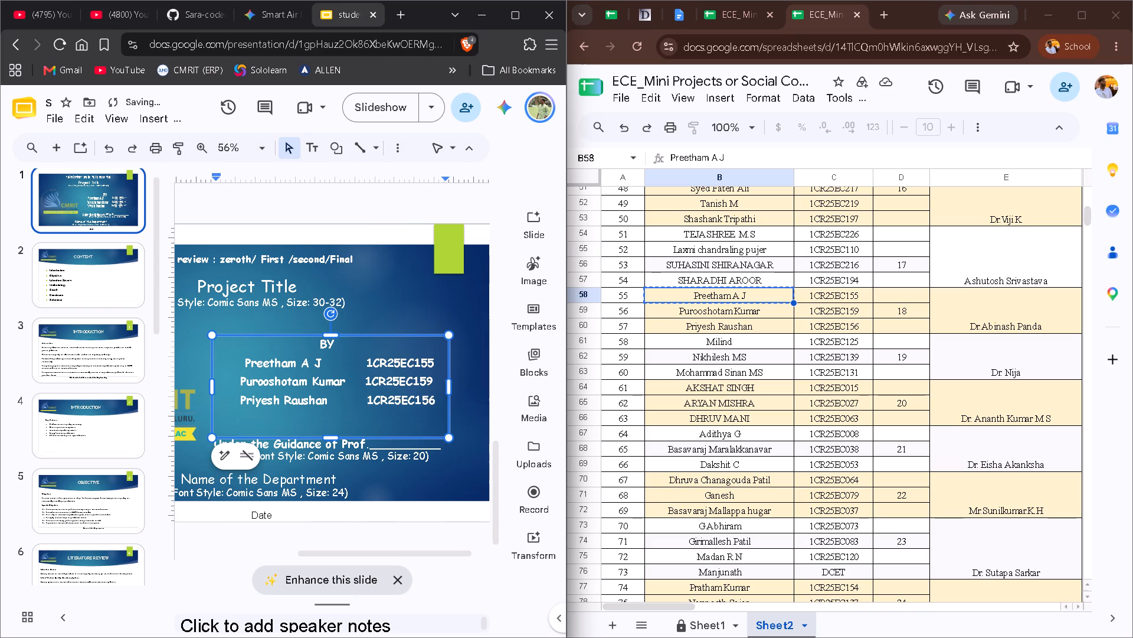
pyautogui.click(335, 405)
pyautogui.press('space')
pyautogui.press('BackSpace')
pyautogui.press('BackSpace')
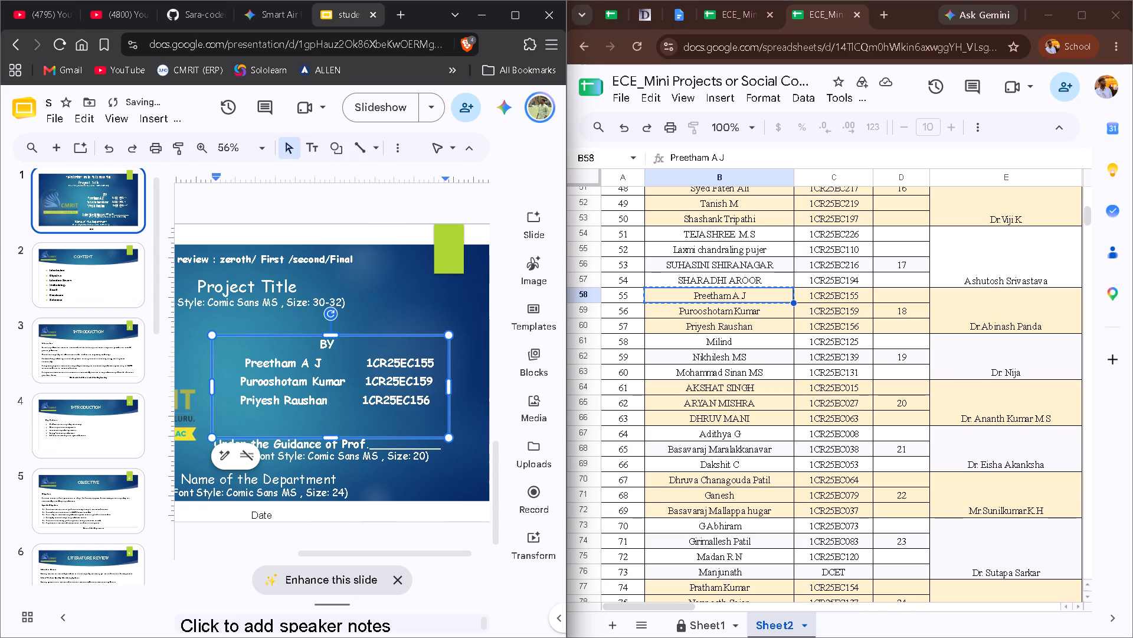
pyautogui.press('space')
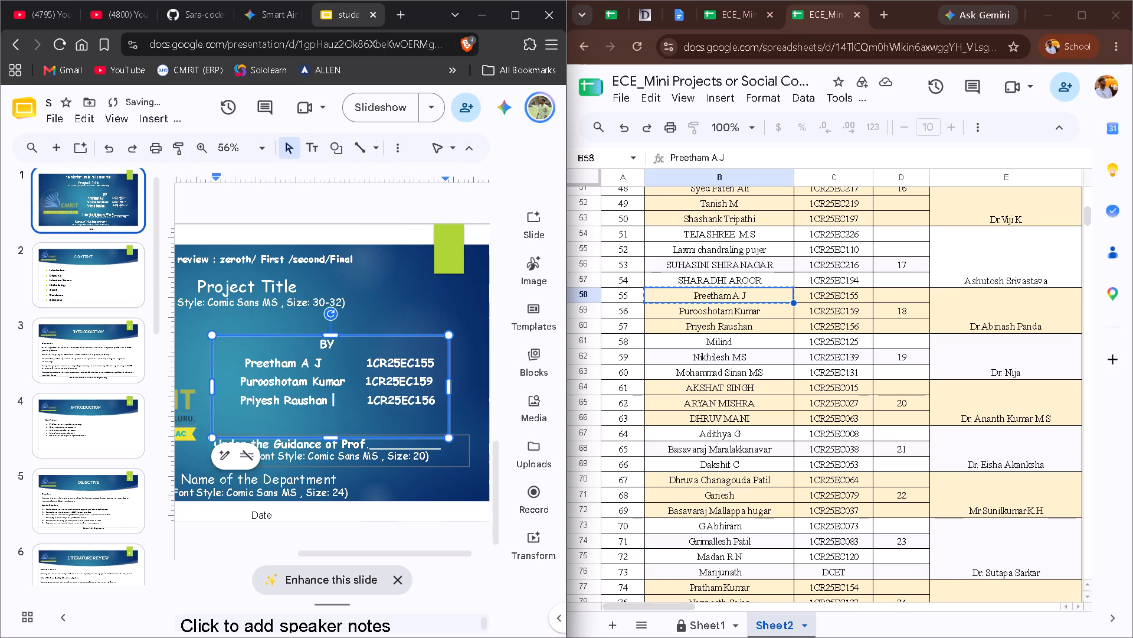
# Remove one space before the first student's name and add one space before that student's USN.
pyautogui.click(240, 362)
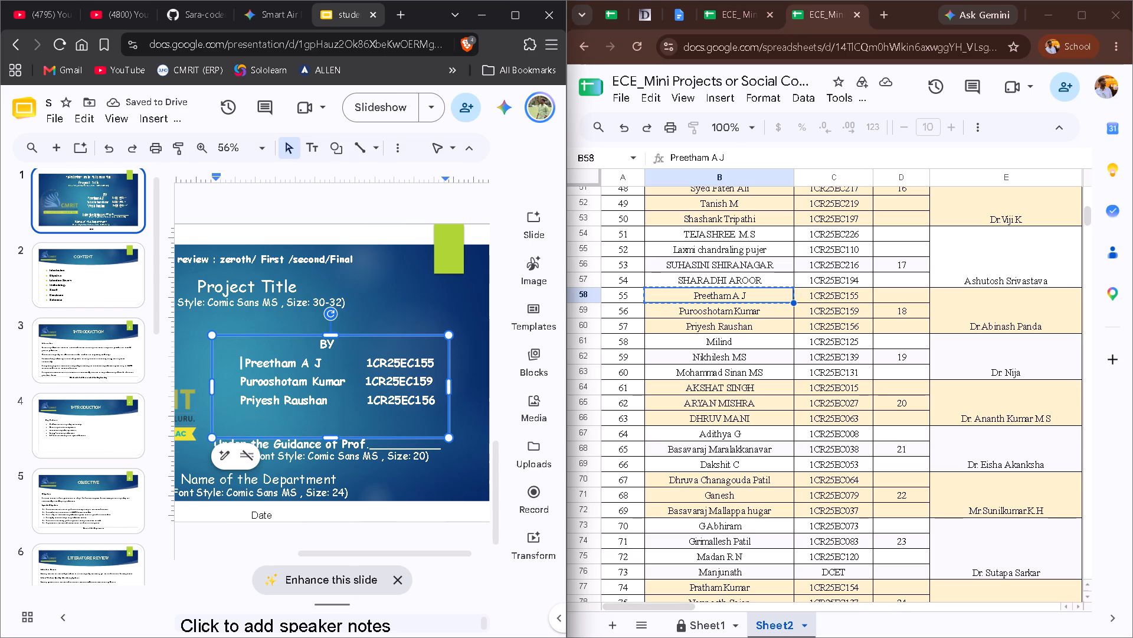
pyautogui.press('BackSpace')
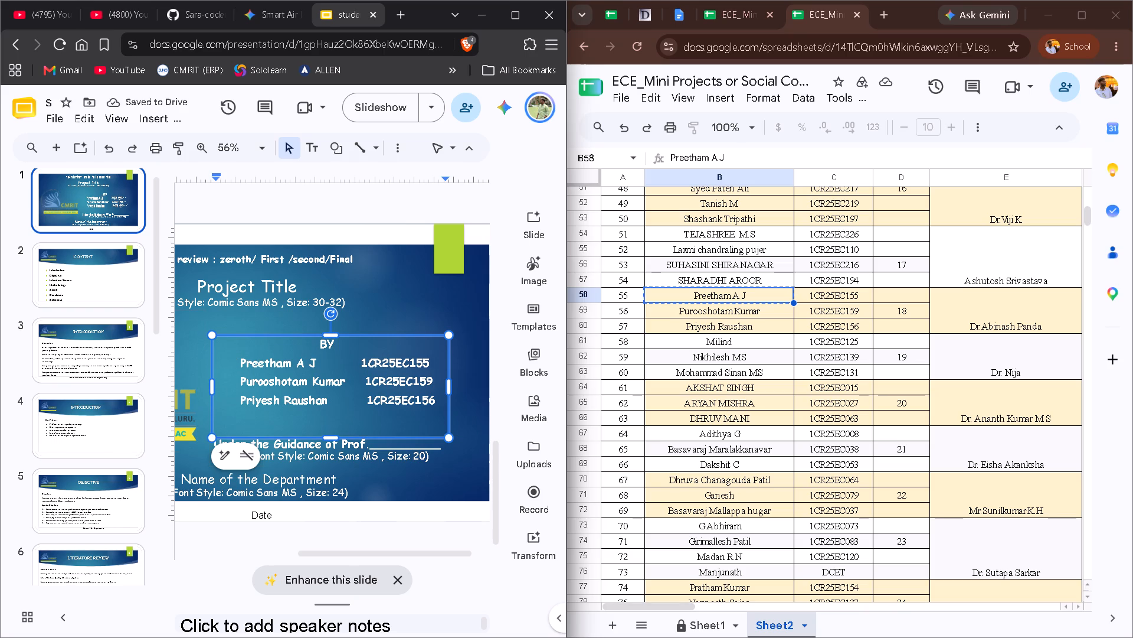
pyautogui.click(353, 359)
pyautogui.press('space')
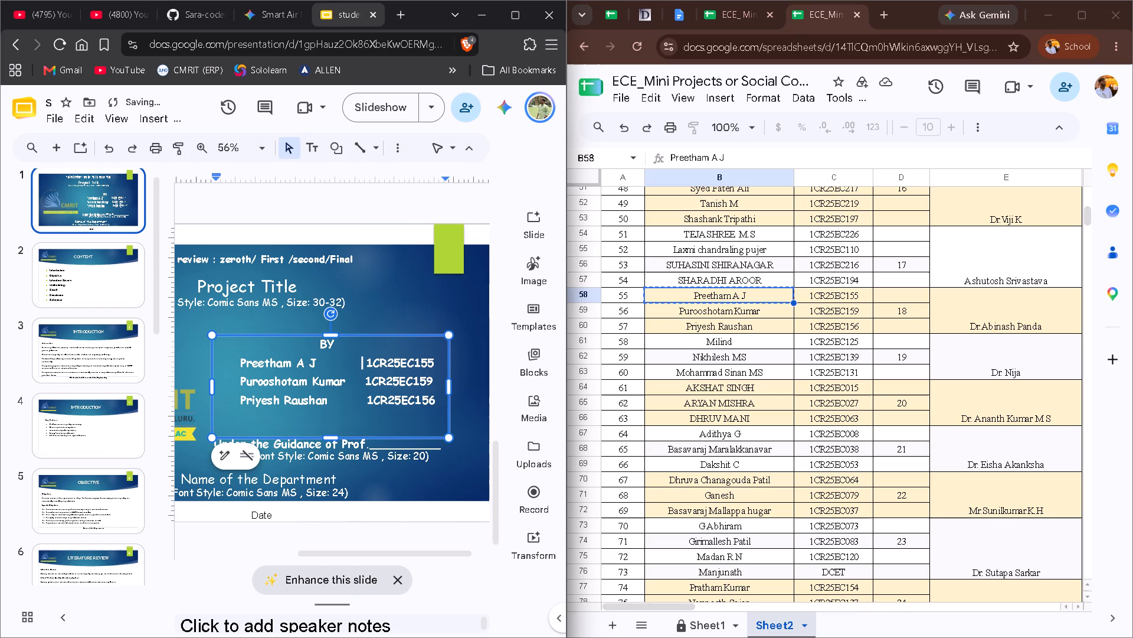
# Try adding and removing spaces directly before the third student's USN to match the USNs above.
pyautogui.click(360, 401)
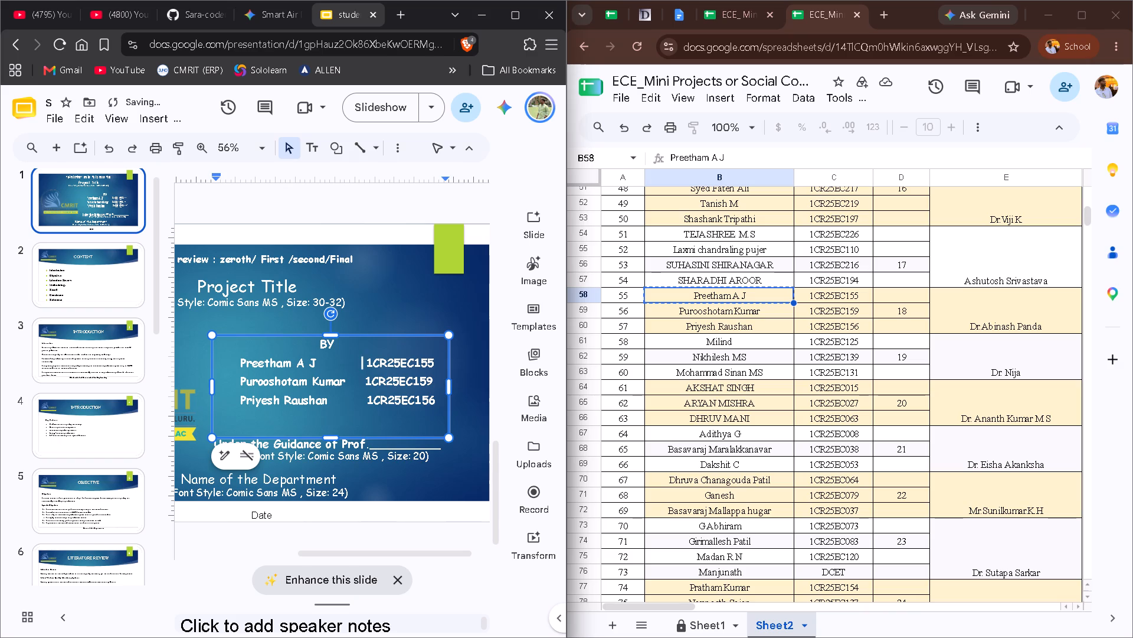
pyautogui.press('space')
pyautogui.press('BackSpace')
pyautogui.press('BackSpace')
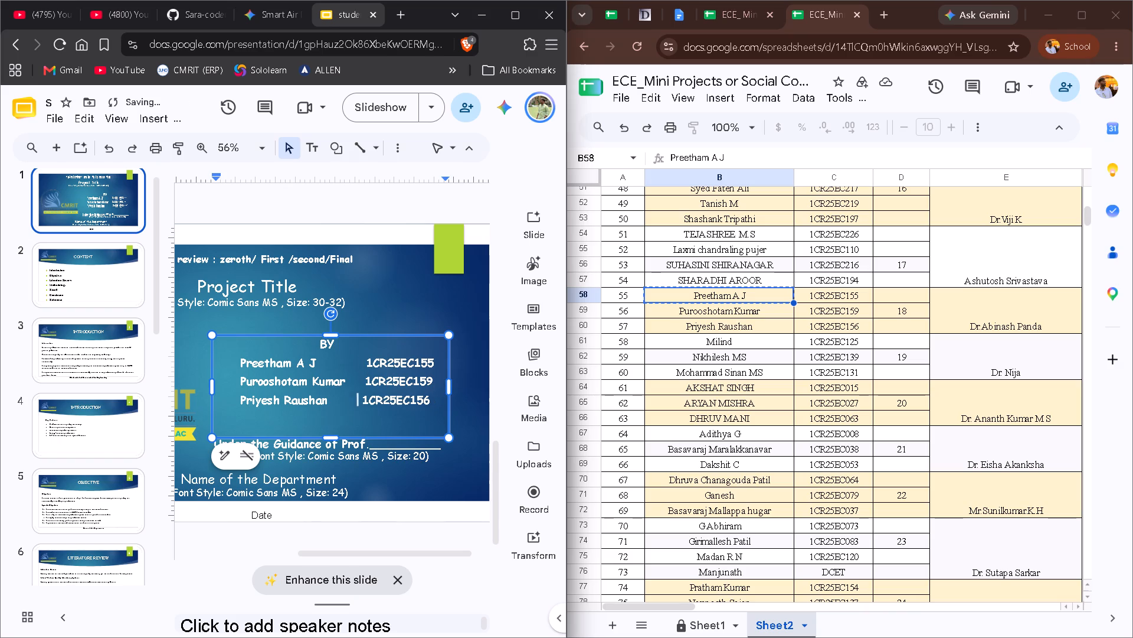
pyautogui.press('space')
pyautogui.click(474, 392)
# Delete the note "(Font Style: Comic Sans MS , Size: 20)" below the guidance line on the title slide.
pyautogui.scroll(-1, 474, 392)
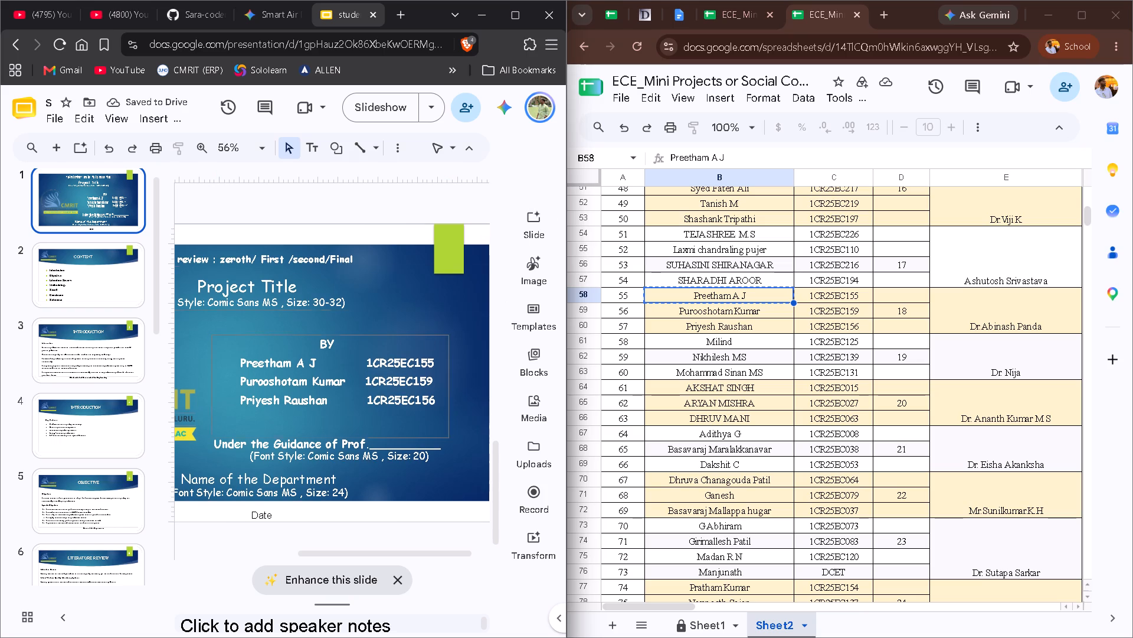
pyautogui.scroll(-1, 405, 365)
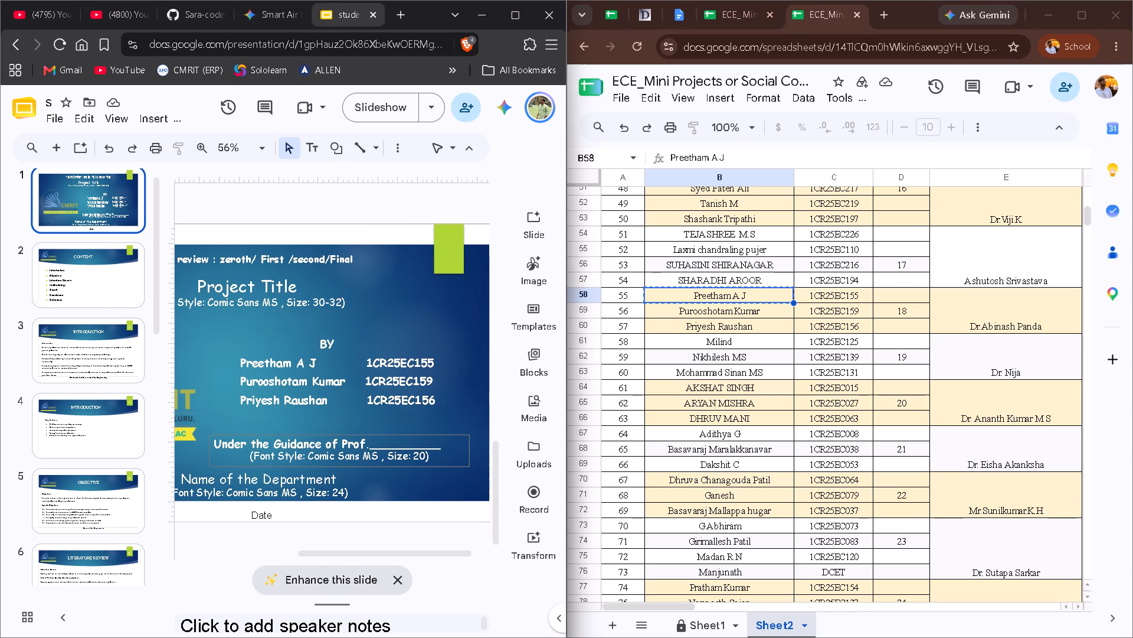
pyautogui.moveTo(434, 458); pyautogui.dragTo(259, 461)
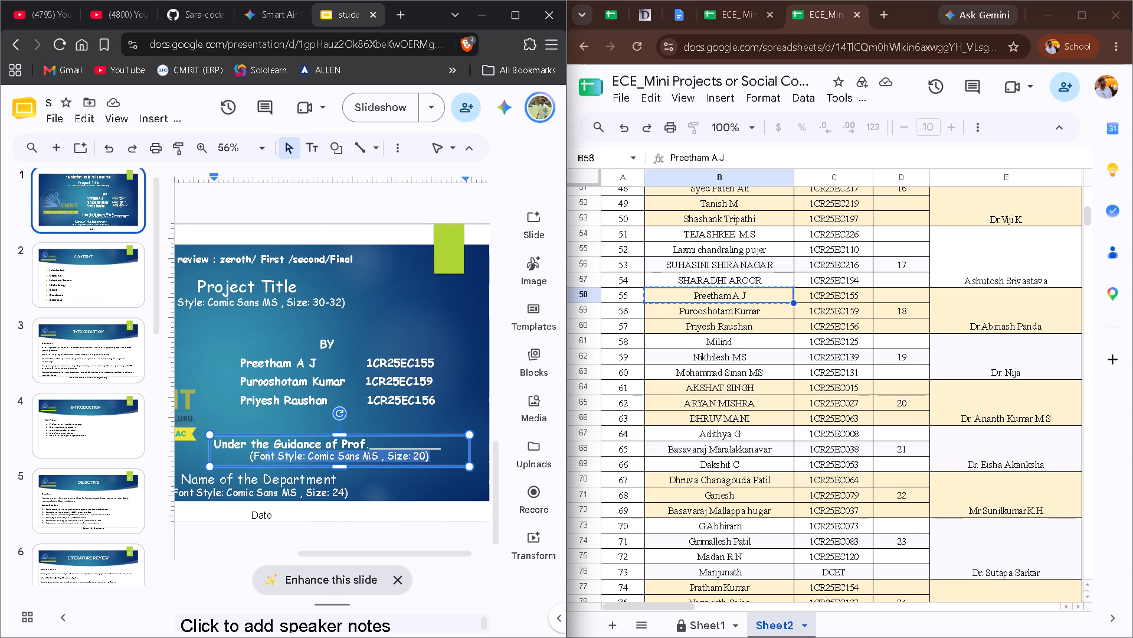
pyautogui.moveTo(259, 461); pyautogui.dragTo(250, 461)
pyautogui.press('BackSpace')
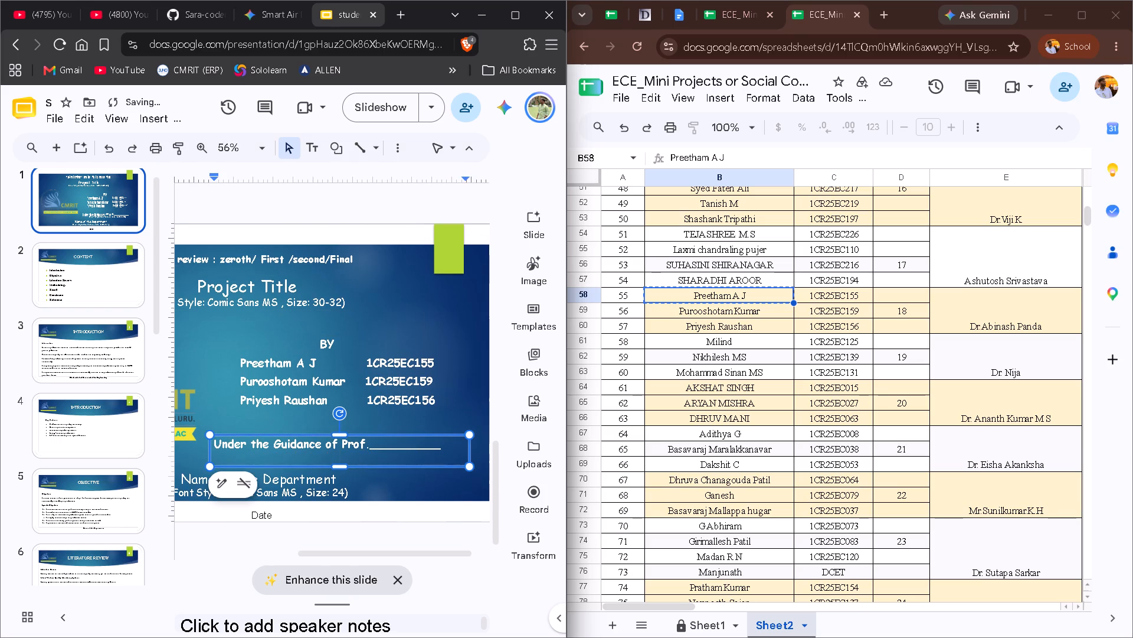
# Replace the blank underline after "Under the Guidance of Prof" on the title slide with ". - ".
pyautogui.click(445, 448)
pyautogui.press('BackSpace')
pyautogui.press('BackSpace')
pyautogui.press('BackSpace')
pyautogui.press('BackSpace')
pyautogui.press('BackSpace')
pyautogui.press('BackSpace')
pyautogui.press('BackSpace')
pyautogui.press('BackSpace')
pyautogui.press('BackSpace')
pyautogui.press('BackSpace')
pyautogui.press('BackSpace')
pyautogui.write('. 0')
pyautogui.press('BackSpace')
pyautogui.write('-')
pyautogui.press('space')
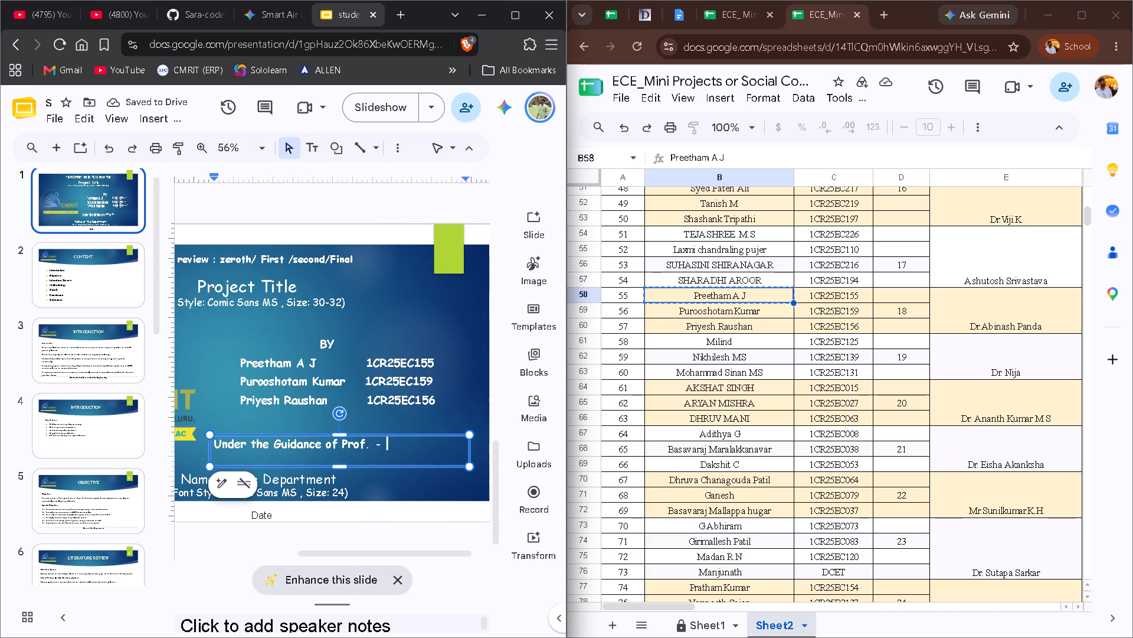
# Enter the name of the group's guide, with the title "Dr.", at the end of the guidance line, as listed in the spreadsheet.
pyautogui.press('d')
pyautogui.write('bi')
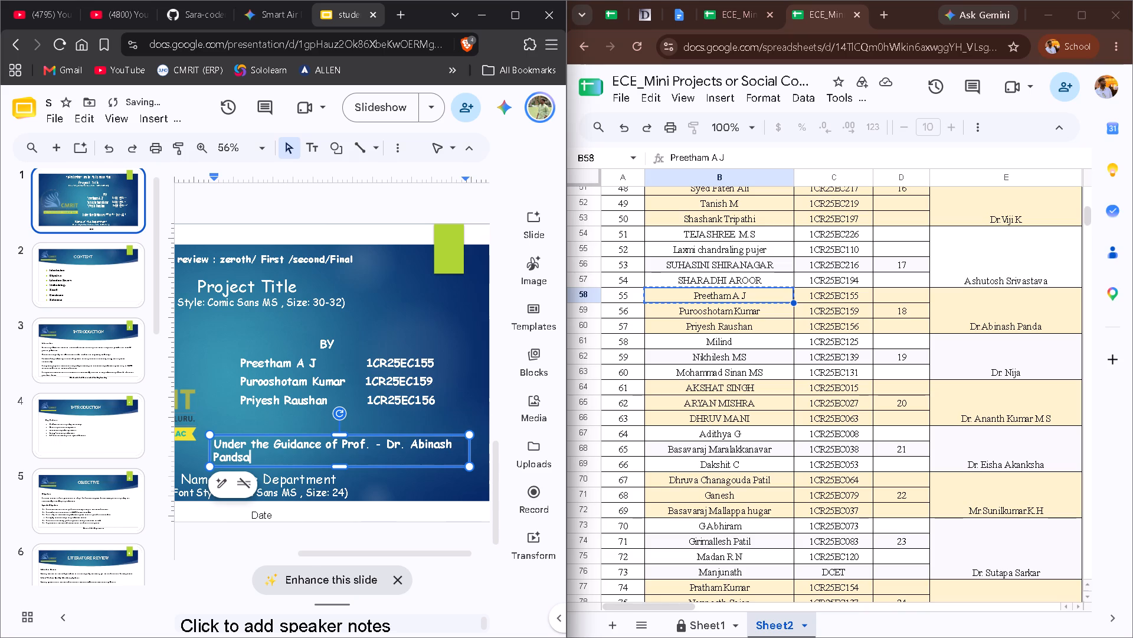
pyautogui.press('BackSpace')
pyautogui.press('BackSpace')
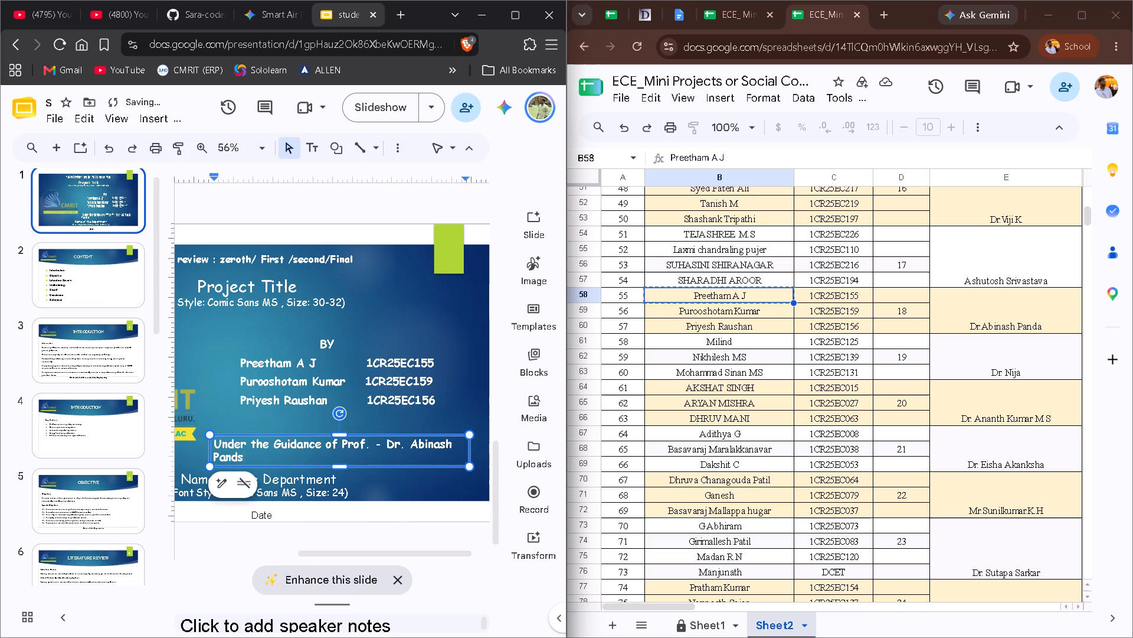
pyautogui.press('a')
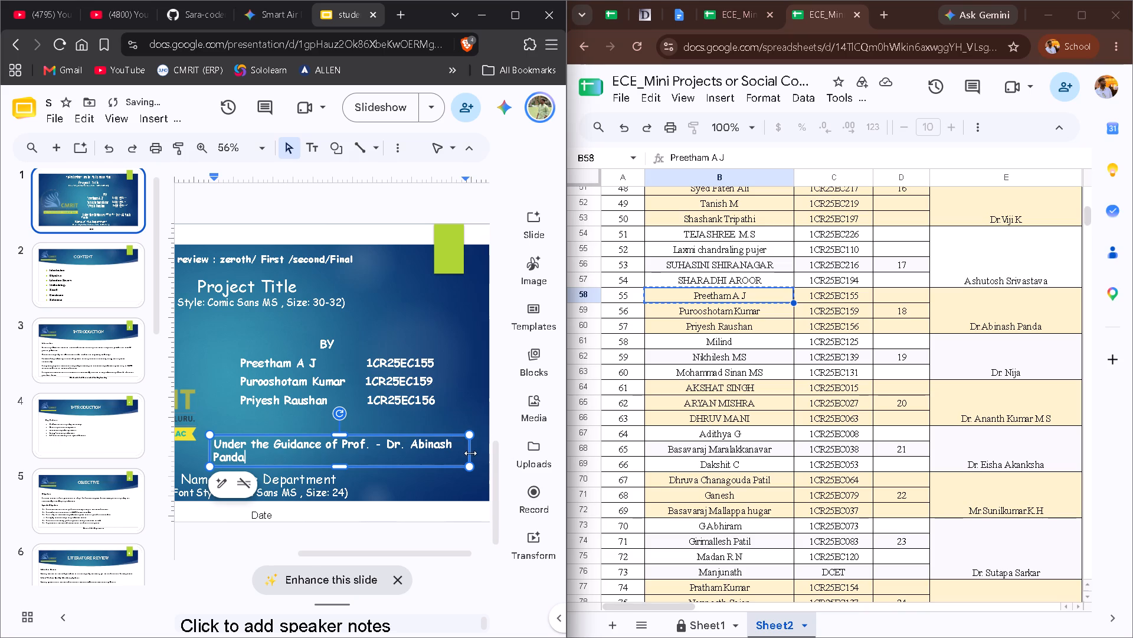
# Widen the guidance text box slightly on both sides so that its text fits on a single line.
pyautogui.moveTo(470, 451); pyautogui.dragTo(480, 450)
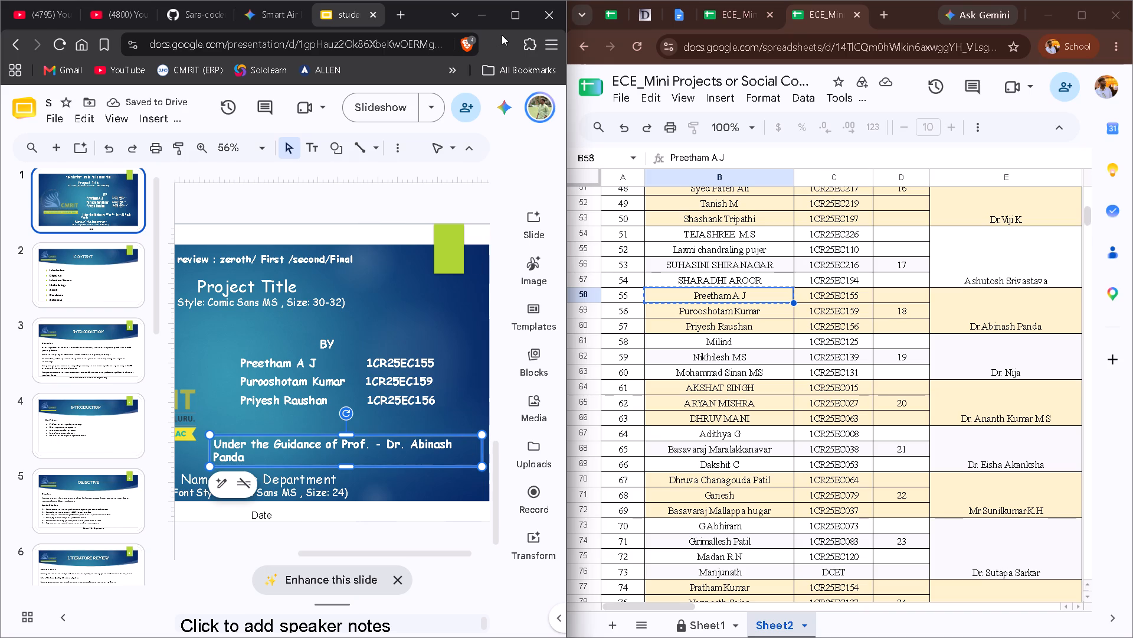
pyautogui.click(519, 11)
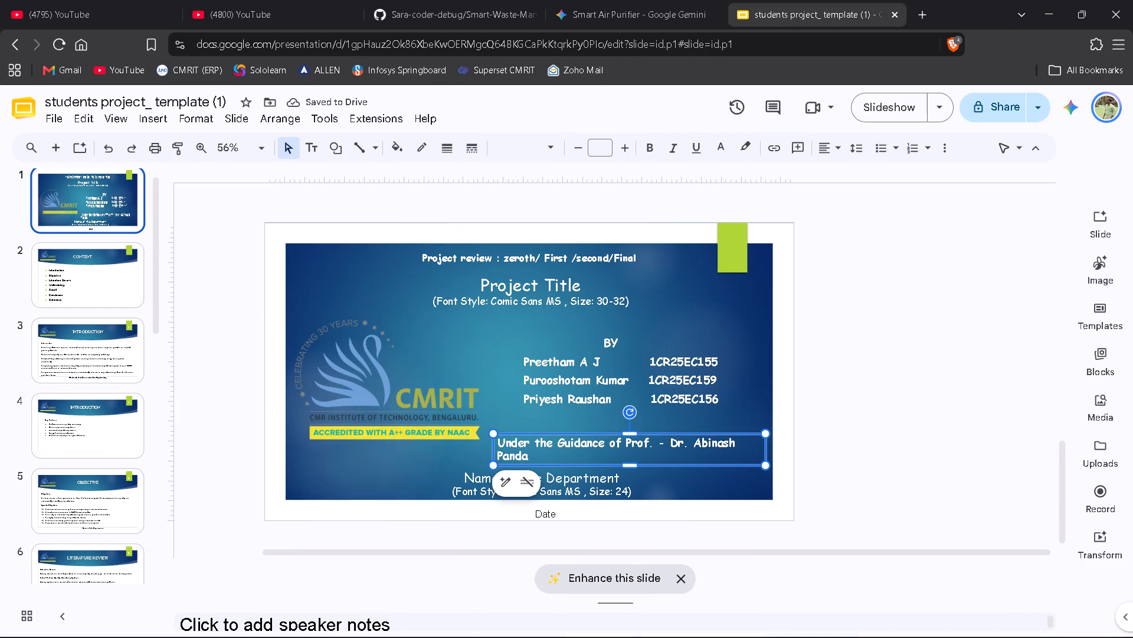
pyautogui.moveTo(493, 449); pyautogui.dragTo(483, 450)
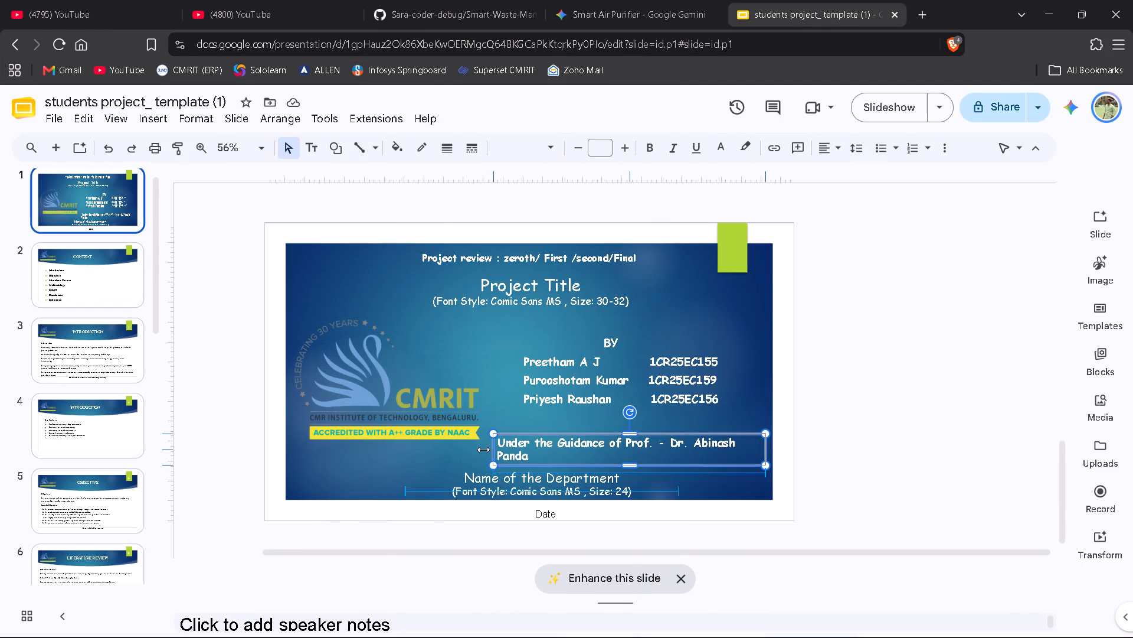
pyautogui.moveTo(483, 450); pyautogui.dragTo(482, 449)
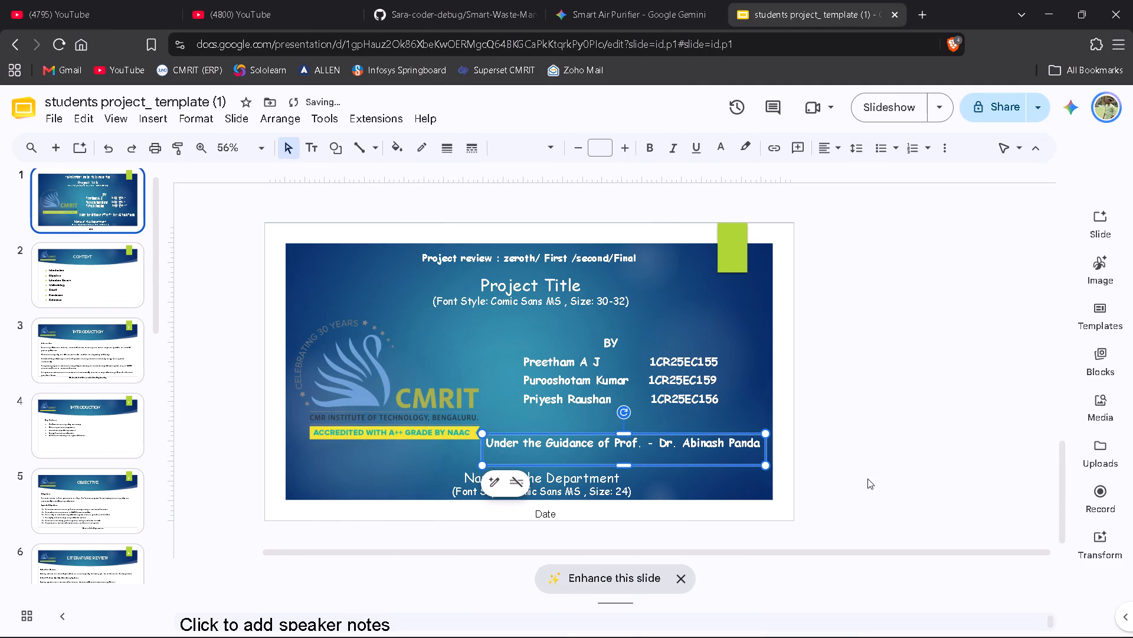
pyautogui.click(867, 479)
# Move the text box with "BY" and the student list slightly up, clear of the guidance line.
pyautogui.click(667, 442)
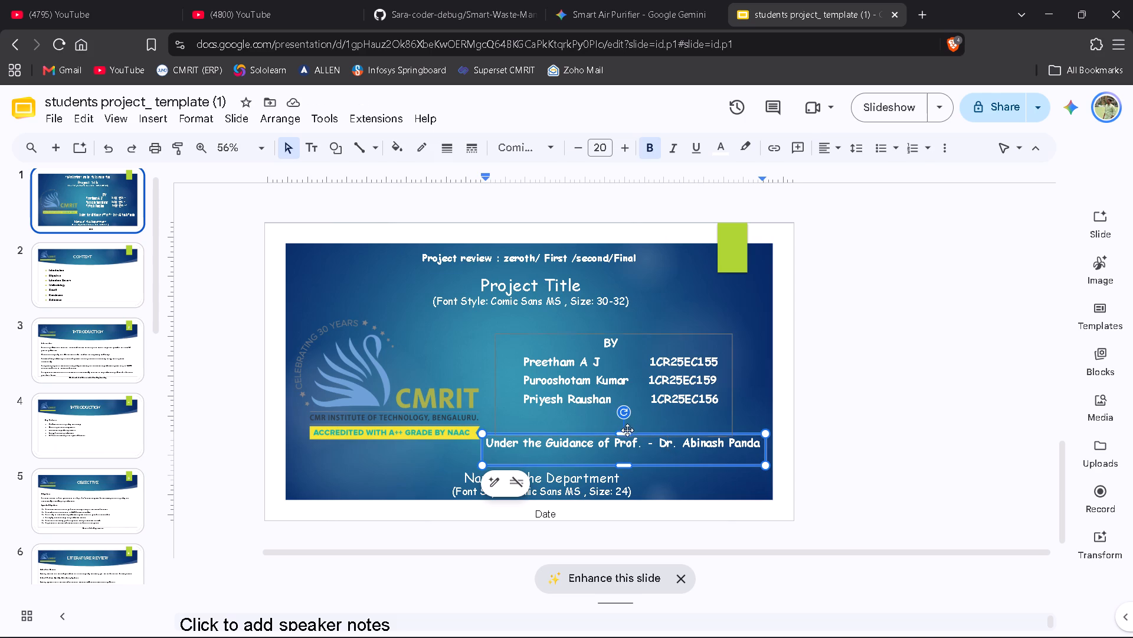
pyautogui.moveTo(628, 429); pyautogui.dragTo(628, 428)
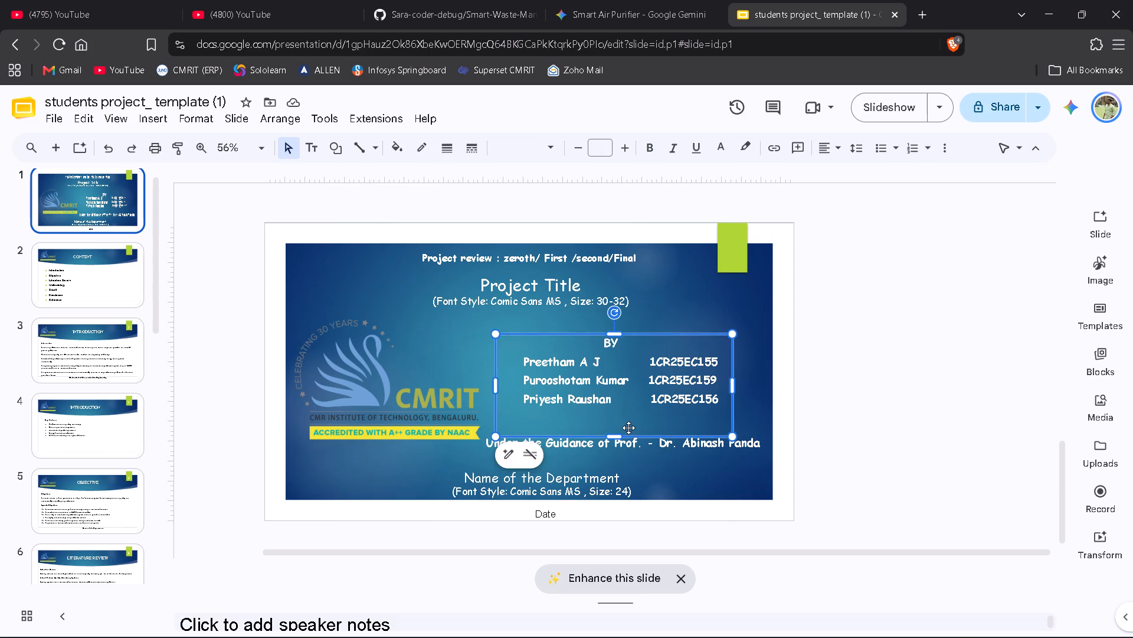
pyautogui.moveTo(628, 428); pyautogui.dragTo(627, 418)
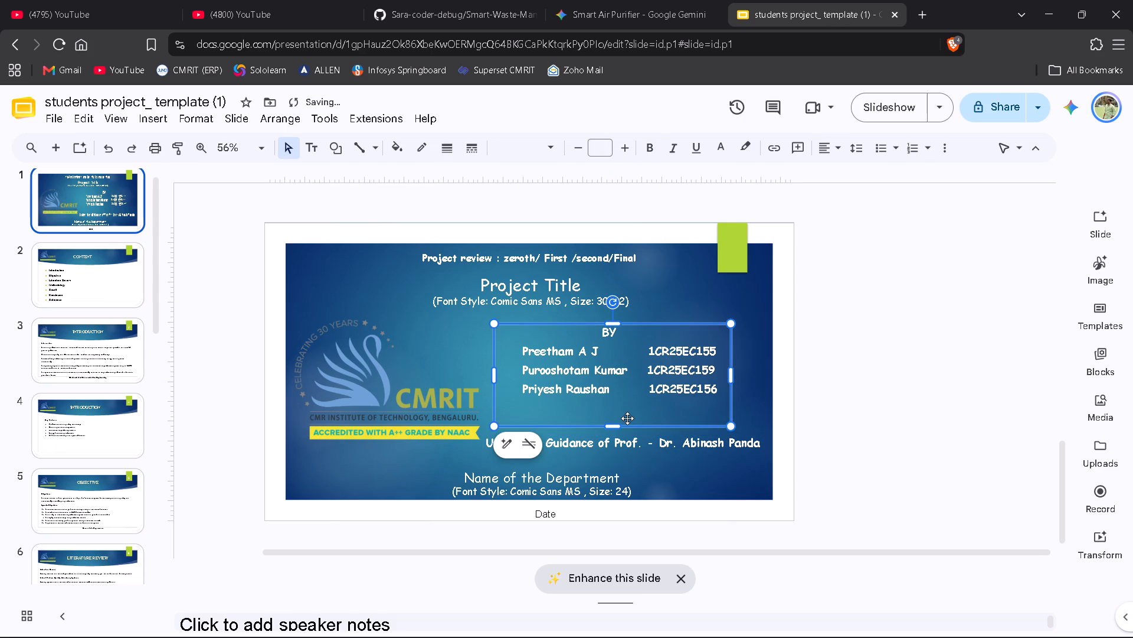
# Move the guidance text box up, closer to the student list and further from the department name.
pyautogui.click(628, 446)
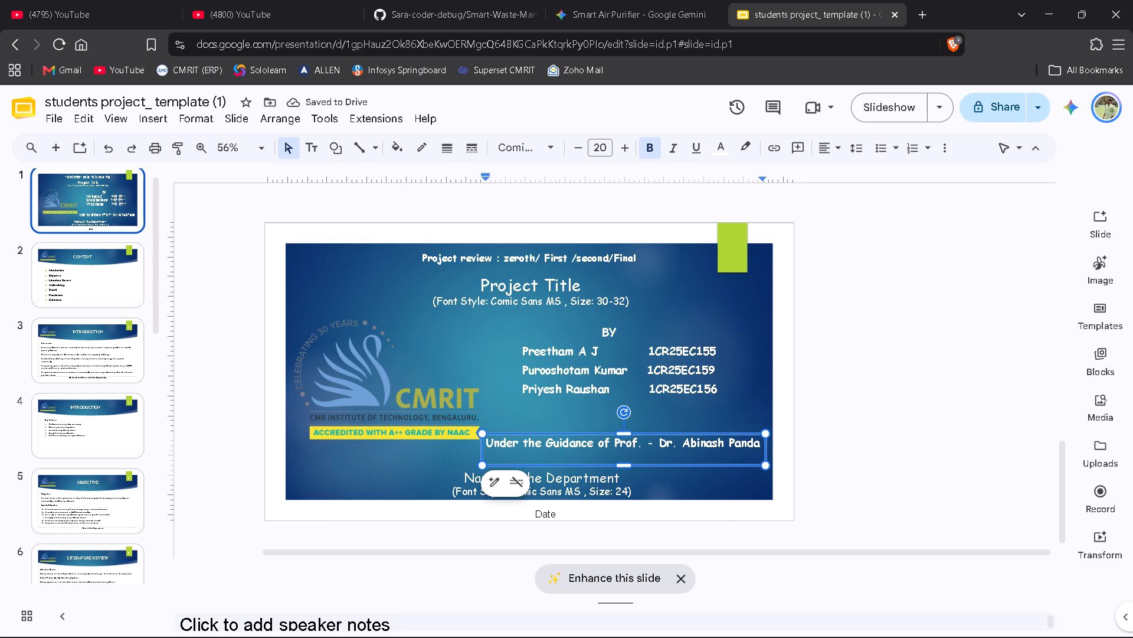
pyautogui.moveTo(638, 432); pyautogui.dragTo(638, 425)
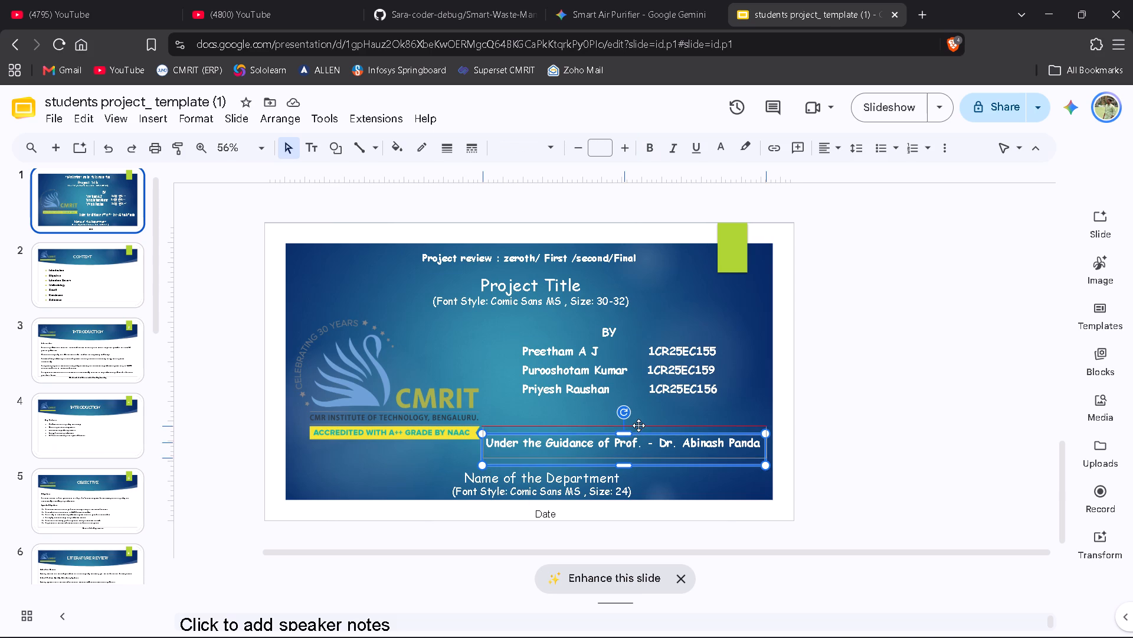
pyautogui.moveTo(638, 425); pyautogui.dragTo(638, 416)
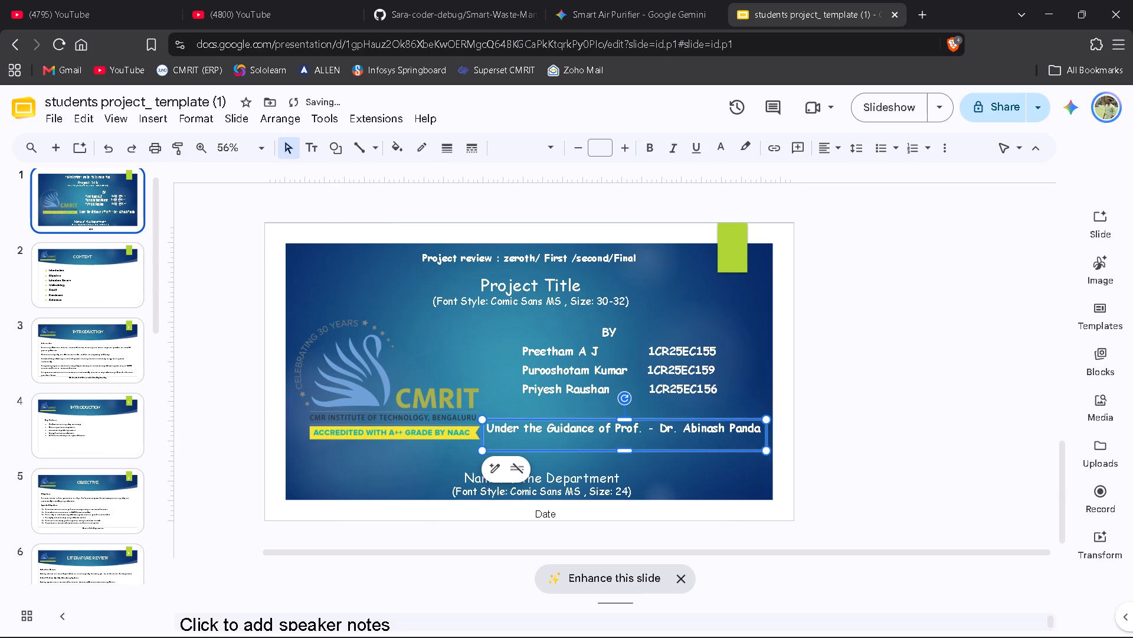
pyautogui.click(881, 464)
# Insert a blank line between "BY" and the first student's row on the title slide.
pyautogui.click(593, 362)
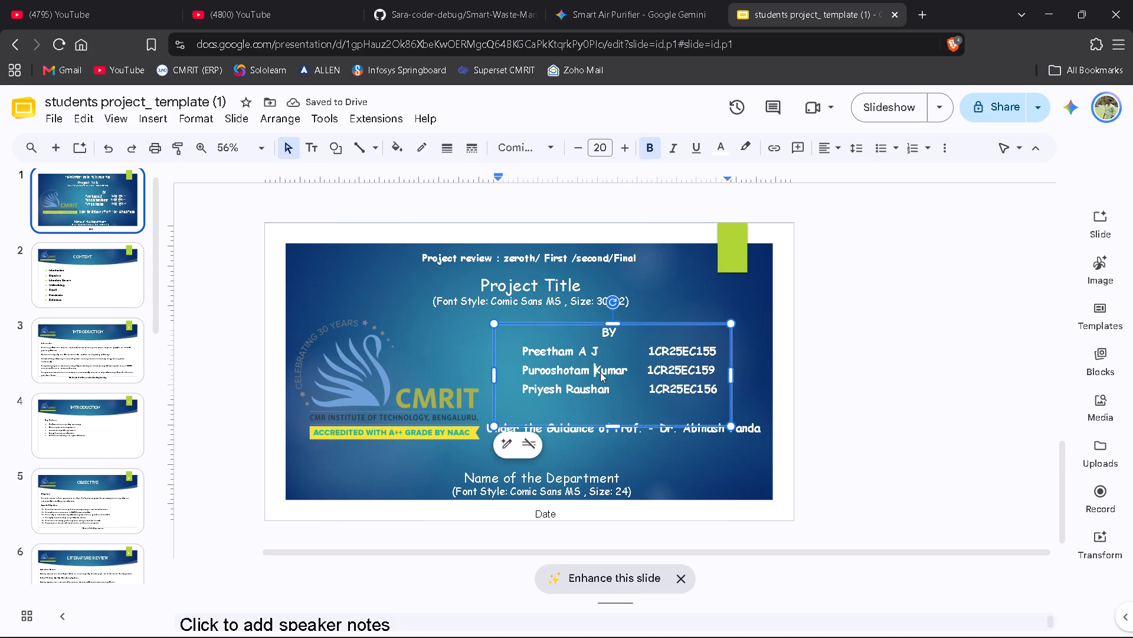
pyautogui.click(627, 338)
pyautogui.press('Return')
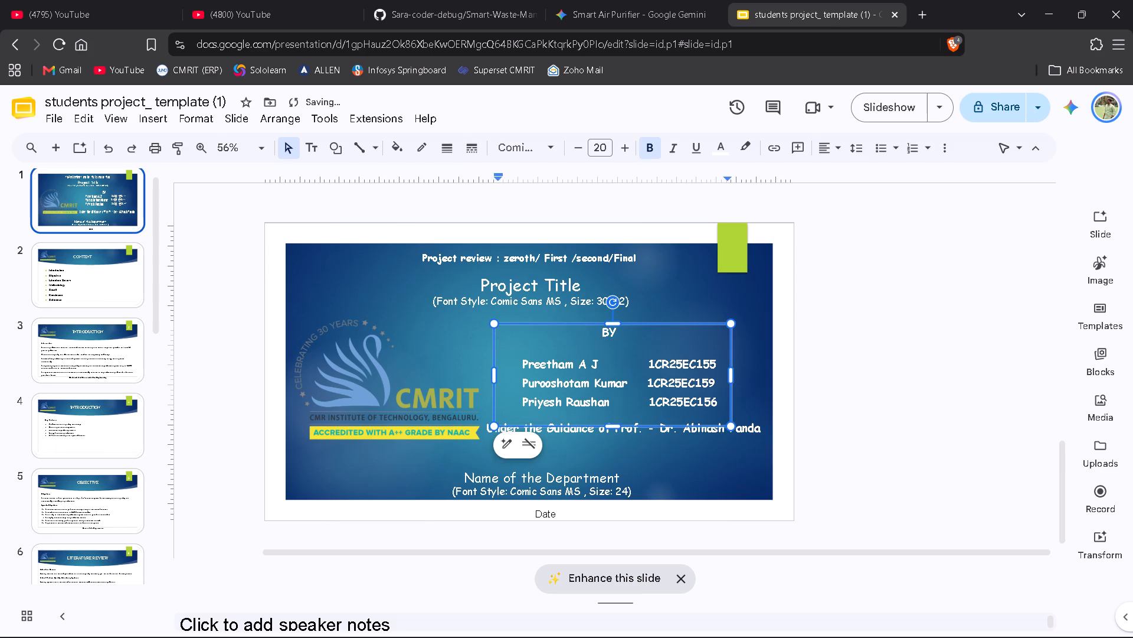
pyautogui.click(954, 385)
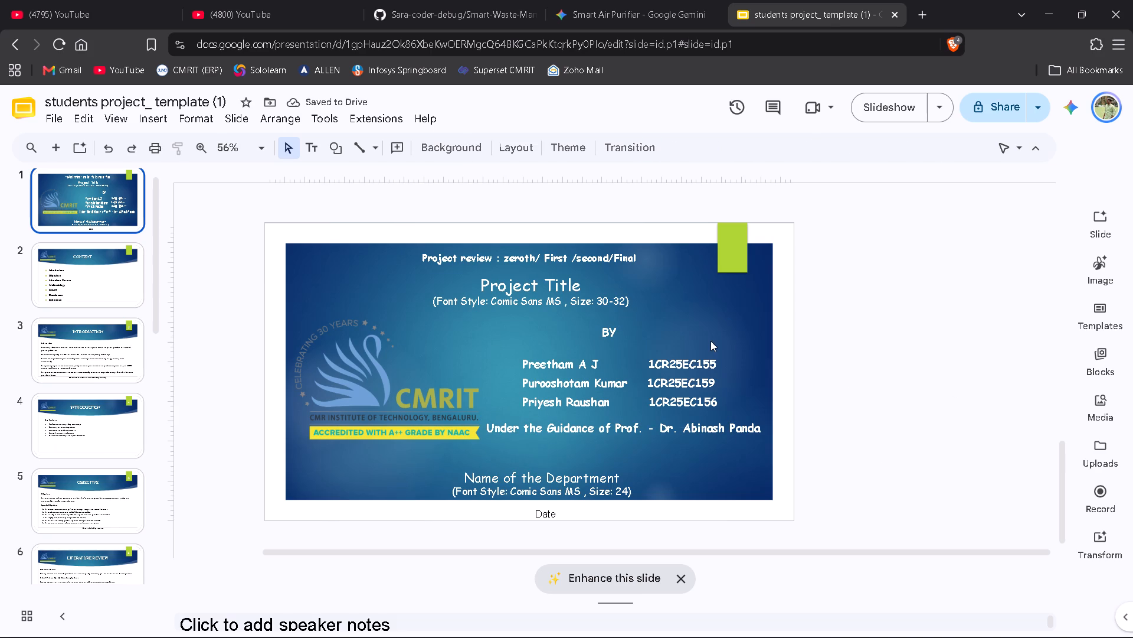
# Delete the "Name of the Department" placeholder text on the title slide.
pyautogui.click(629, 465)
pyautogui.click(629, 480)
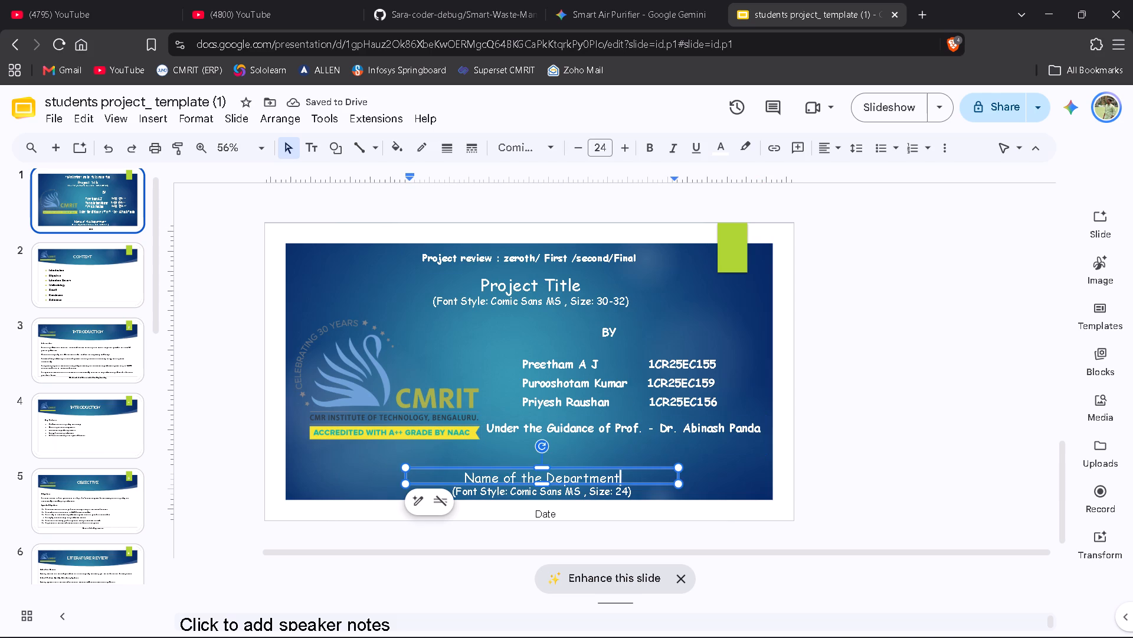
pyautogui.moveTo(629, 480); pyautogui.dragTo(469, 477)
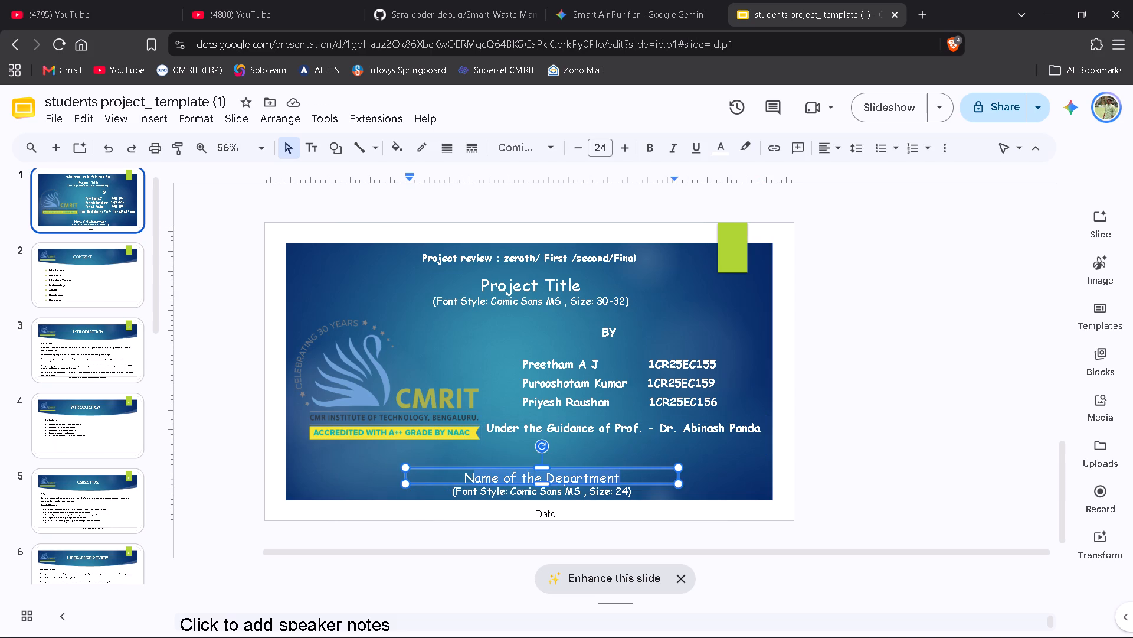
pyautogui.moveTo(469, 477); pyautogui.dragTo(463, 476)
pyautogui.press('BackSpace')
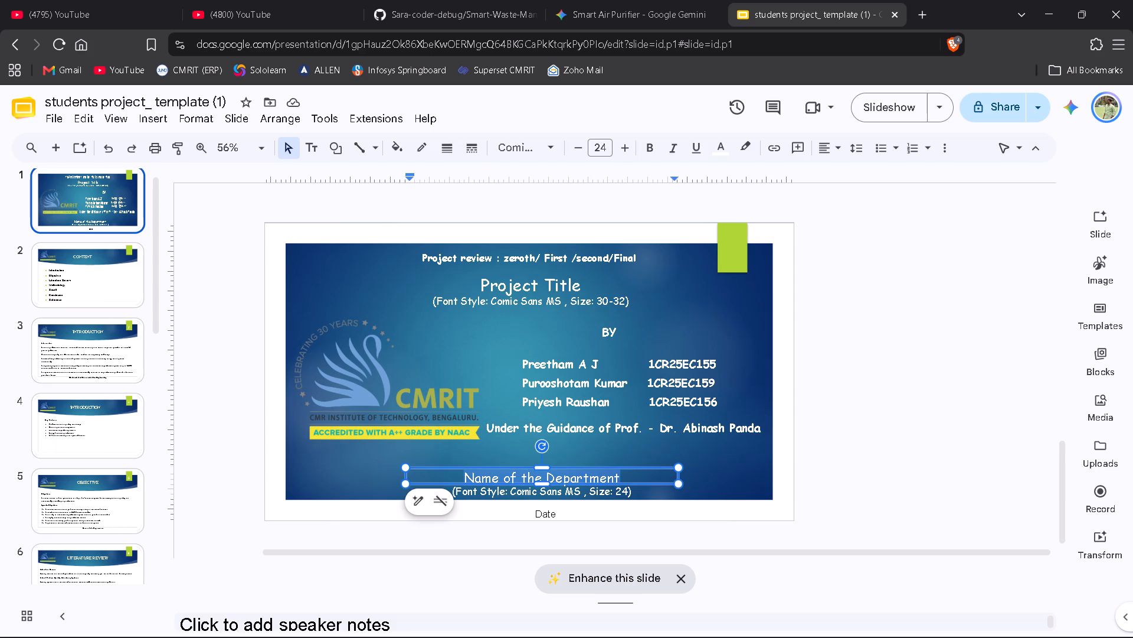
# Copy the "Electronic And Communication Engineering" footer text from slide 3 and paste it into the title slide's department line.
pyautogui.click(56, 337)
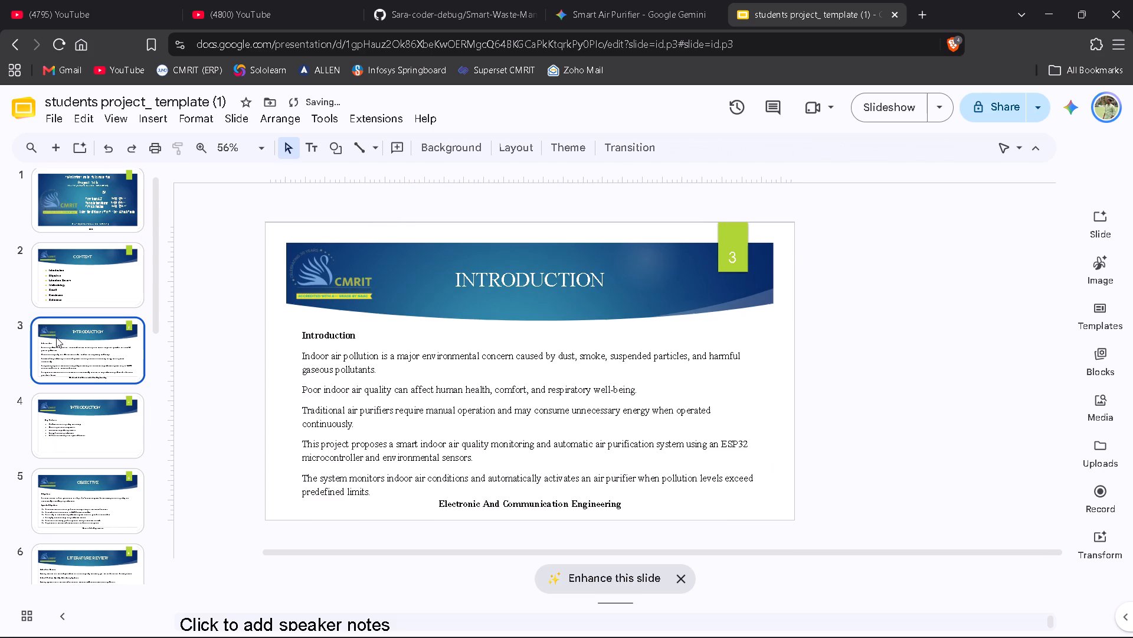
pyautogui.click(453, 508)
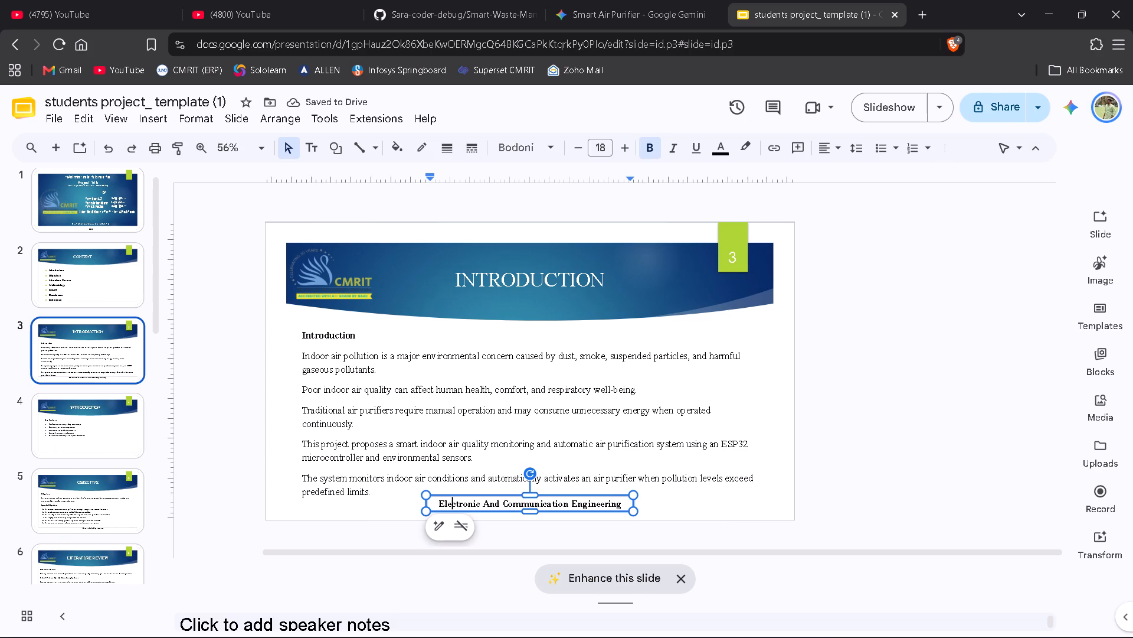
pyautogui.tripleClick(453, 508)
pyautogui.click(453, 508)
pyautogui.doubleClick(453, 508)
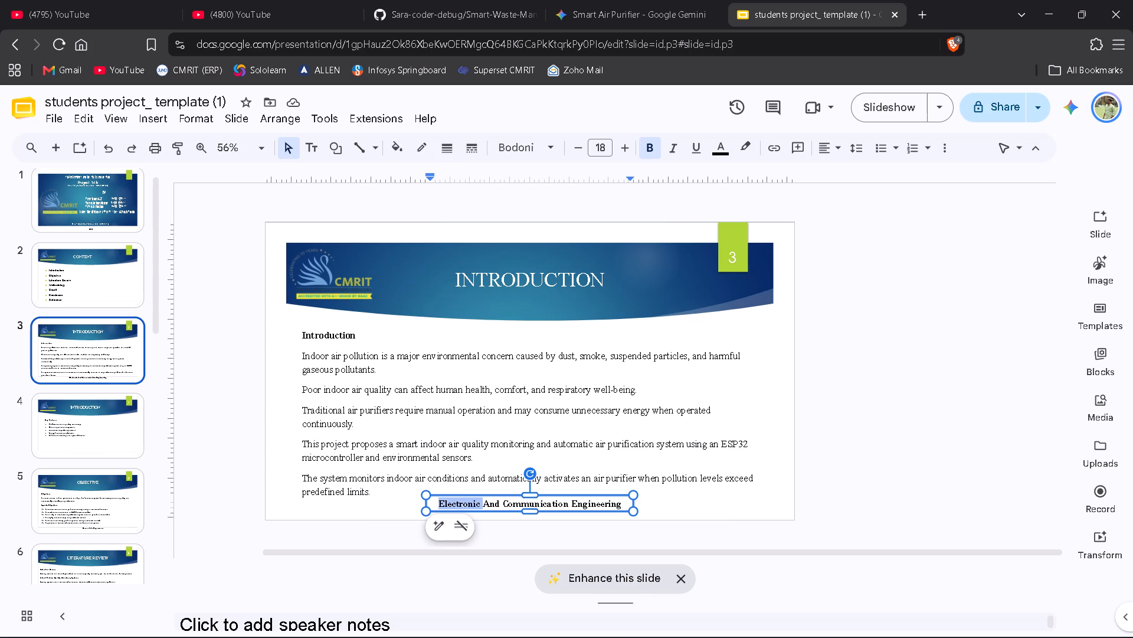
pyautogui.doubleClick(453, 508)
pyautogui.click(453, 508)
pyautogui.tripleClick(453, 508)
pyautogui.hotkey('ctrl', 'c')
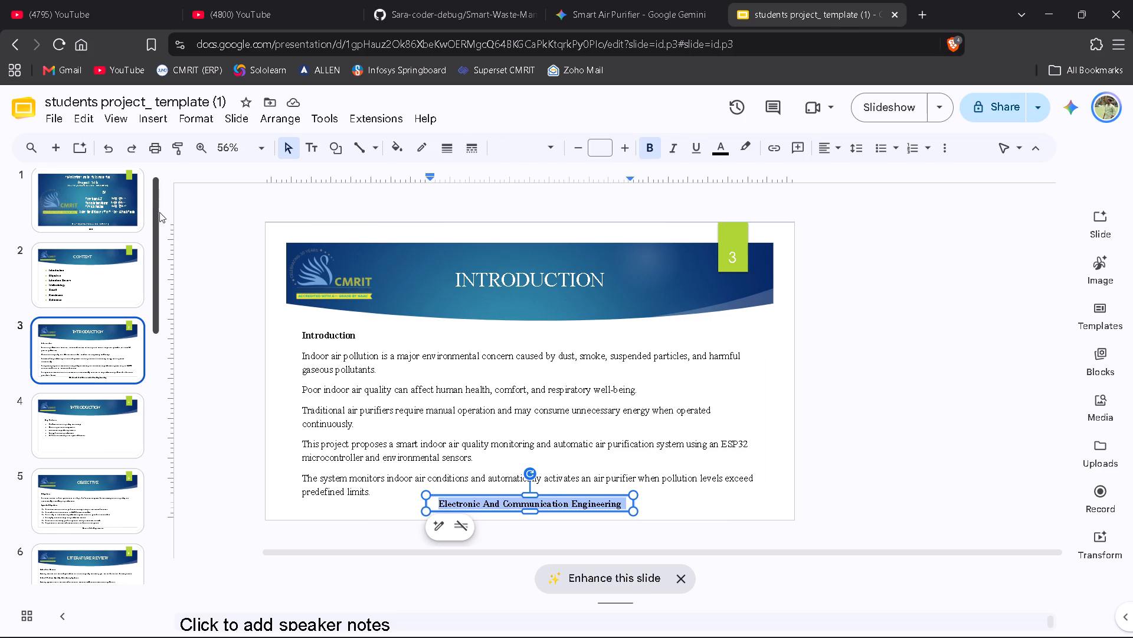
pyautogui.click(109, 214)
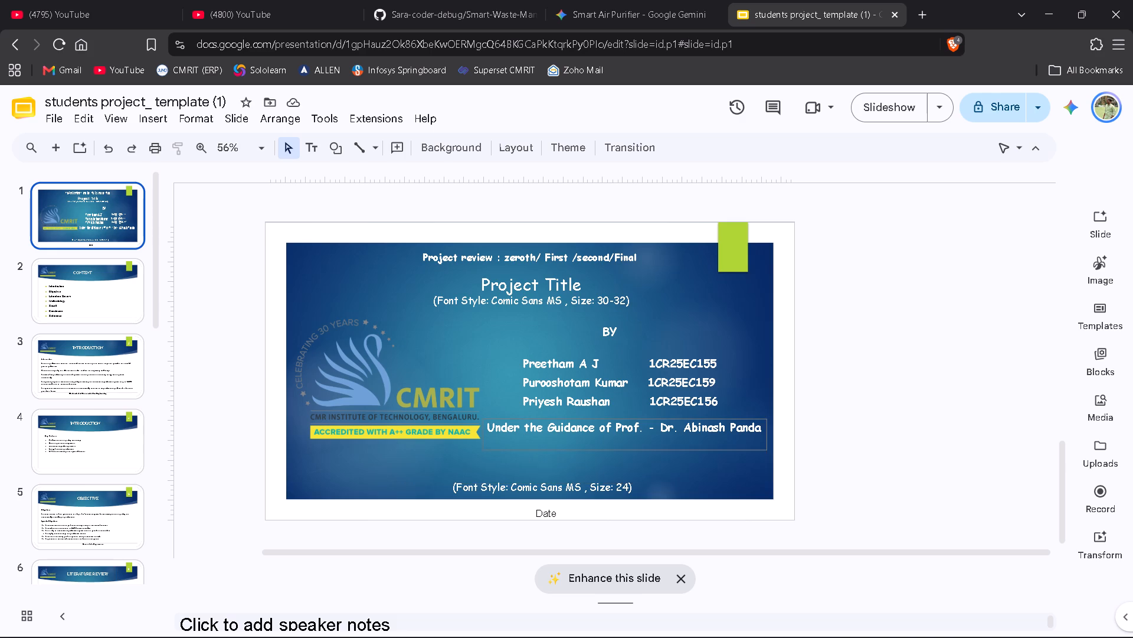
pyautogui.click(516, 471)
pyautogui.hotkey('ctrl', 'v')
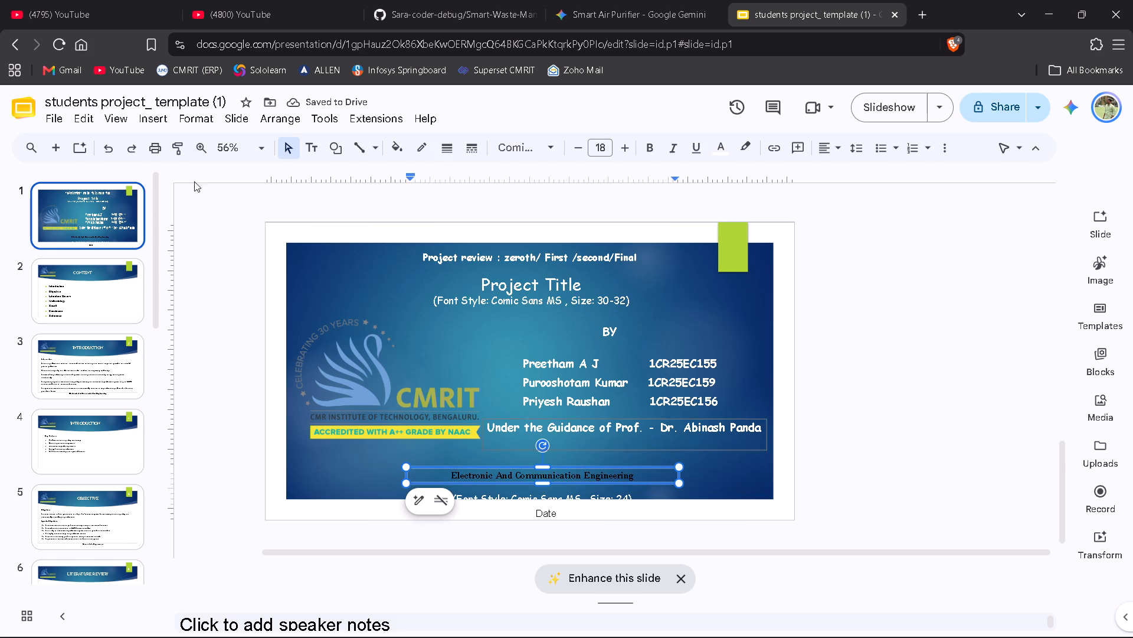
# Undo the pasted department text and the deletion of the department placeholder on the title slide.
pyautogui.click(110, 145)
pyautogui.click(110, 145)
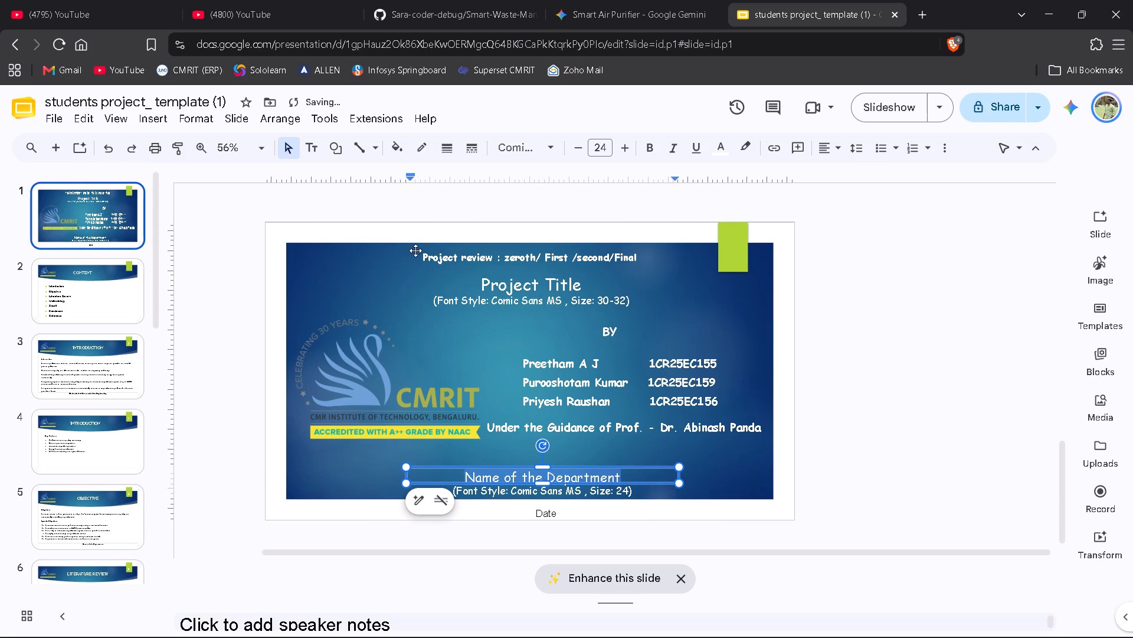
# Delete the "Name of the Department" placeholder text on the title slide, keeping the font note below it.
pyautogui.click(634, 474)
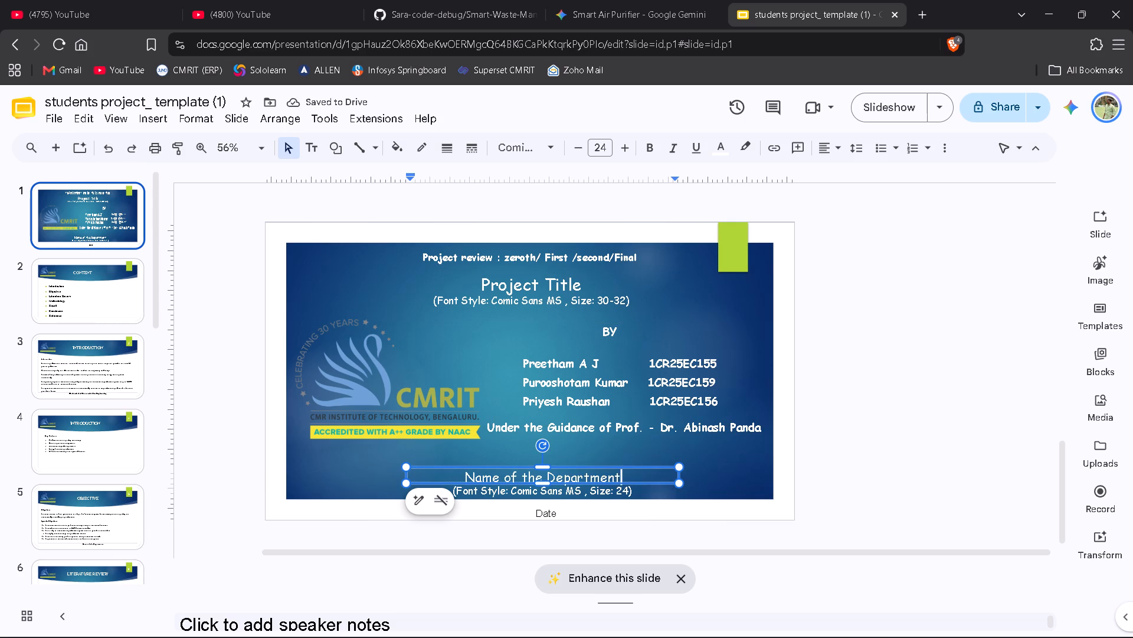
pyautogui.press('BackSpace')
pyautogui.press('BackSpace')
pyautogui.press('BackSpace')
pyautogui.press('BackSpace')
pyautogui.press('BackSpace')
pyautogui.press('BackSpace')
pyautogui.press('BackSpace')
pyautogui.press('BackSpace')
pyautogui.press('BackSpace')
pyautogui.press('BackSpace')
pyautogui.press('BackSpace')
pyautogui.press('BackSpace')
pyautogui.press('BackSpace')
pyautogui.press('BackSpace')
pyautogui.press('BackSpace')
pyautogui.press('BackSpace')
pyautogui.press('BackSpace')
pyautogui.press('BackSpace')
pyautogui.press('BackSpace')
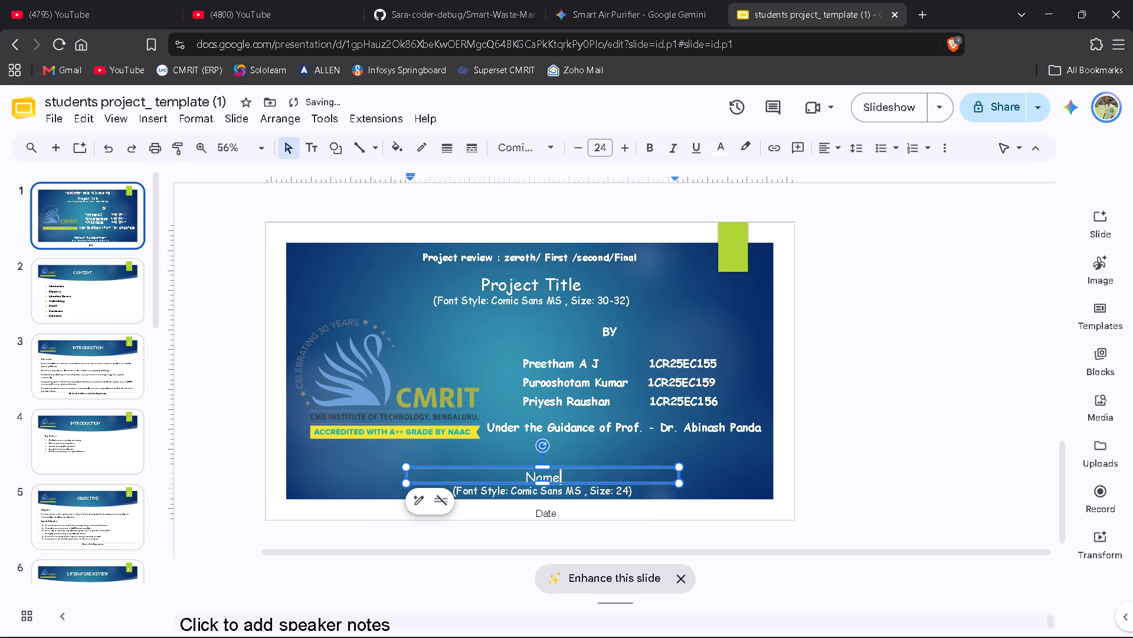
pyautogui.press('BackSpace')
pyautogui.press('BackSpace')
pyautogui.press('BackSpace')
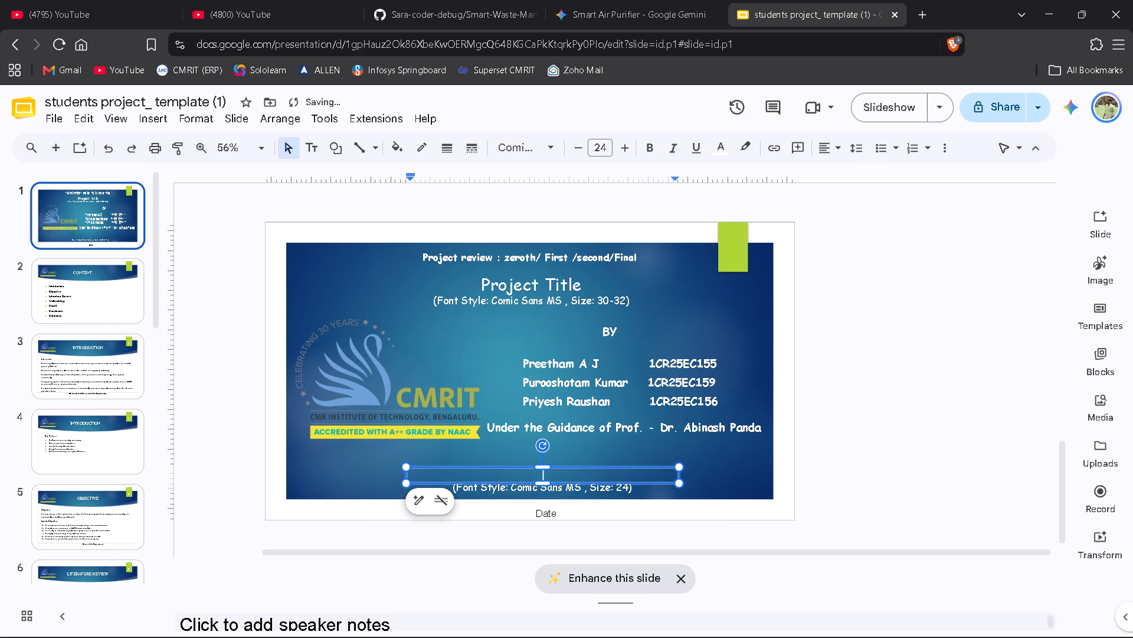
# Enter "Electronic and communication Engineering" as the title slide's department line, checking the wording against slide 3's footer.
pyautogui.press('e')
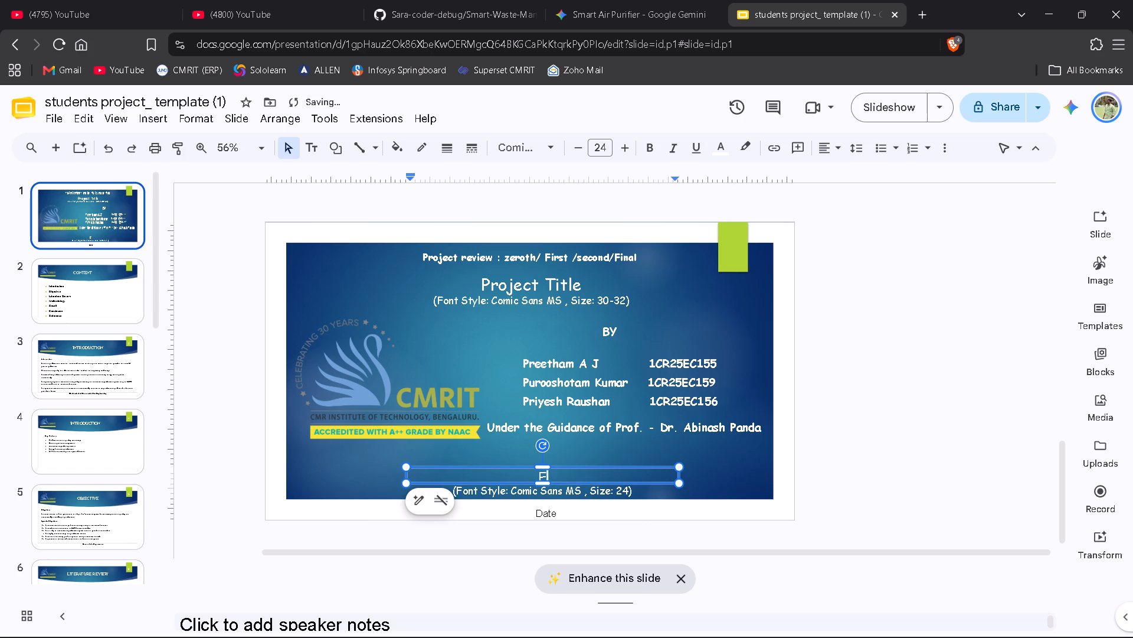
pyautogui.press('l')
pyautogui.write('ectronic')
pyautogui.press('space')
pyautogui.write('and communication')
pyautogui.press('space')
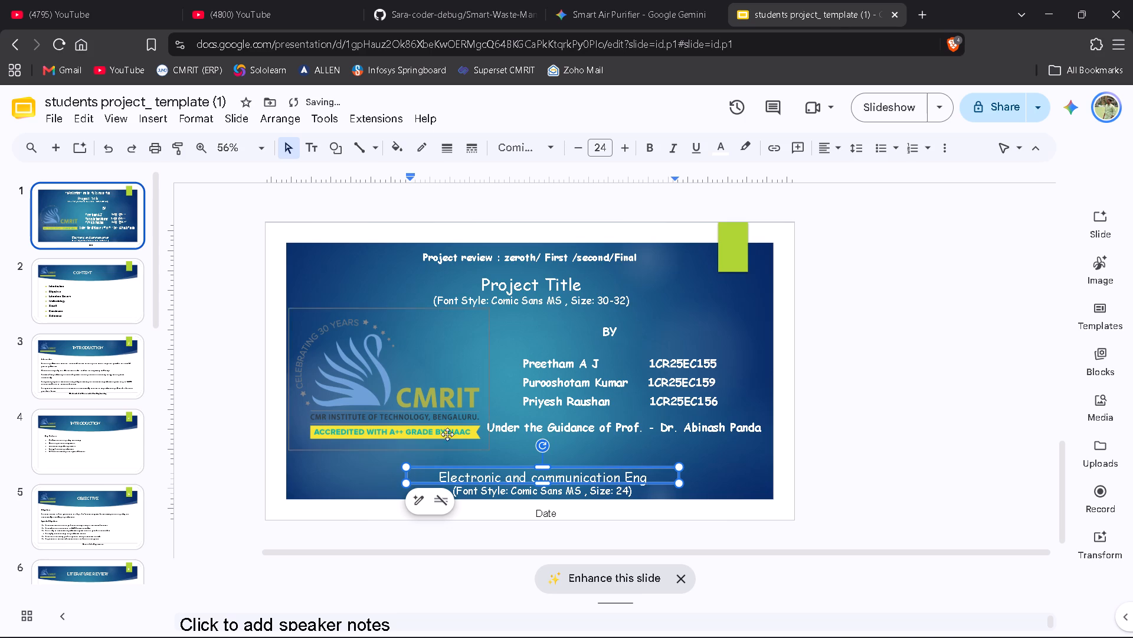
pyautogui.click(83, 354)
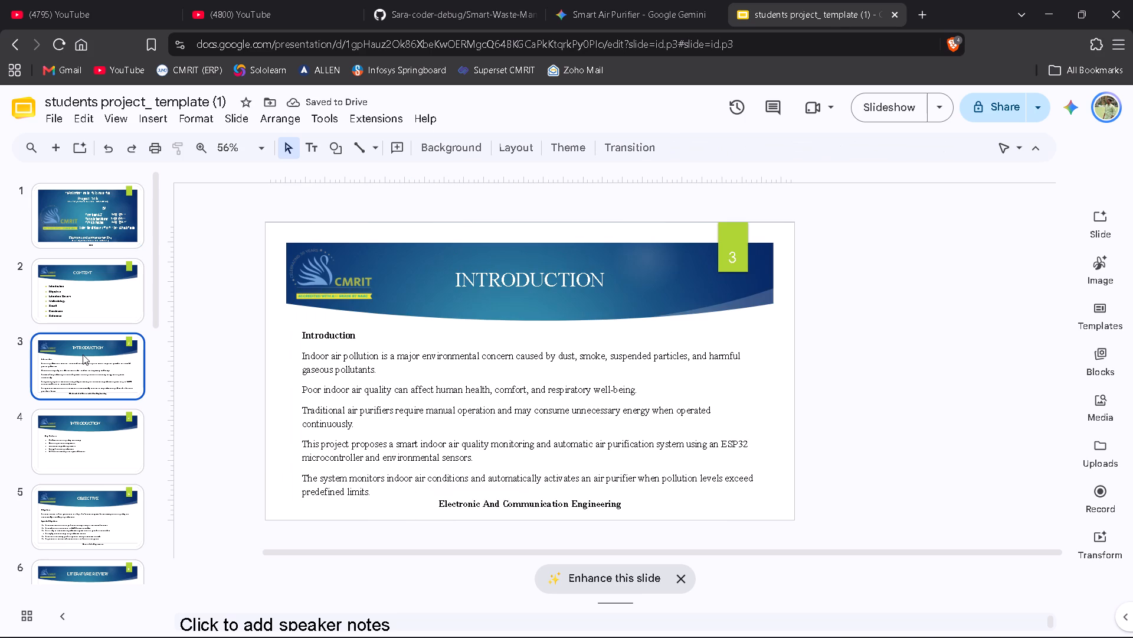
pyautogui.click(76, 222)
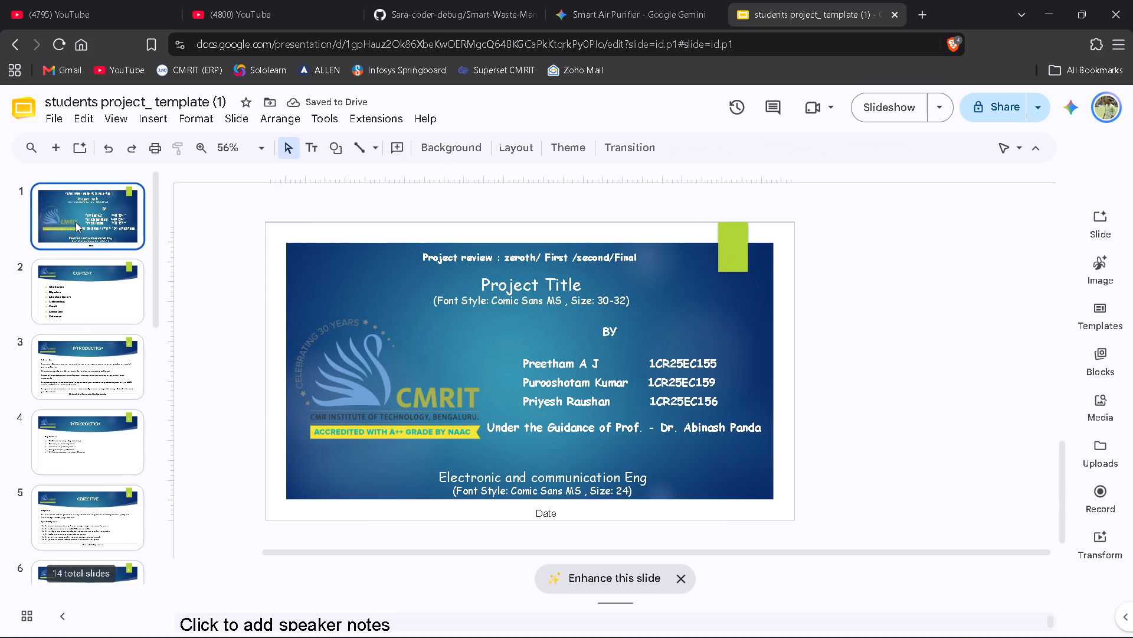
pyautogui.click(654, 485)
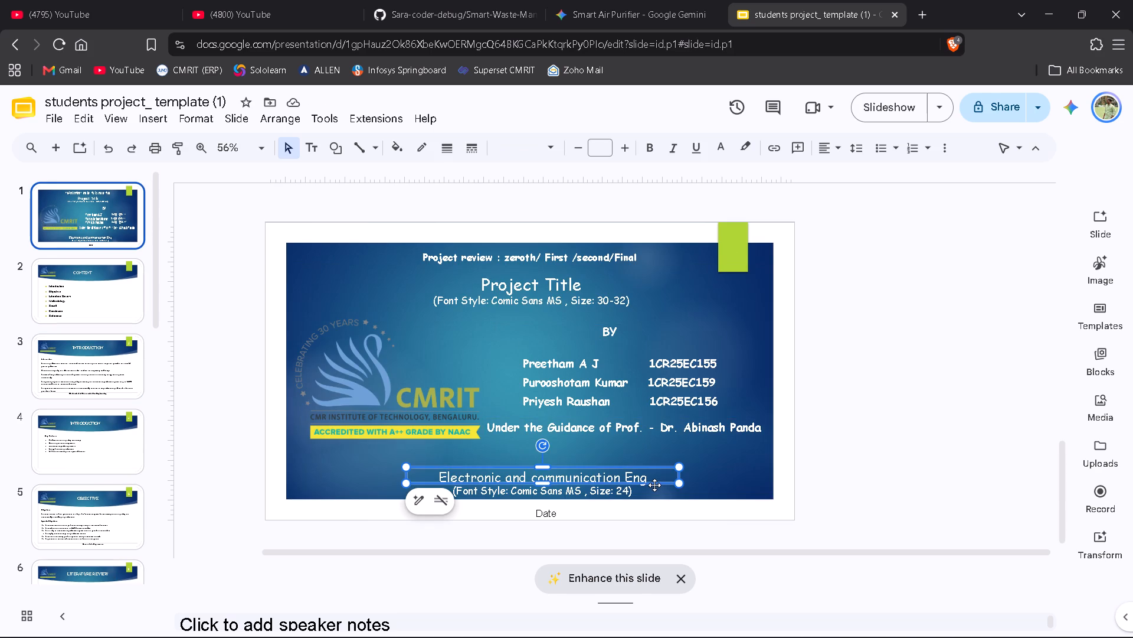
pyautogui.click(651, 477)
pyautogui.click(635, 477)
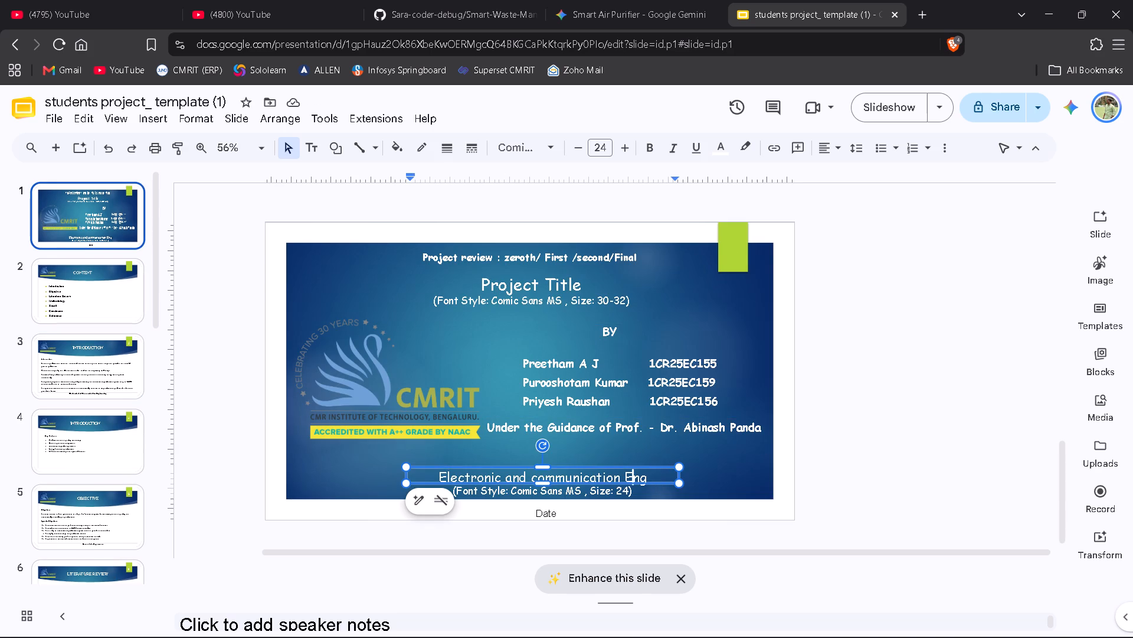
pyautogui.press('Right')
pyautogui.press('Right')
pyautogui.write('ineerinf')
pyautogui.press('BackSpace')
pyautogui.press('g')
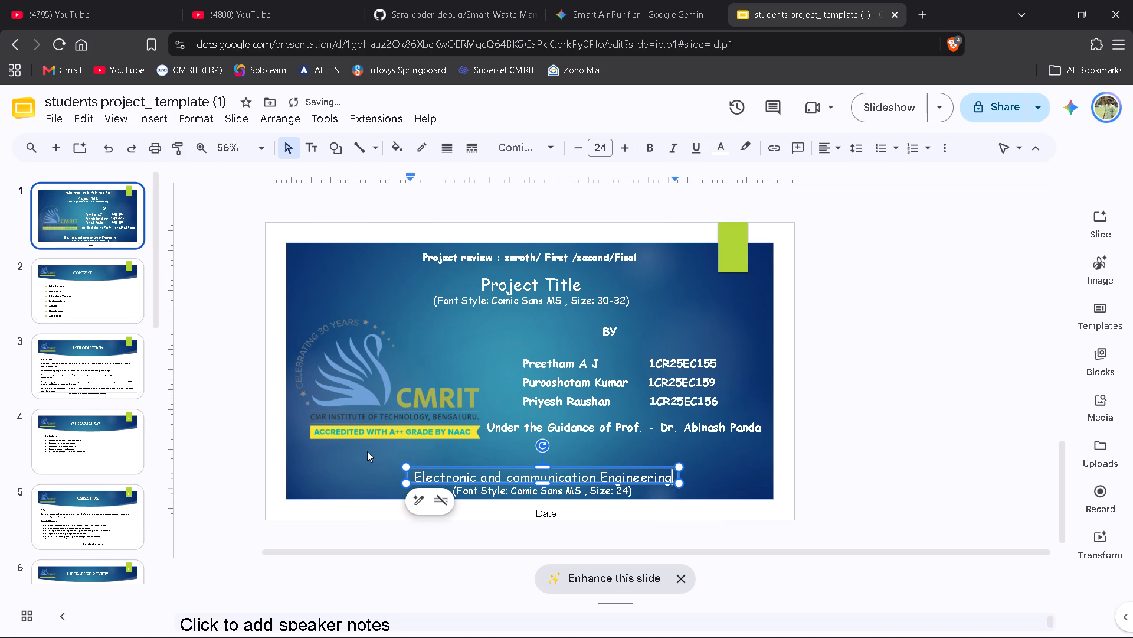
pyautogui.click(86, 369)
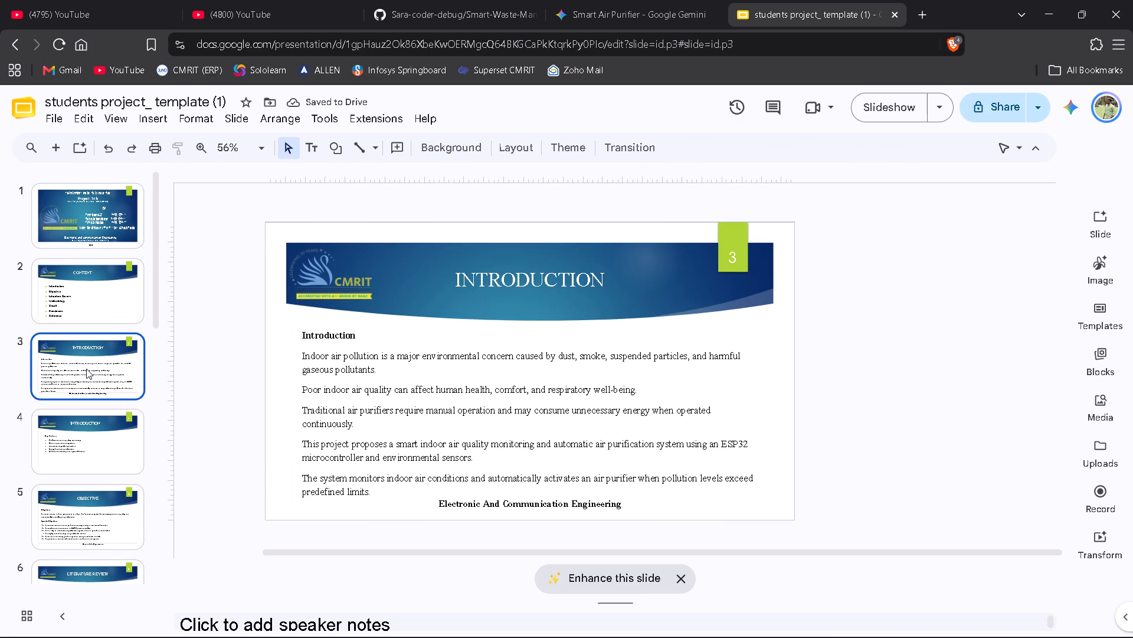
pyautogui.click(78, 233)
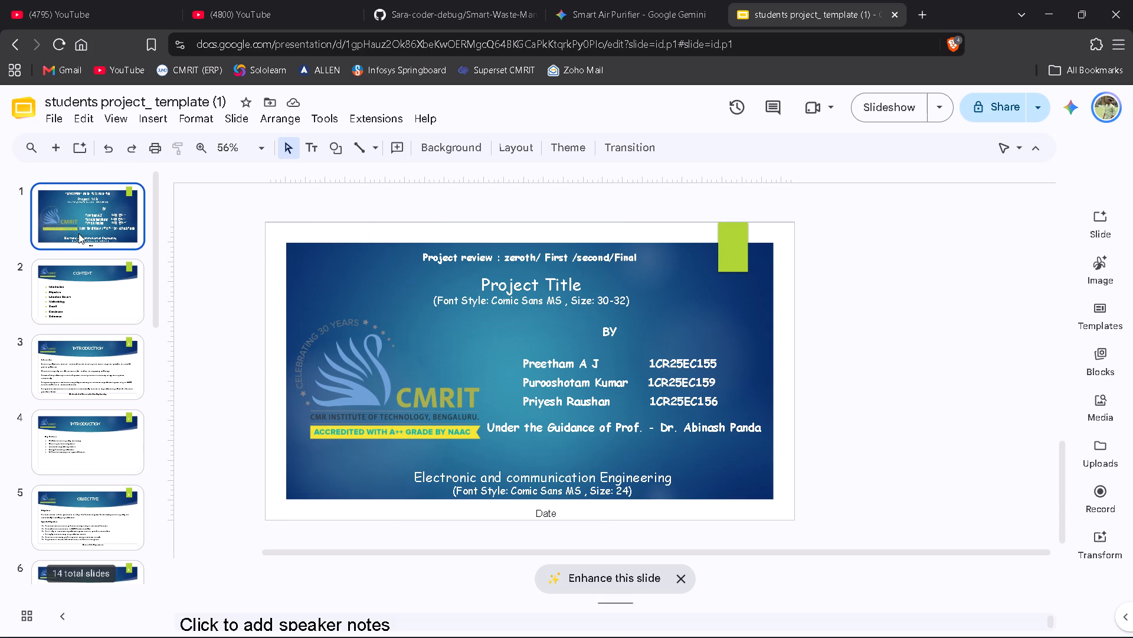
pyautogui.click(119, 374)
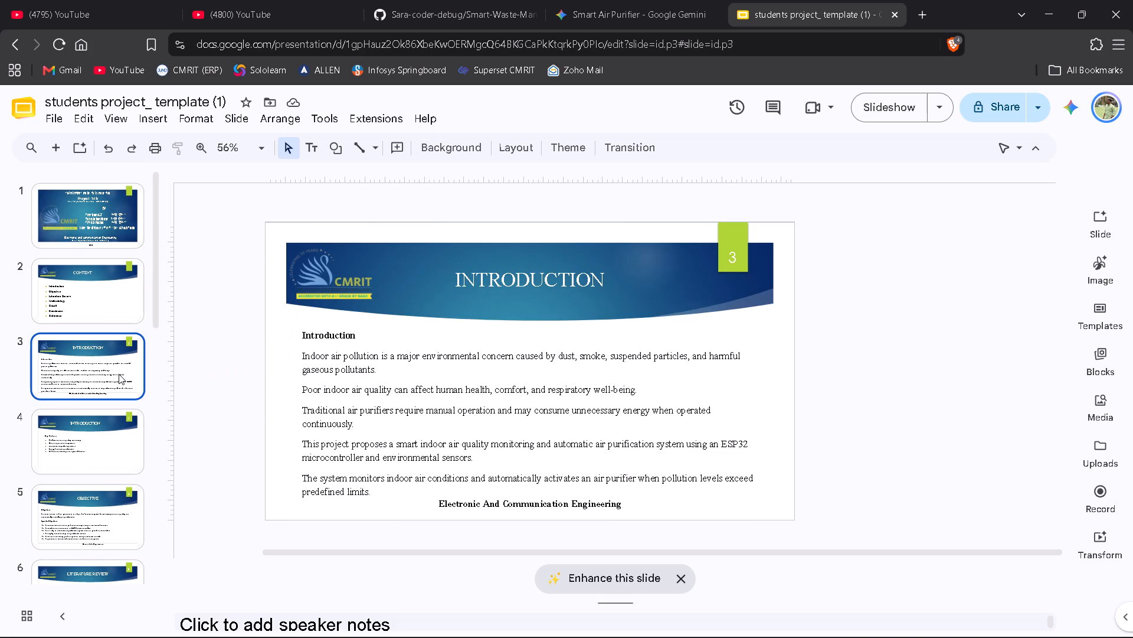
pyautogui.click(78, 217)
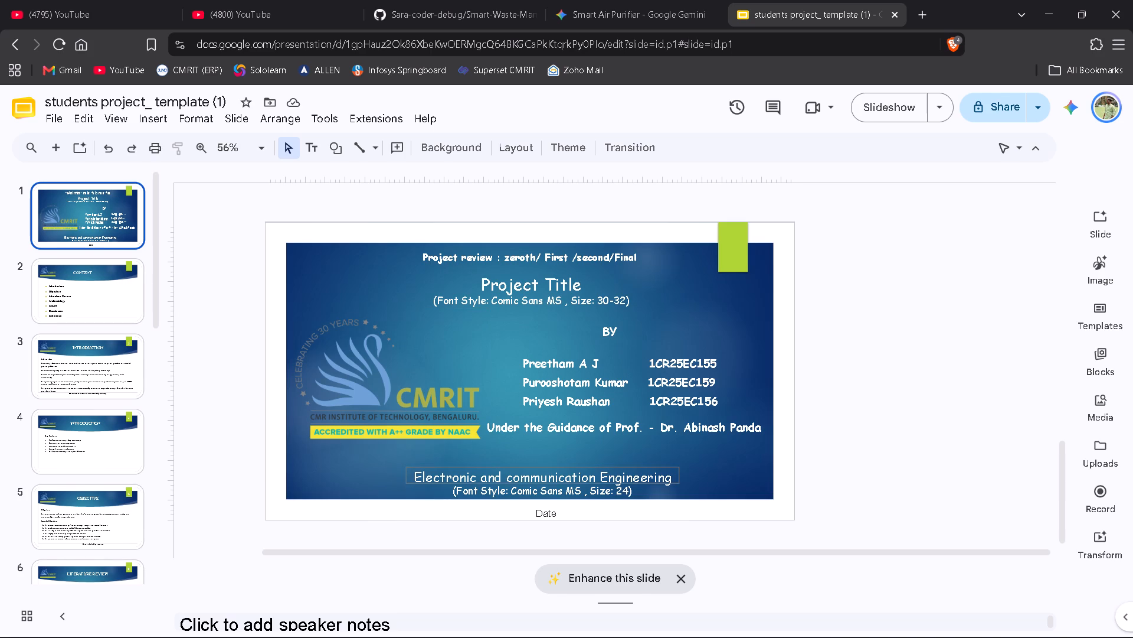
# Delete the "(Font Style: Comic Sans MS , Size: 24)" note under the department line on the title slide.
pyautogui.moveTo(636, 492); pyautogui.dragTo(454, 496)
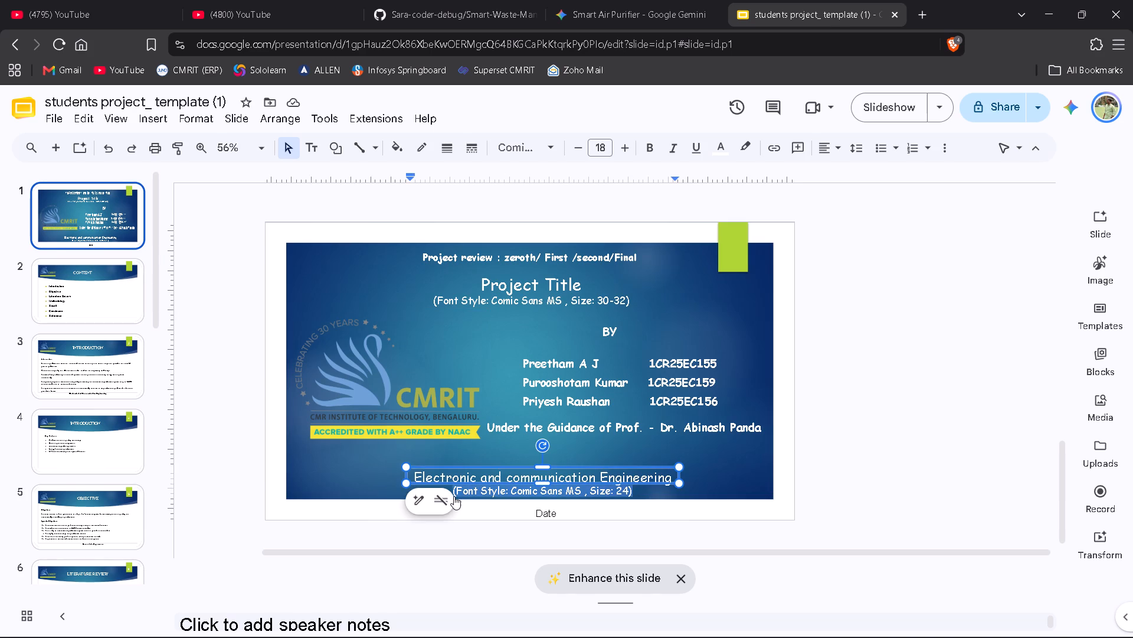
pyautogui.press('BackSpace')
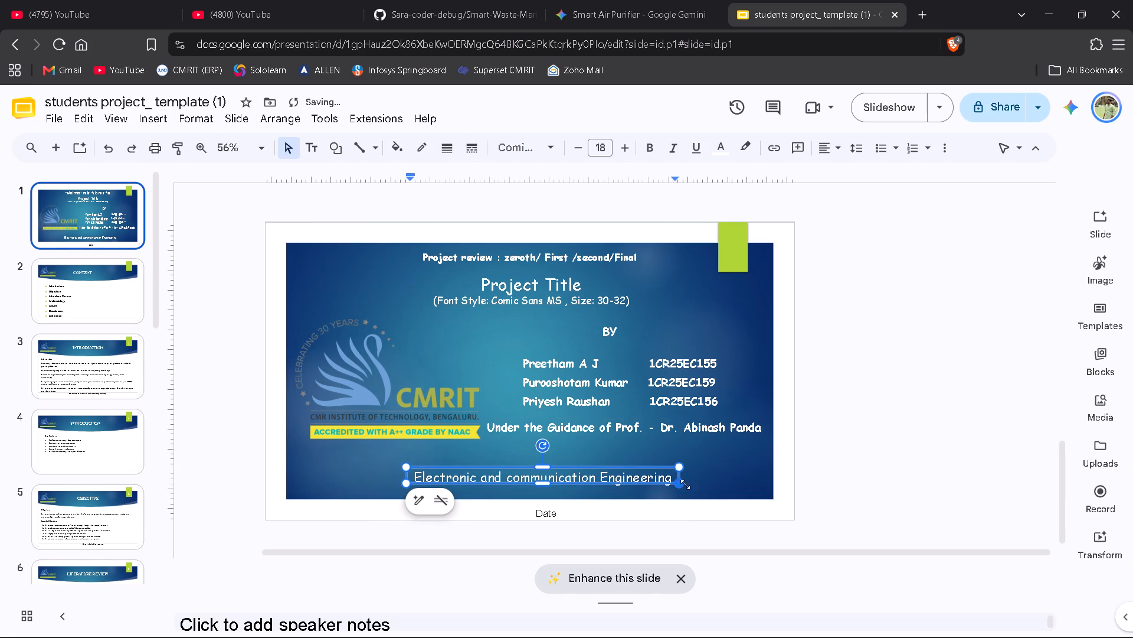
# Enlarge the title slide's department text box slightly in width and height.
pyautogui.moveTo(677, 483); pyautogui.dragTo(689, 491)
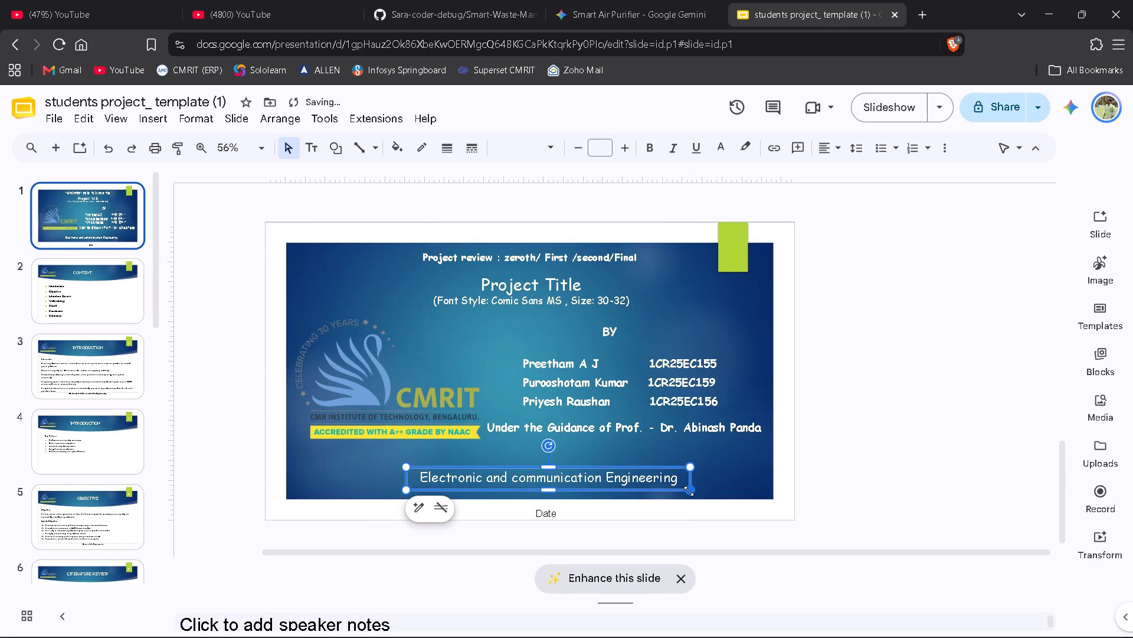
pyautogui.click(893, 474)
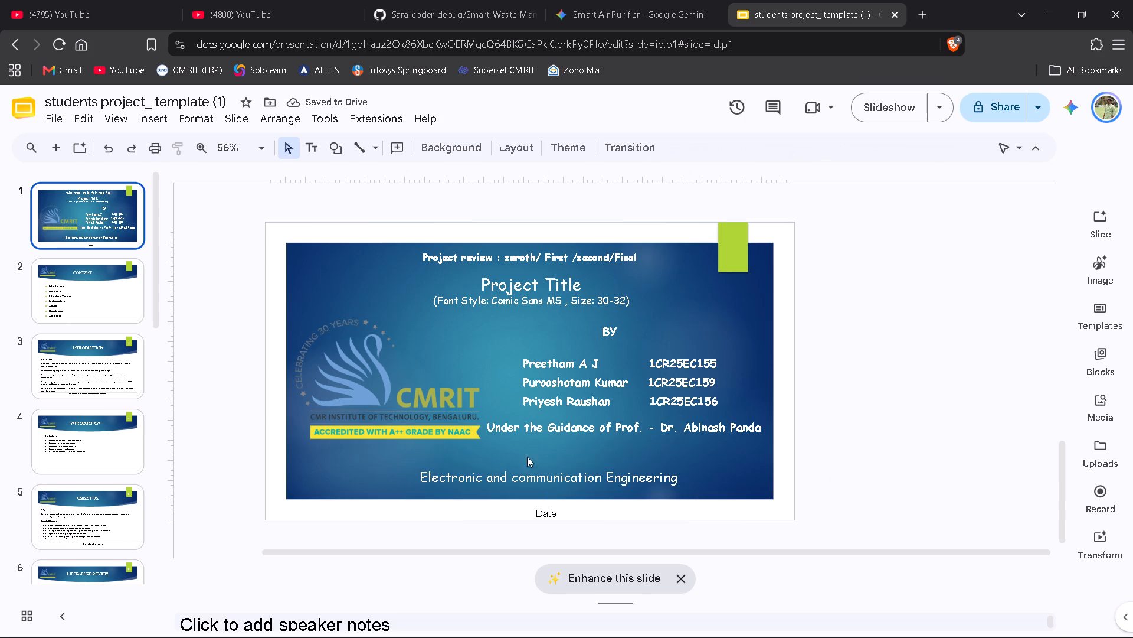
# Insert "Departmen of " before "Electronic and communication Engineering" on the title slide.
pyautogui.click(410, 479)
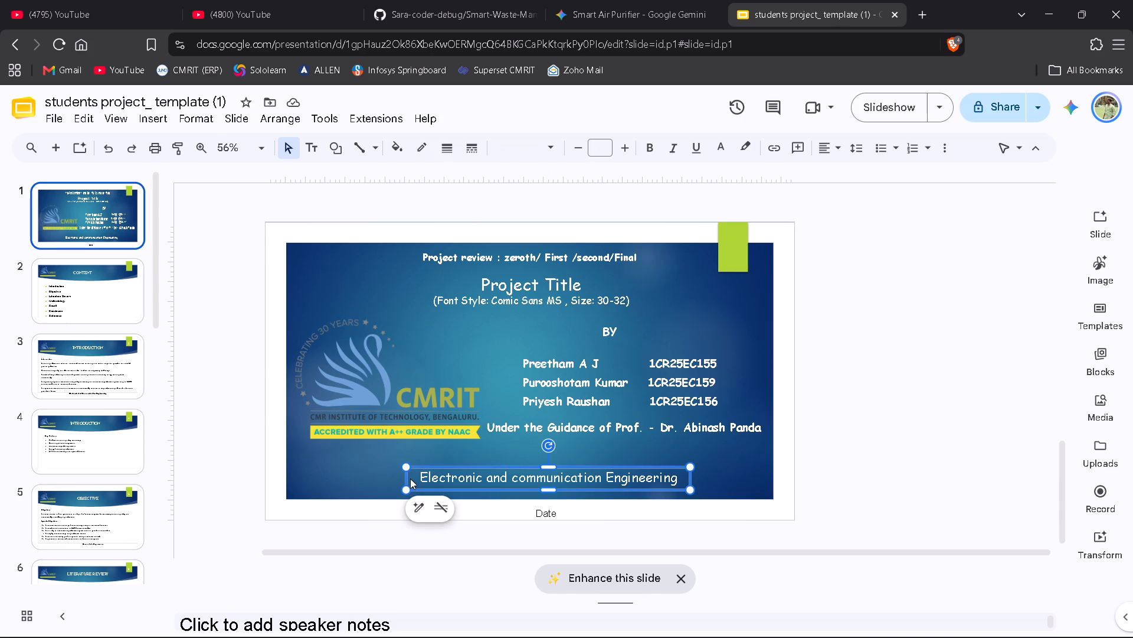
pyautogui.click(413, 479)
pyautogui.doubleClick(417, 479)
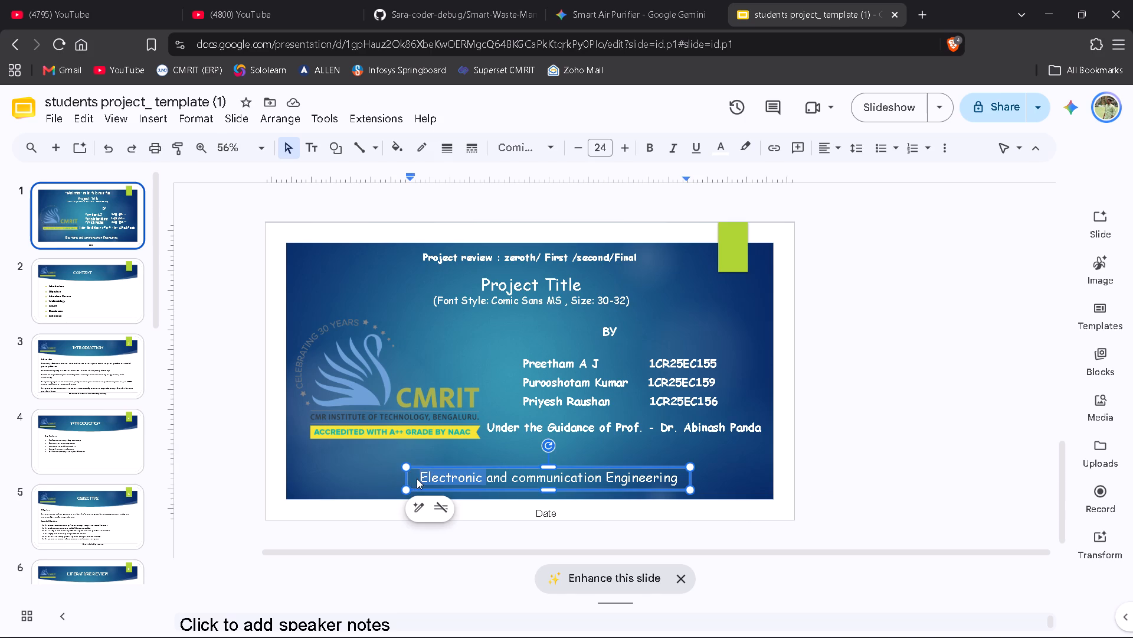
pyautogui.click(417, 479)
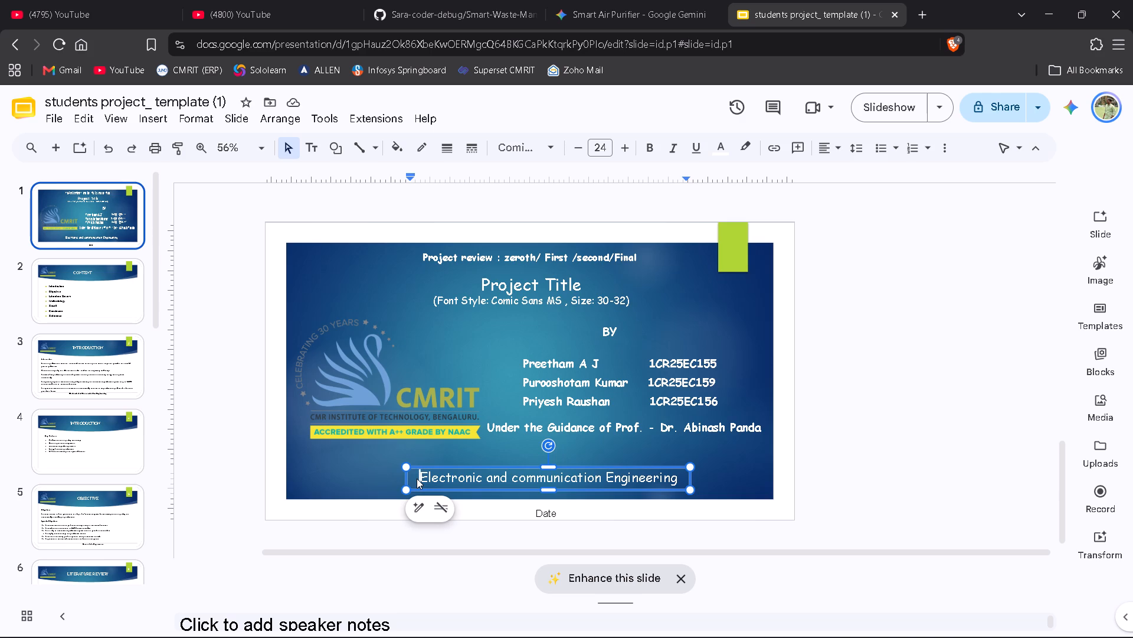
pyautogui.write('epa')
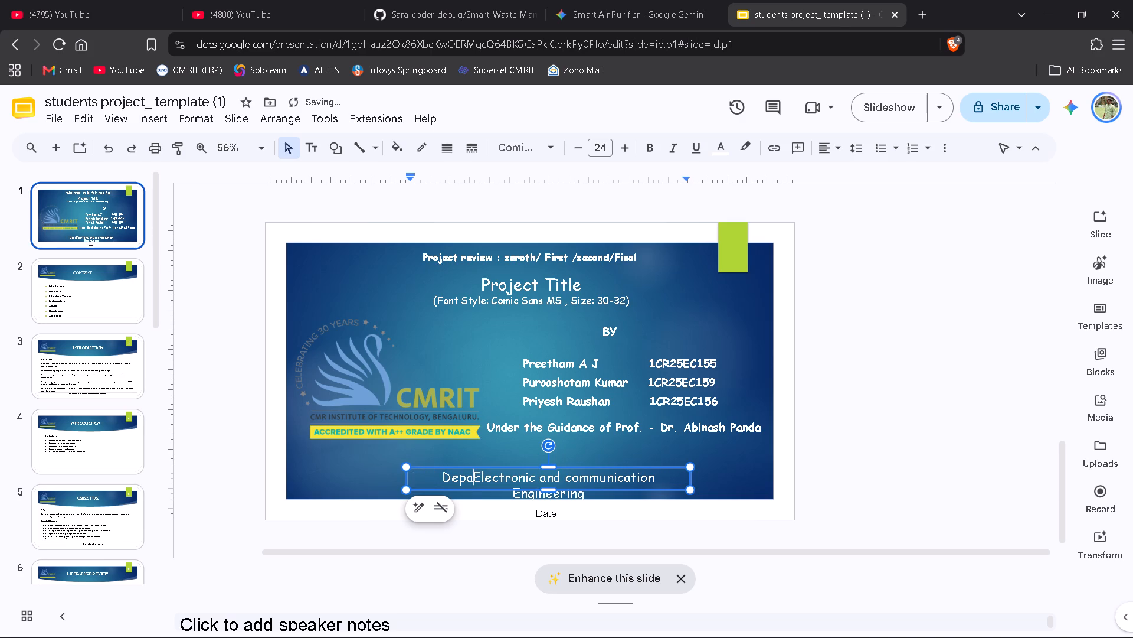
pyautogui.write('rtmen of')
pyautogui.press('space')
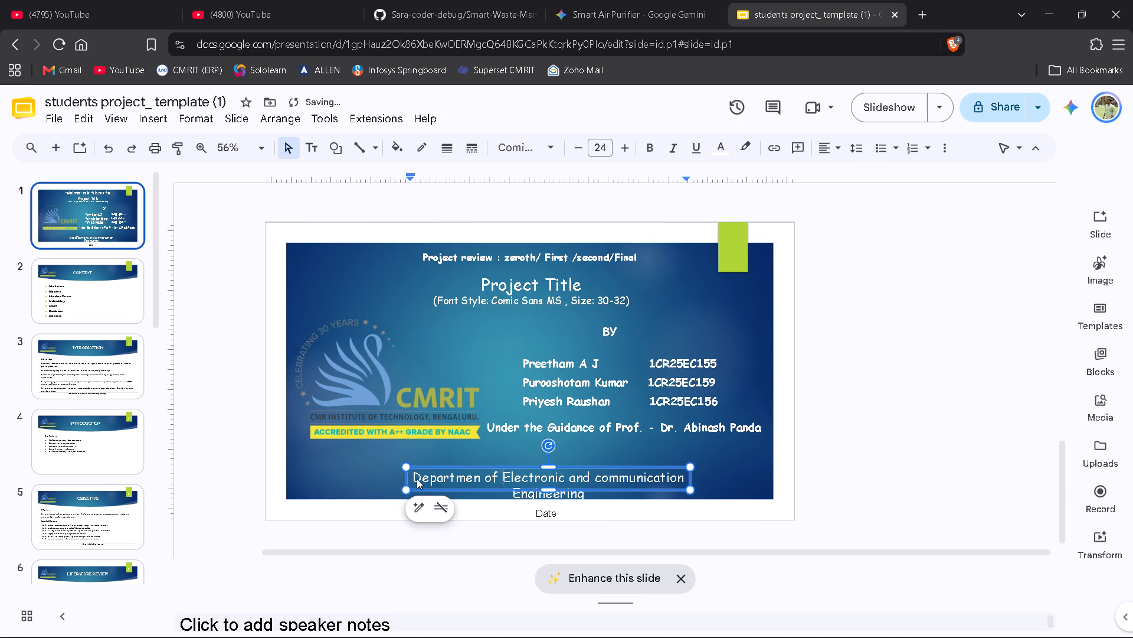
pyautogui.click(354, 524)
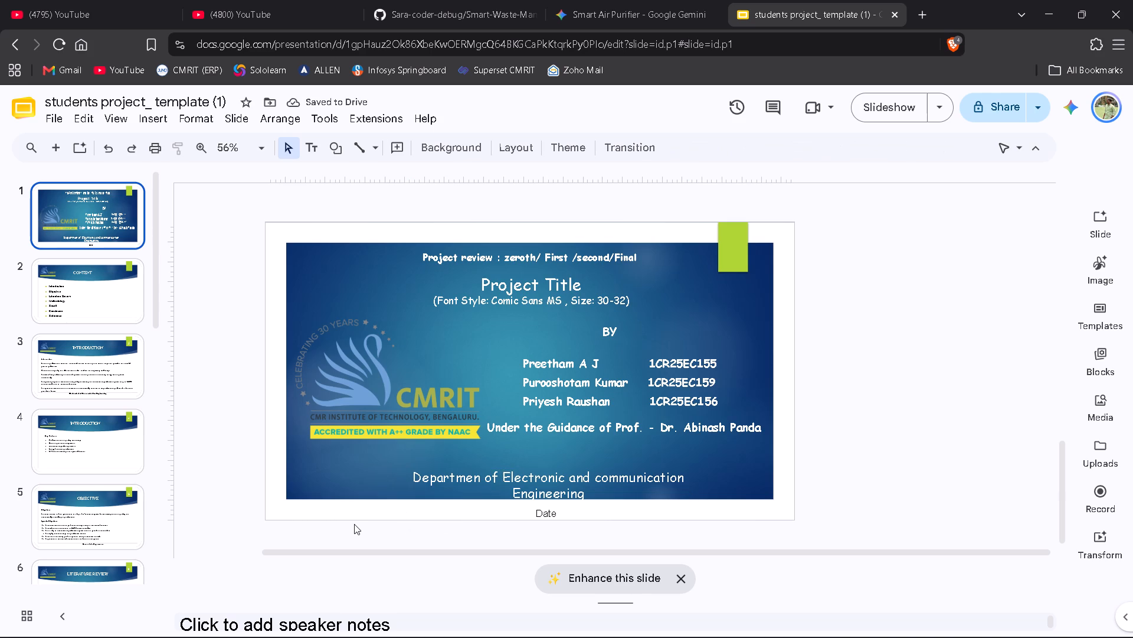
# Widen the department text box on both sides so its text fits on a single line.
pyautogui.click(407, 478)
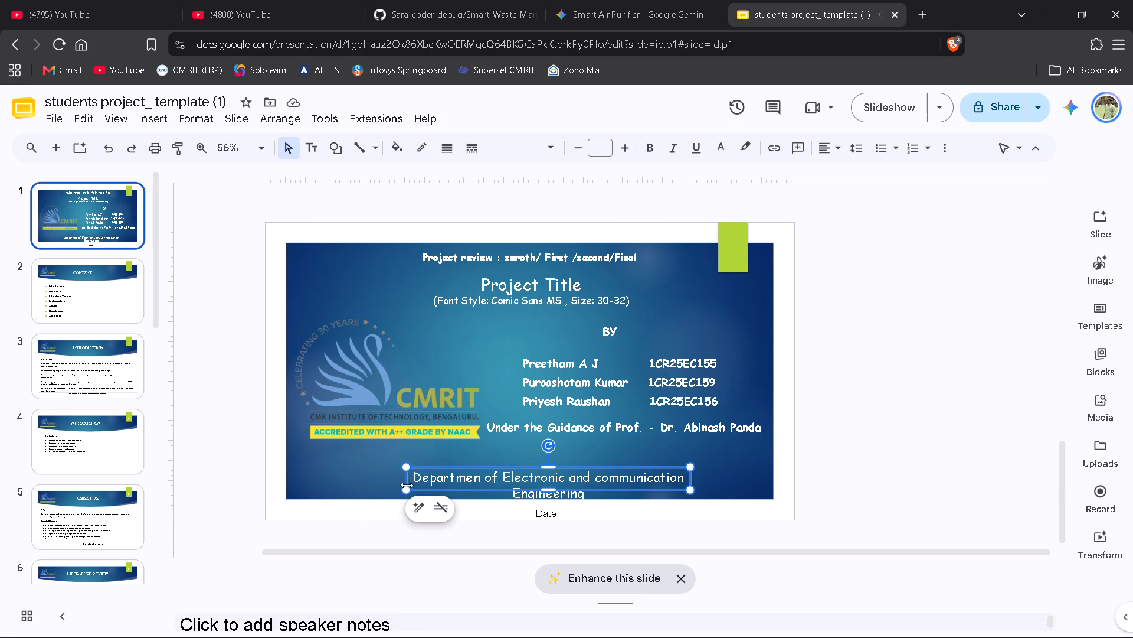
pyautogui.moveTo(406, 479); pyautogui.dragTo(359, 480)
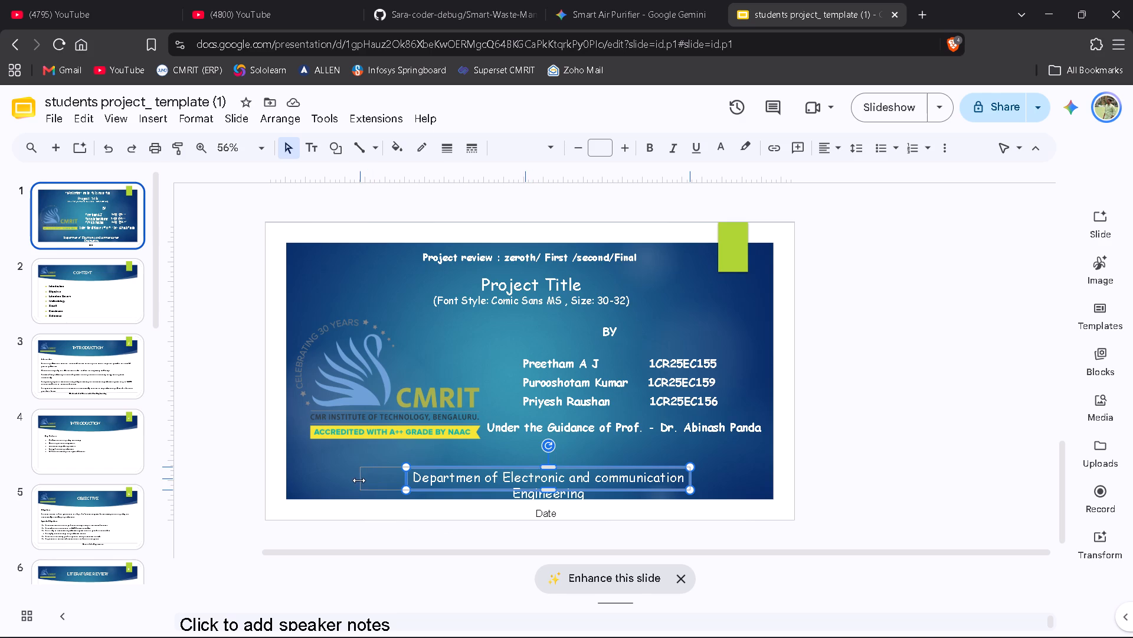
pyautogui.moveTo(687, 476); pyautogui.dragTo(738, 471)
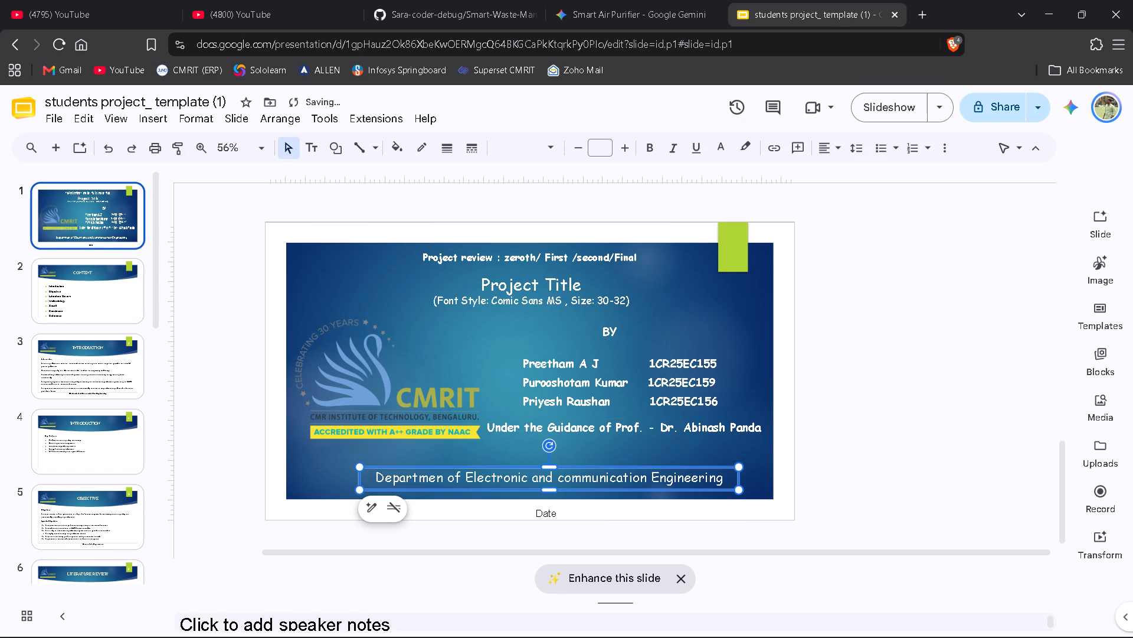
pyautogui.click(909, 474)
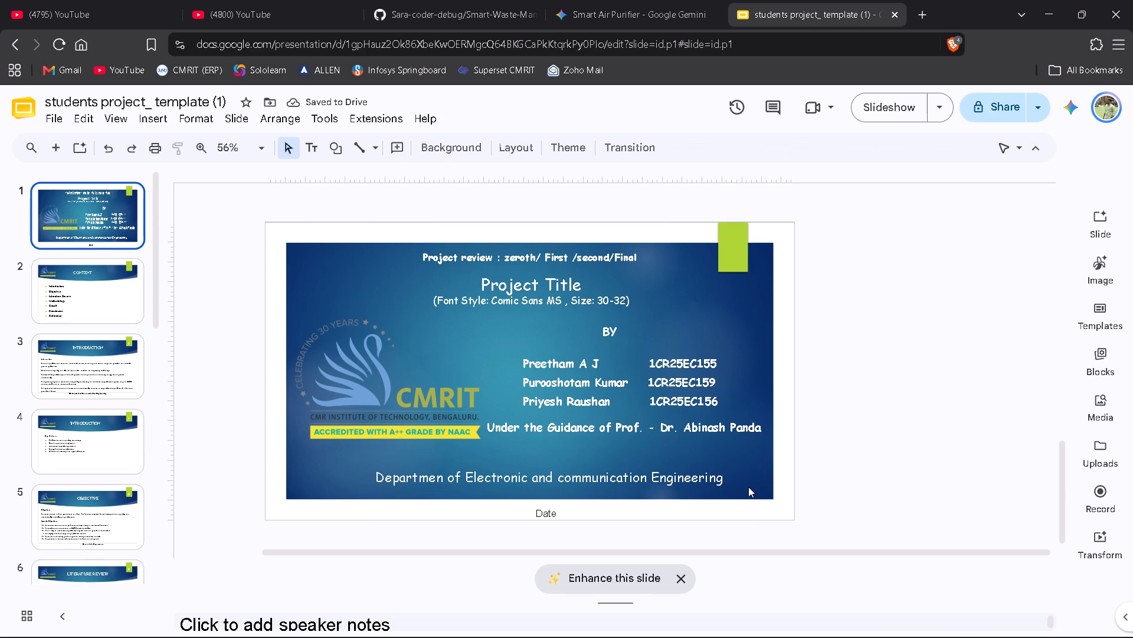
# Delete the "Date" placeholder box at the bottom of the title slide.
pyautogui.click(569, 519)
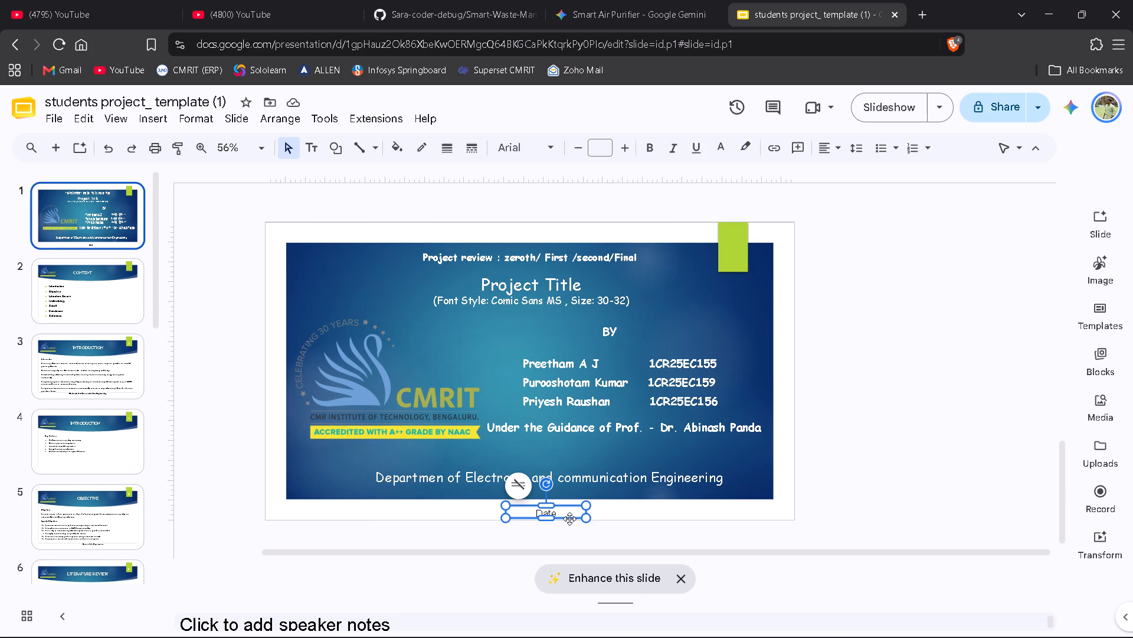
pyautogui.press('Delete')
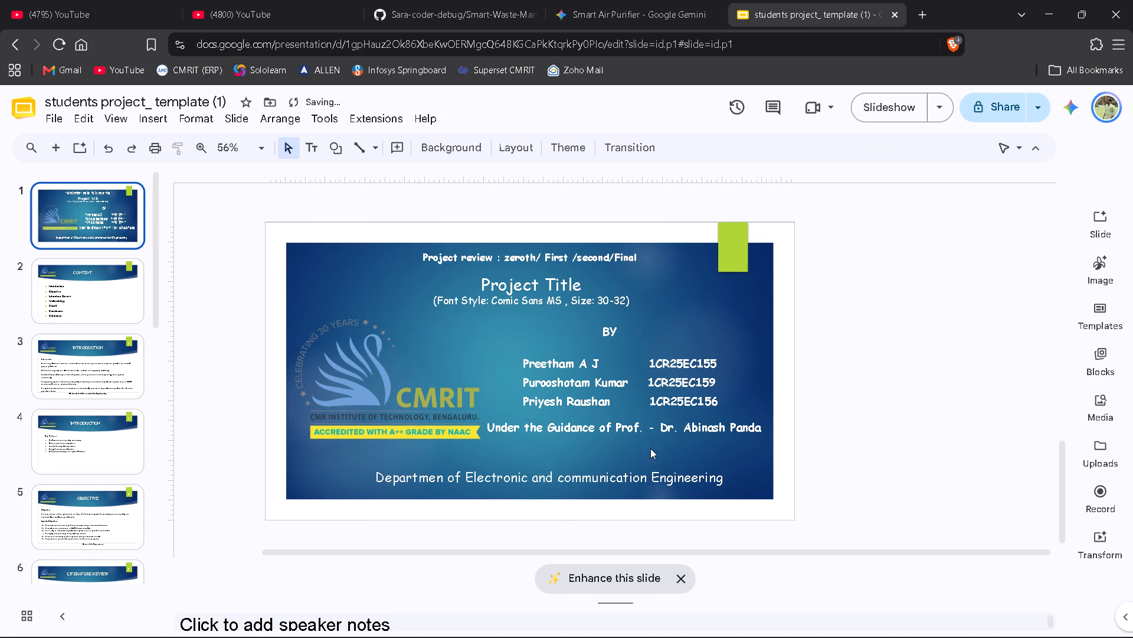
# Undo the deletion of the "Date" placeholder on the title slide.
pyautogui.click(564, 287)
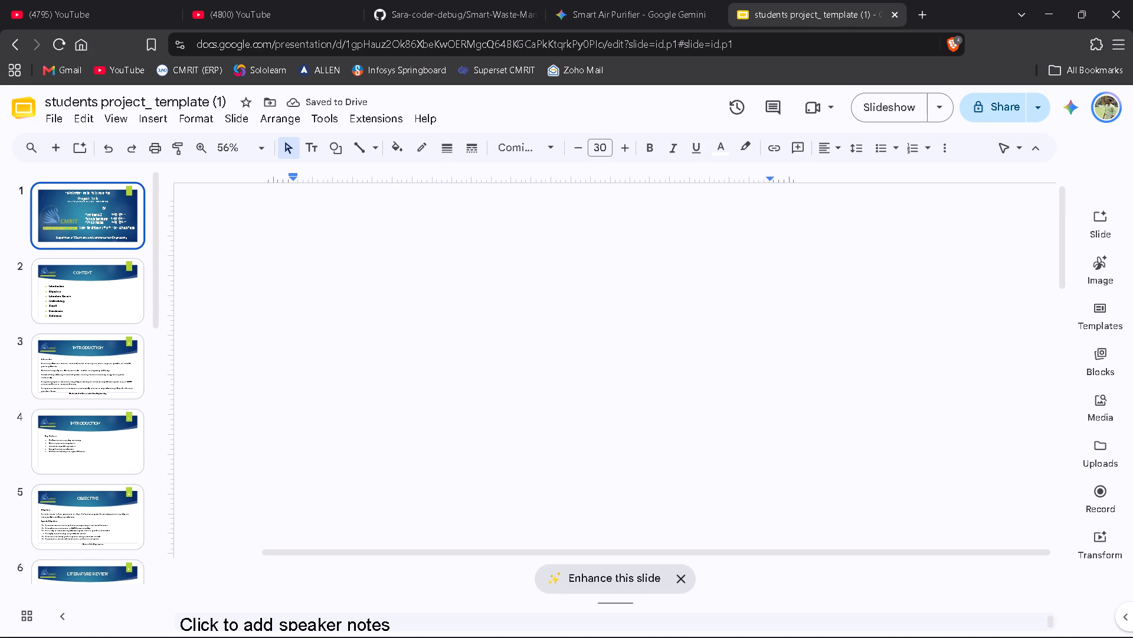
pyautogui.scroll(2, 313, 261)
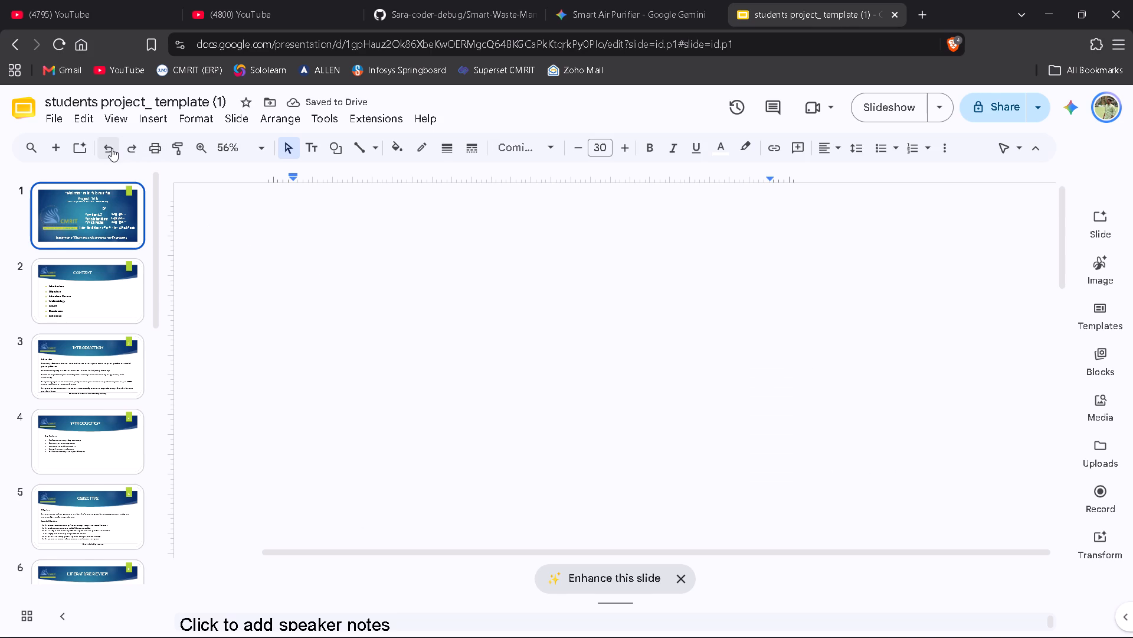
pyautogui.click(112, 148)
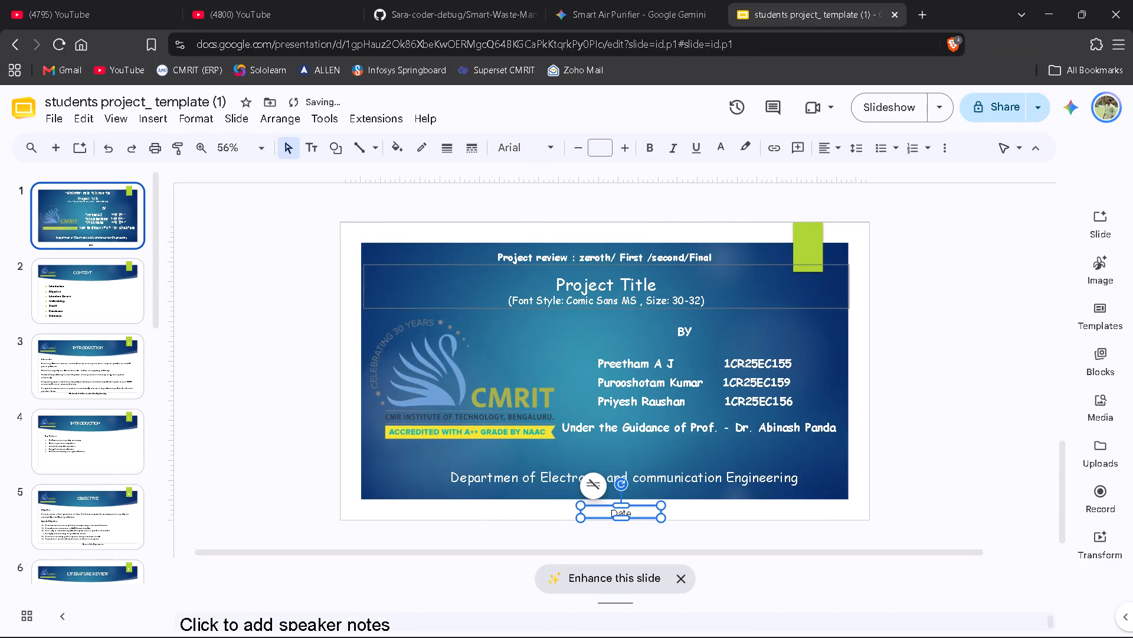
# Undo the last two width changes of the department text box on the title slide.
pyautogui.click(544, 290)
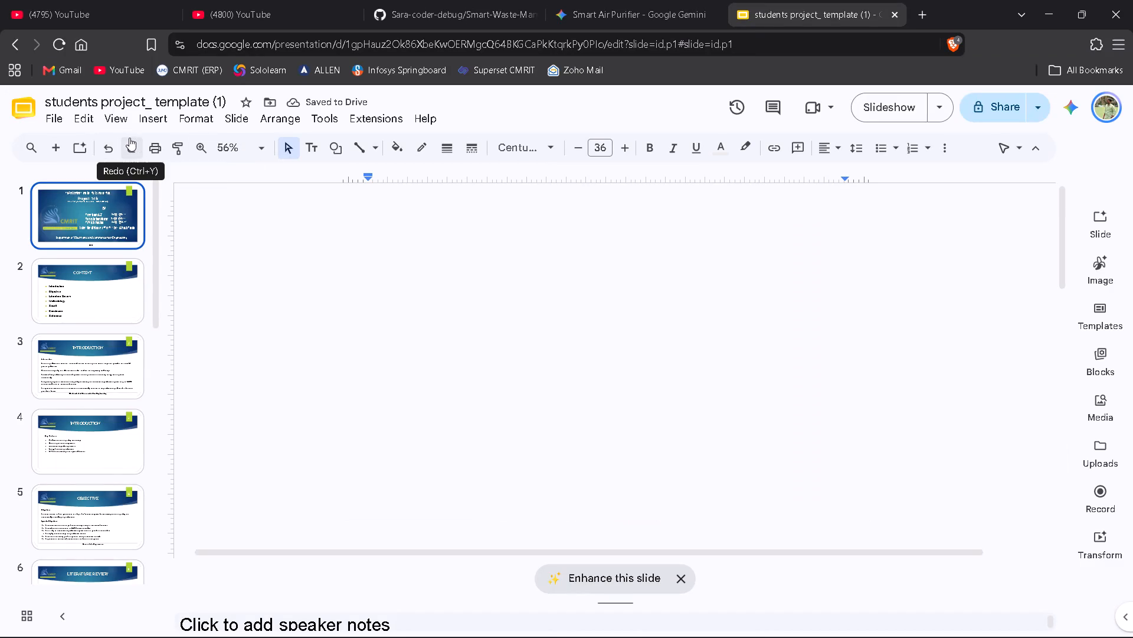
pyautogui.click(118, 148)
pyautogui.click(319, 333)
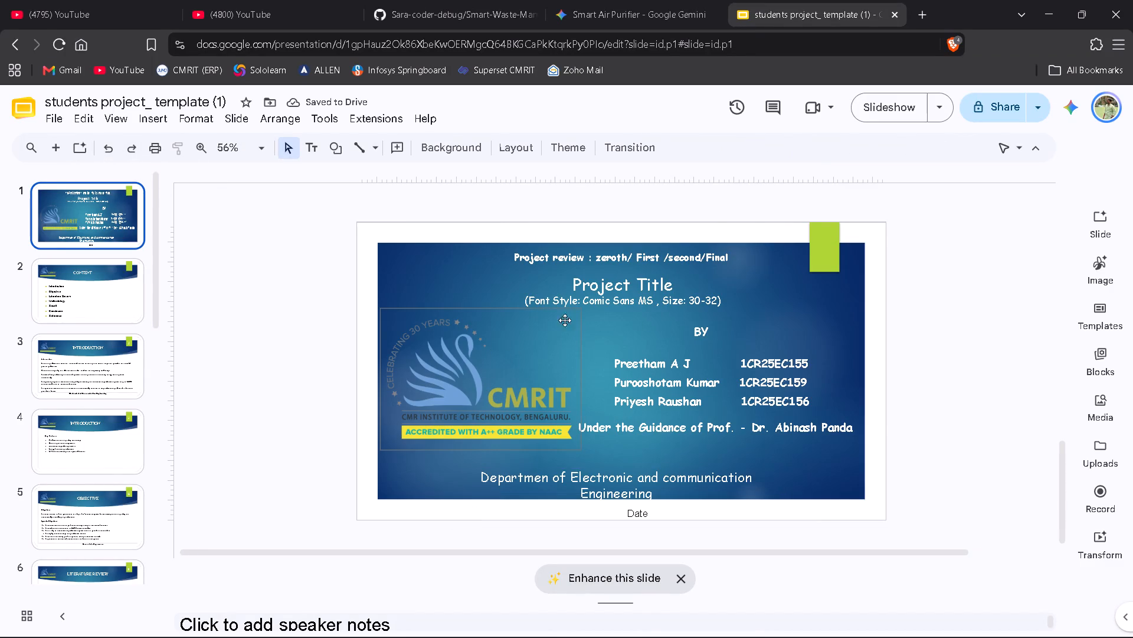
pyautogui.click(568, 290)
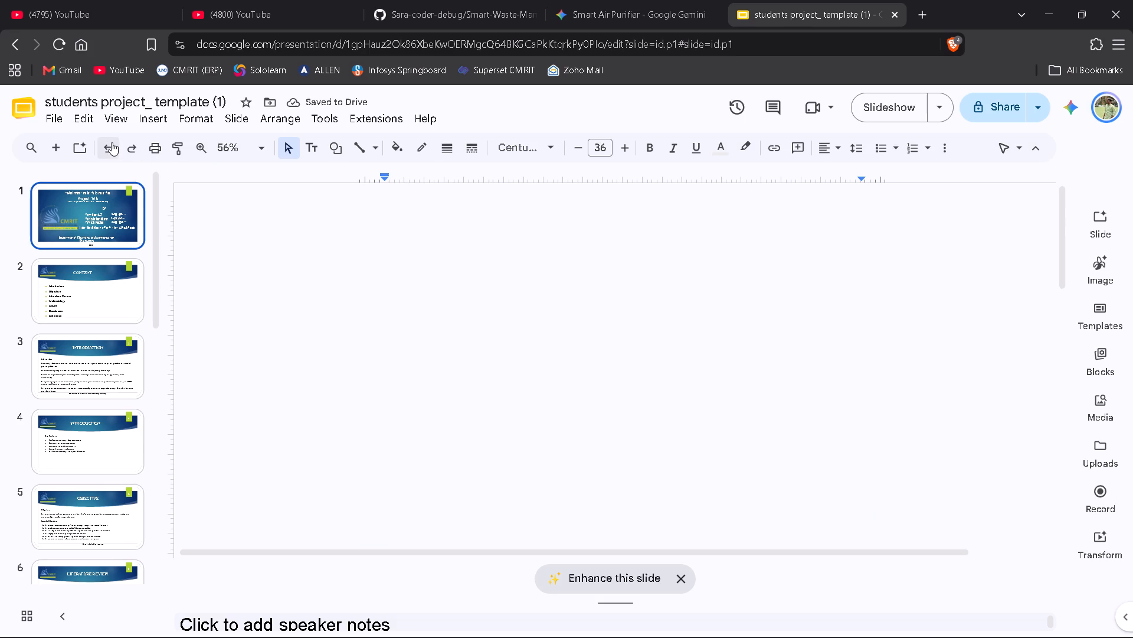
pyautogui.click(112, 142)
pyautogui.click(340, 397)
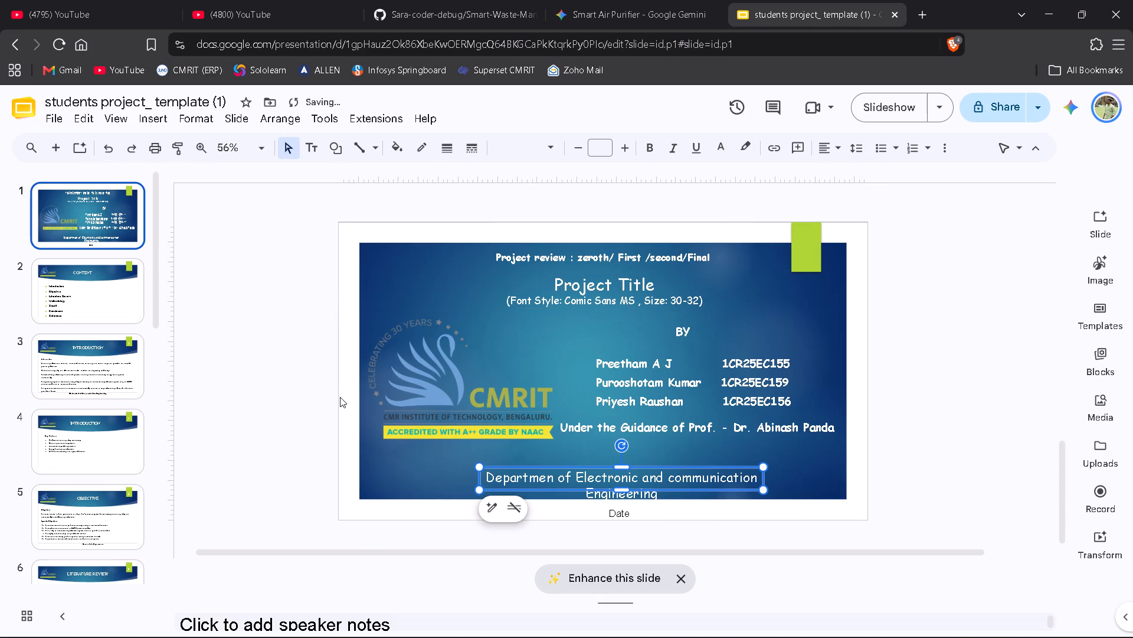
# Delete the "Date" placeholder box below the department line on the title slide.
pyautogui.click(636, 519)
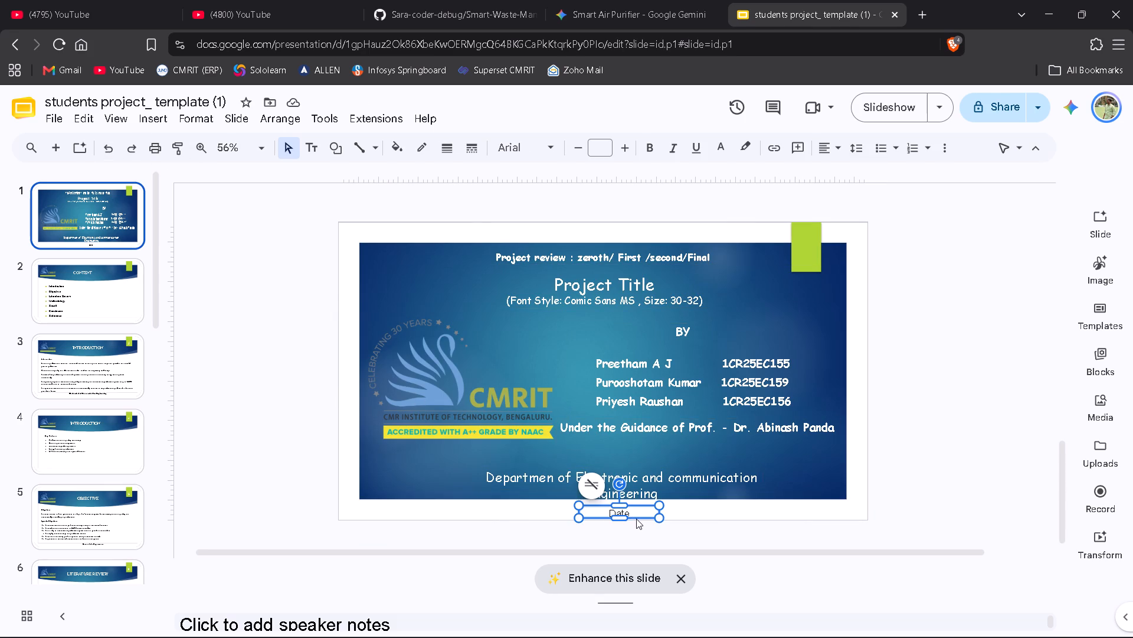
pyautogui.press('BackSpace')
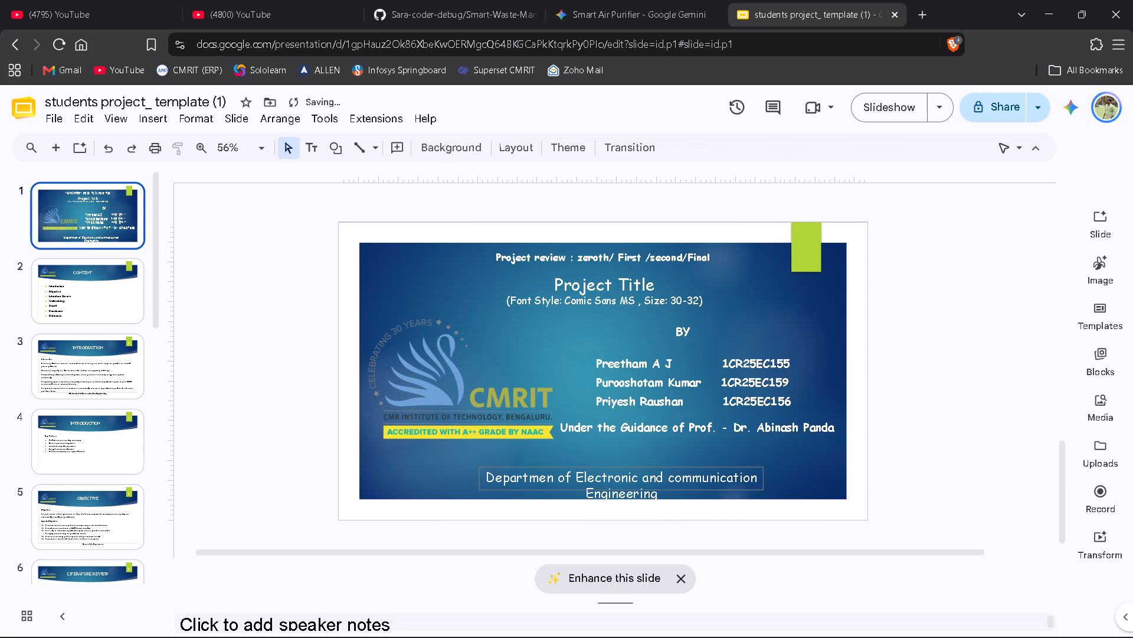
# Enlarge the department text box on both sides and slightly upward so its text fits on a single line.
pyautogui.click(592, 489)
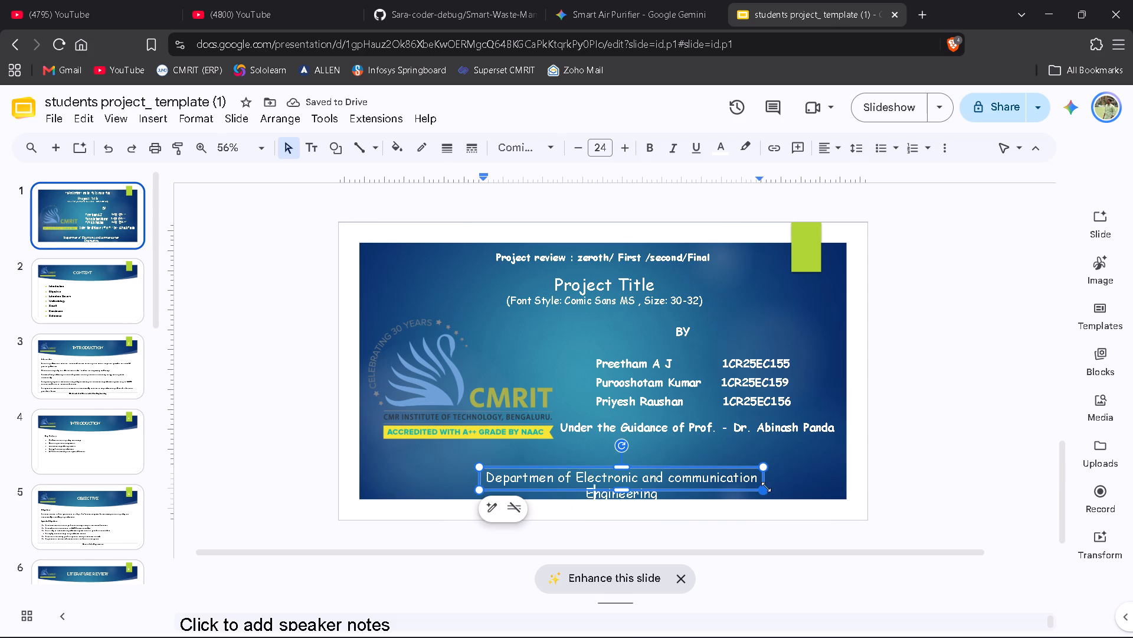
pyautogui.moveTo(765, 476); pyautogui.dragTo(803, 473)
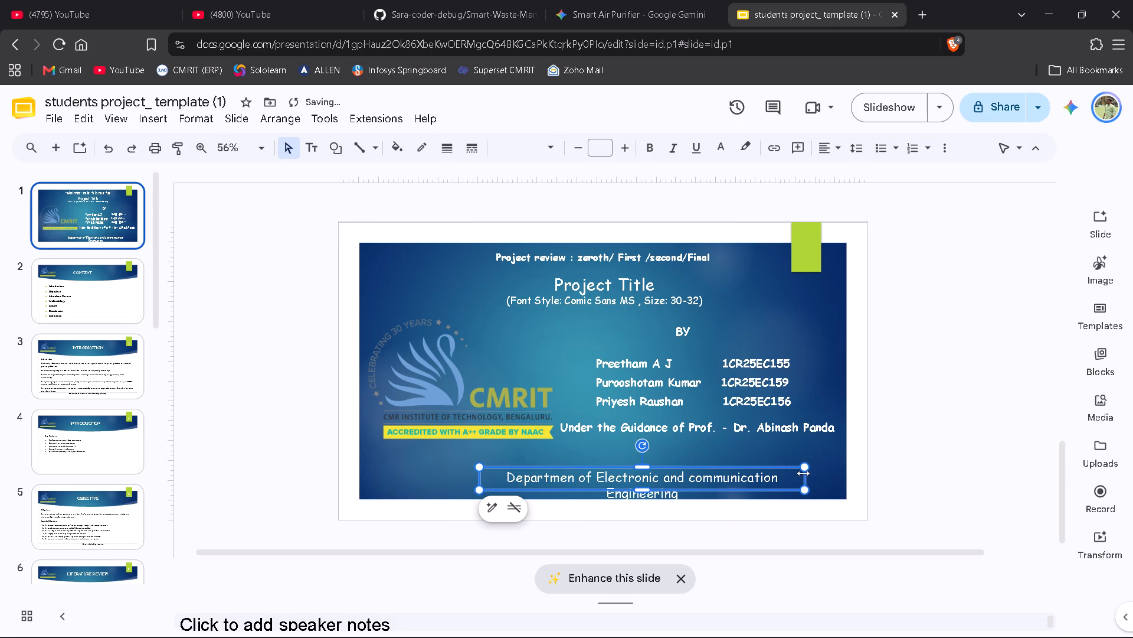
pyautogui.moveTo(480, 474); pyautogui.dragTo(466, 476)
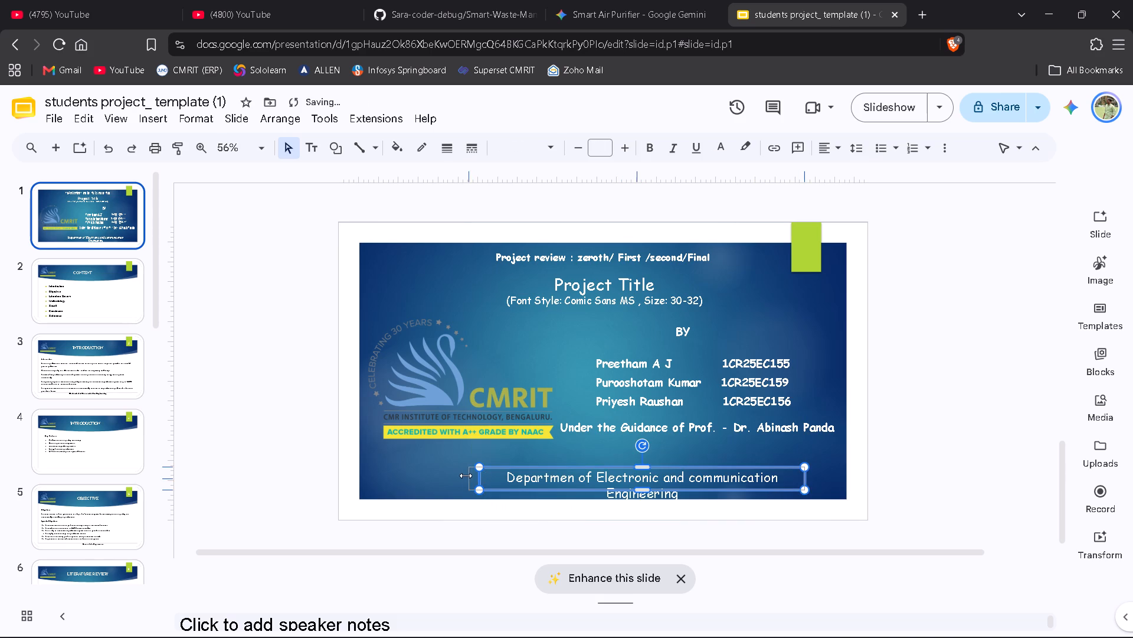
pyautogui.moveTo(466, 476); pyautogui.dragTo(433, 479)
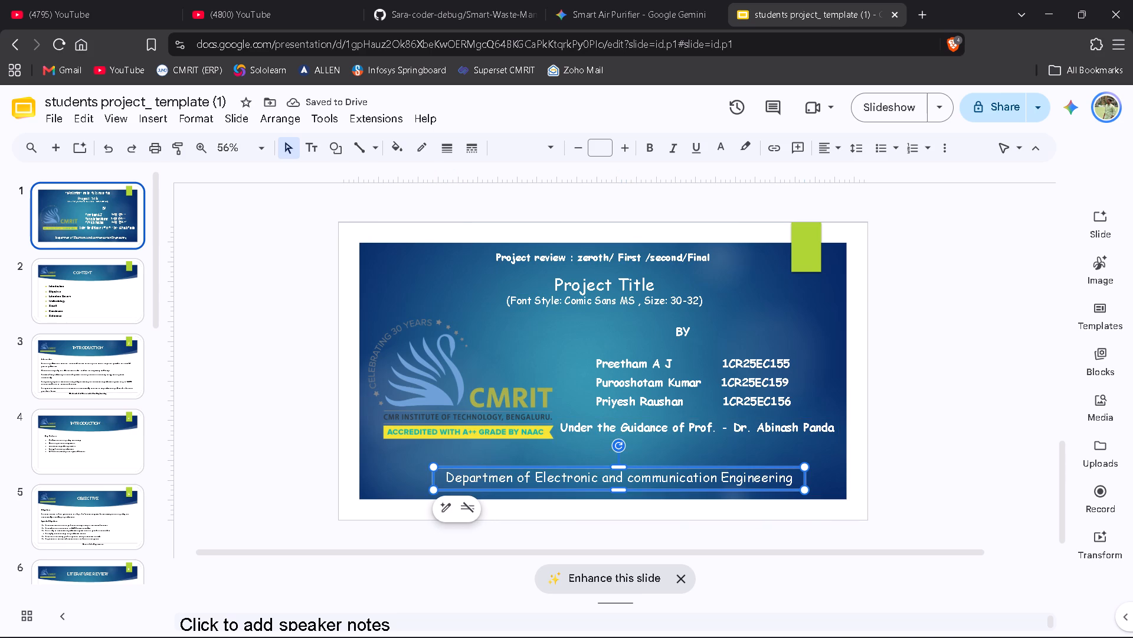
pyautogui.moveTo(617, 468); pyautogui.dragTo(614, 456)
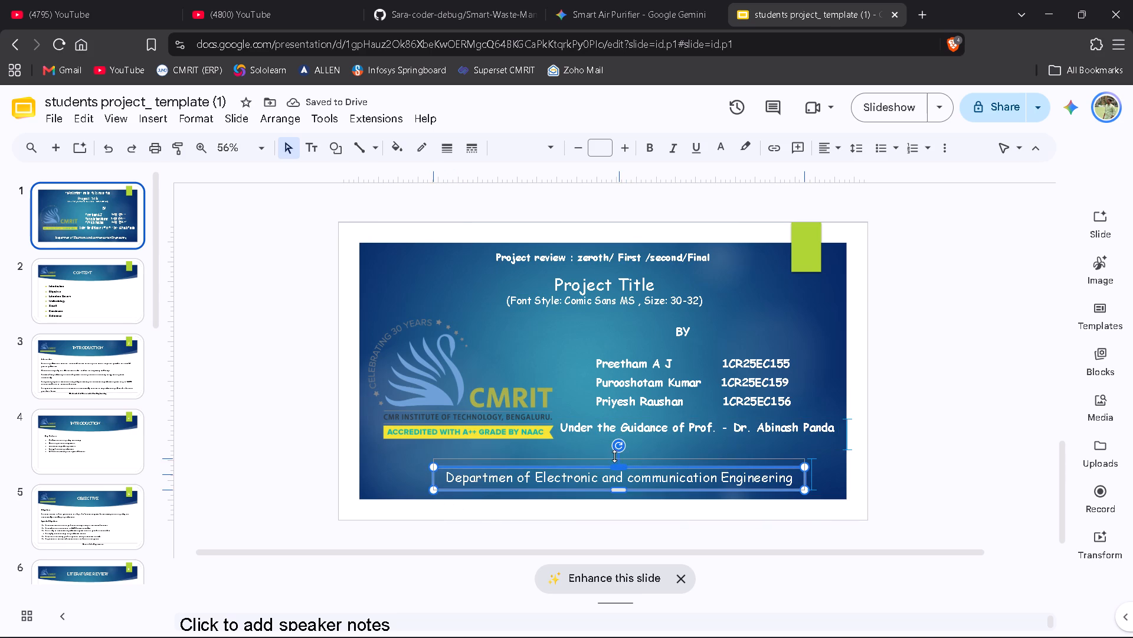
pyautogui.click(880, 451)
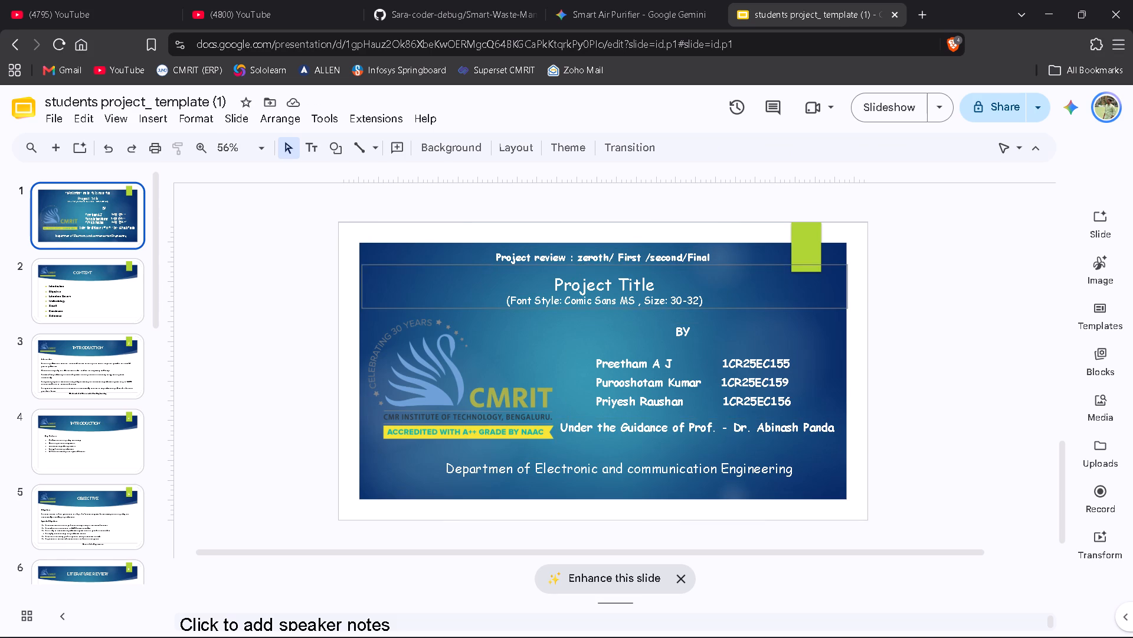
pyautogui.click(987, 406)
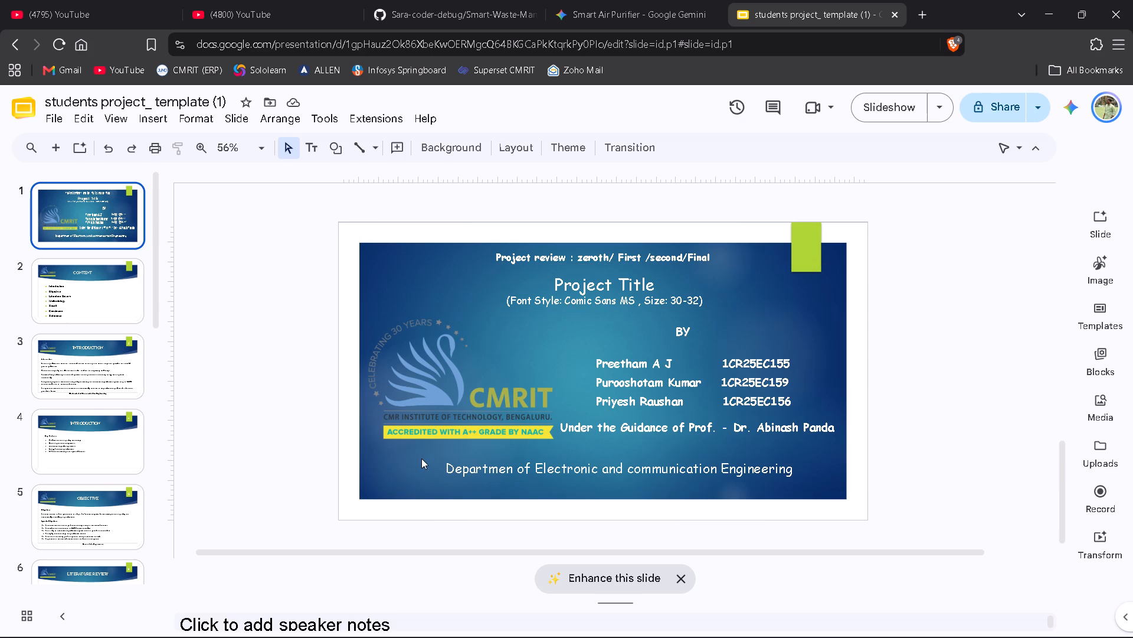
# Look through the content, introduction and objective slides to check their layout and department footers.
pyautogui.click(114, 289)
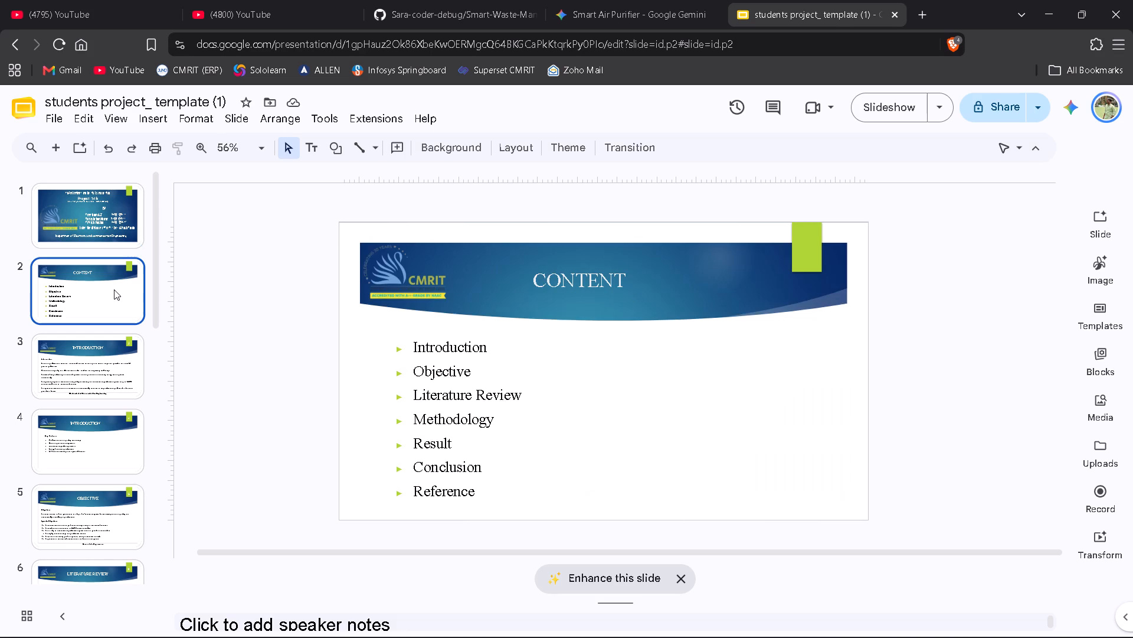
pyautogui.click(88, 353)
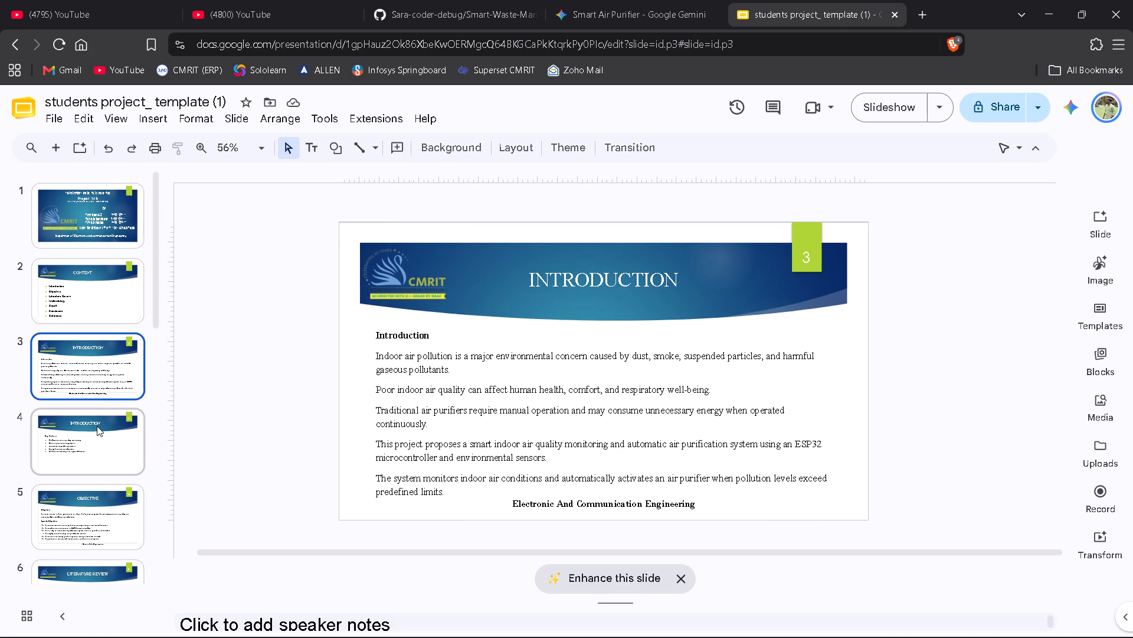
pyautogui.click(97, 426)
pyautogui.click(100, 509)
pyautogui.scroll(-2, 100, 509)
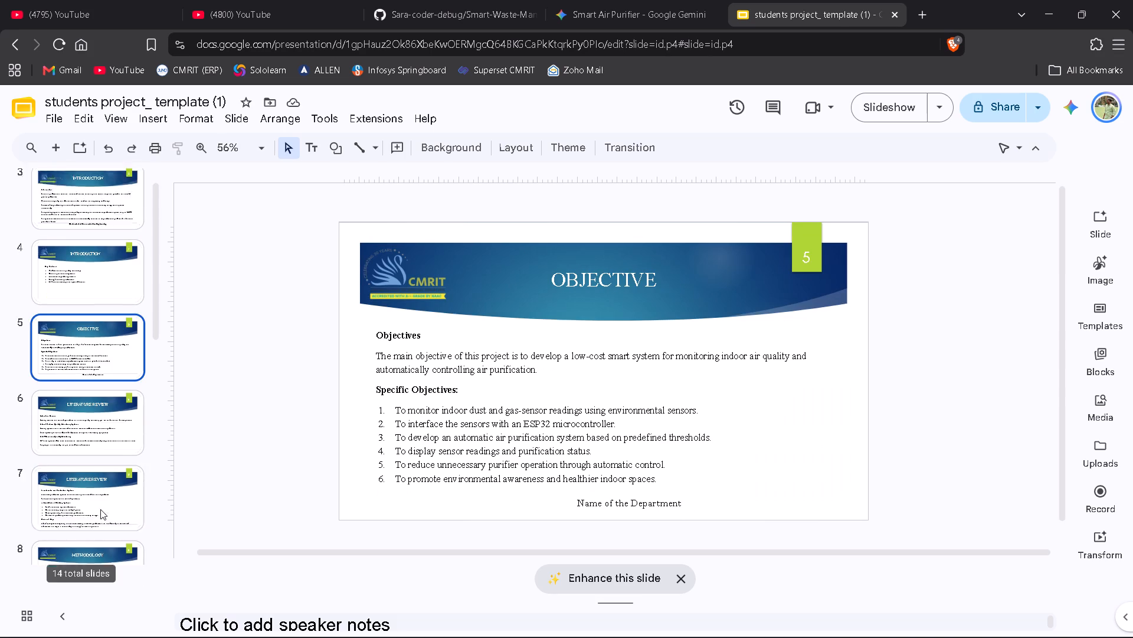
pyautogui.scroll(3, 100, 509)
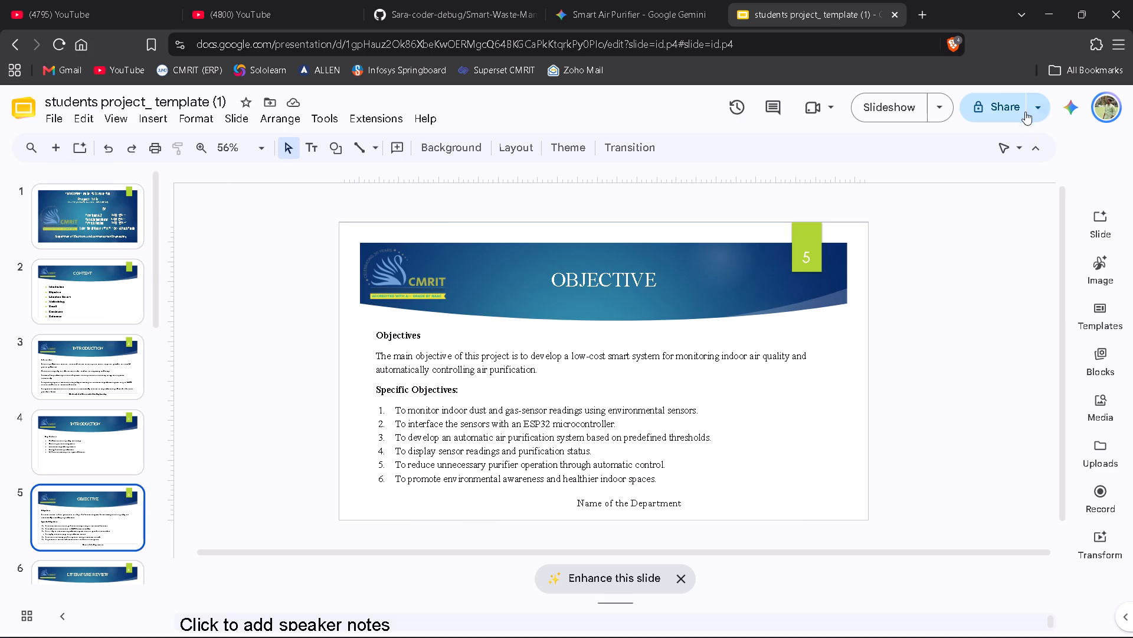
# Play the presentation full screen and review every slide from the title slide through the references, then leave the slideshow.
pyautogui.click(895, 109)
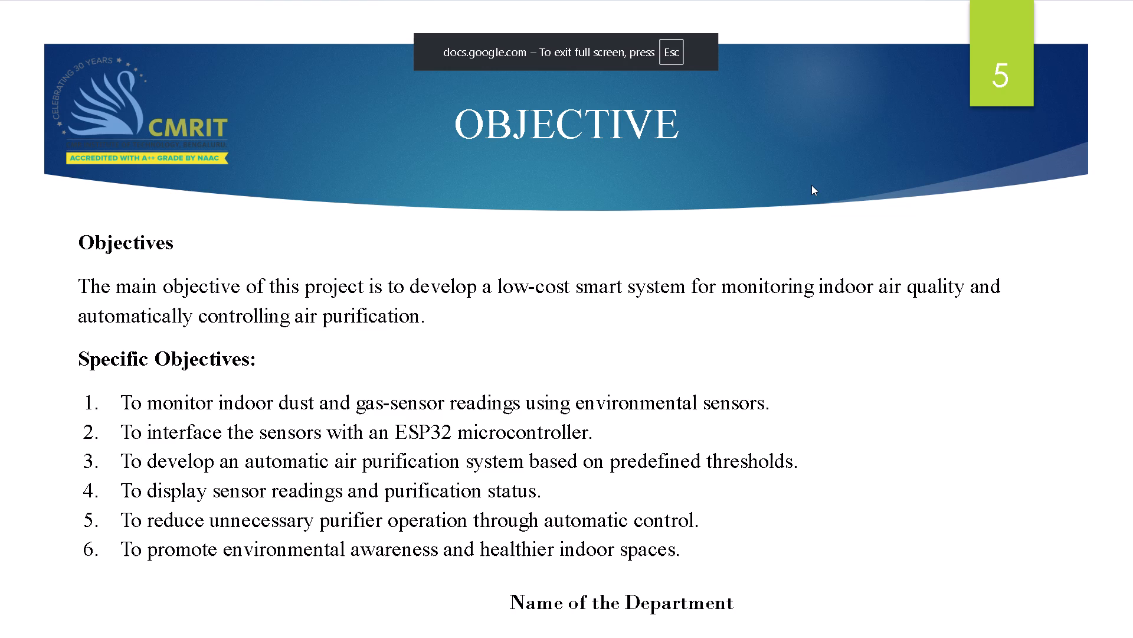
pyautogui.press('Left')
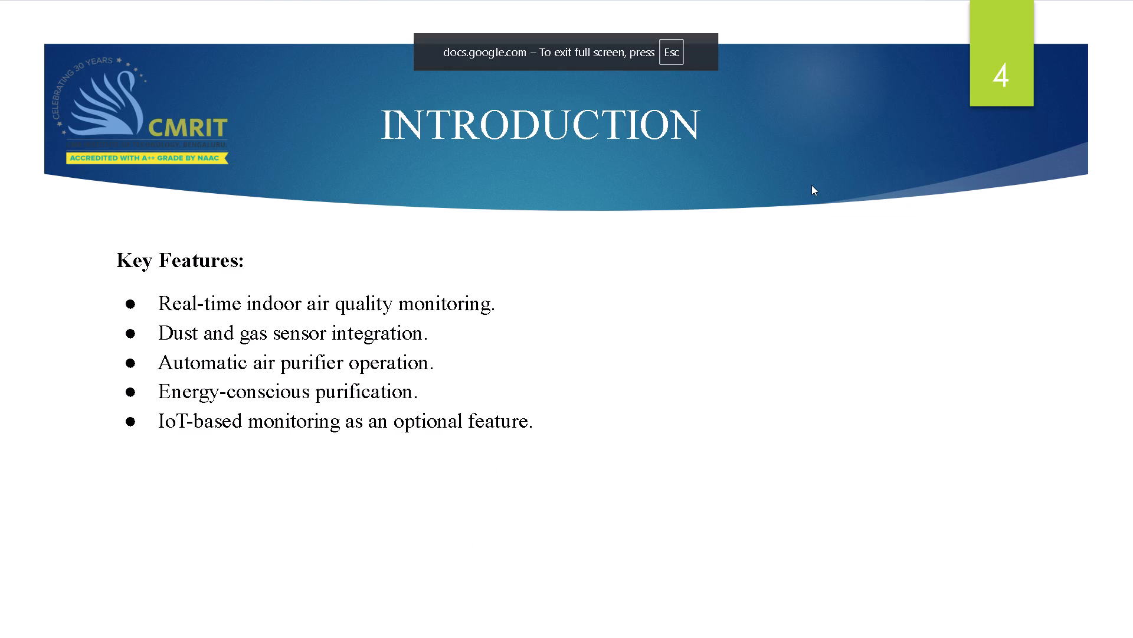
pyautogui.press('Left')
pyautogui.press('Left')
pyautogui.press('Left')
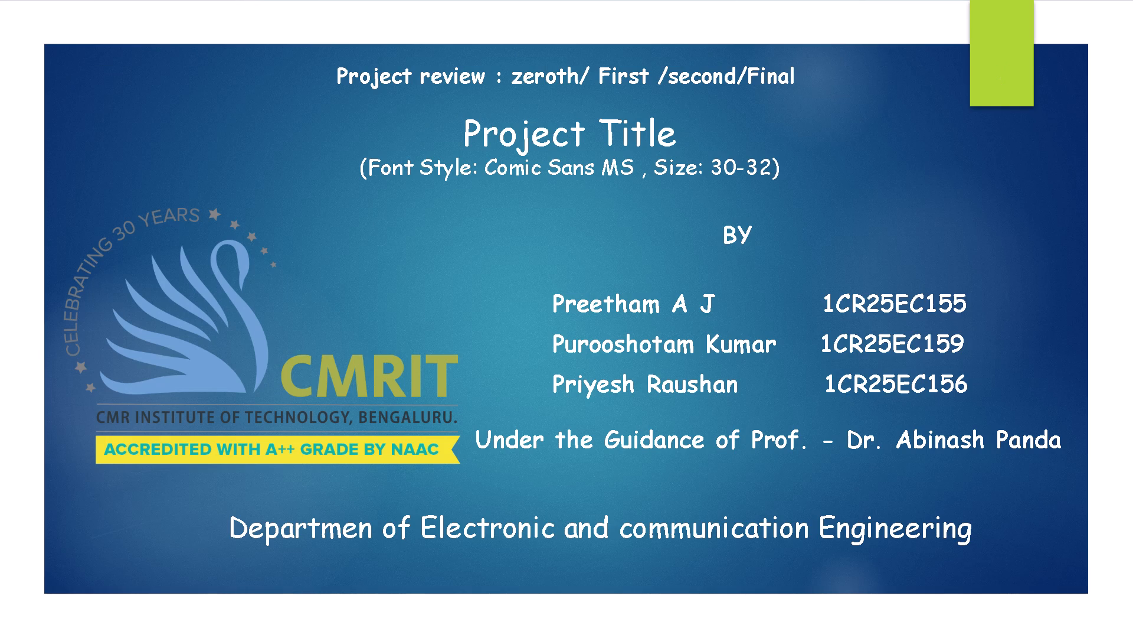
pyautogui.press('Right')
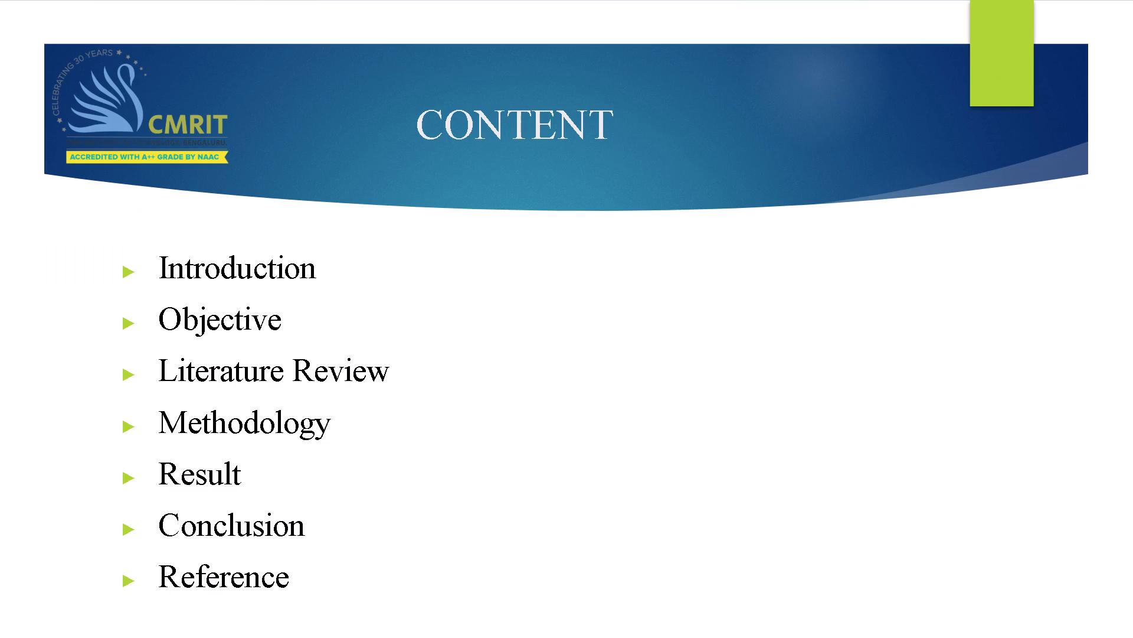
pyautogui.press('Right')
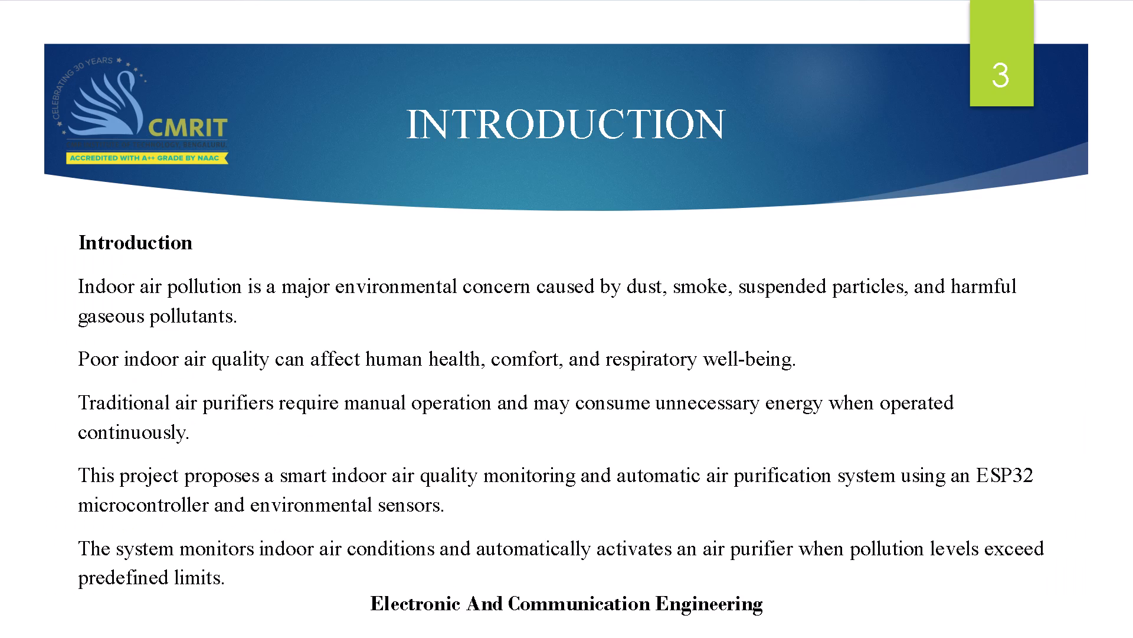
pyautogui.press('Right')
pyautogui.press('Right')
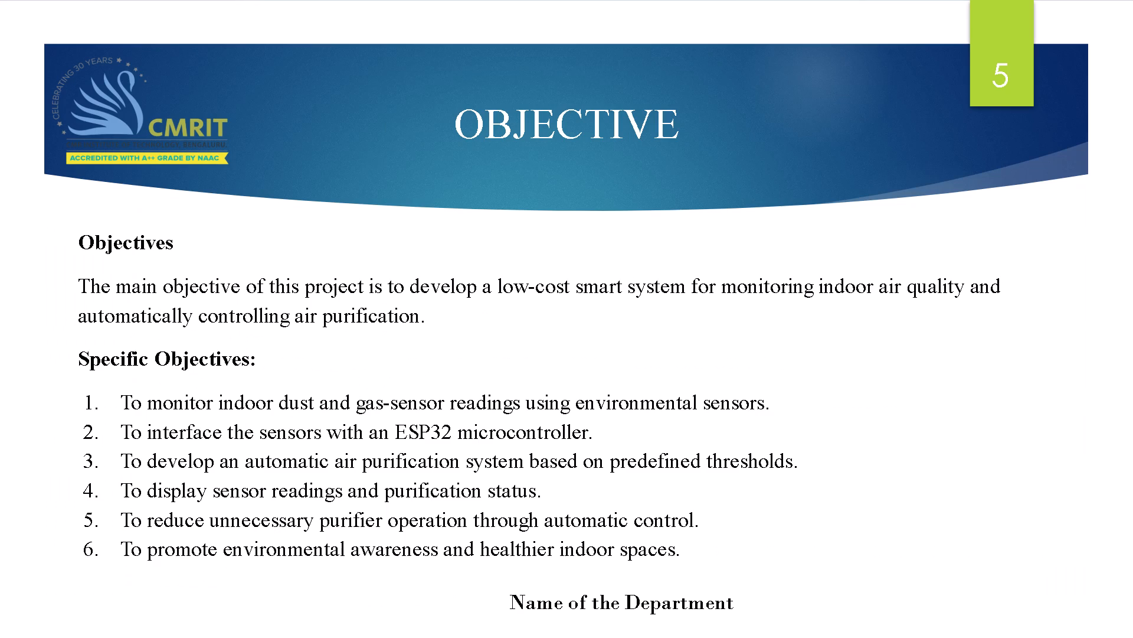
pyautogui.press('Right')
pyautogui.press('Right')
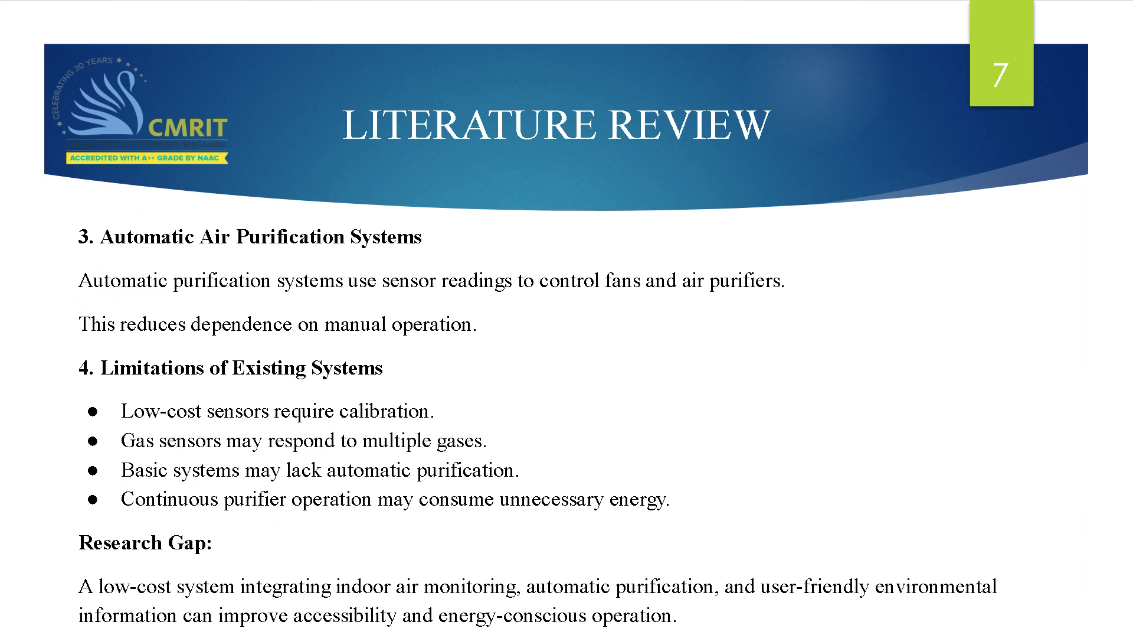
pyautogui.press('Right')
pyautogui.press('Right')
pyautogui.press('Right')
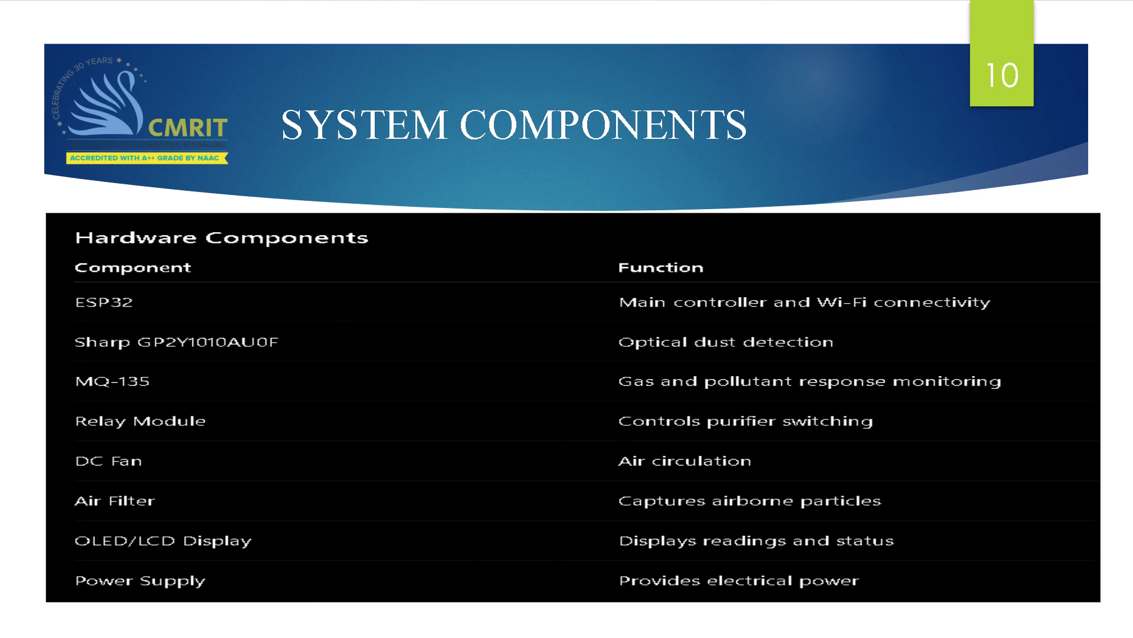
pyautogui.press('Right')
pyautogui.press('Right')
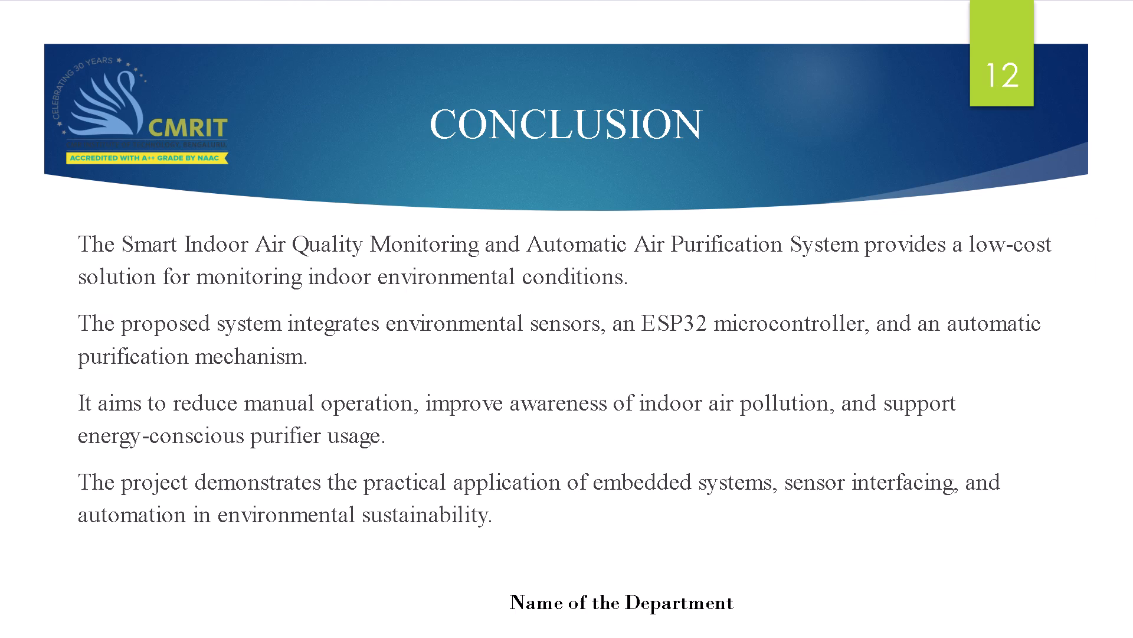
pyautogui.press('Right')
pyautogui.press('Right')
pyautogui.press('Right')
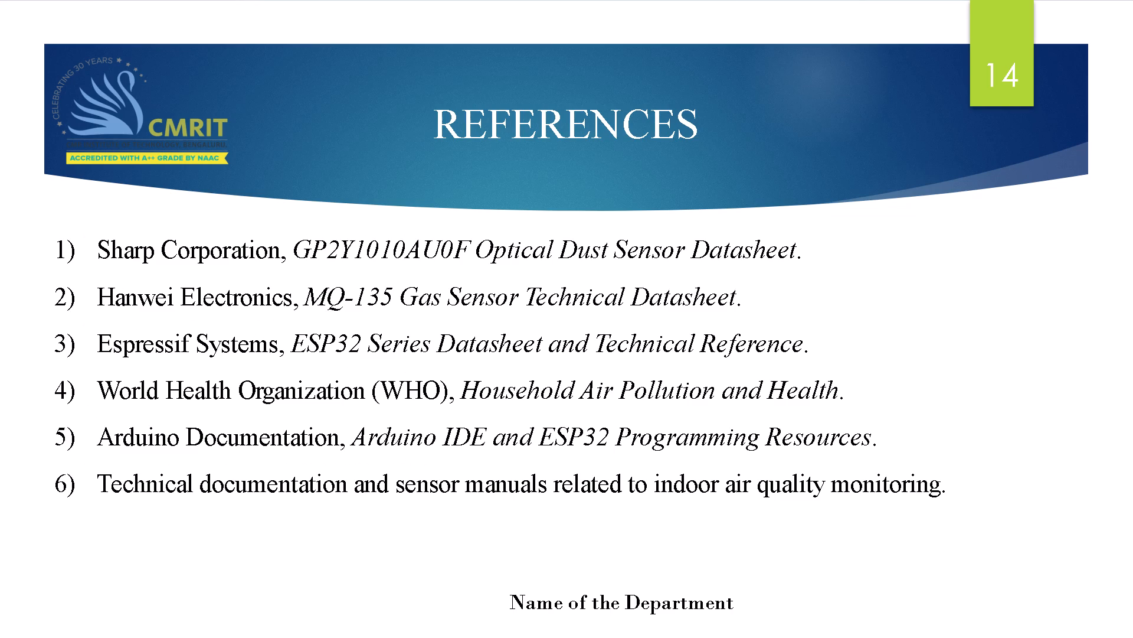
pyautogui.press('Escape')
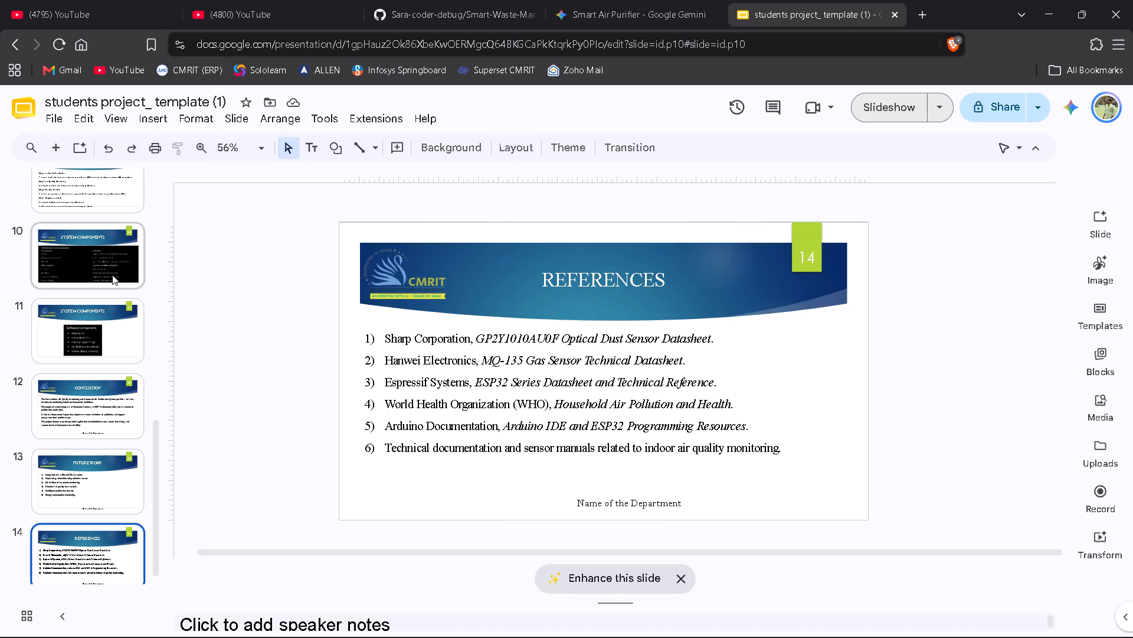
# Return to the title slide and rename the presentation as "SEM-3 1st review".
pyautogui.scroll(6, 76, 311)
pyautogui.click(73, 240)
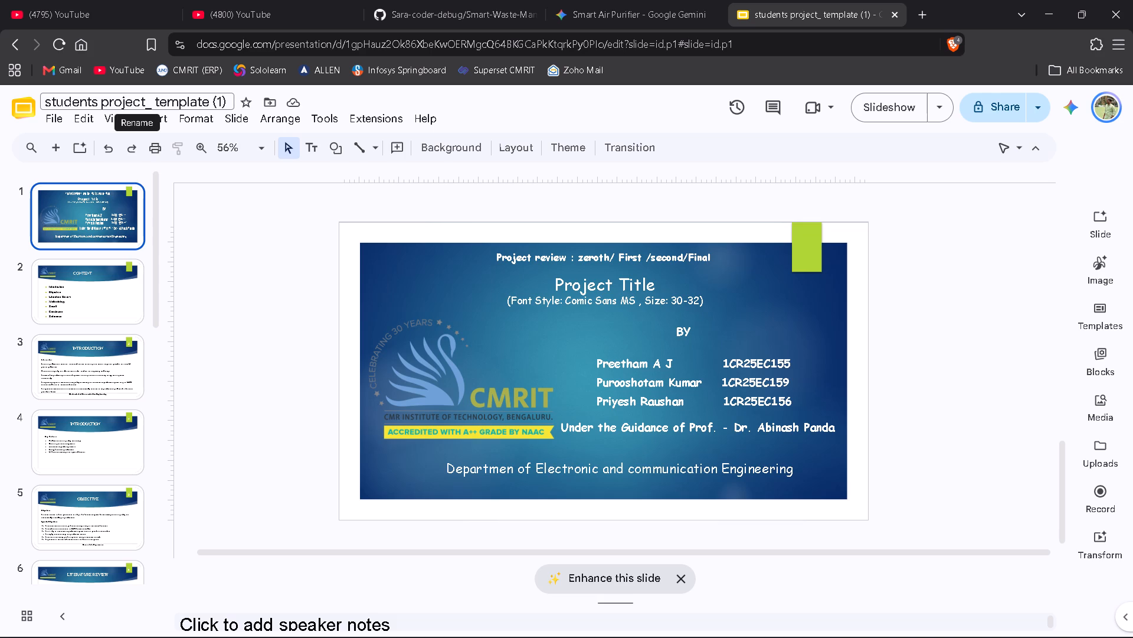
pyautogui.moveTo(224, 100); pyautogui.dragTo(41, 99)
pyautogui.press('BackSpace')
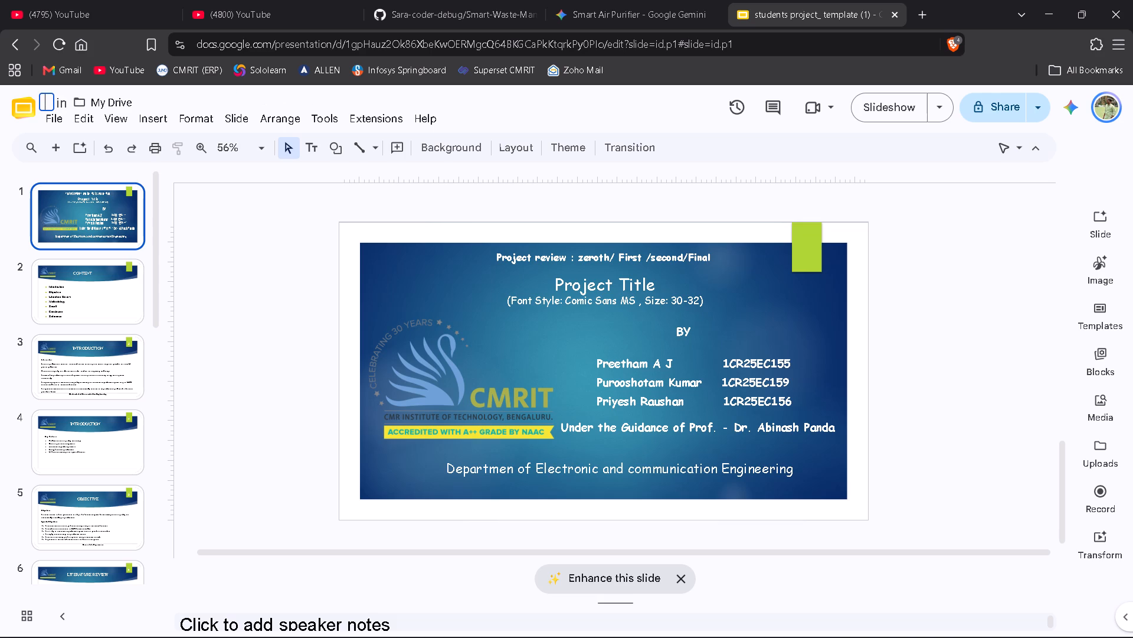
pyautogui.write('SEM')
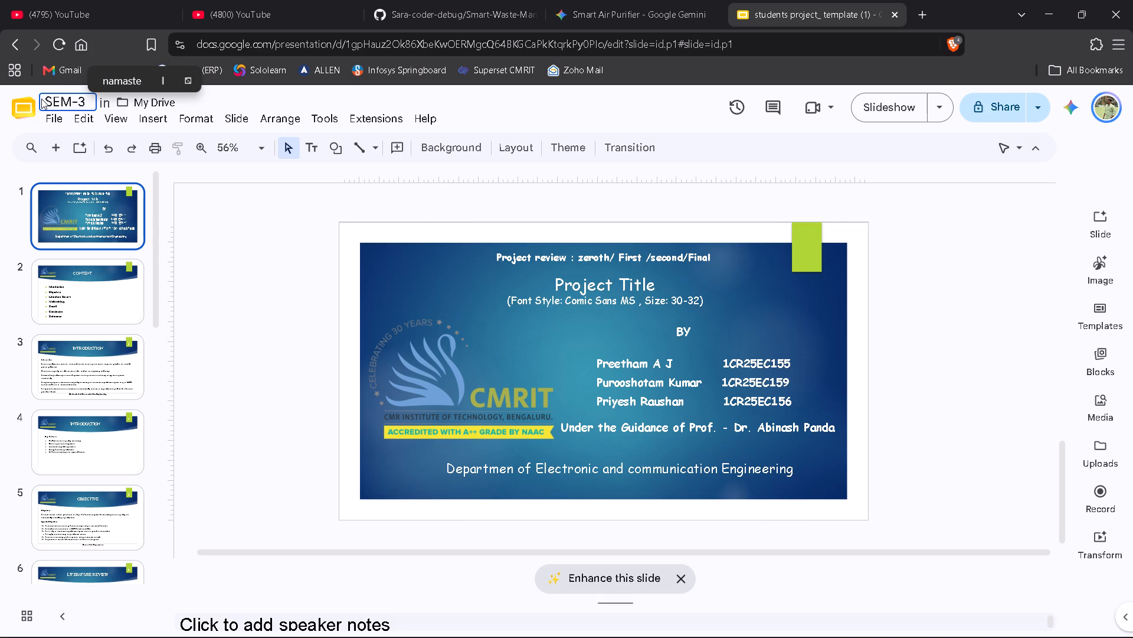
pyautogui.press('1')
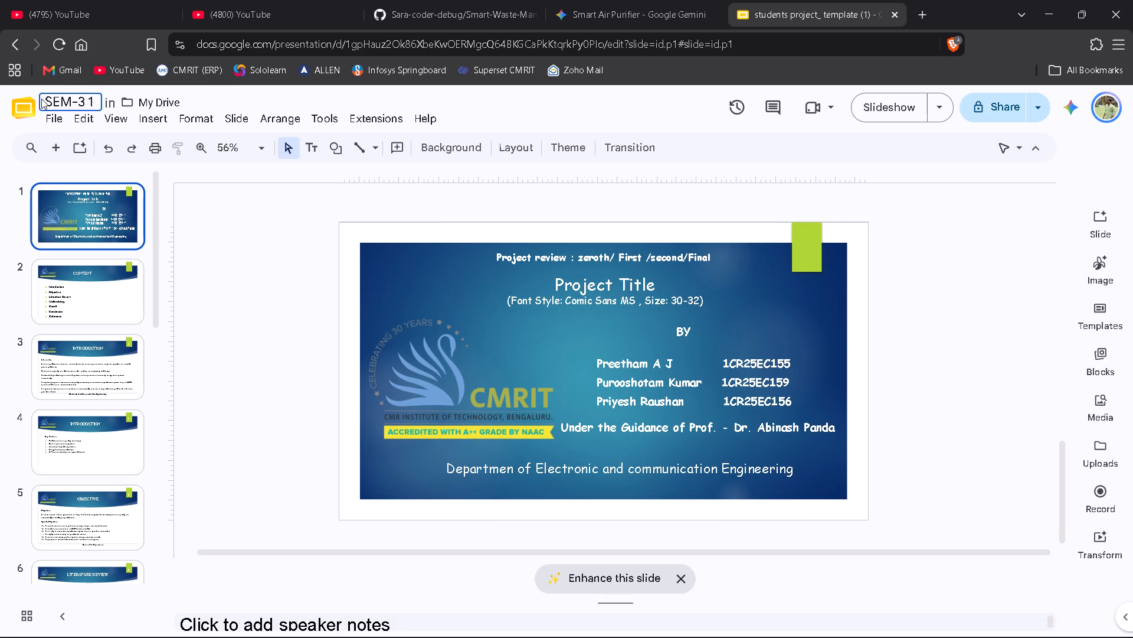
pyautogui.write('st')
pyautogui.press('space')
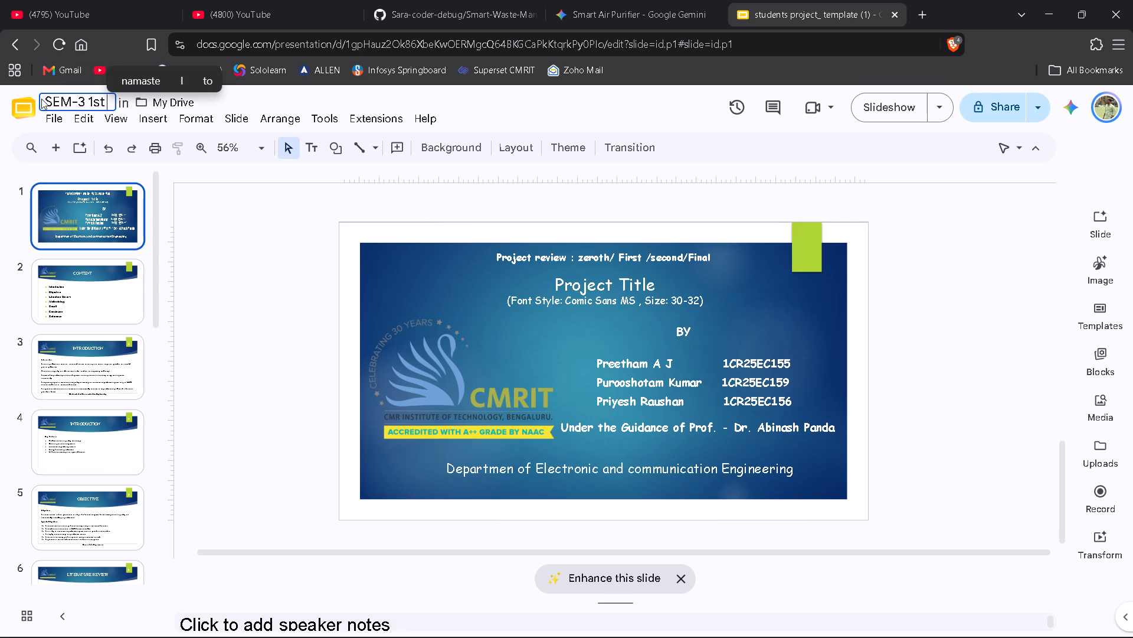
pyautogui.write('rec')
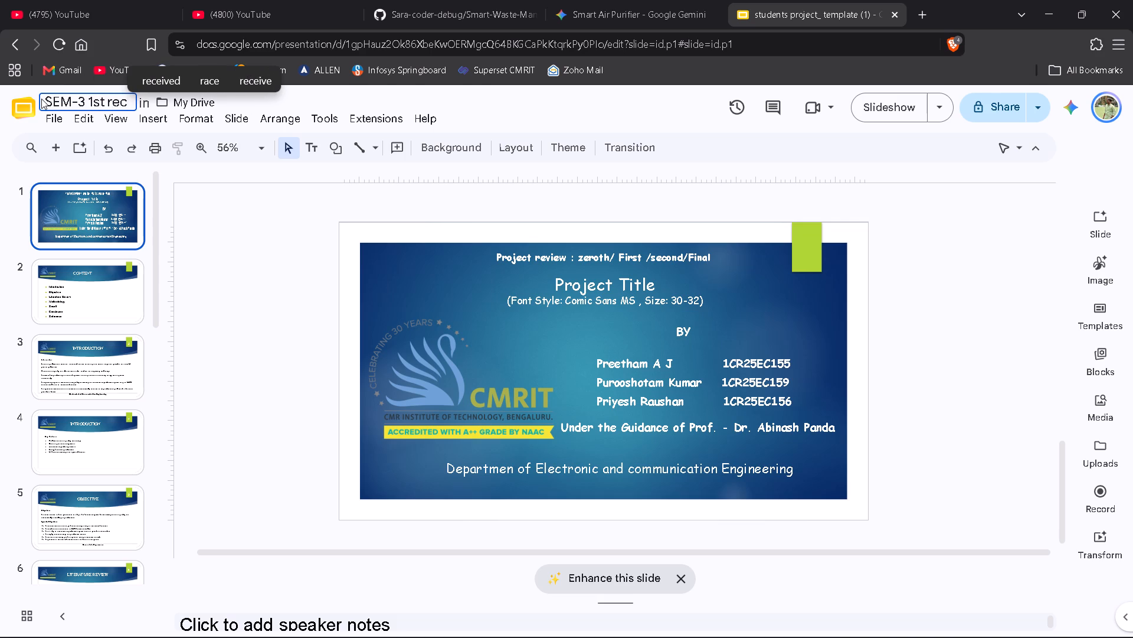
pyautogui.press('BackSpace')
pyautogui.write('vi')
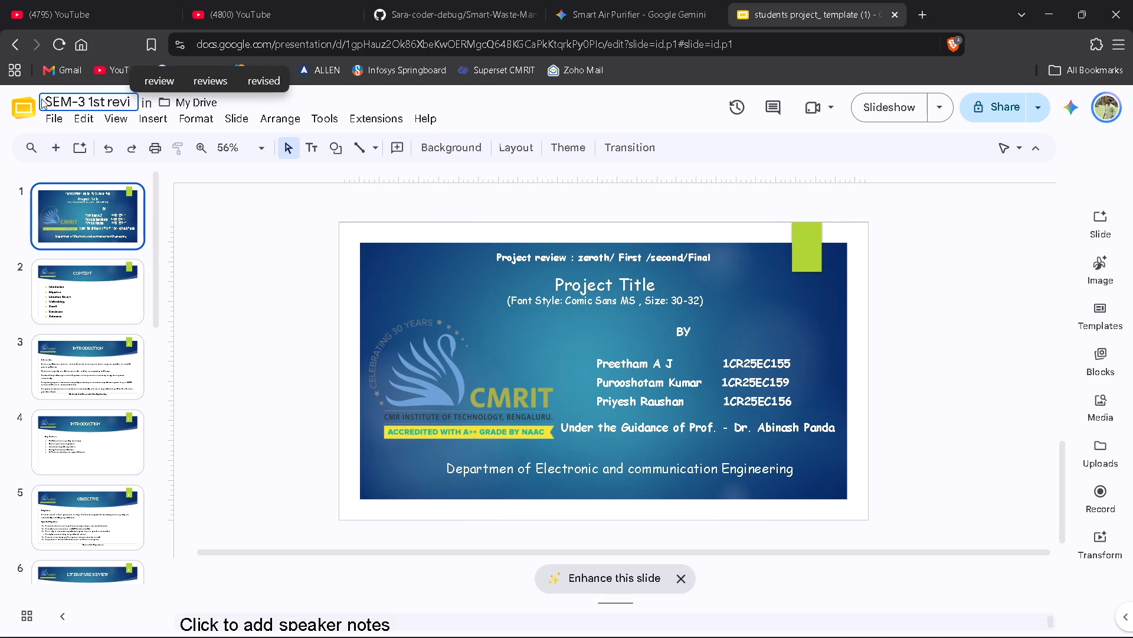
pyautogui.click(161, 78)
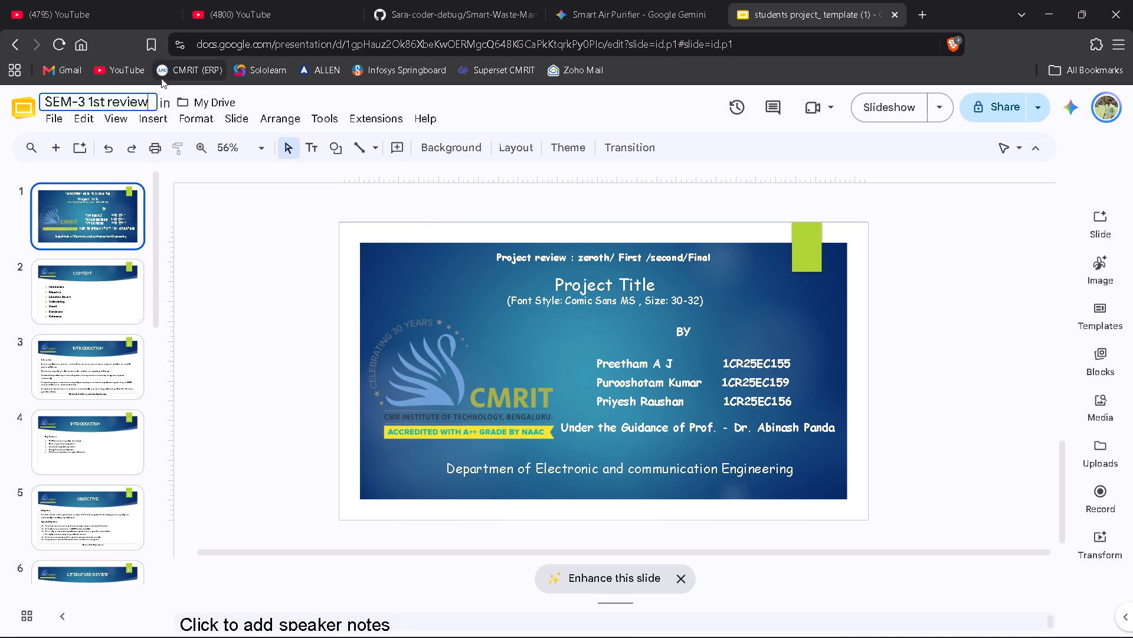
pyautogui.click(189, 171)
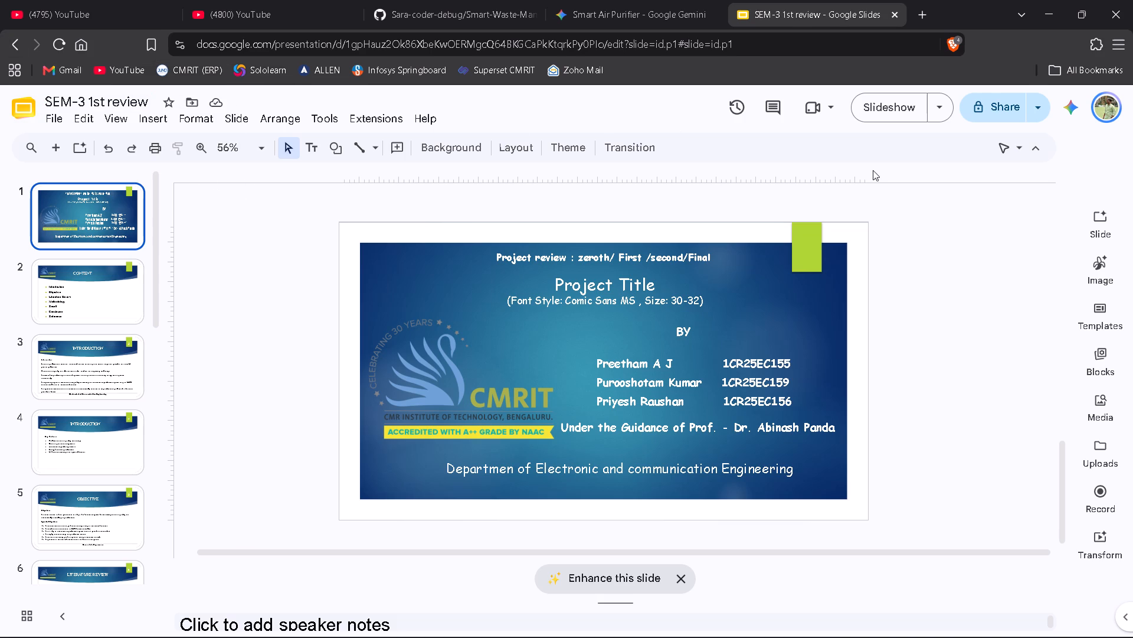
# Download the presentation as a Microsoft PowerPoint file into the "Presonal Doc" folder on the E: drive.
pyautogui.click(56, 115)
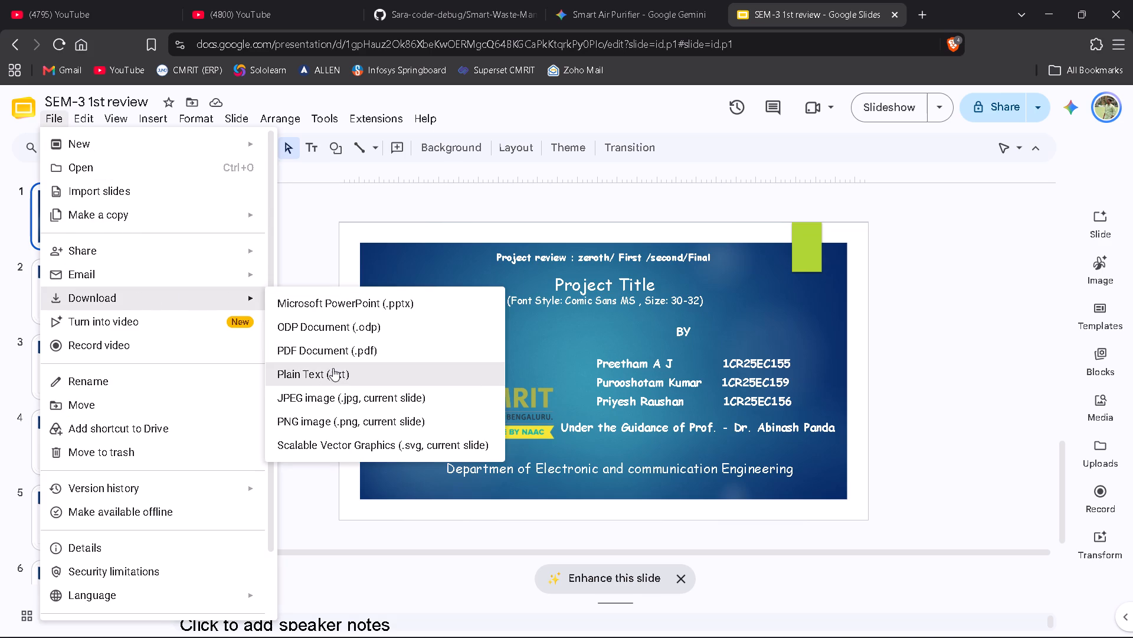
pyautogui.click(385, 302)
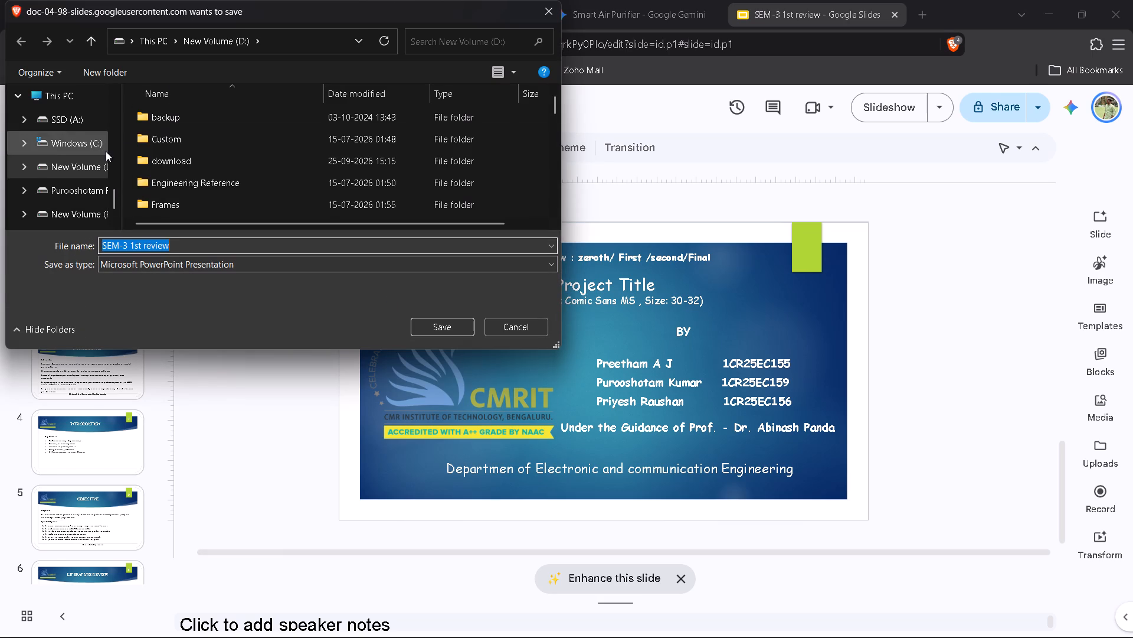
pyautogui.scroll(-1, 106, 151)
pyautogui.click(91, 145)
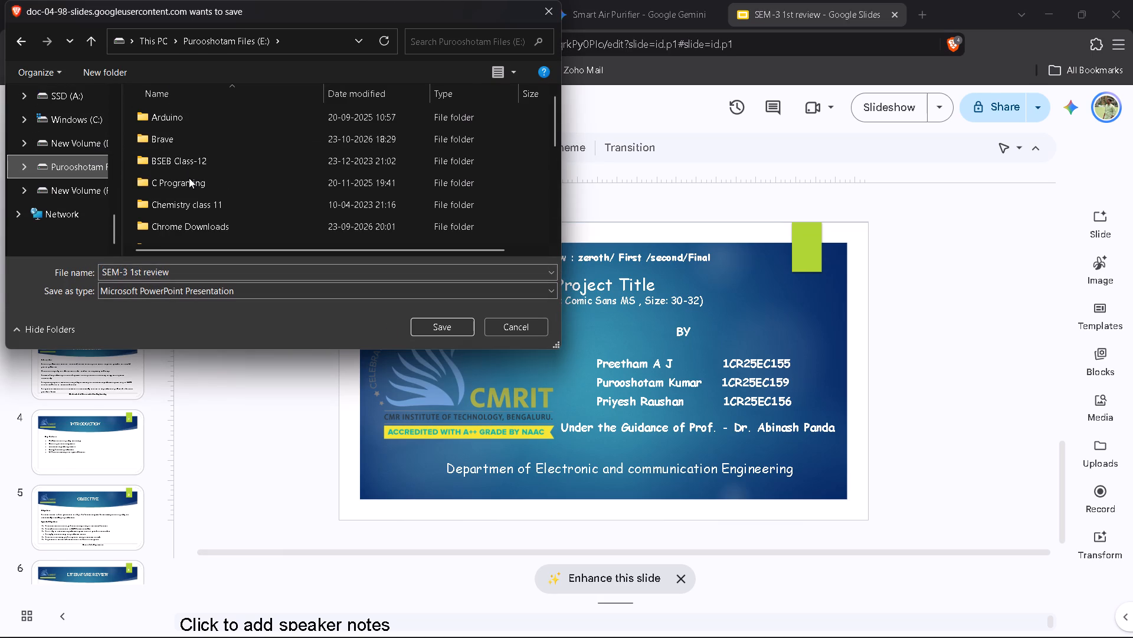
pyautogui.scroll(-2, 189, 178)
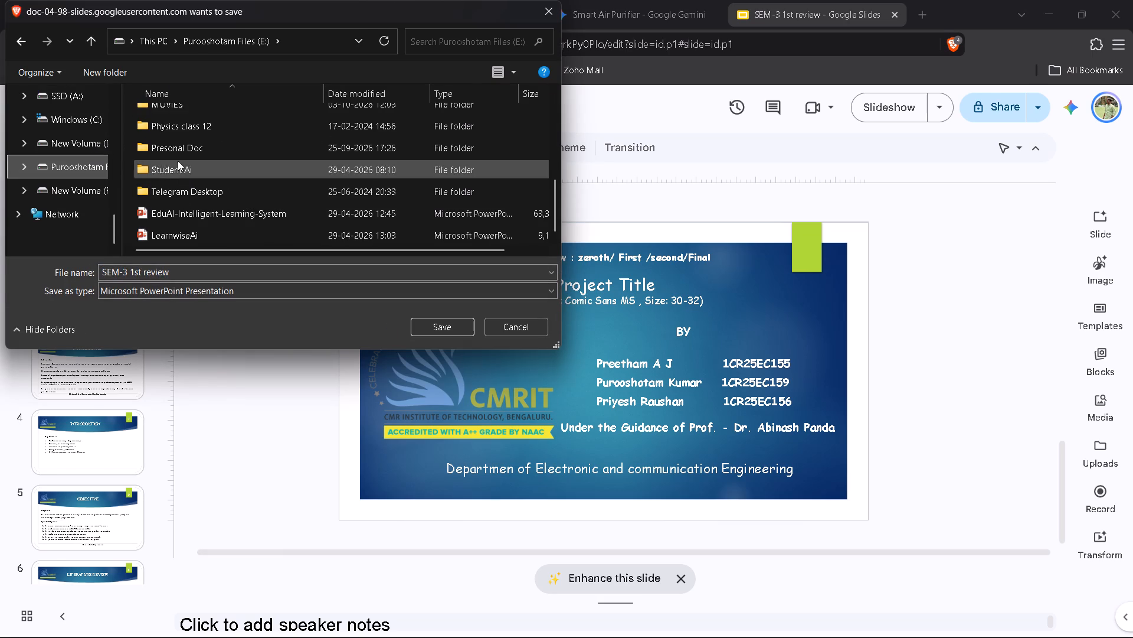
pyautogui.click(177, 152)
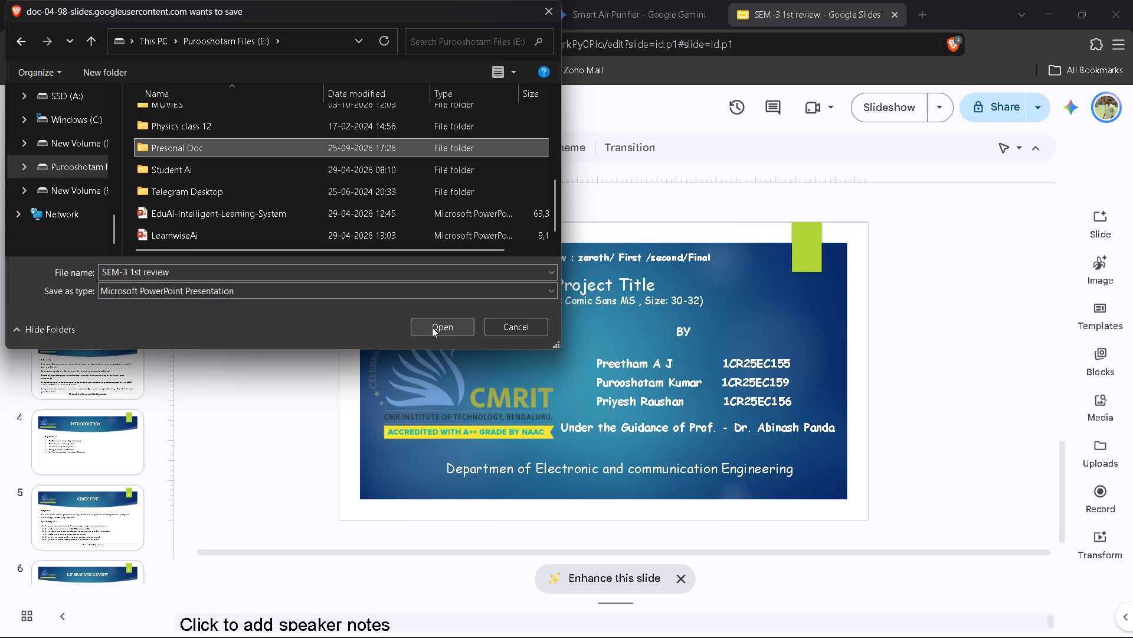
pyautogui.click(432, 327)
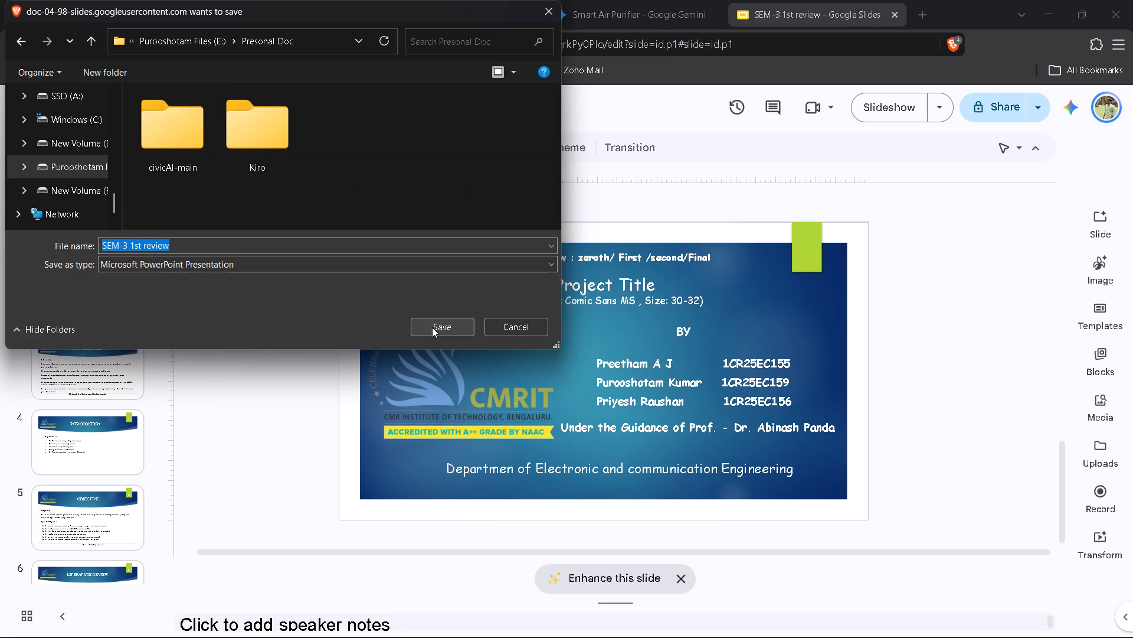
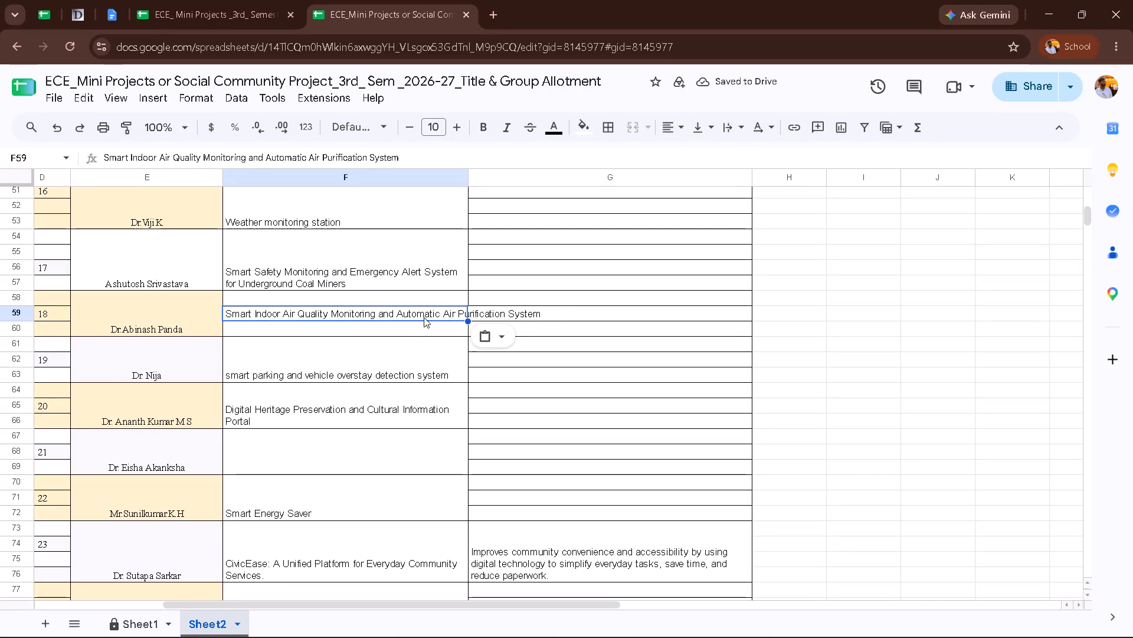
# Examine how the other groups' project titles and social community impact areas are entered in the allotment sheet.
pyautogui.click(408, 315)
pyautogui.click(433, 303)
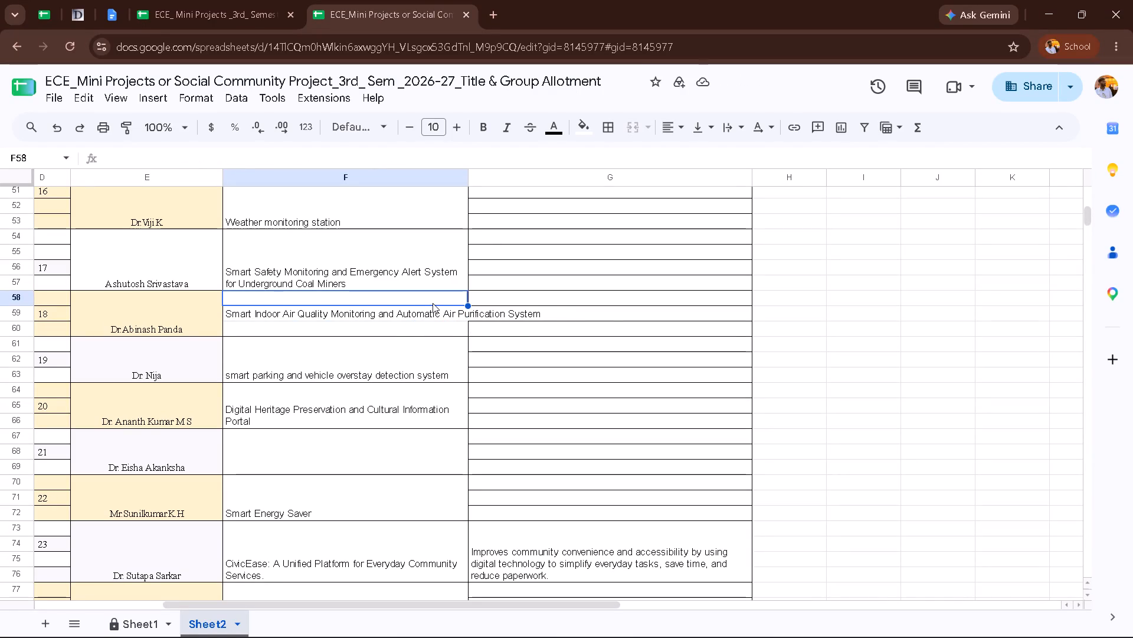
pyautogui.click(610, 311)
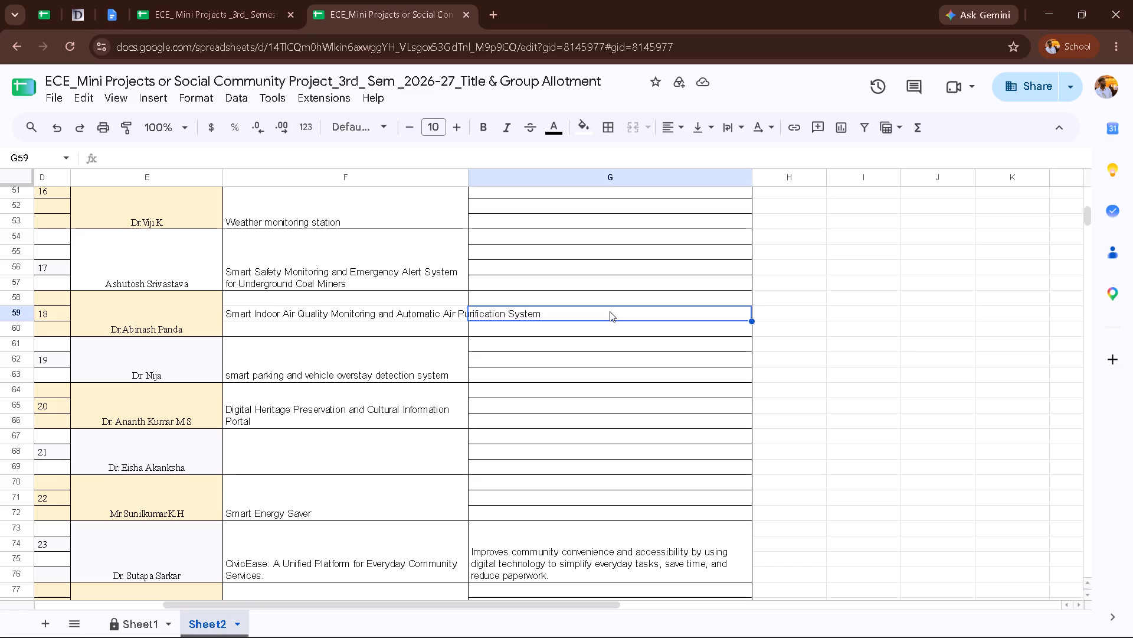
pyautogui.scroll(4, 610, 311)
pyautogui.scroll(-1, 610, 311)
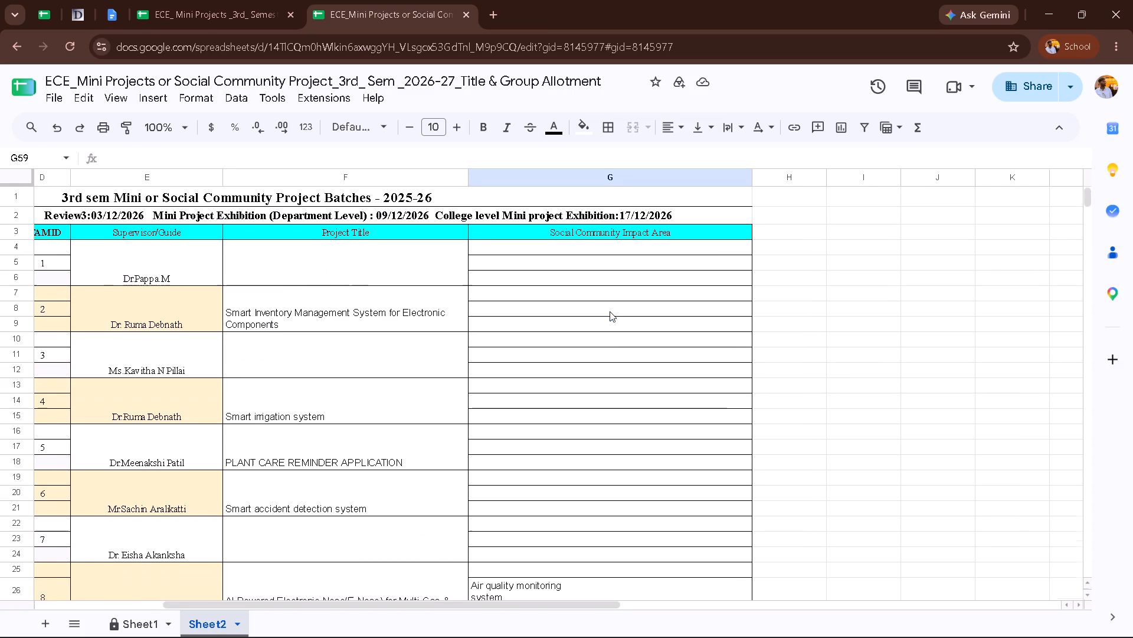
pyautogui.scroll(-4, 610, 311)
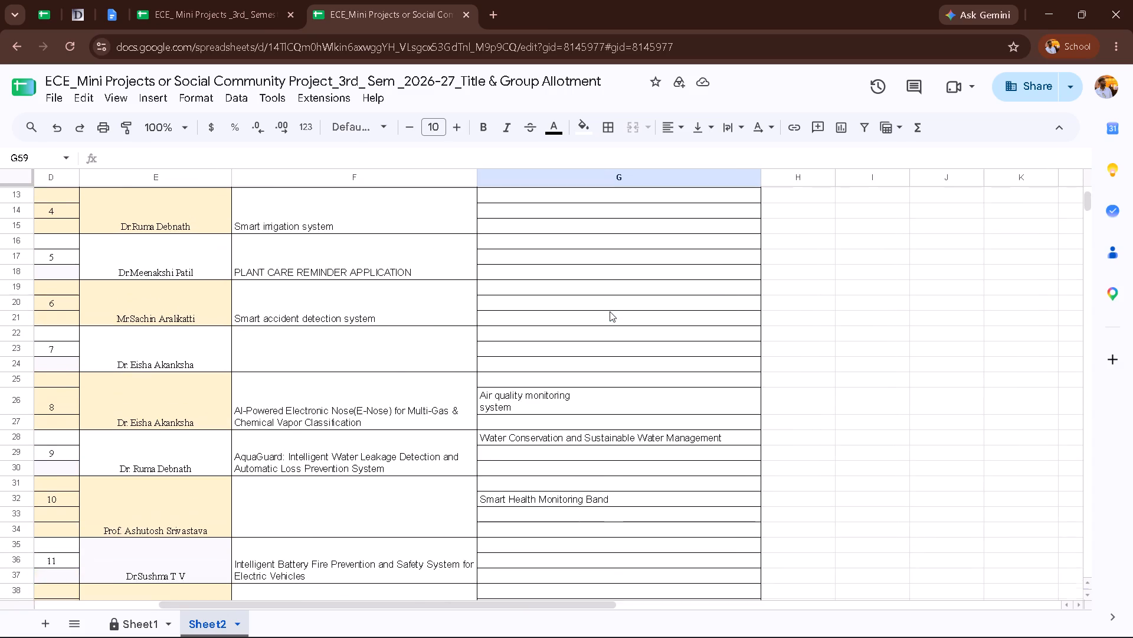
pyautogui.scroll(-2, 610, 311)
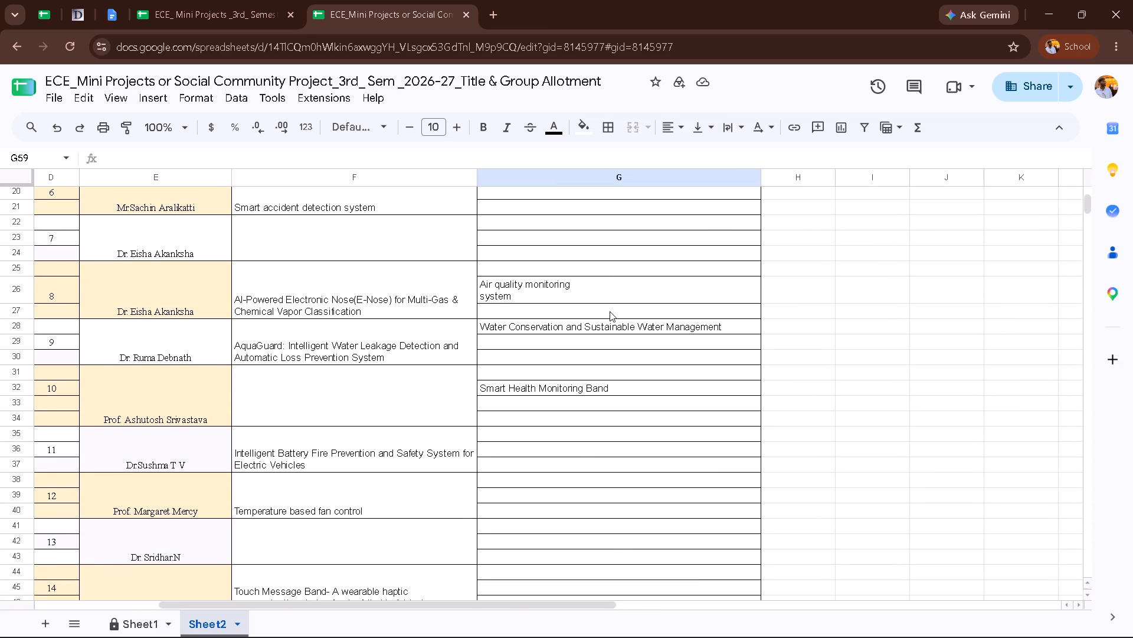
pyautogui.scroll(-2, 610, 311)
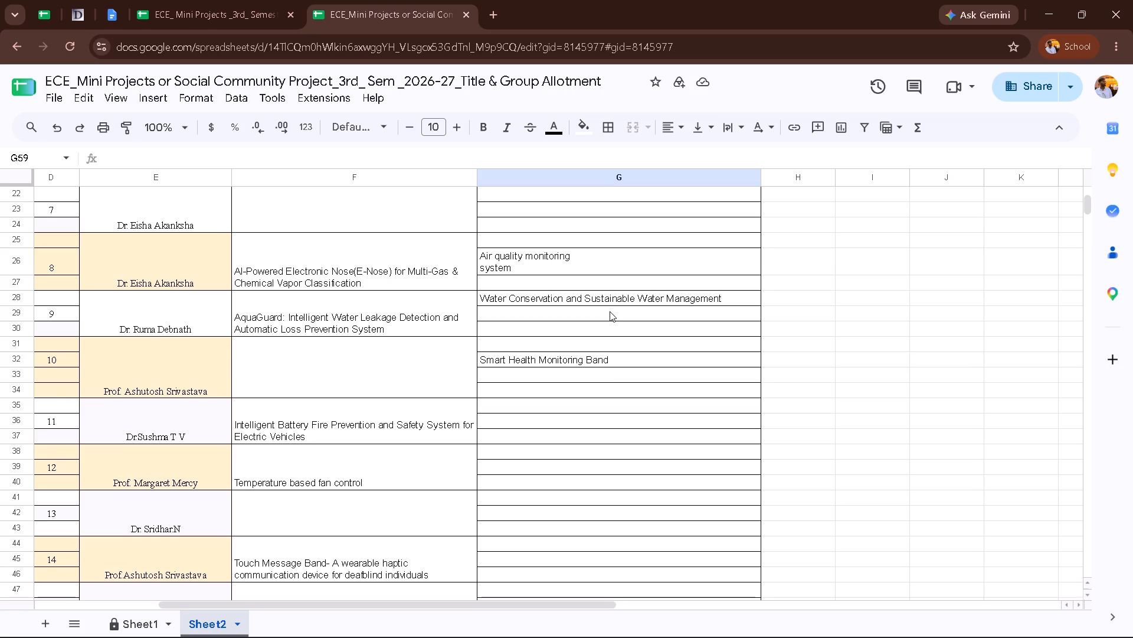
pyautogui.scroll(-1, 610, 311)
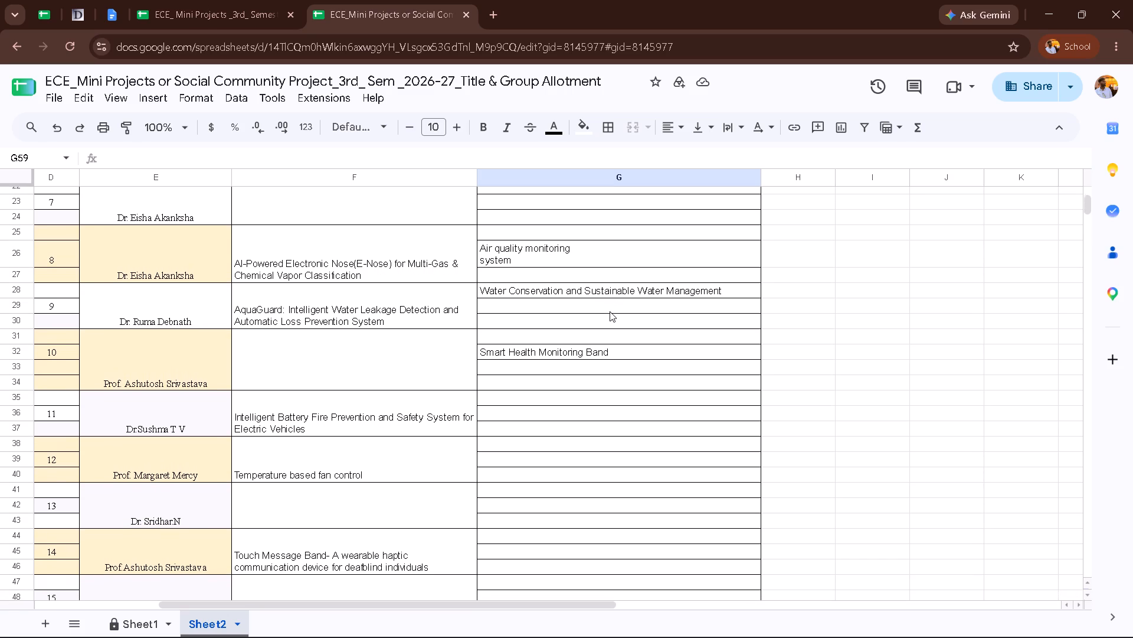
pyautogui.scroll(-1, 610, 311)
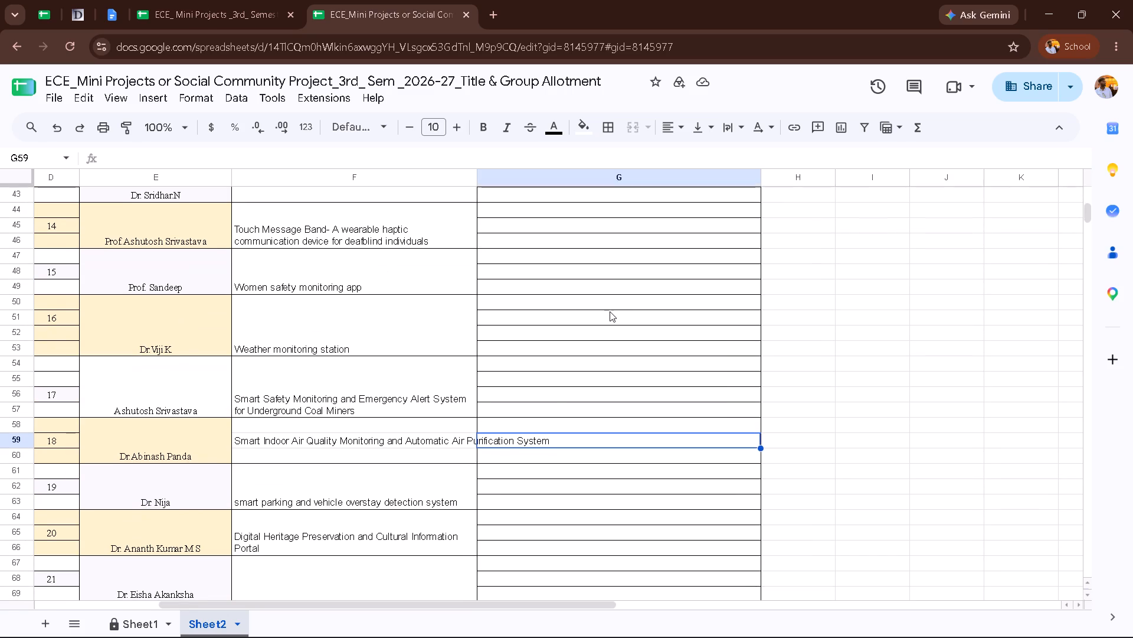
# Move group 18's title "Smart Indoor Air Quality Monitoring and Automatic Air Purification System" from cell F59 up to F58.
pyautogui.scroll(-1, 610, 311)
pyautogui.click(425, 437)
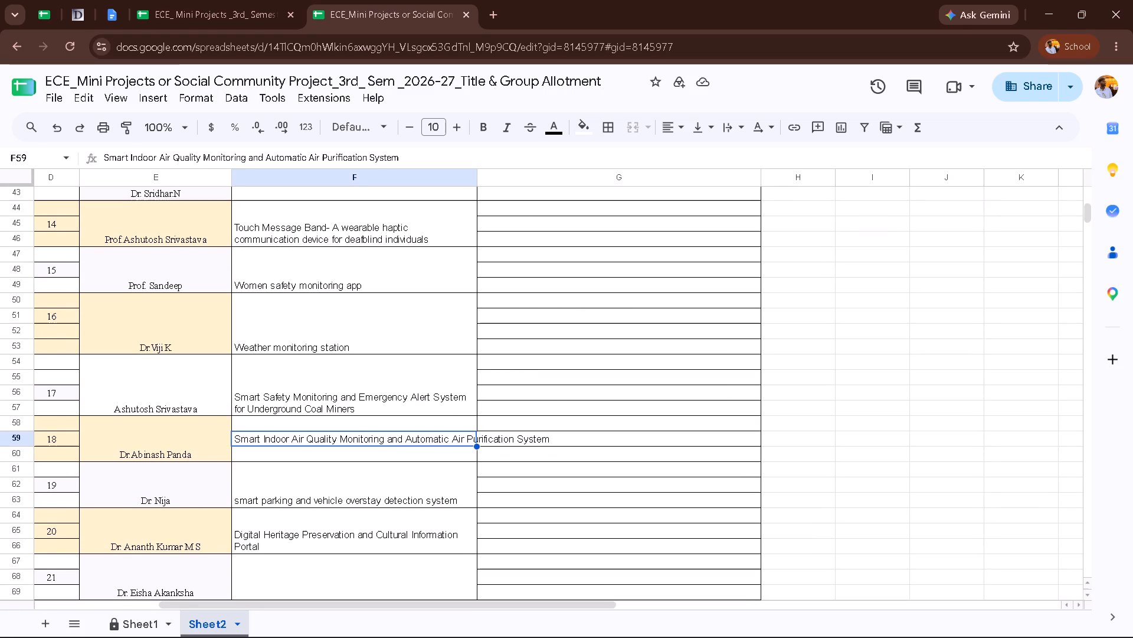
pyautogui.press('BackSpace')
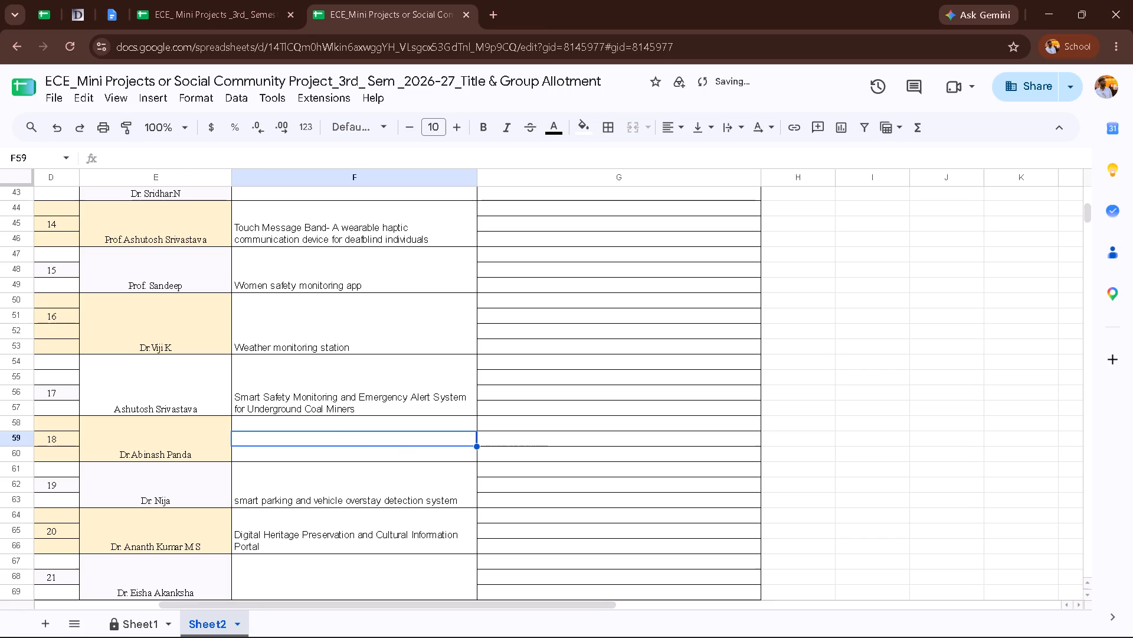
pyautogui.click(351, 427)
pyautogui.hotkey('ctrl', 'v')
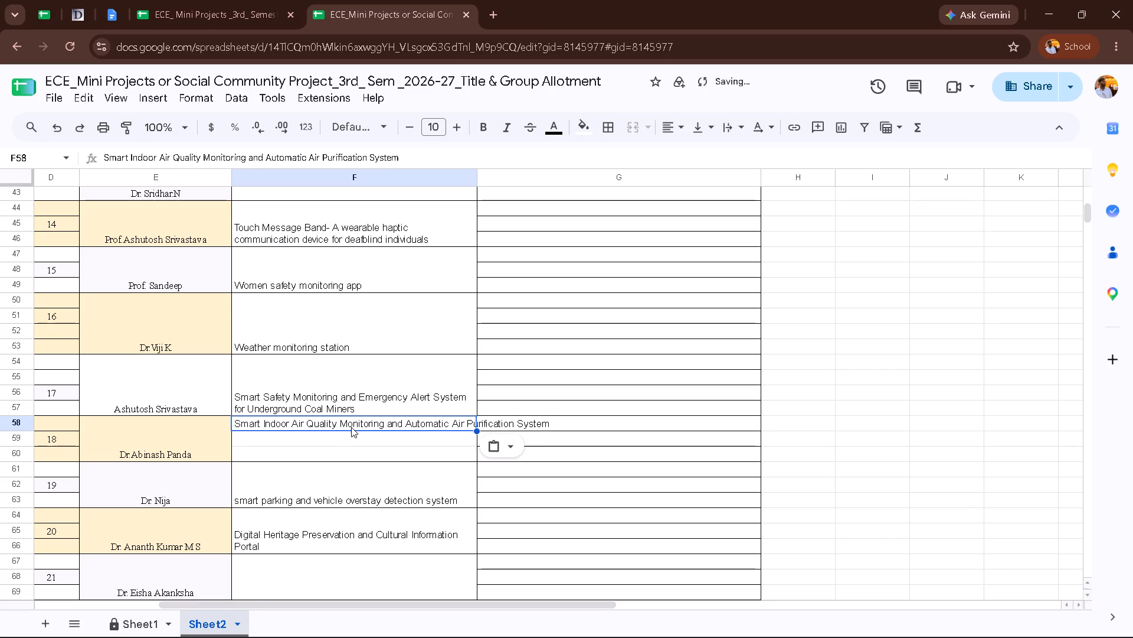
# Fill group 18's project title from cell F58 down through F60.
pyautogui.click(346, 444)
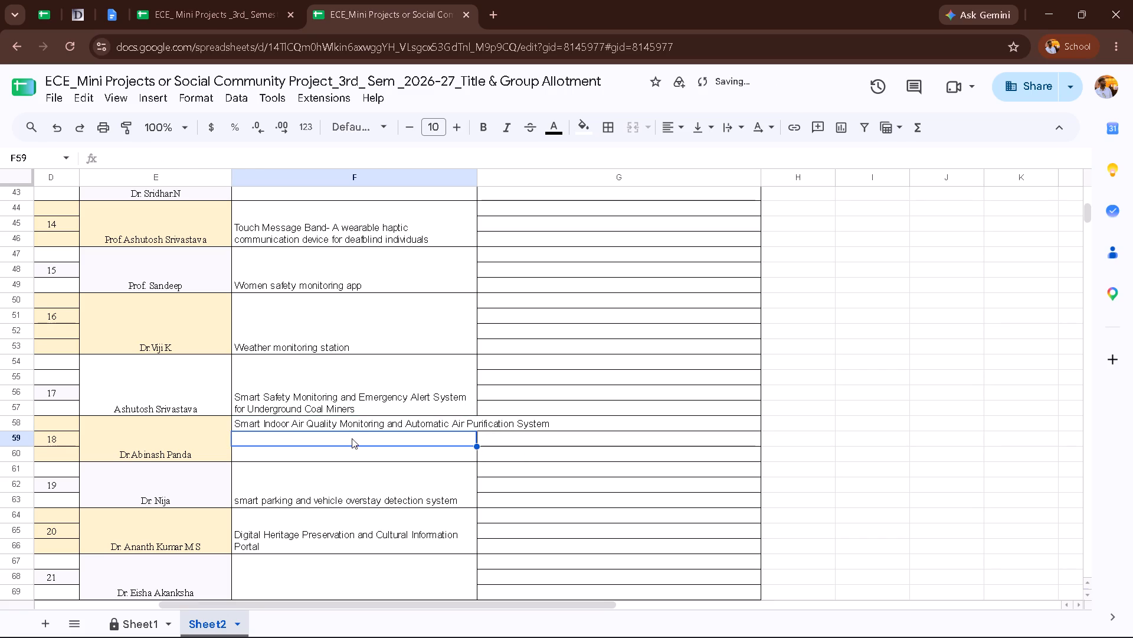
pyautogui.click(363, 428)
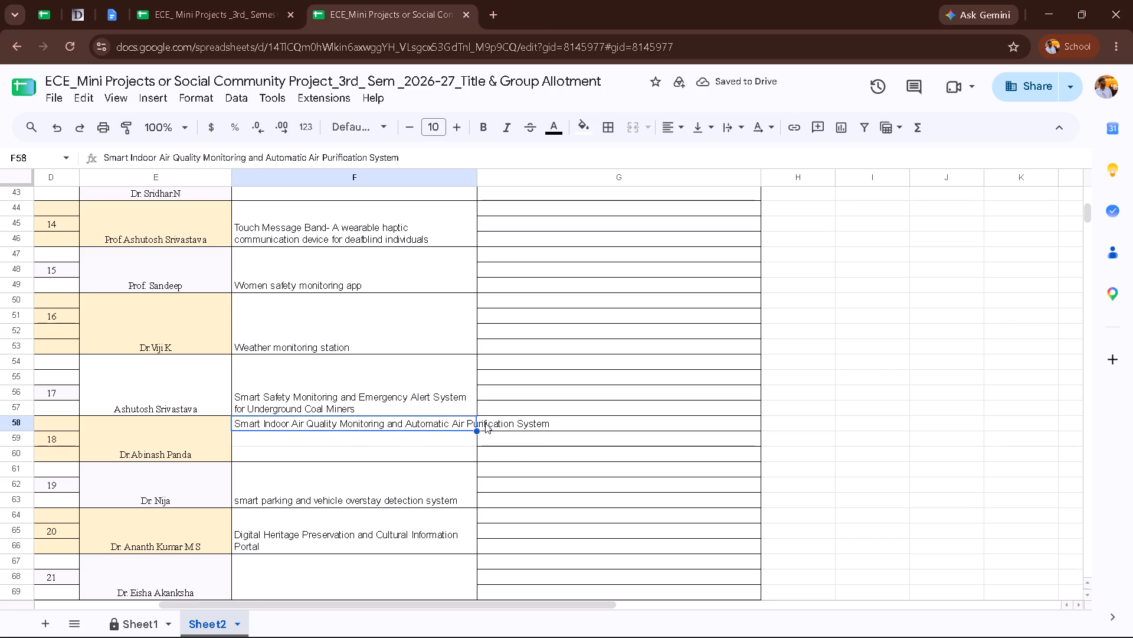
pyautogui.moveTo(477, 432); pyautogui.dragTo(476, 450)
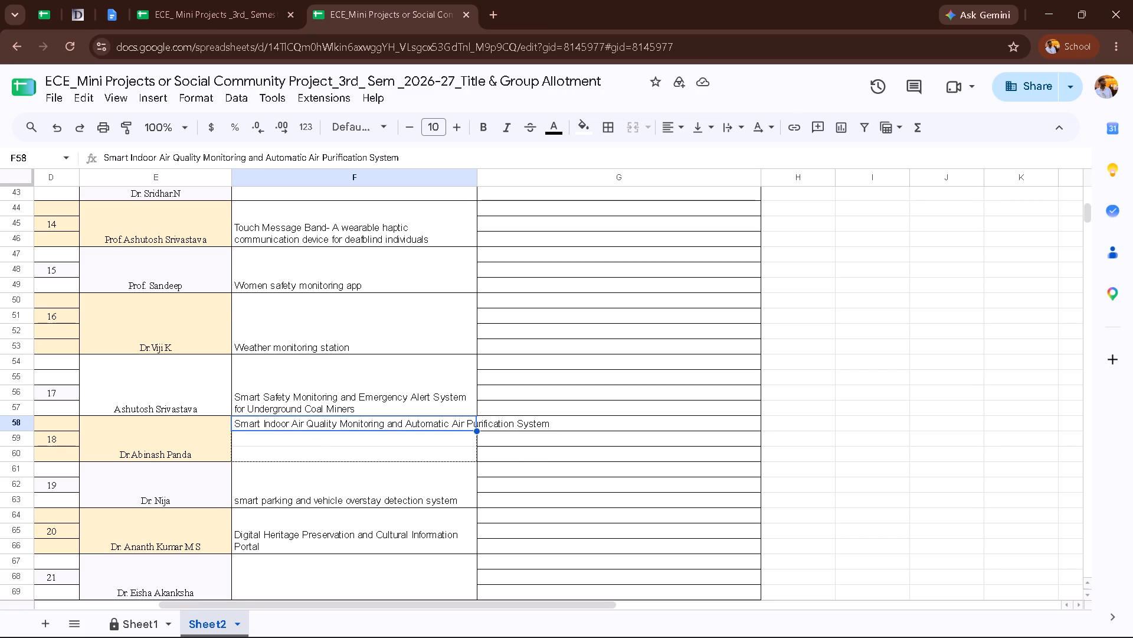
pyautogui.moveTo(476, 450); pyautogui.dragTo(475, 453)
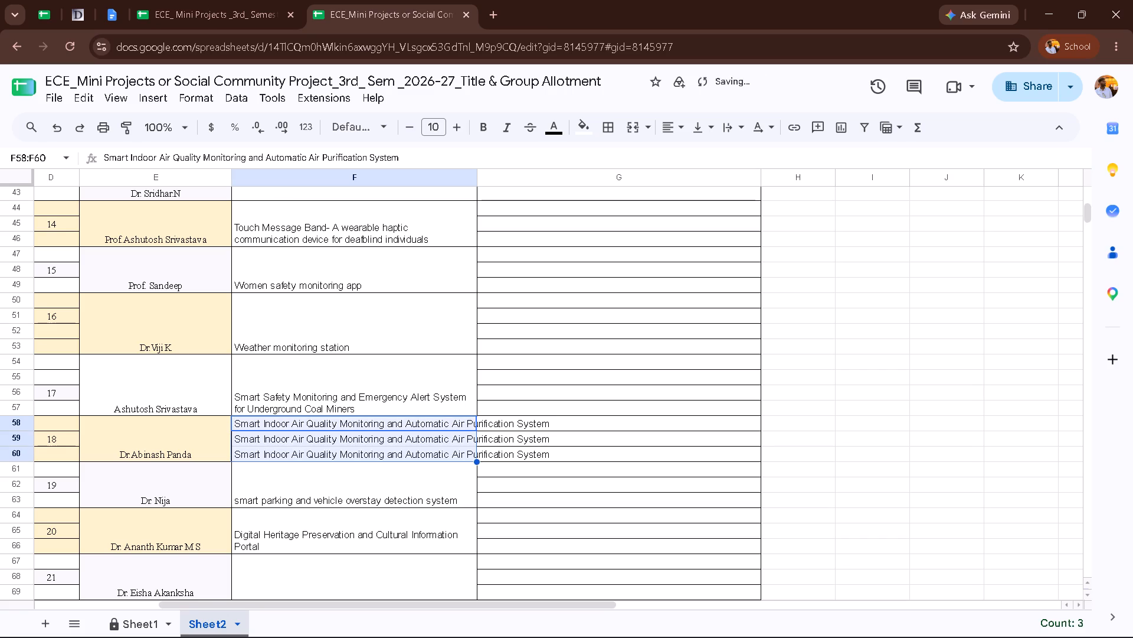
# Clear cells F58 to F60 and paste "Smart Indoor Air Quality Monitoring and Automatic Air Purification System" back into F58.
pyautogui.moveTo(476, 461); pyautogui.dragTo(473, 429)
pyautogui.press('BackSpace')
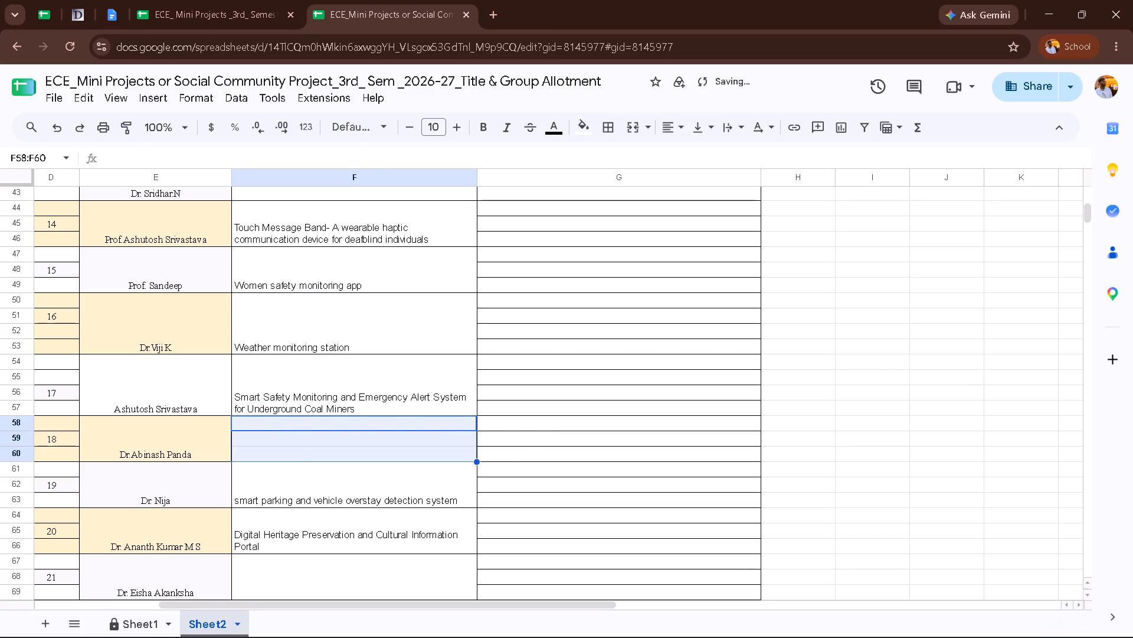
pyautogui.hotkey('ctrl', 'v')
pyautogui.click(733, 457)
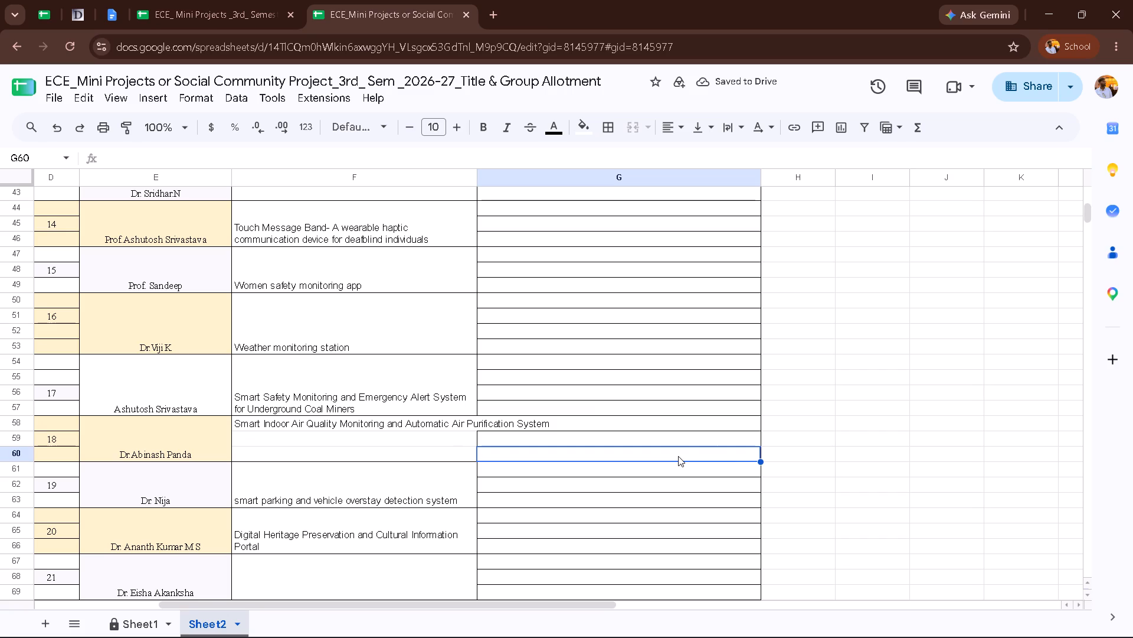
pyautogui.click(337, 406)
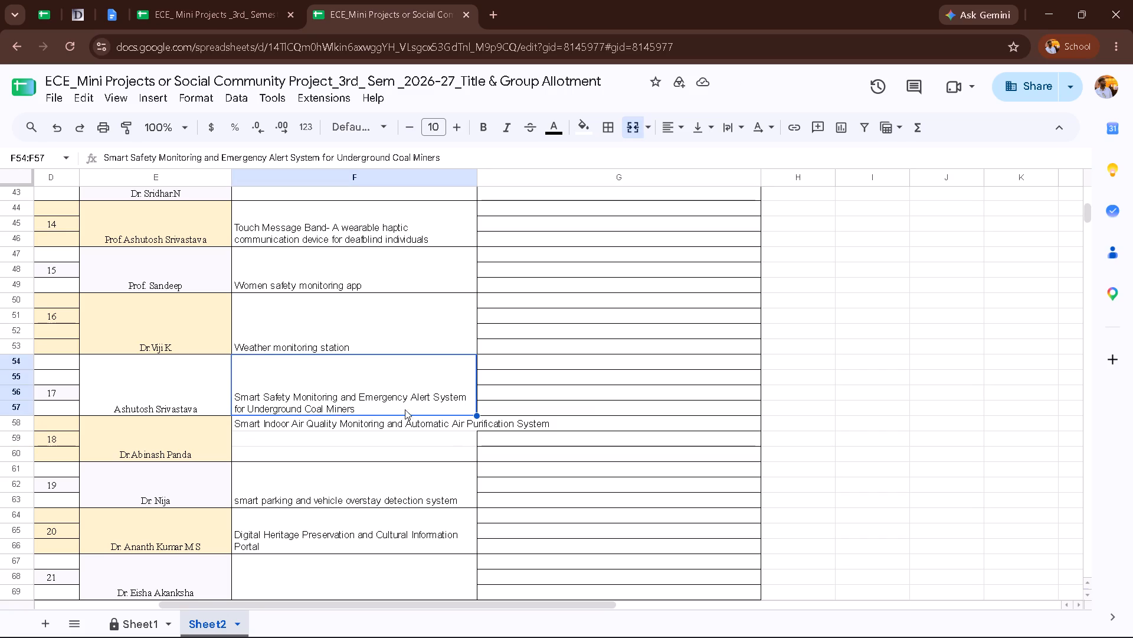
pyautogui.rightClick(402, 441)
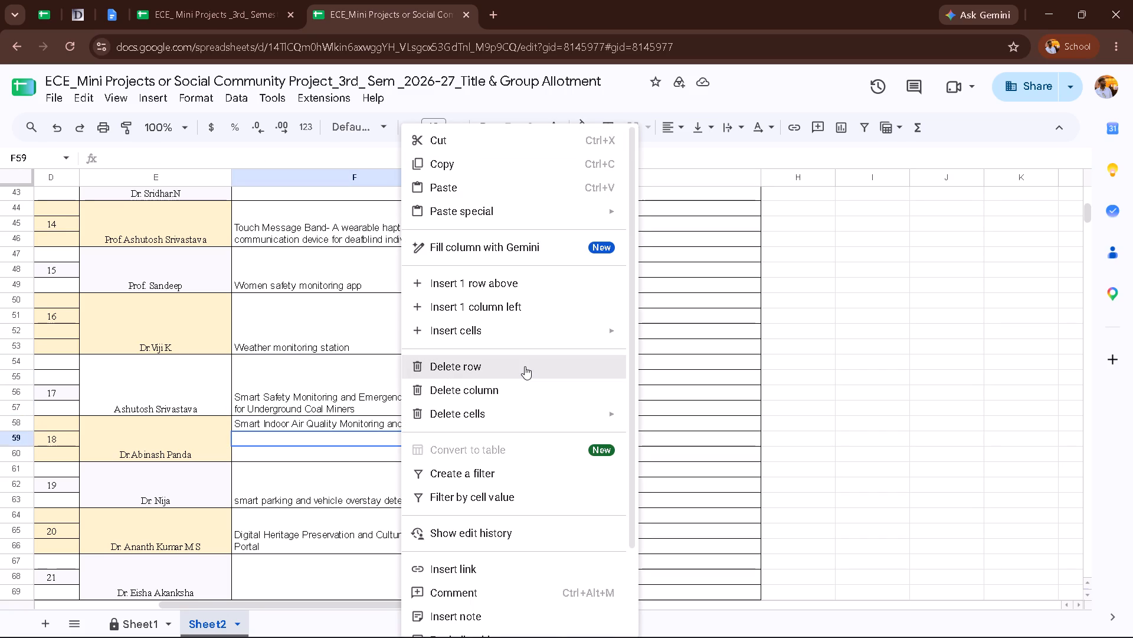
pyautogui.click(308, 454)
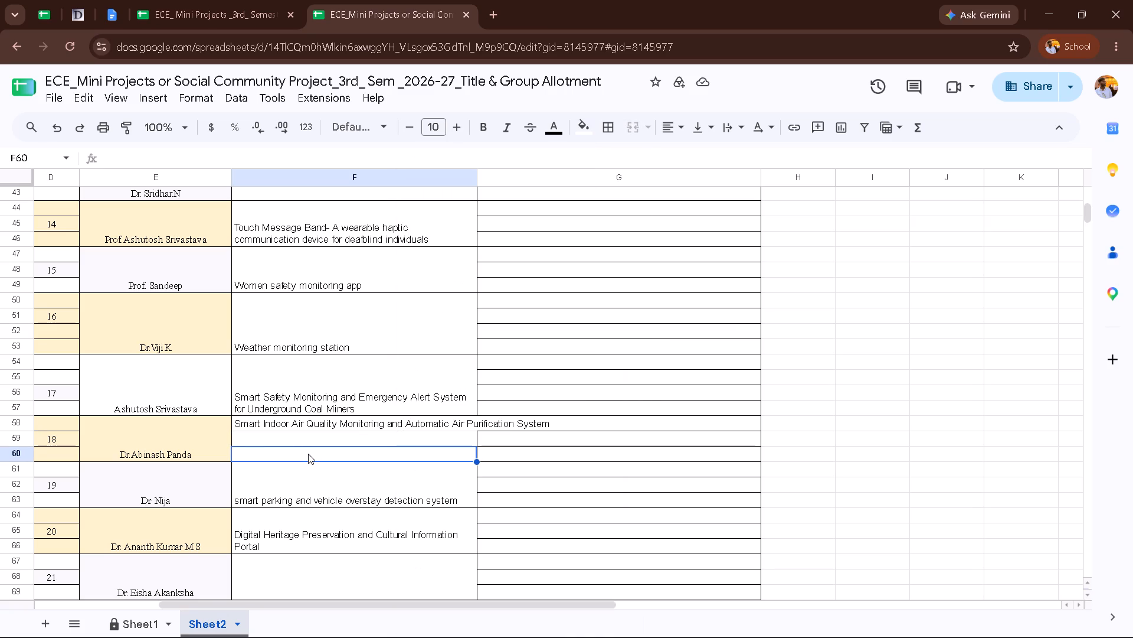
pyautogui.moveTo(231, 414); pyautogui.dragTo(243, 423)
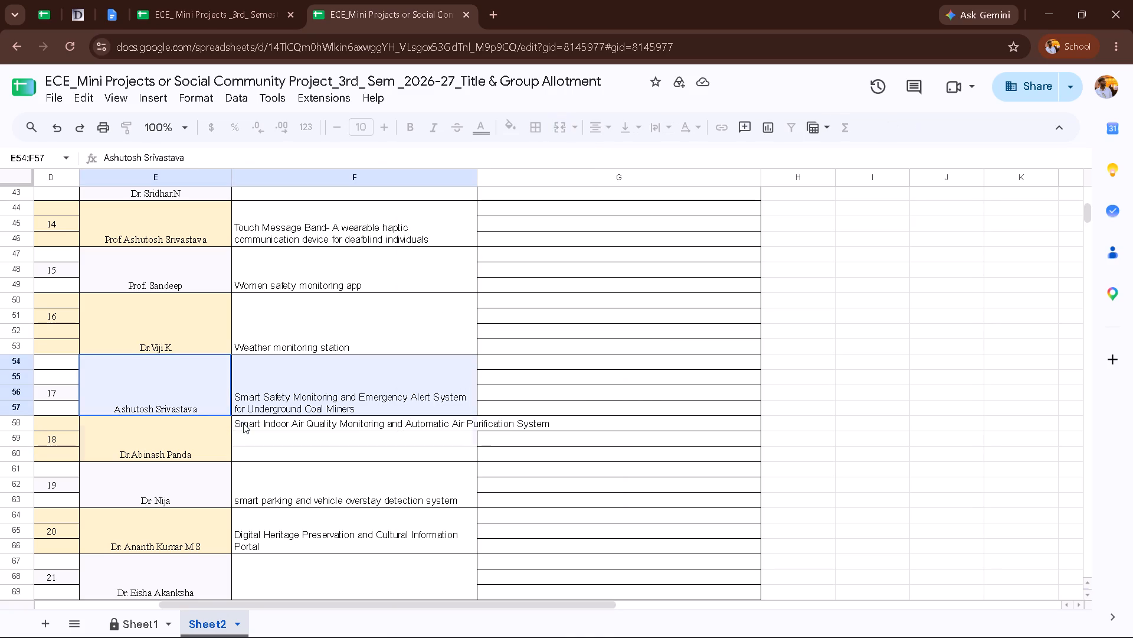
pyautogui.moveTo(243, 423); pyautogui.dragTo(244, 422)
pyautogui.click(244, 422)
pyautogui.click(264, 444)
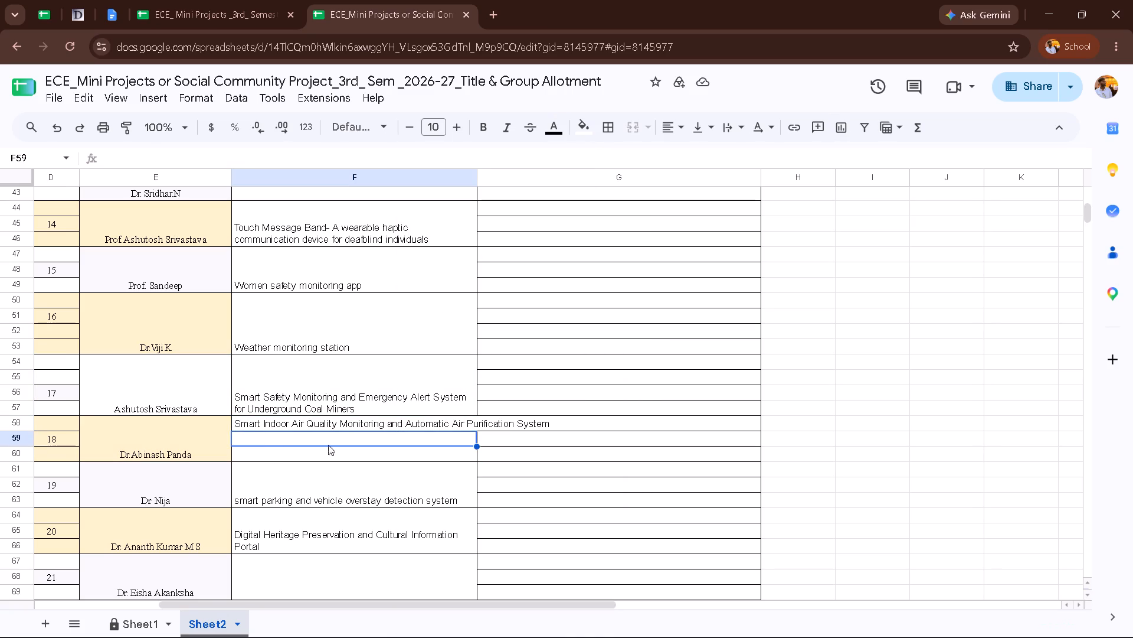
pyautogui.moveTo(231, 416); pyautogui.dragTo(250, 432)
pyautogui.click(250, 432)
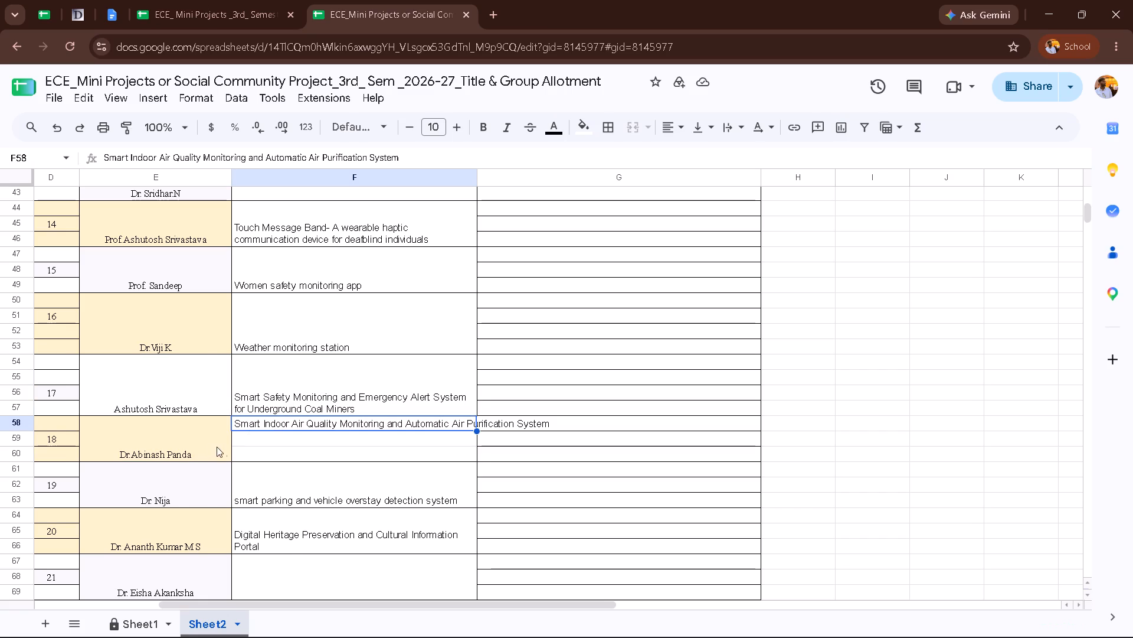
# Merge group 18's project title cells F58 to F60 into one cell.
pyautogui.hscroll(1, 207, 450)
pyautogui.moveTo(224, 426); pyautogui.dragTo(319, 438)
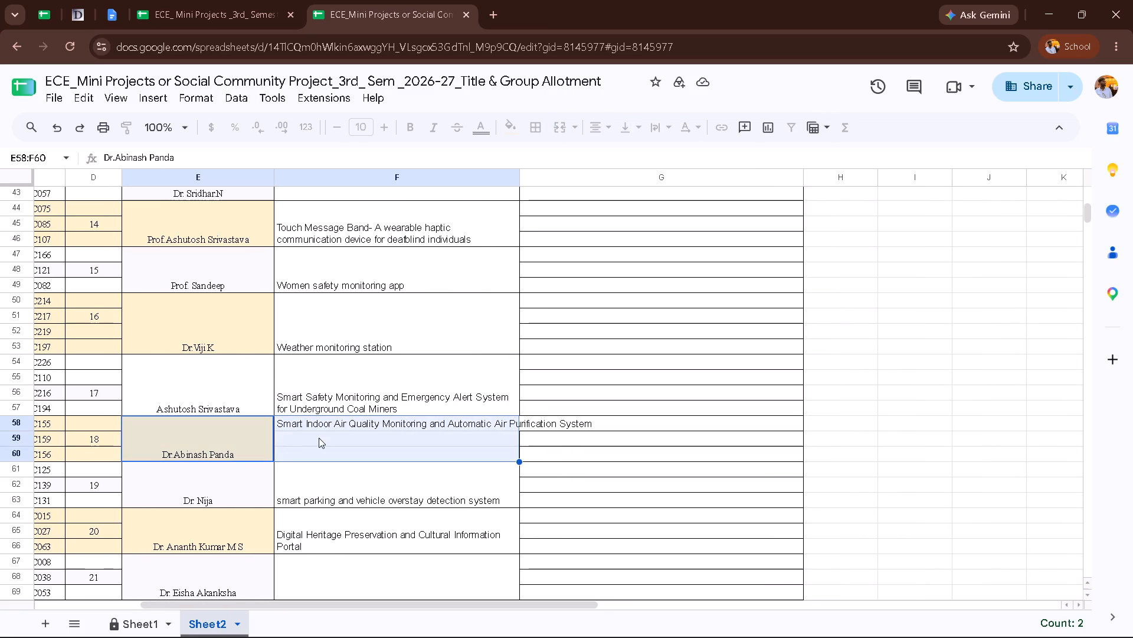
pyautogui.click(319, 438)
pyautogui.moveTo(359, 455); pyautogui.dragTo(349, 432)
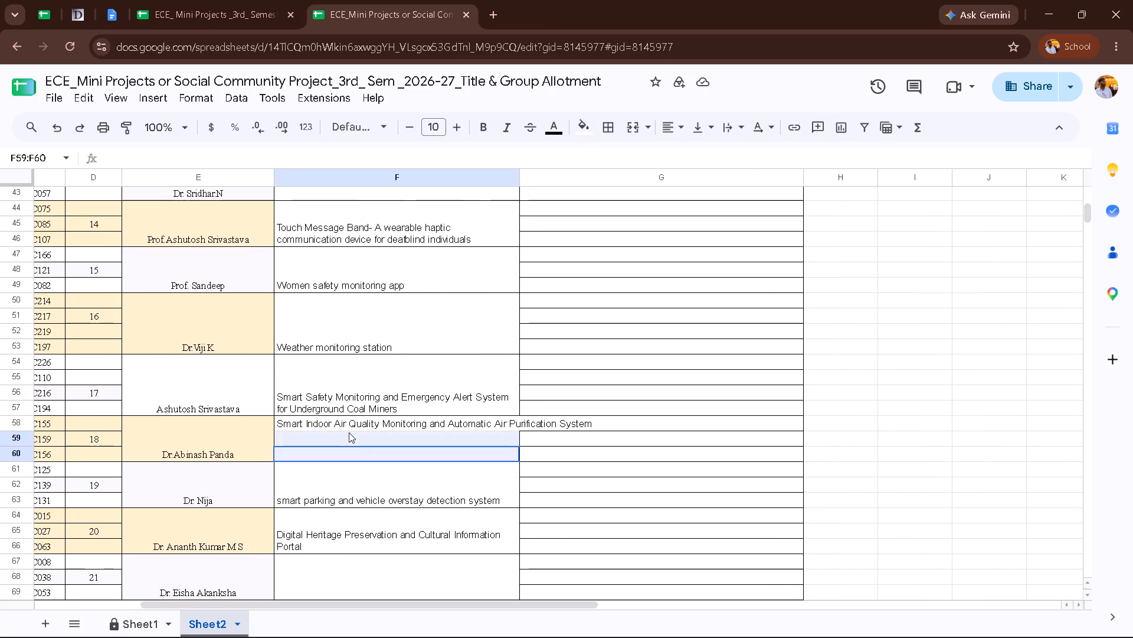
pyautogui.moveTo(349, 432); pyautogui.dragTo(344, 421)
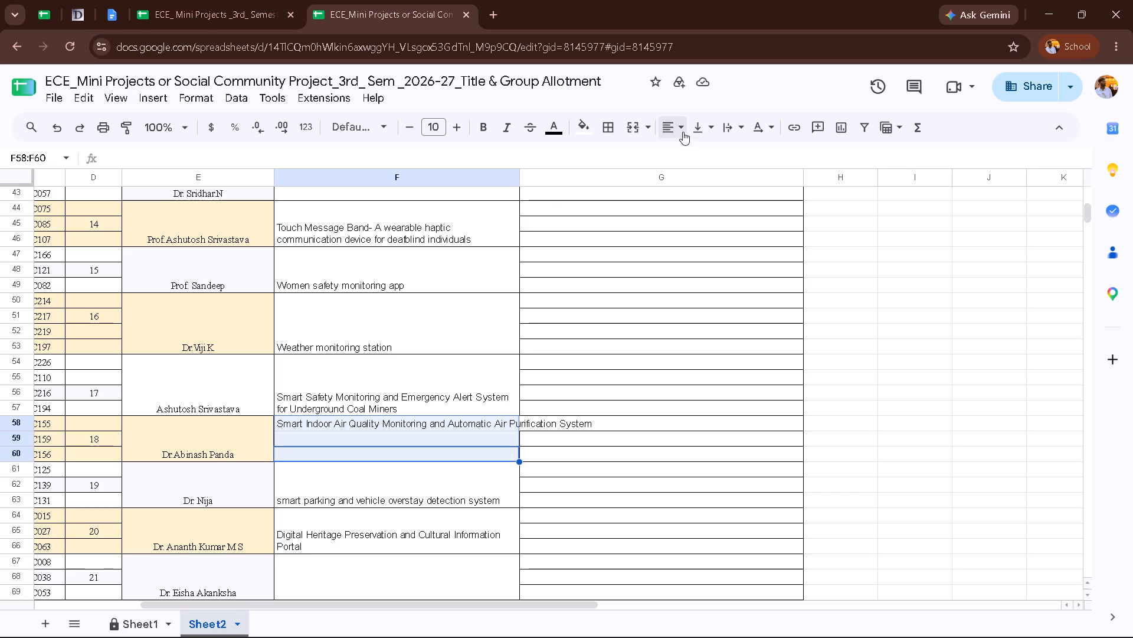
pyautogui.click(637, 126)
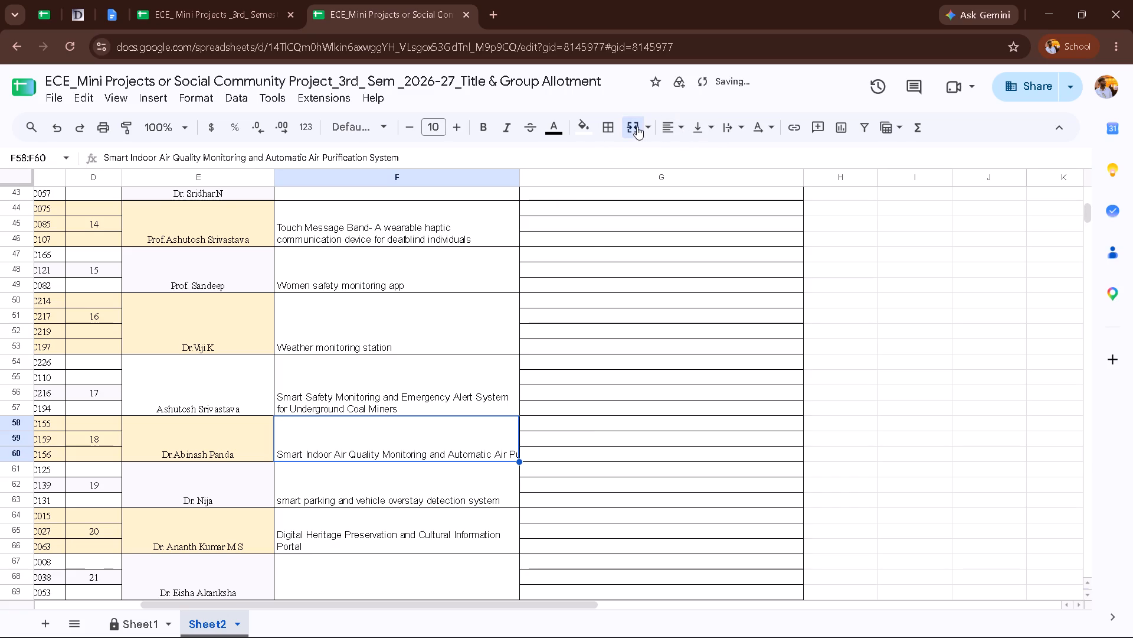
# Open group 18's merged title cell to check its full text, leaving the title as it is.
pyautogui.click(428, 453)
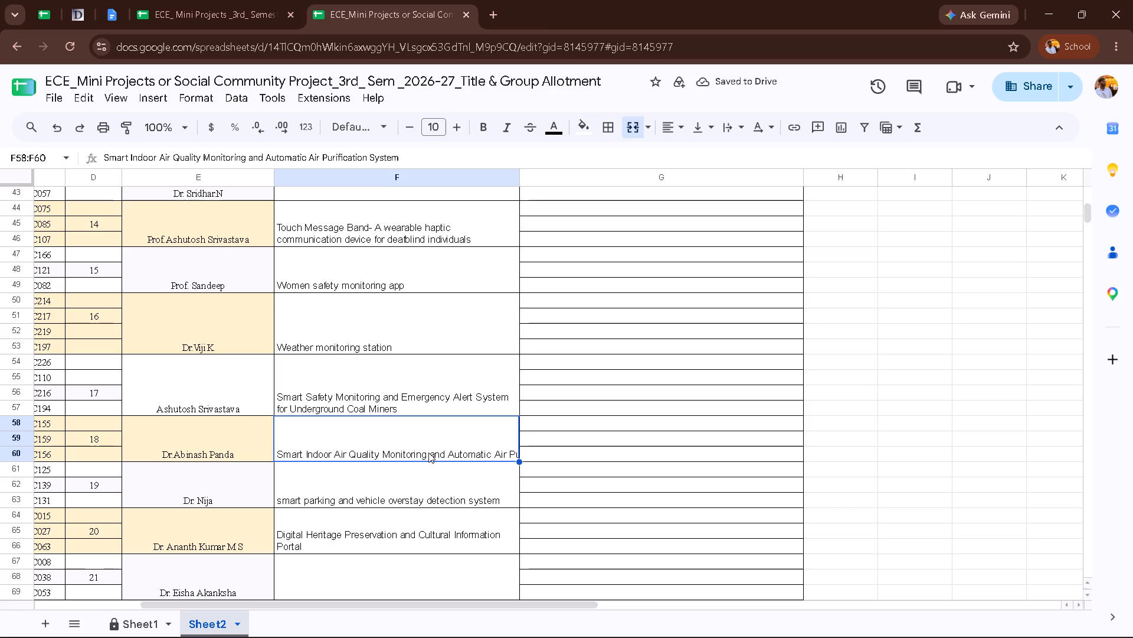
pyautogui.click(472, 454)
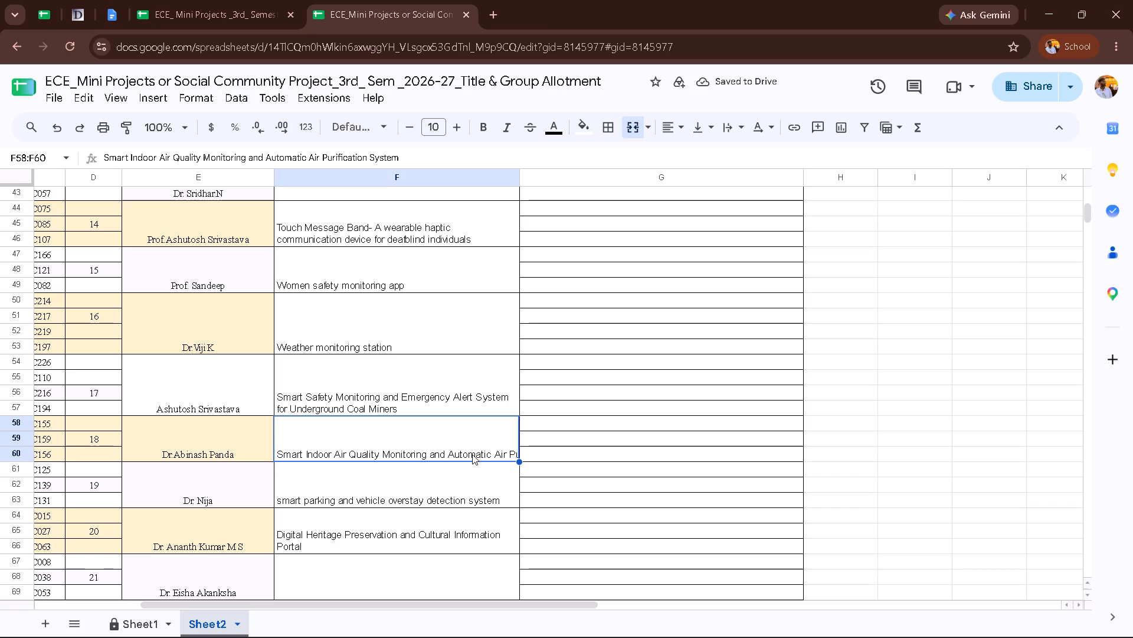
pyautogui.doubleClick(472, 454)
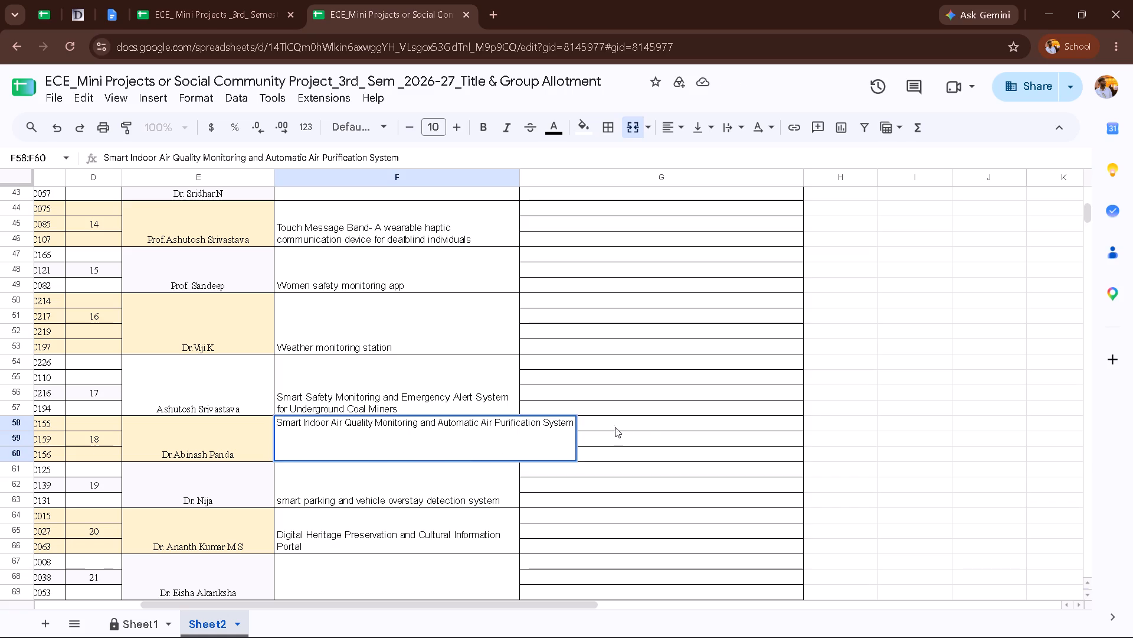
pyautogui.click(649, 427)
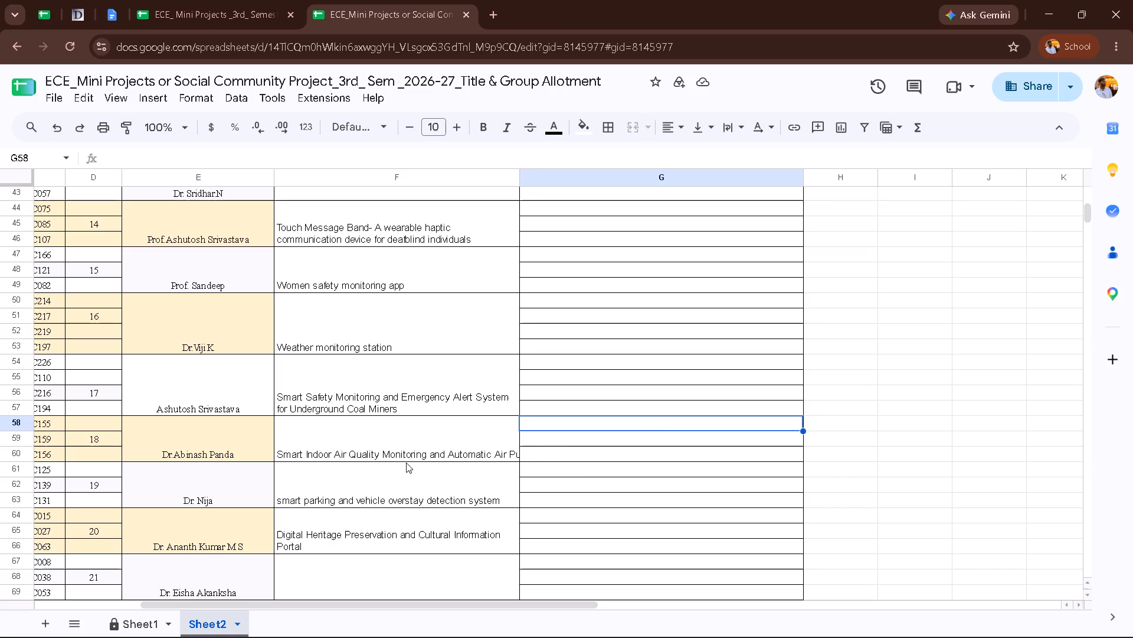
pyautogui.click(382, 434)
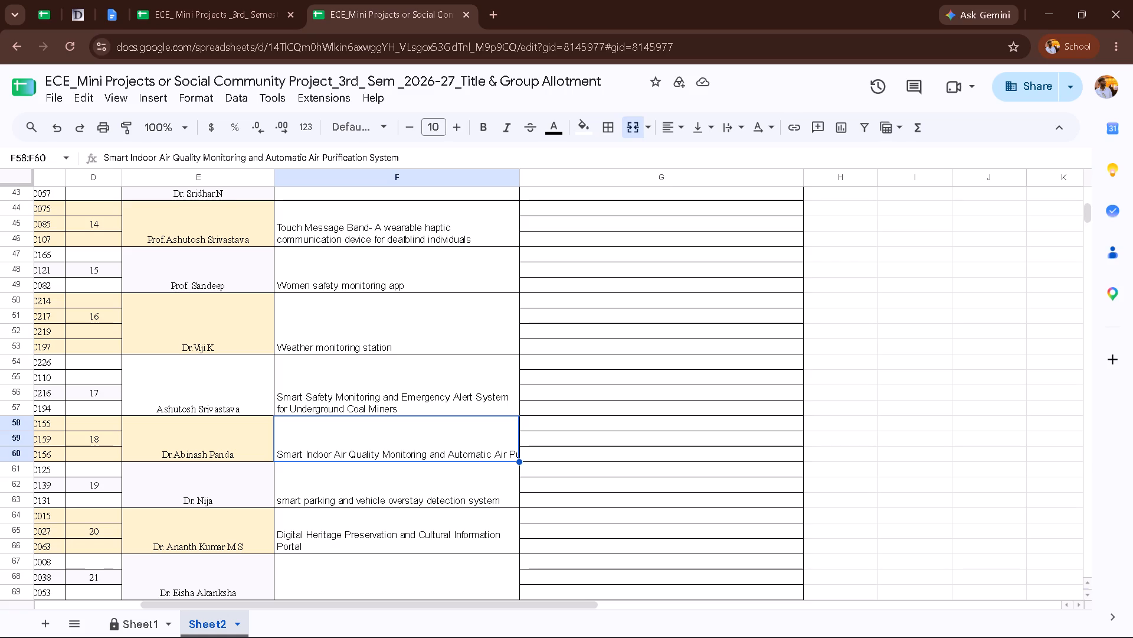
pyautogui.click(435, 449)
pyautogui.tripleClick(420, 453)
pyautogui.click(420, 453)
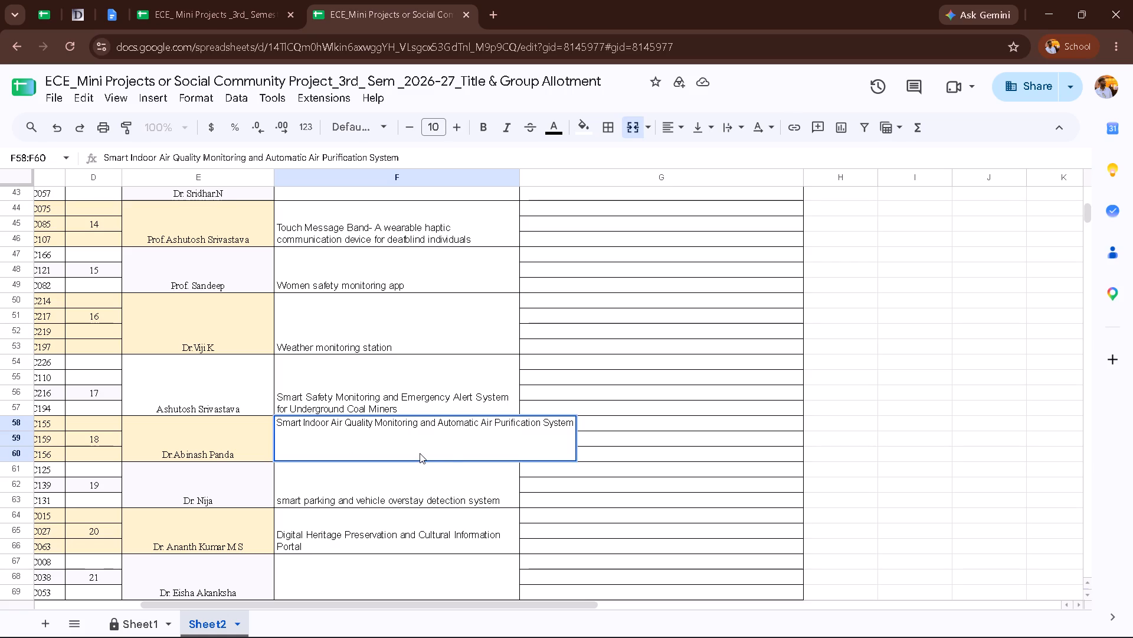
pyautogui.click(694, 454)
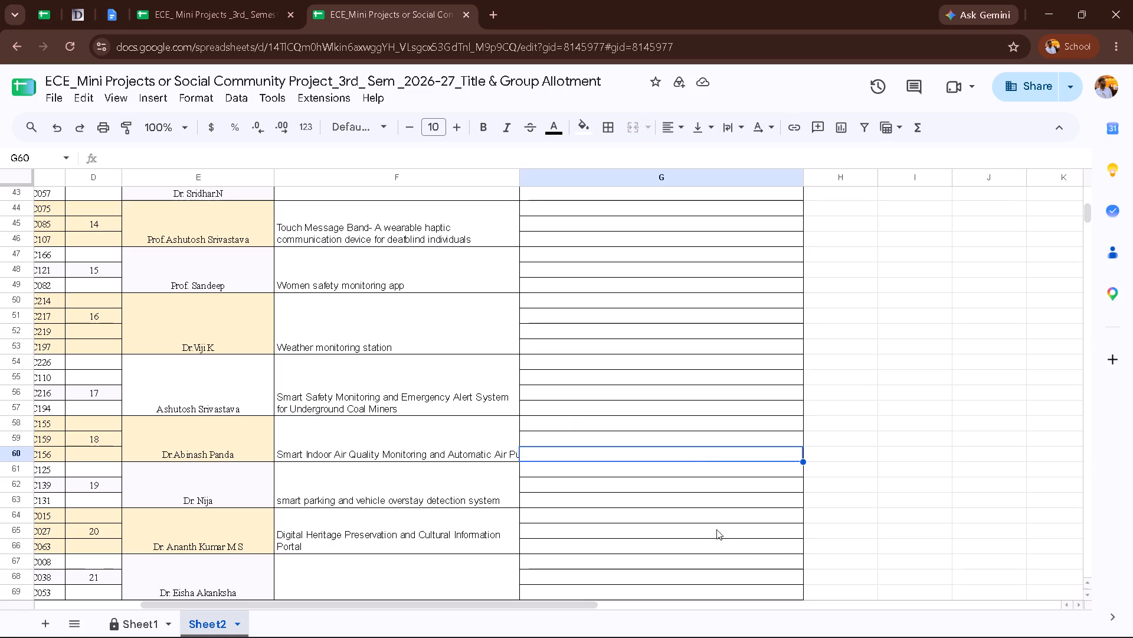
pyautogui.click(950, 519)
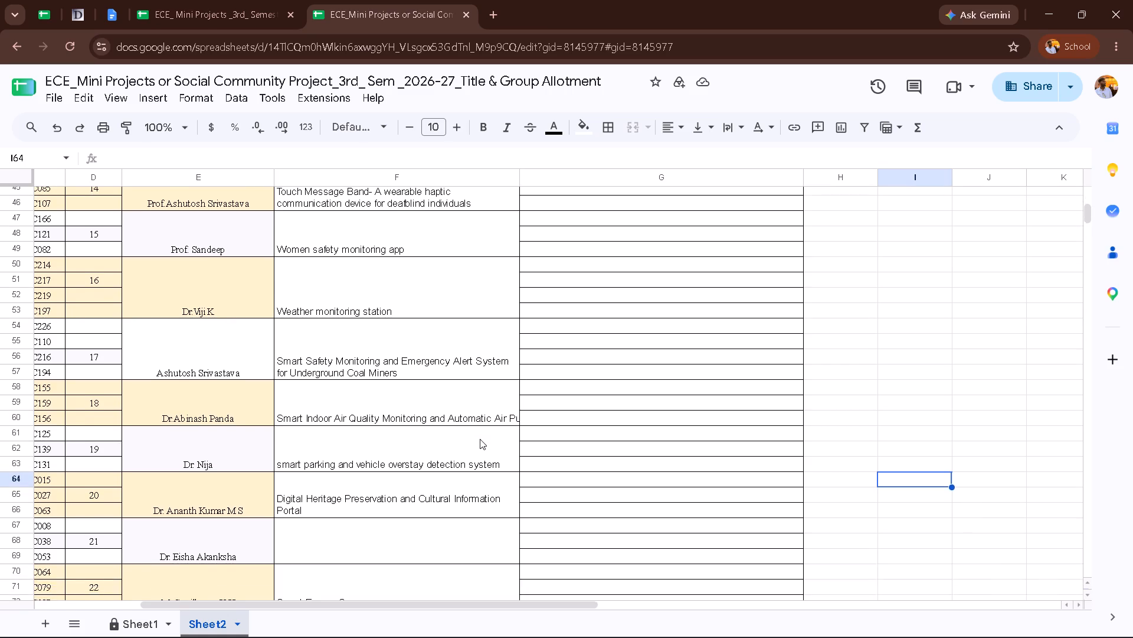
# Look through the group list in Sheet2, comparing group 18's row with the other groups' titles and impact areas.
pyautogui.scroll(5, 480, 439)
pyautogui.hscroll(2, 480, 439)
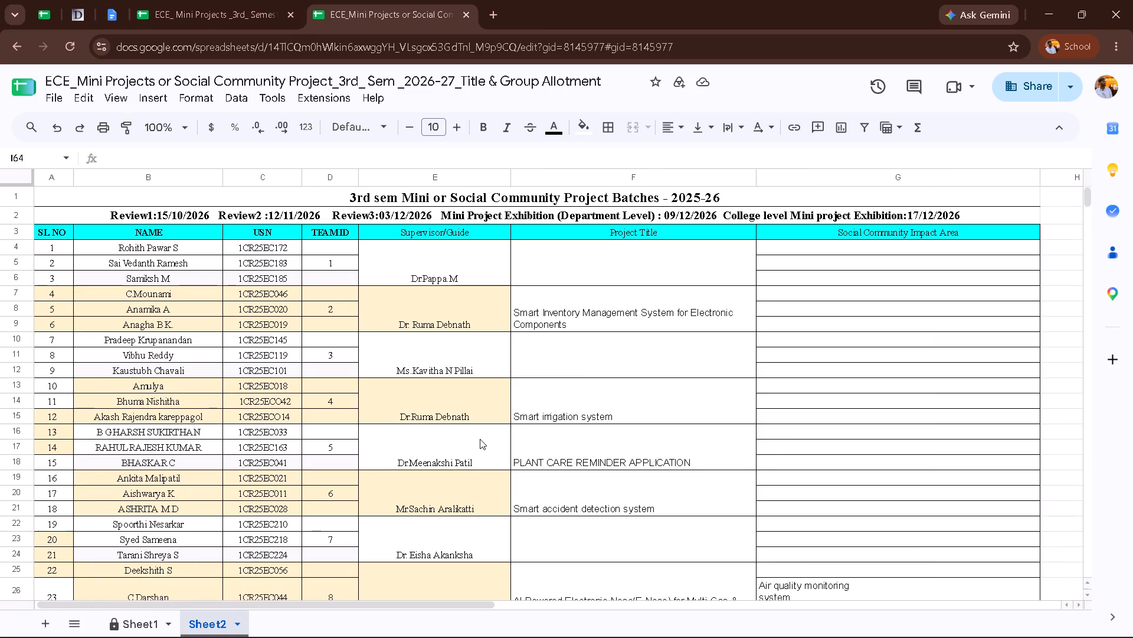
pyautogui.hscroll(1, 480, 439)
pyautogui.scroll(-2, 480, 439)
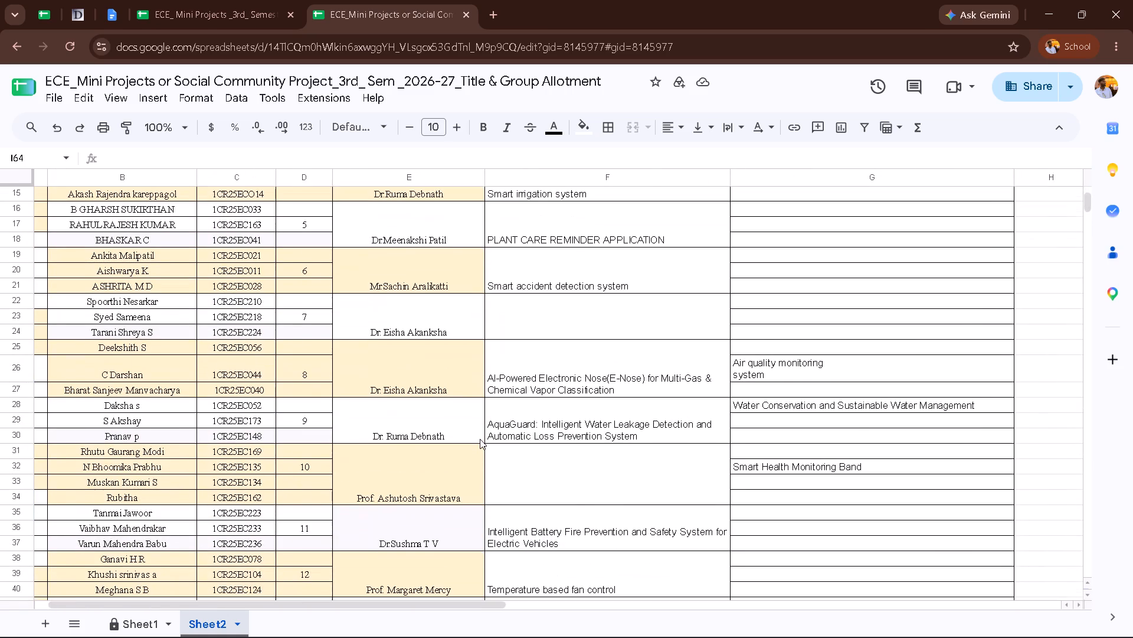
pyautogui.scroll(-3, 480, 439)
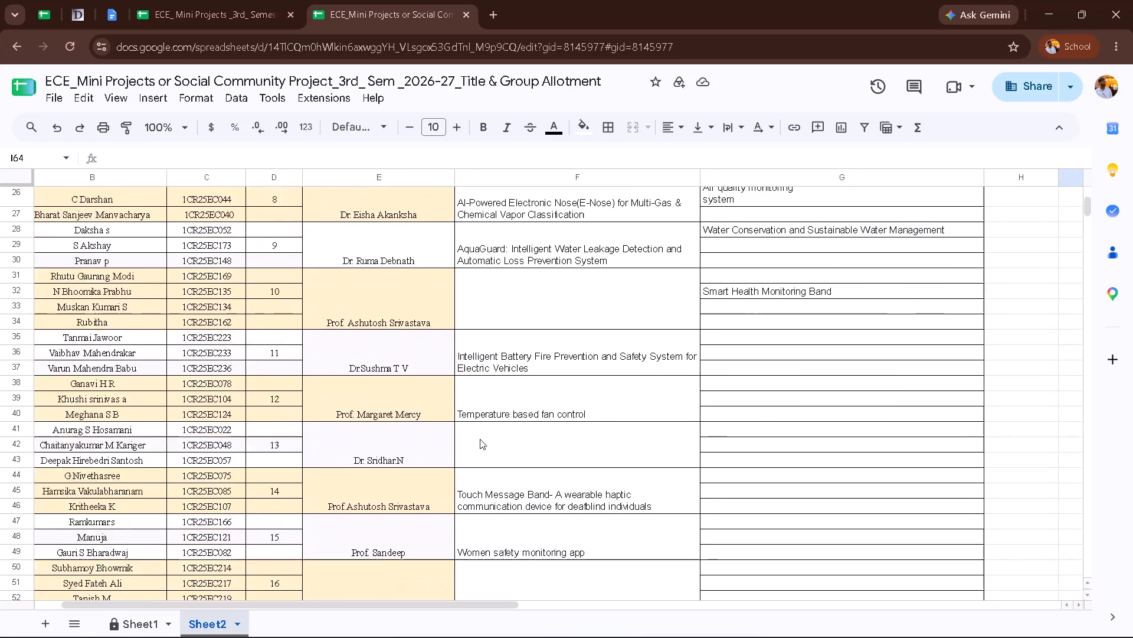
pyautogui.scroll(-3, 480, 439)
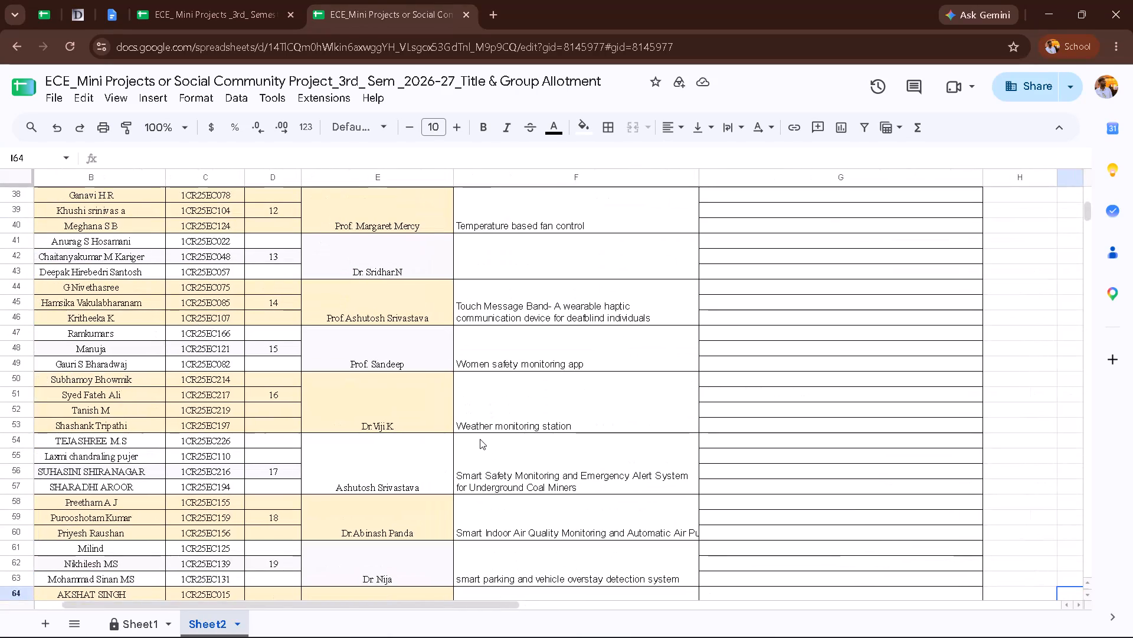
pyautogui.hscroll(-4, 480, 439)
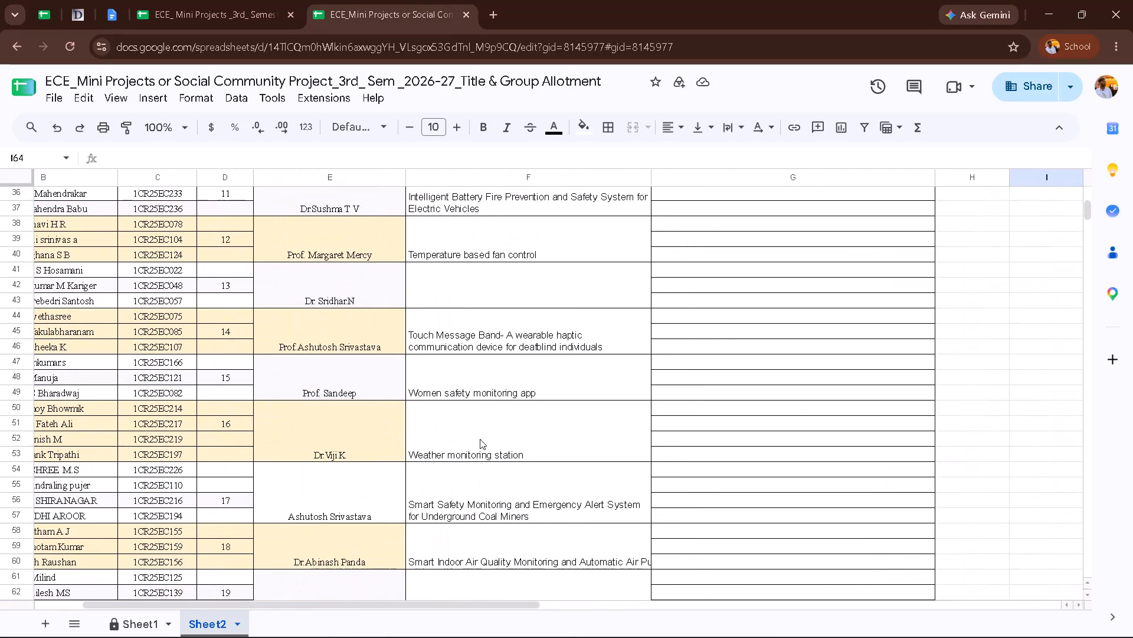
pyautogui.hscroll(-2, 480, 439)
pyautogui.scroll(-3, 480, 439)
pyautogui.hscroll(1, 480, 439)
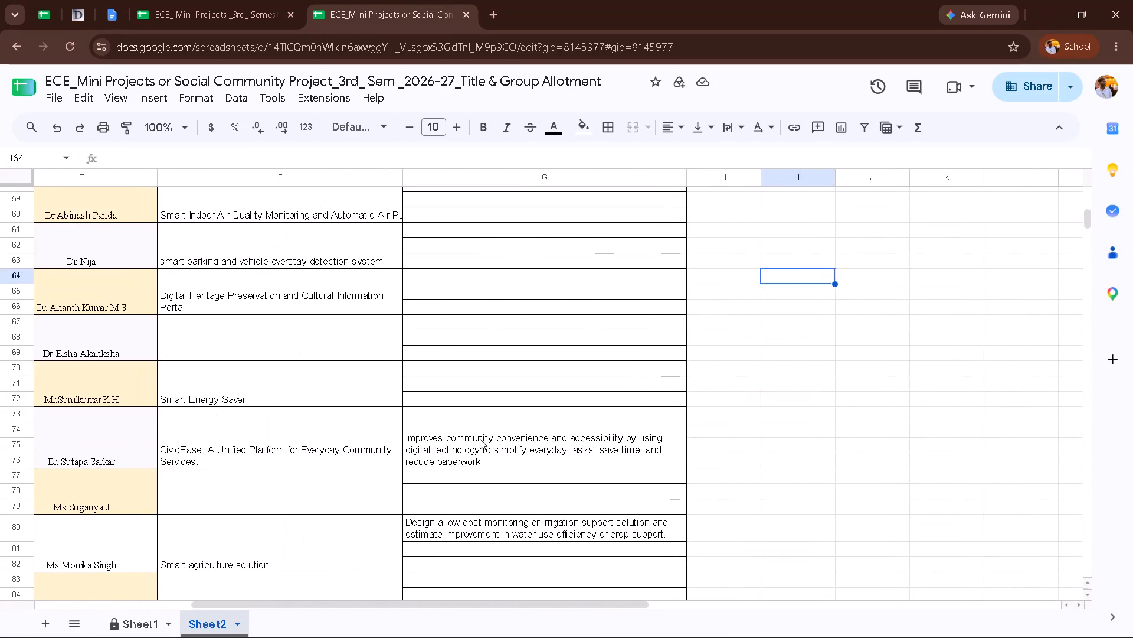
pyautogui.hscroll(1, 480, 439)
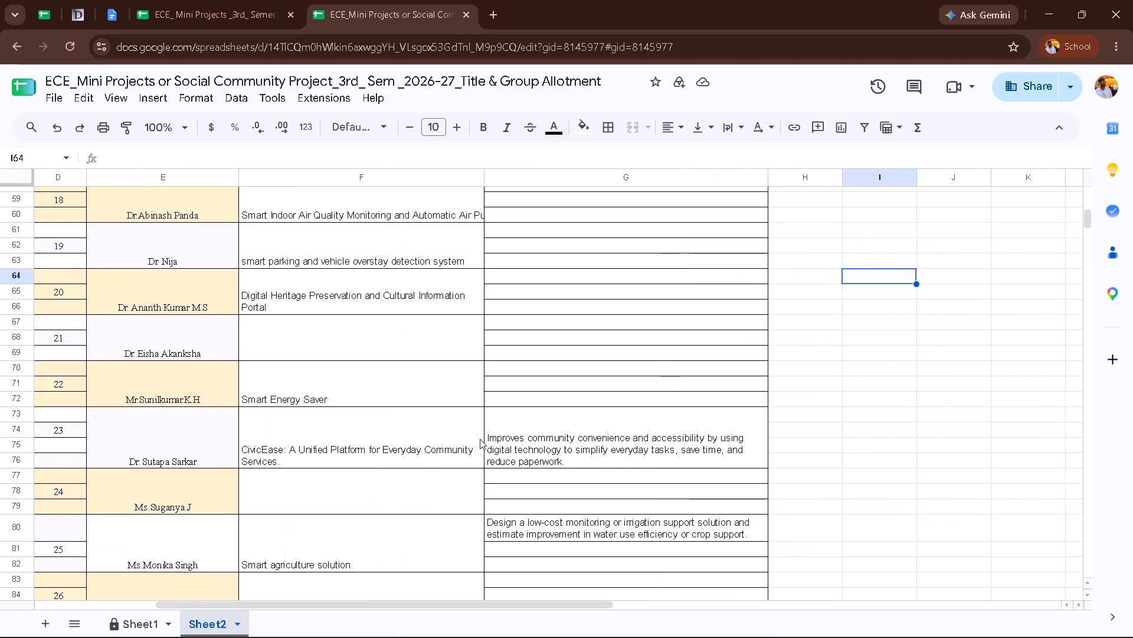
pyautogui.hscroll(2, 480, 439)
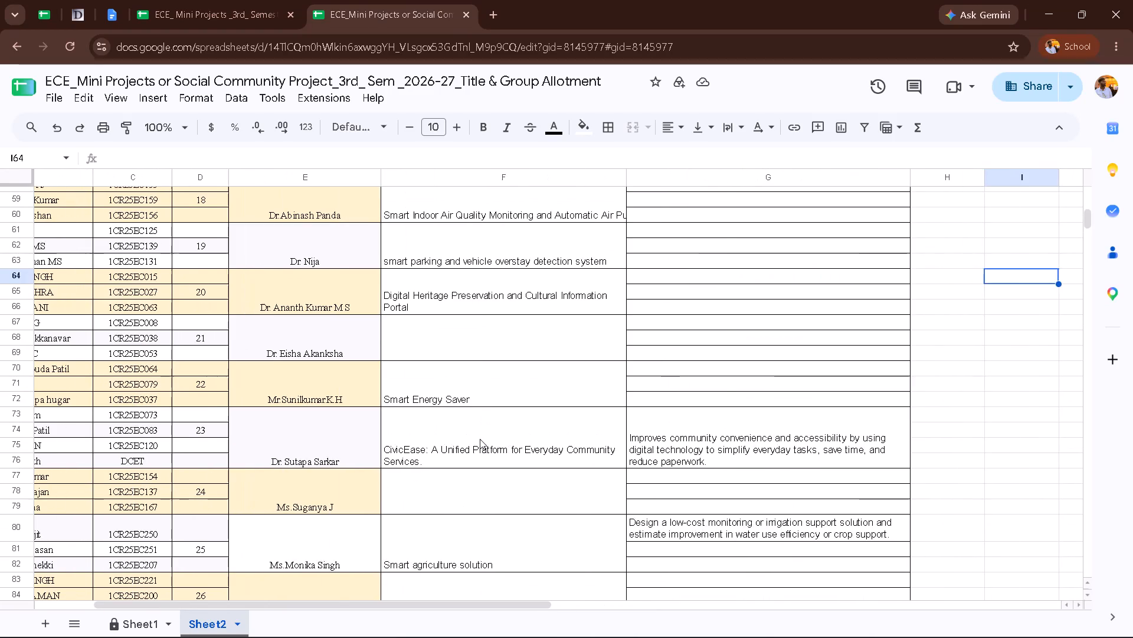
pyautogui.hscroll(1, 480, 439)
pyautogui.scroll(2, 480, 439)
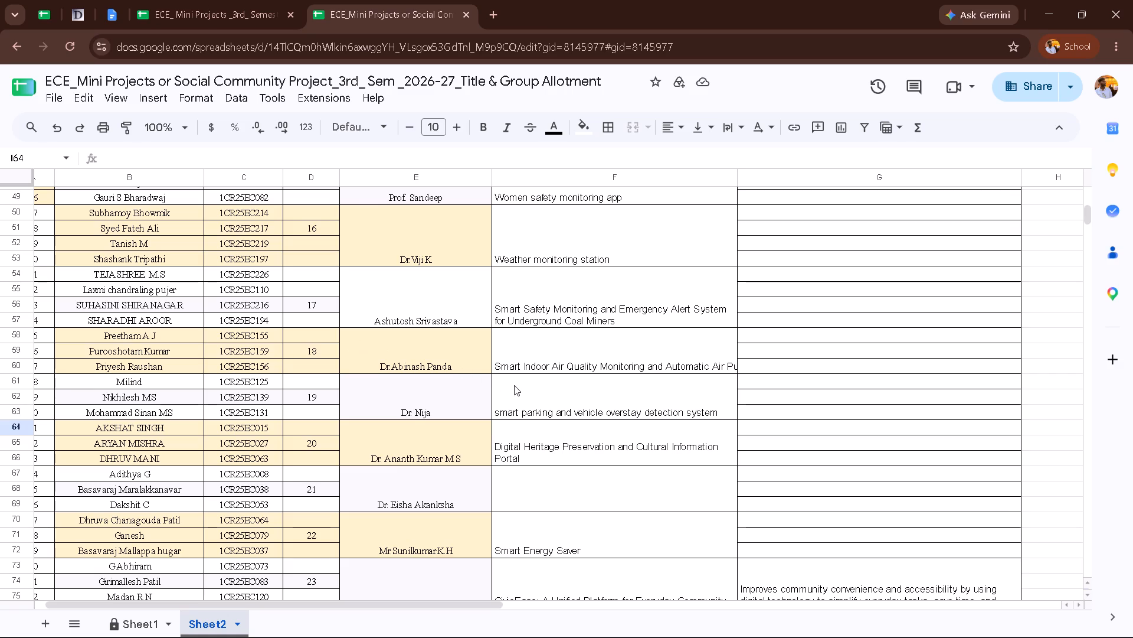
pyautogui.hscroll(-1, 646, 371)
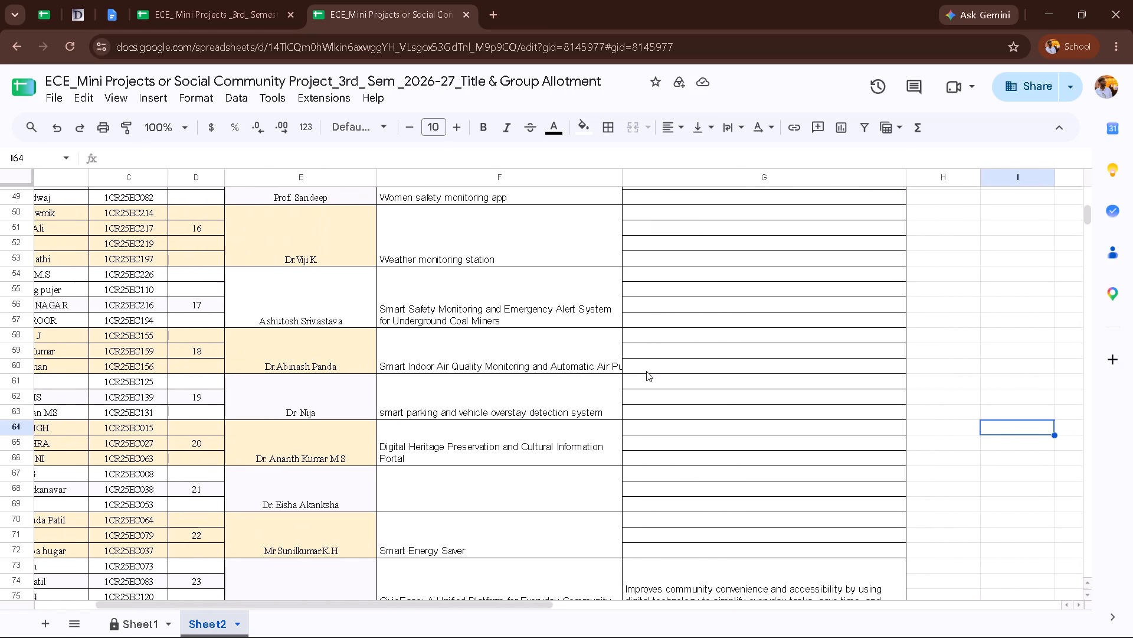
pyautogui.hscroll(-1, 646, 371)
# Look through the Social Community Impact Area column in Sheet2 to see how other groups filled in their entries.
pyautogui.click(629, 337)
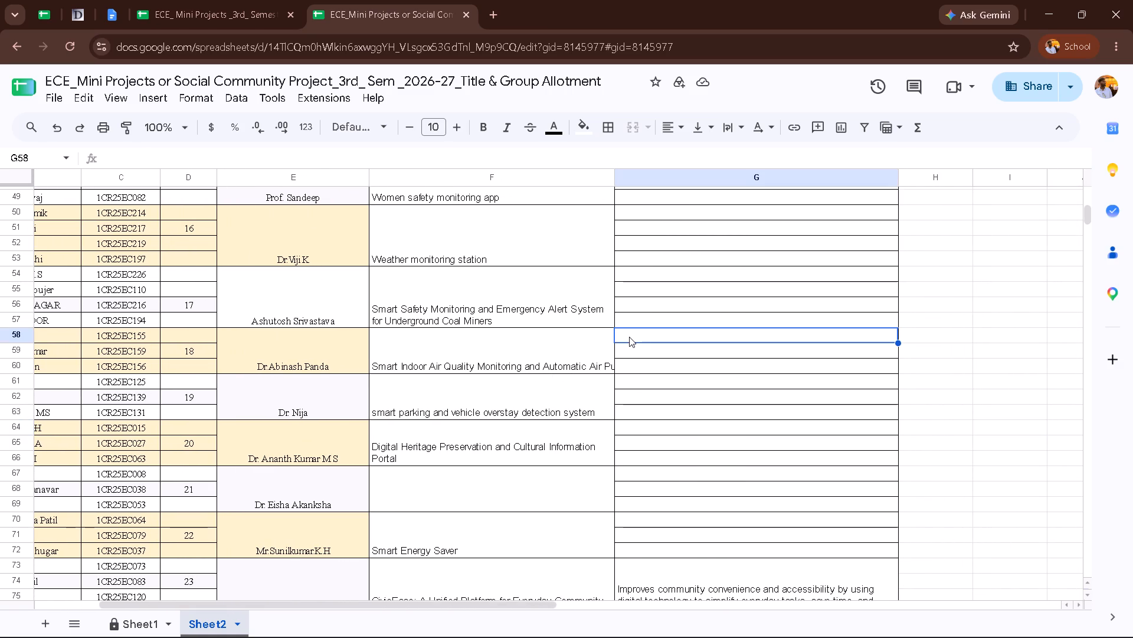
pyautogui.hscroll(-2, 621, 350)
pyautogui.scroll(3, 621, 350)
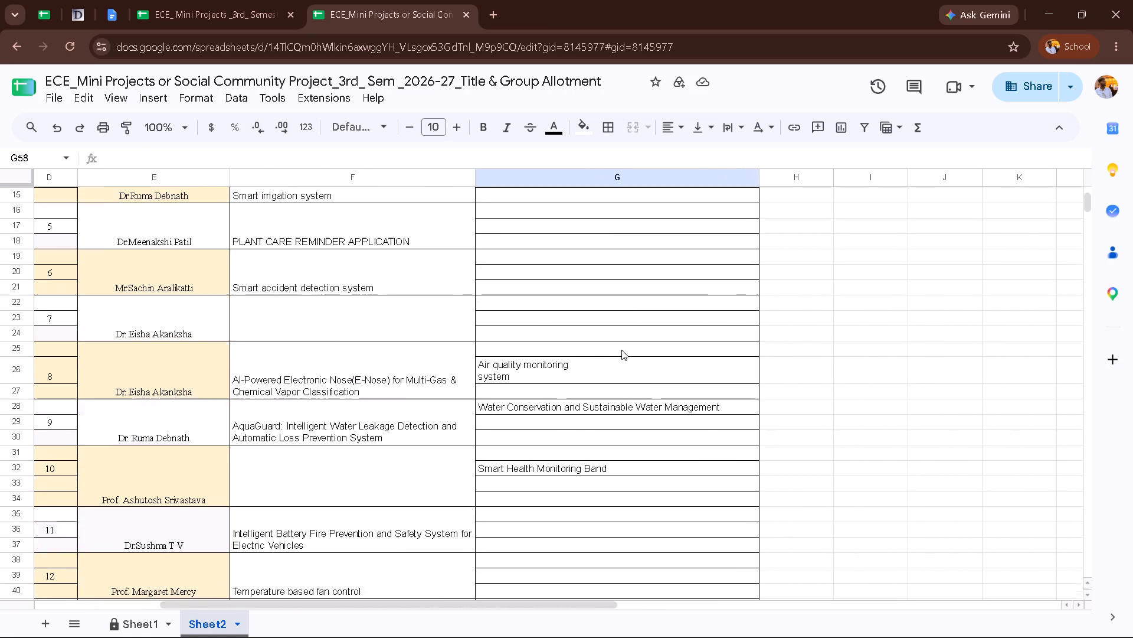
pyautogui.scroll(1, 621, 350)
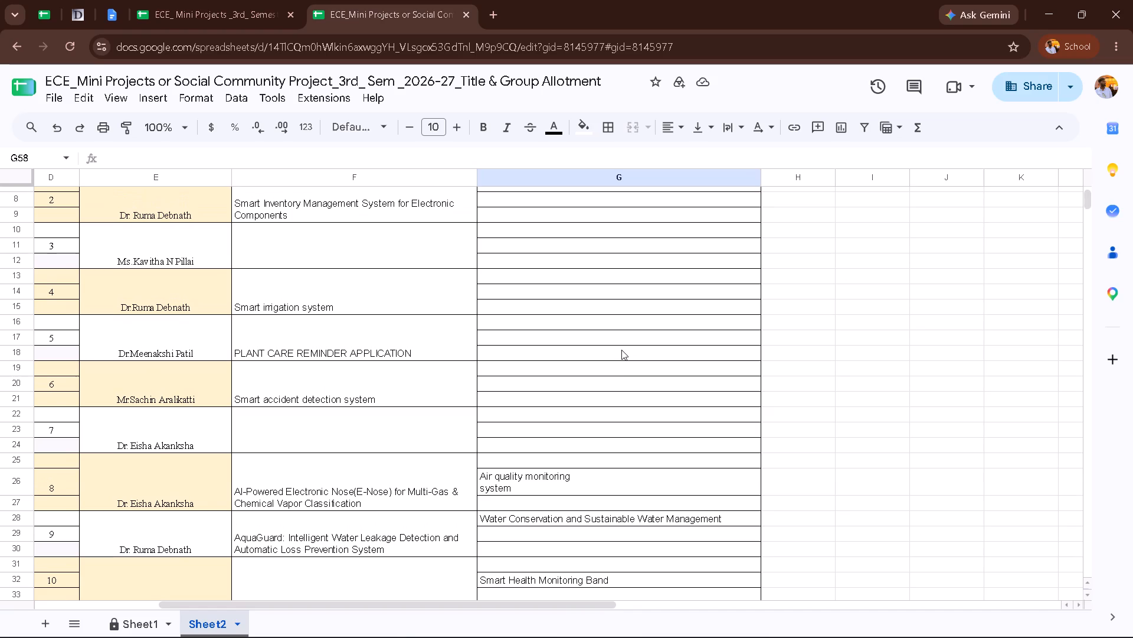
pyautogui.scroll(3, 621, 350)
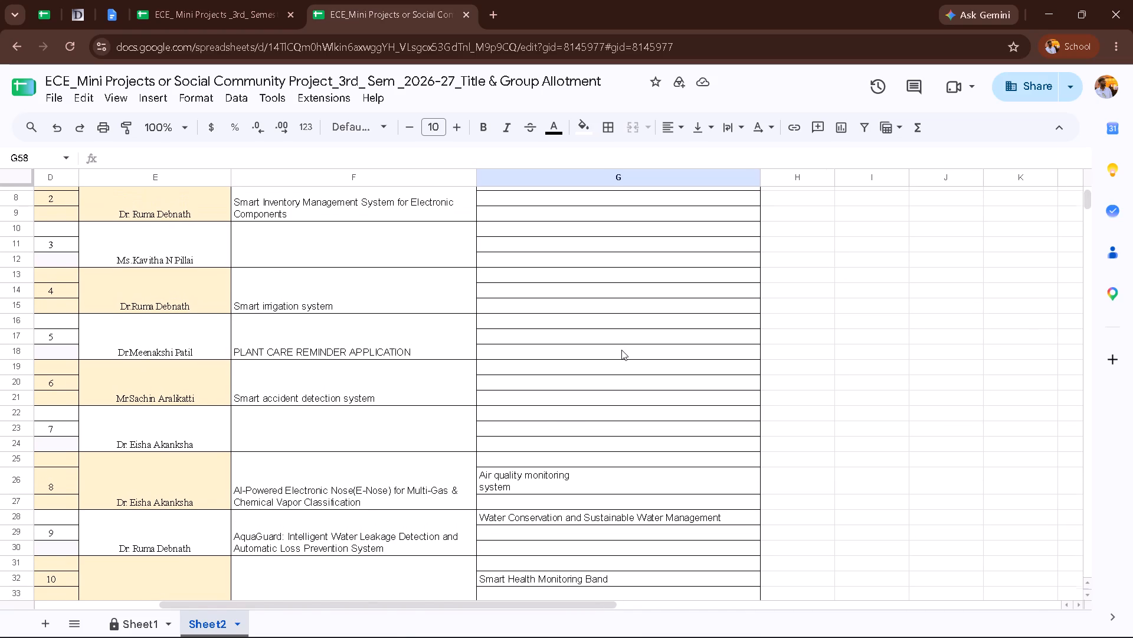
pyautogui.scroll(1, 621, 350)
pyautogui.scroll(-2, 621, 350)
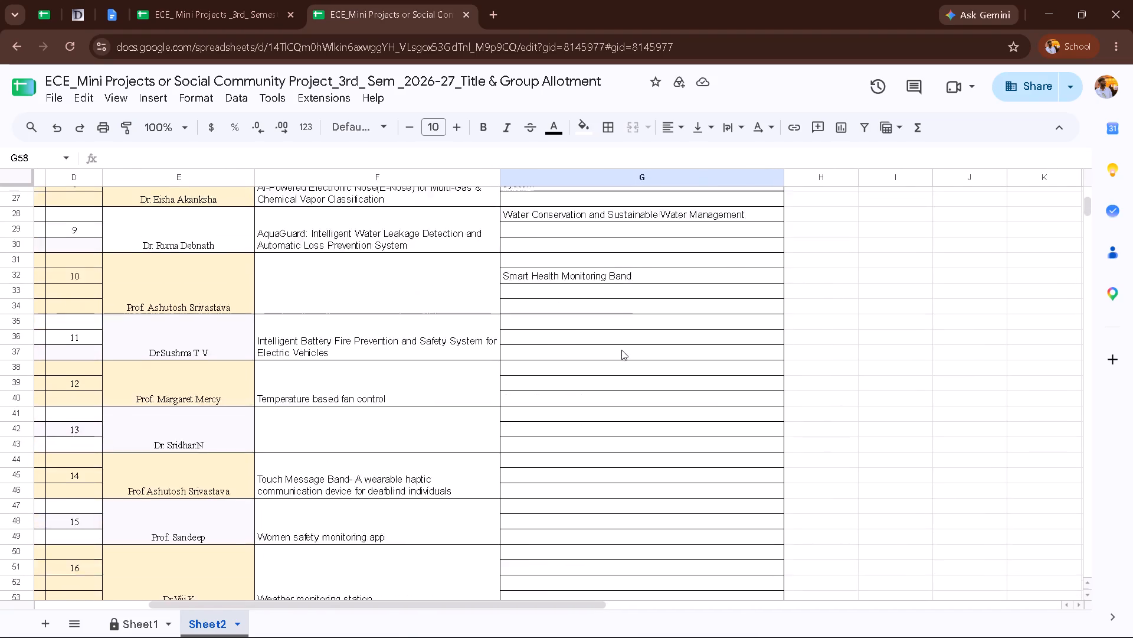
pyautogui.scroll(-3, 621, 350)
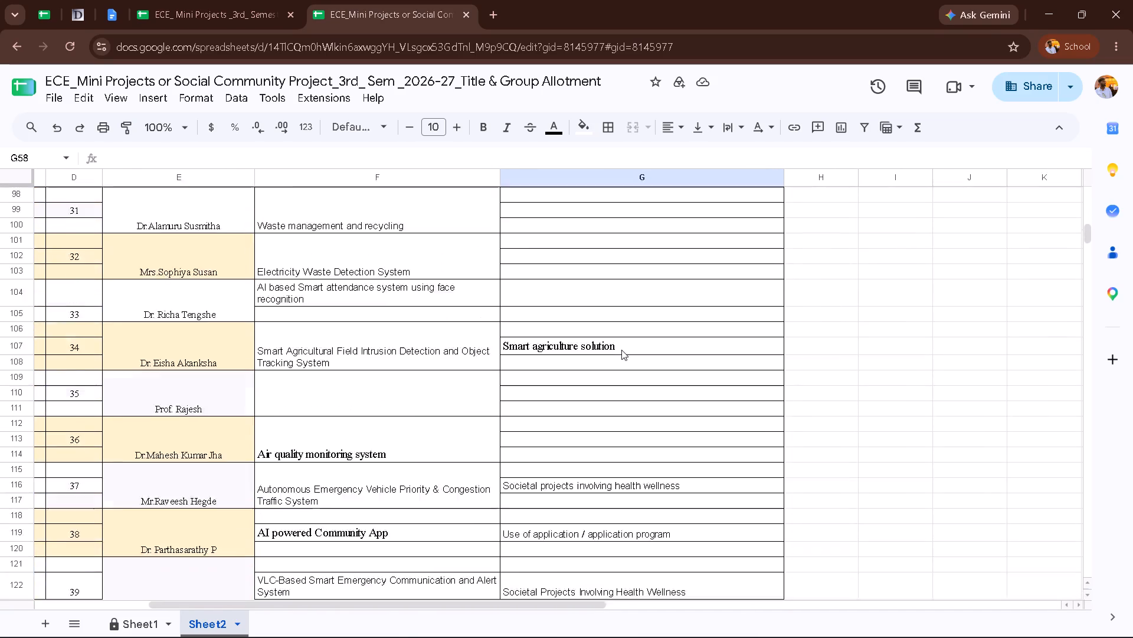
pyautogui.scroll(-1, 621, 350)
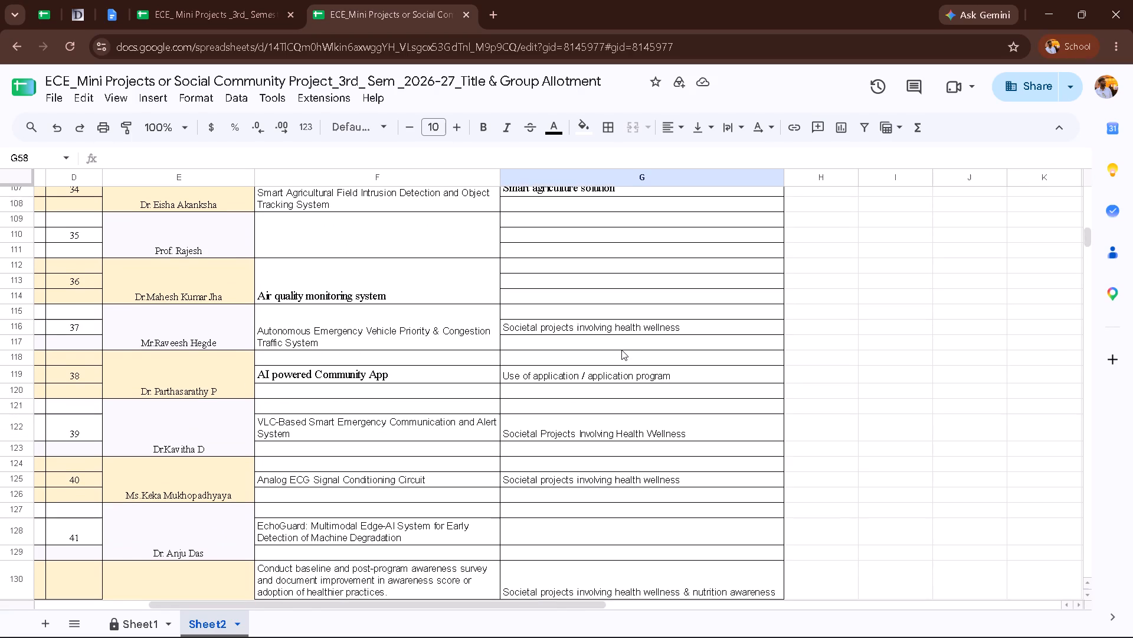
pyautogui.scroll(7, 621, 350)
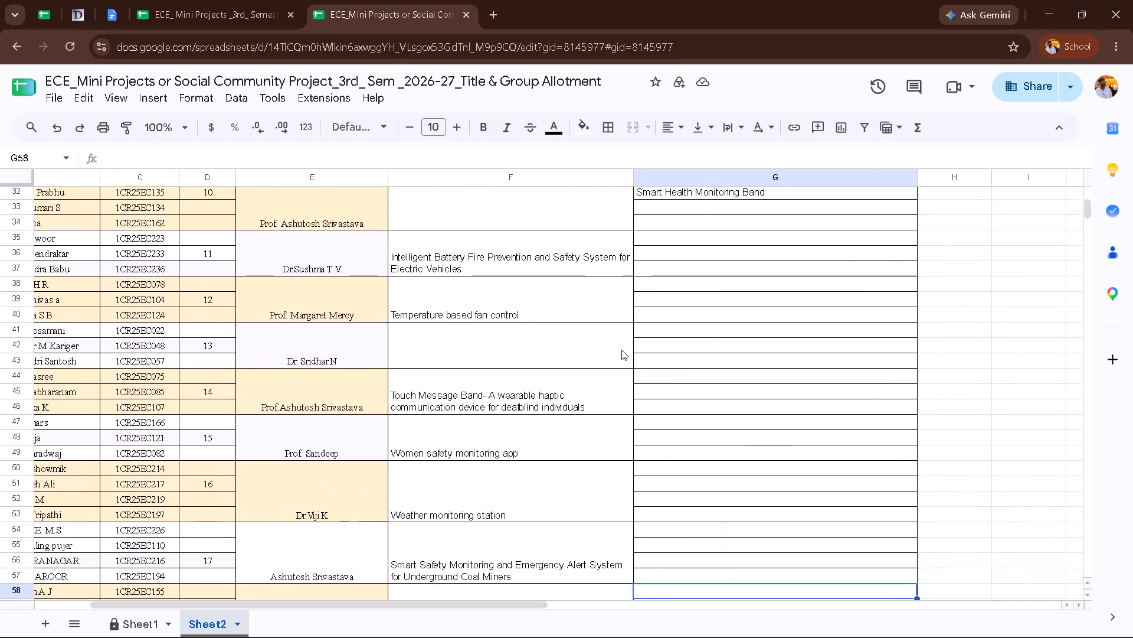
pyautogui.scroll(-4, 621, 350)
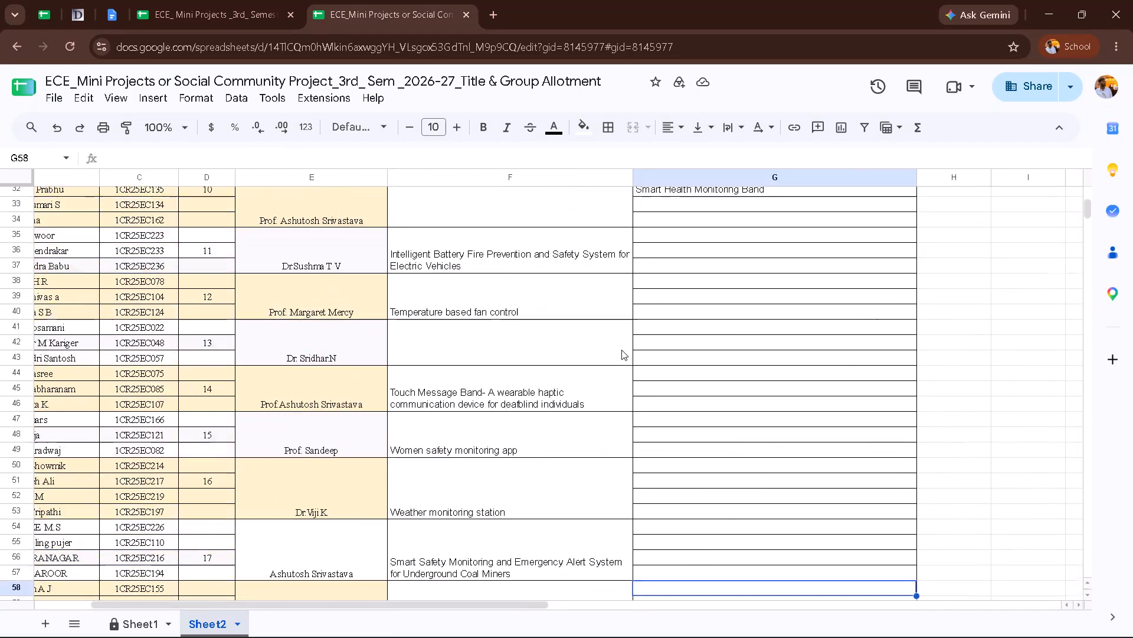
pyautogui.scroll(-3, 621, 350)
# Copy the "Social Community Impact Area" header cell G3 in Sheet2.
pyautogui.scroll(4, 758, 305)
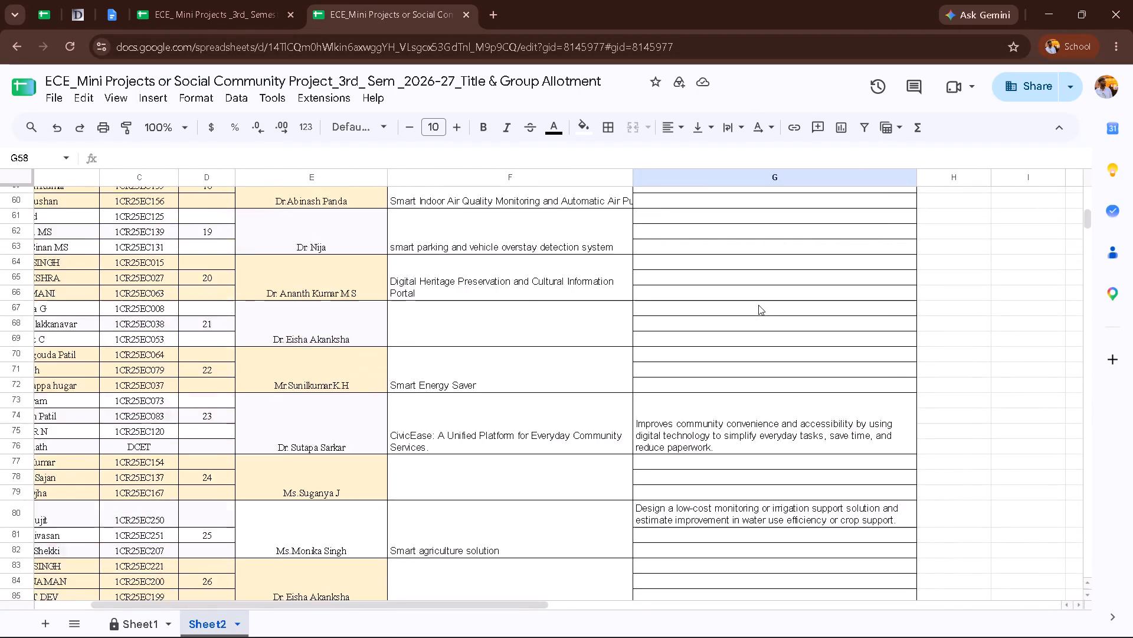
pyautogui.scroll(5, 757, 288)
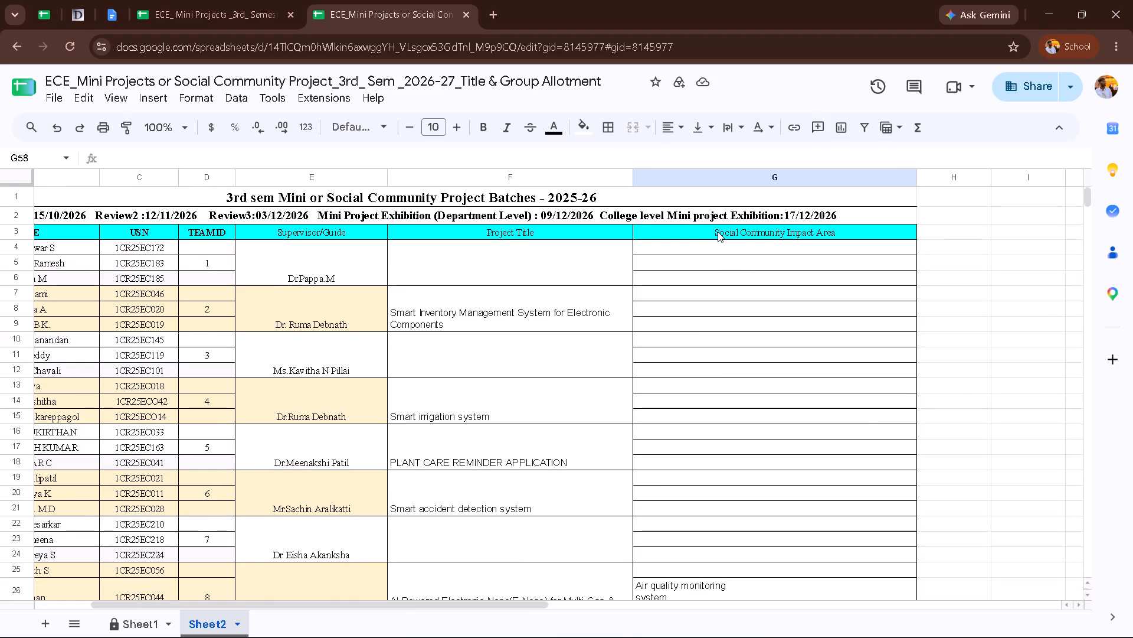
pyautogui.moveTo(715, 232); pyautogui.dragTo(754, 232)
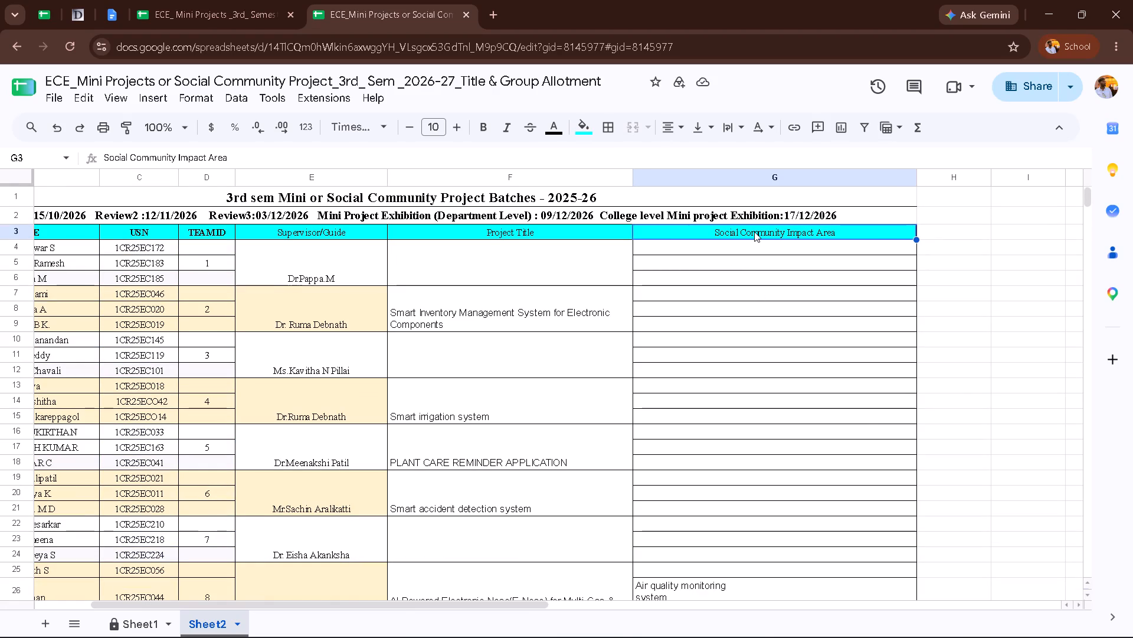
pyautogui.hotkey('ctrl', 'c')
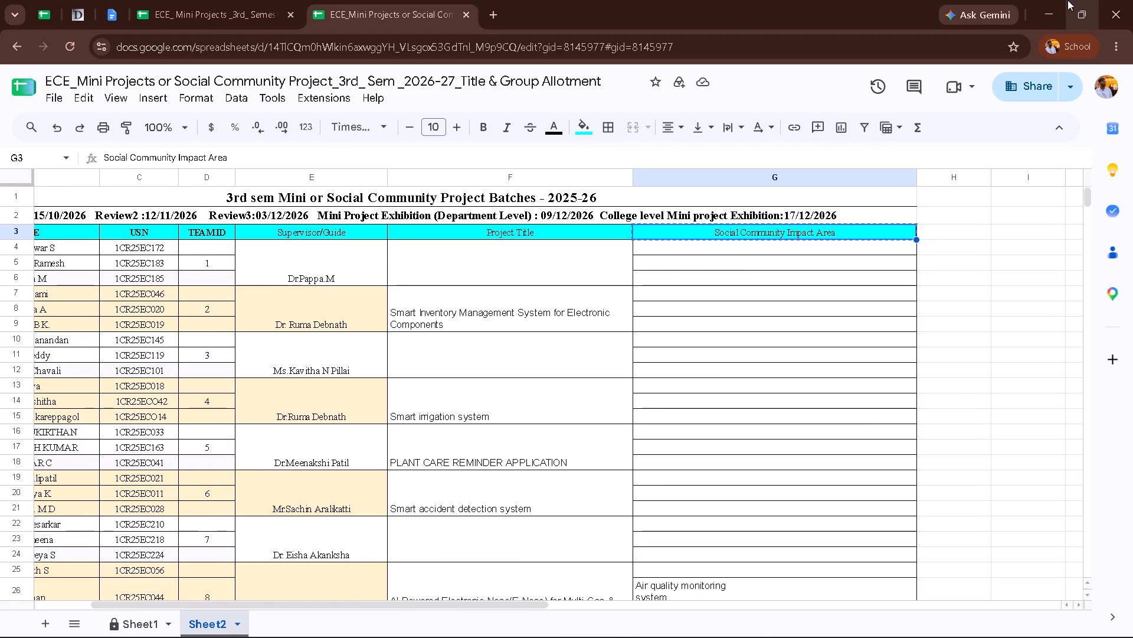
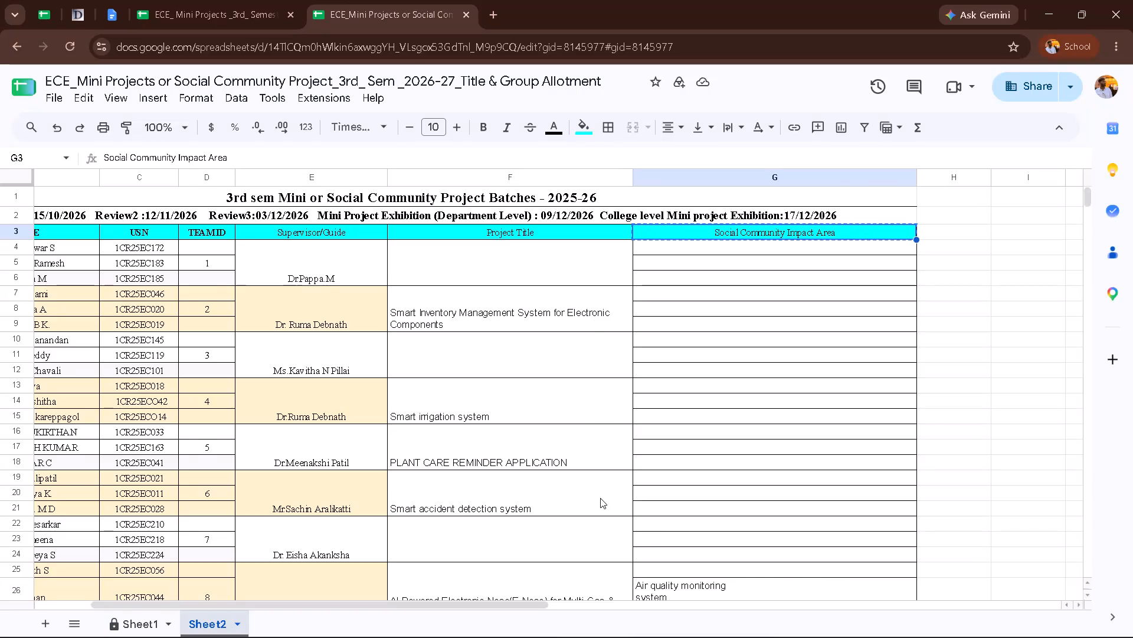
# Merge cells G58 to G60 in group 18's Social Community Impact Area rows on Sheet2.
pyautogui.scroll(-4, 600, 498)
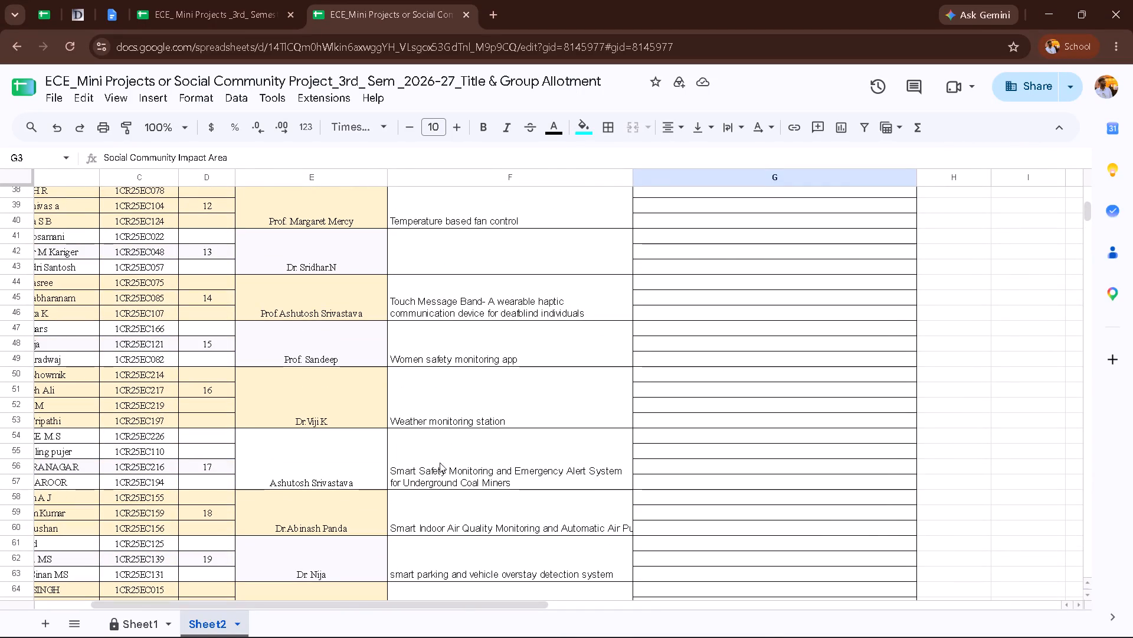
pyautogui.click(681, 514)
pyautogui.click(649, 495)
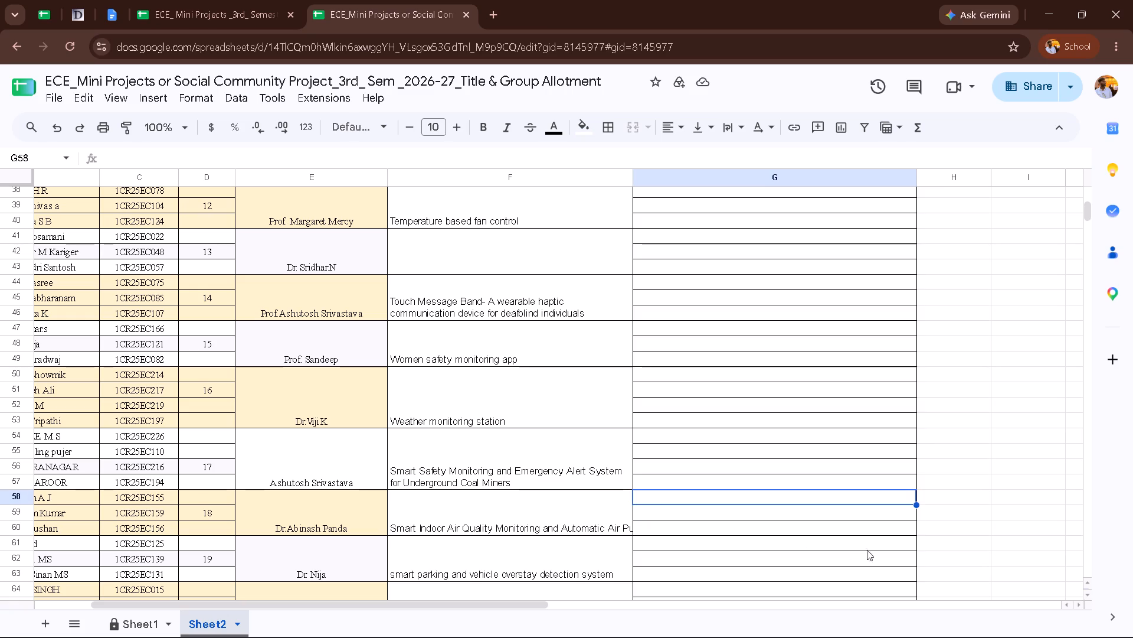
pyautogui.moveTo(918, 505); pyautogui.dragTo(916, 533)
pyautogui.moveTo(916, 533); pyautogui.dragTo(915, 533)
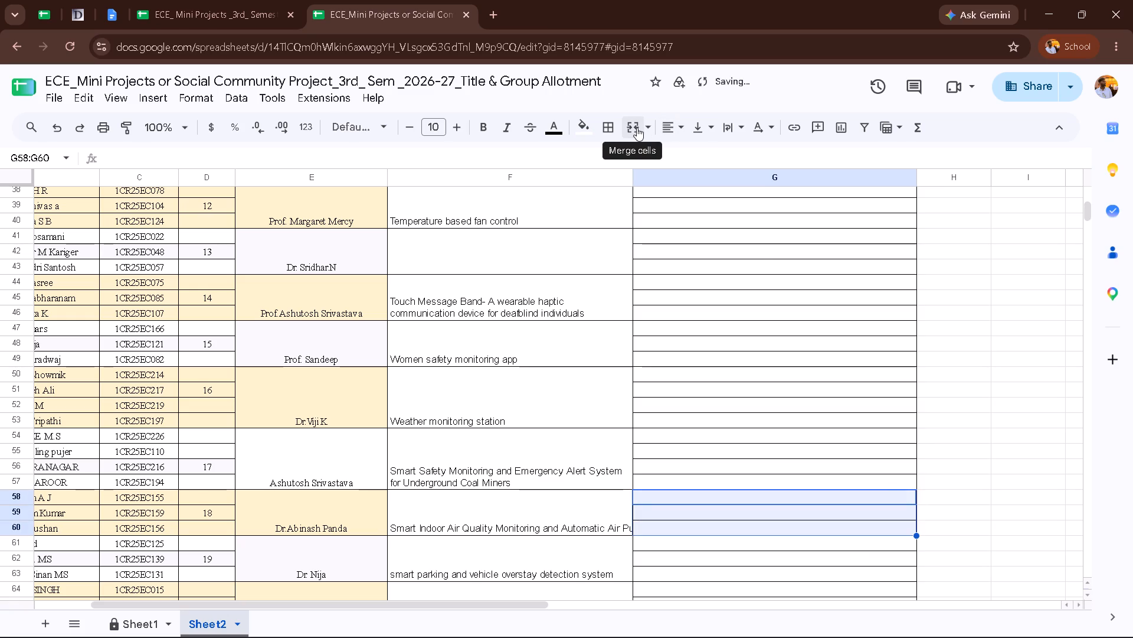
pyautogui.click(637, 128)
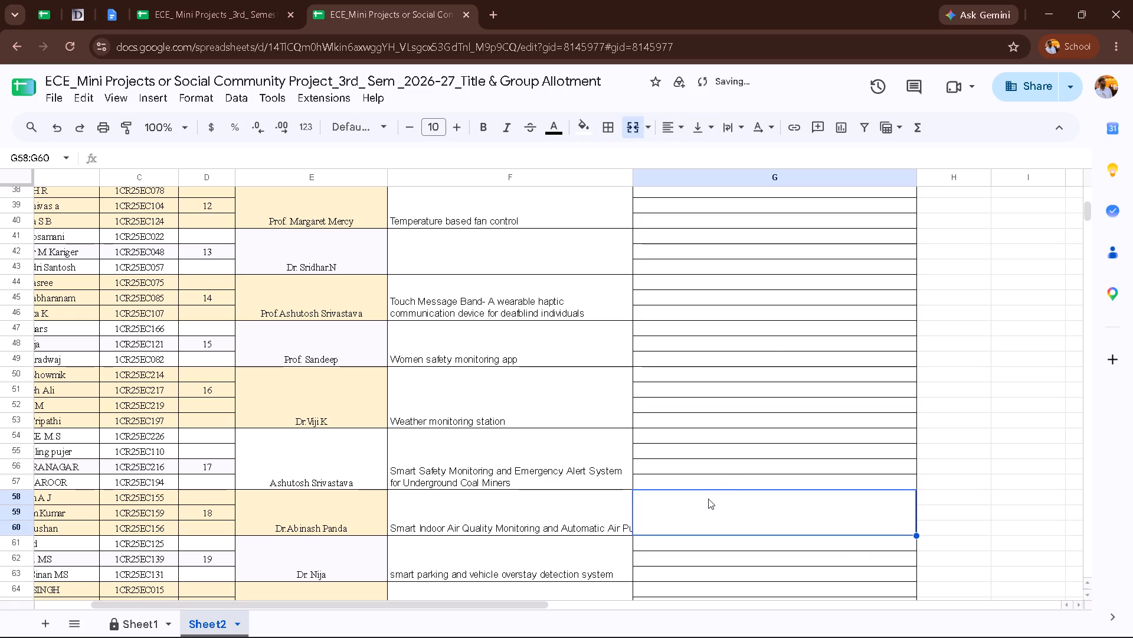
# Paste "Environmental Health and Sustainability" as group 18's social community impact area, starting at cell G58.
pyautogui.click(701, 509)
pyautogui.hotkey('ctrl', 'v')
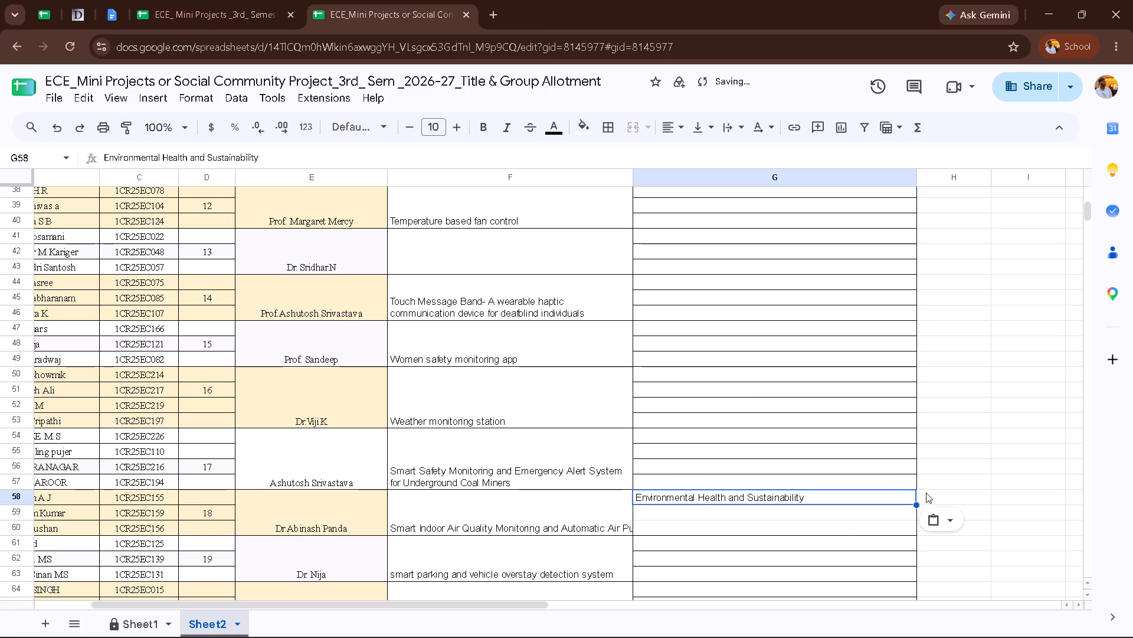
pyautogui.click(957, 480)
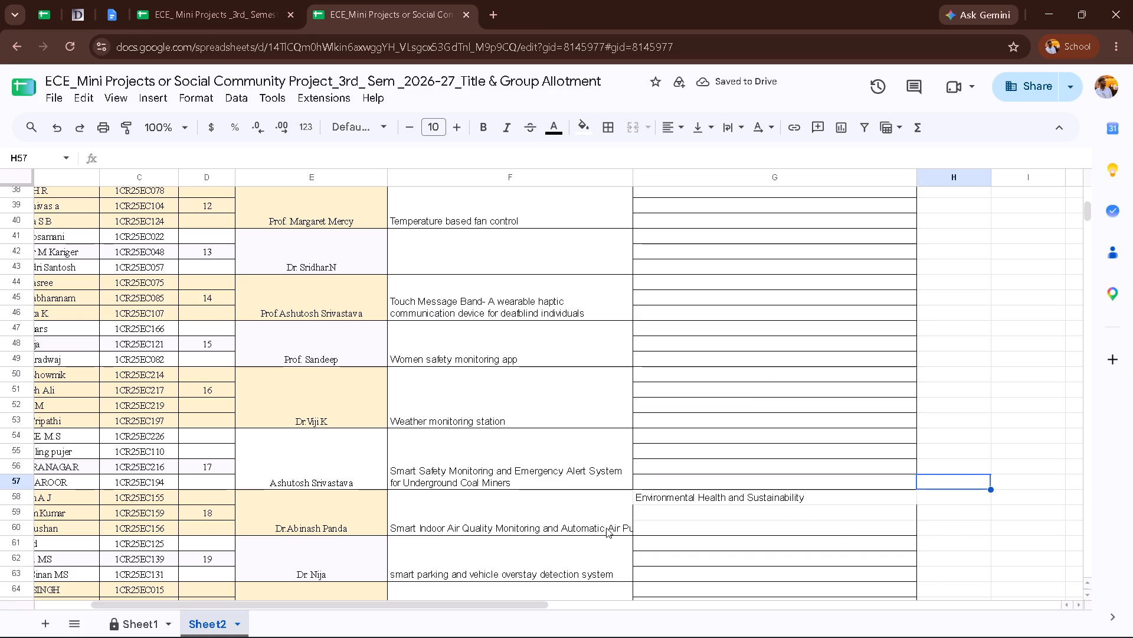
# Merge G58 to G60 so the pasted impact area spans all of group 18's rows, like the project title cell.
pyautogui.click(600, 527)
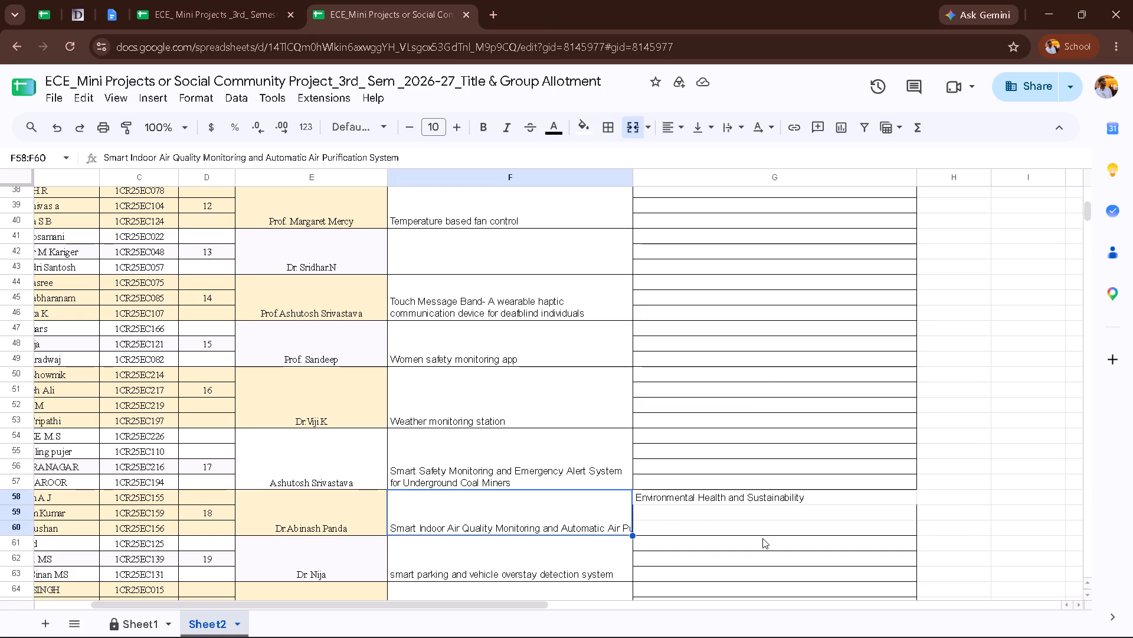
pyautogui.click(879, 499)
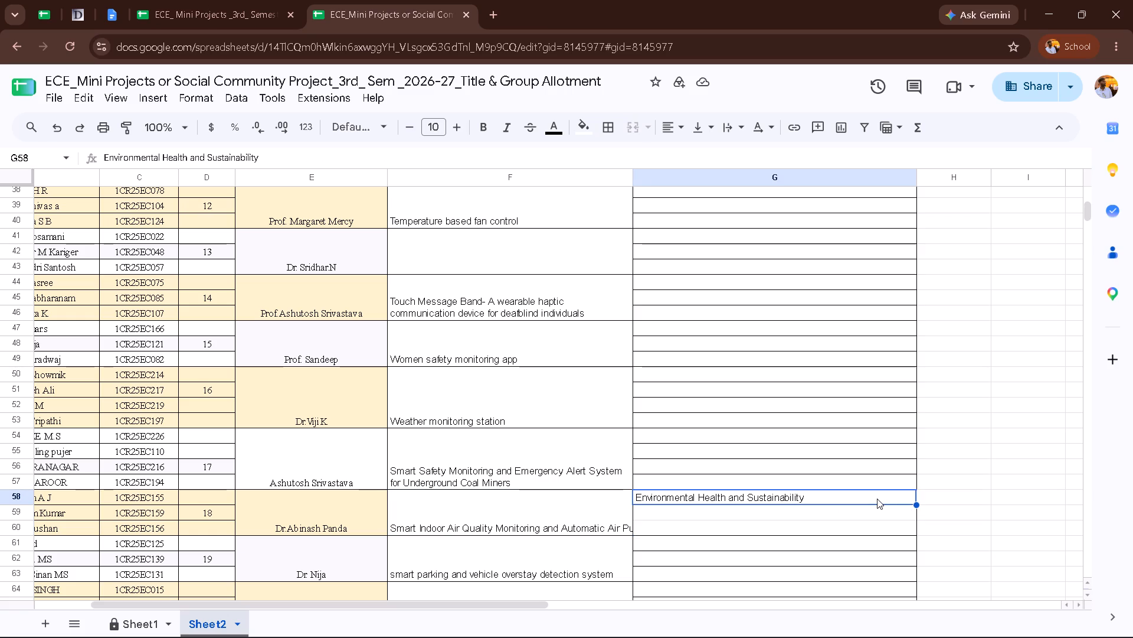
pyautogui.moveTo(877, 499); pyautogui.dragTo(879, 531)
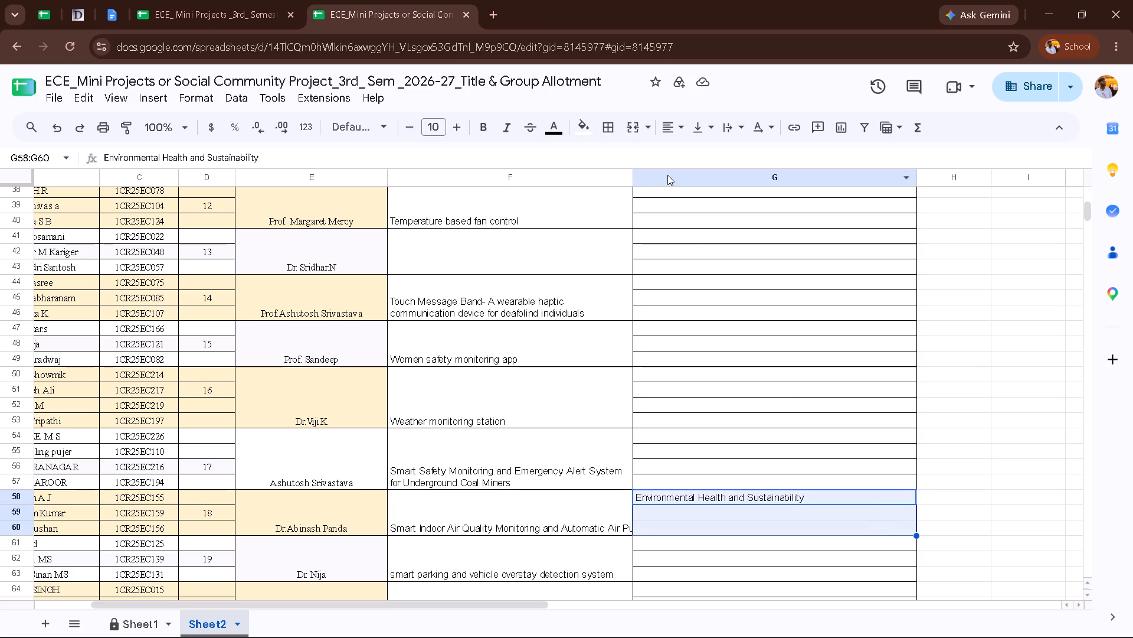
pyautogui.click(634, 124)
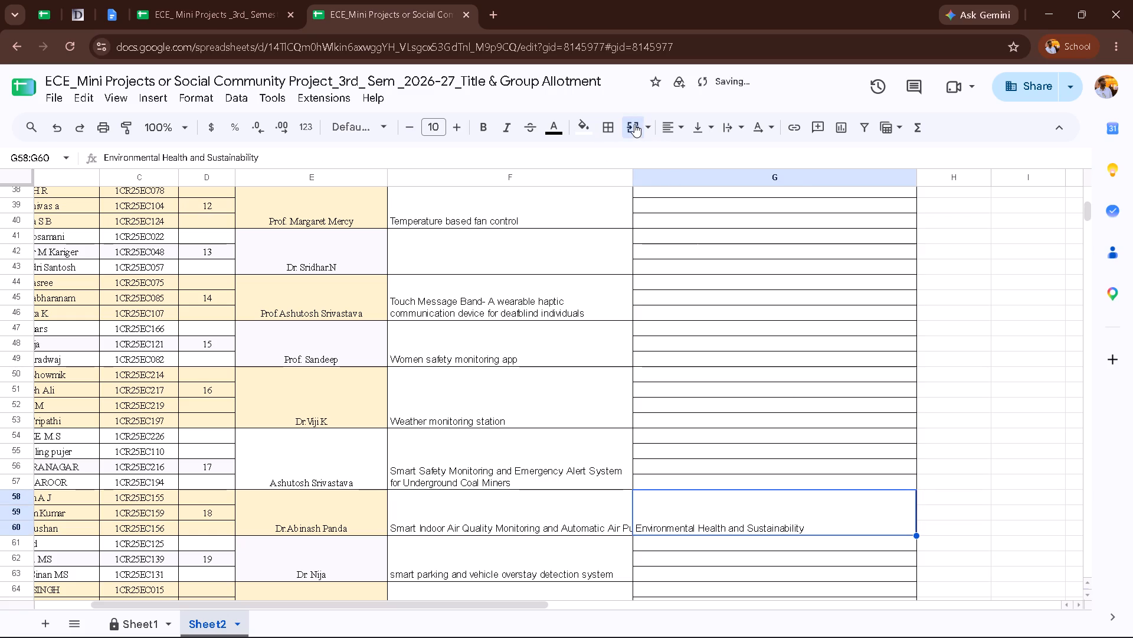
# Check group 18's title and impact area entry against the neighbouring groups' rows in Sheet2.
pyautogui.click(1089, 406)
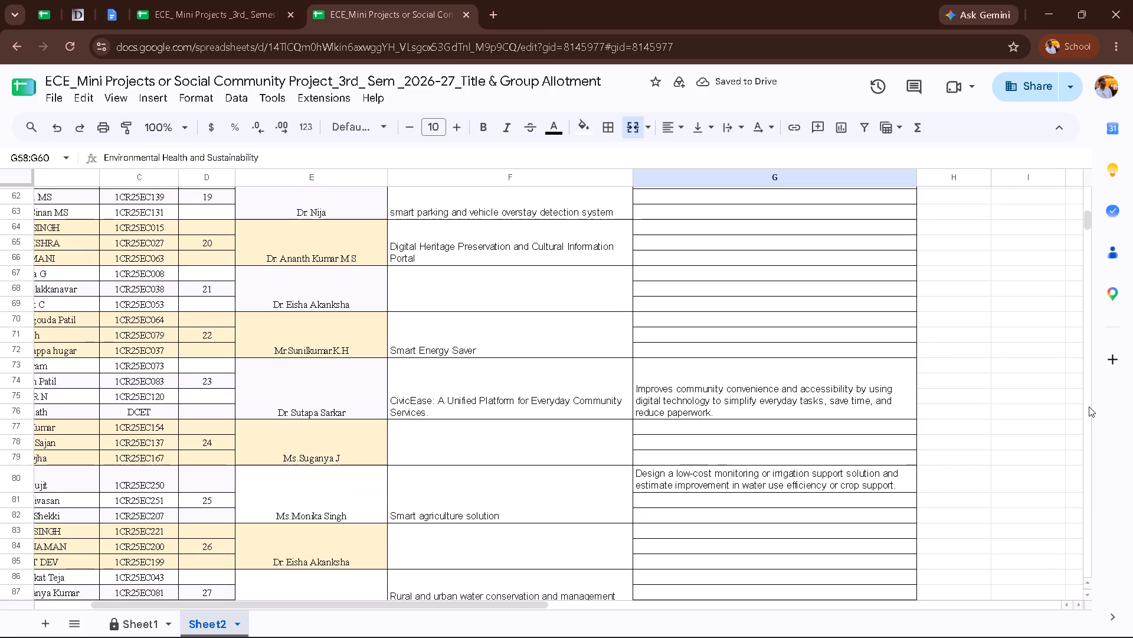
pyautogui.scroll(-3, 803, 541)
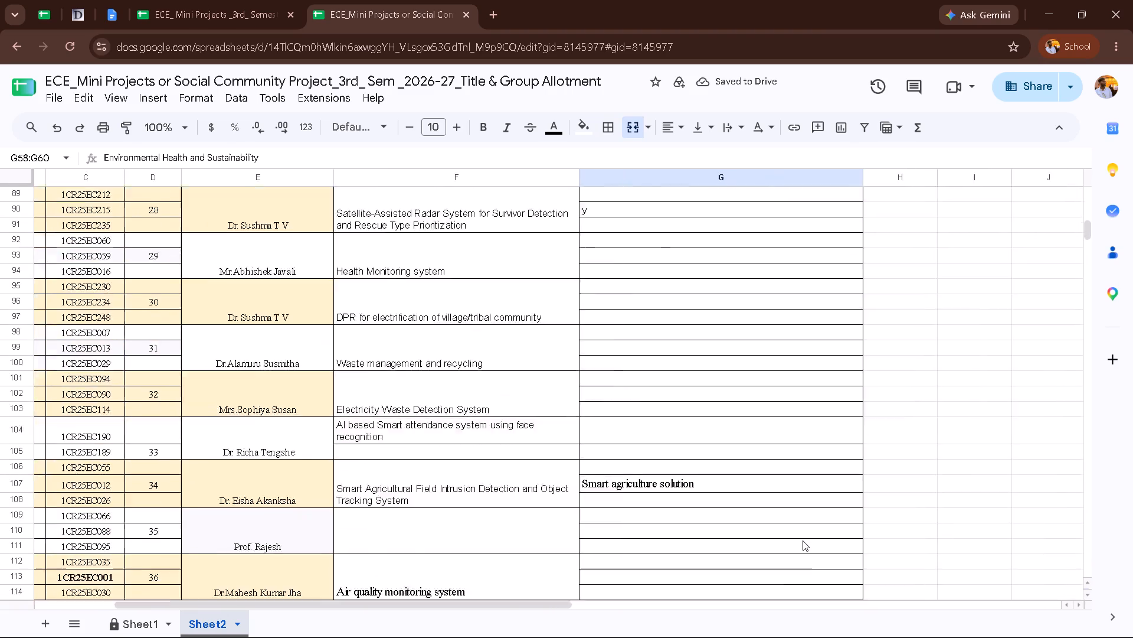
pyautogui.scroll(1, 803, 541)
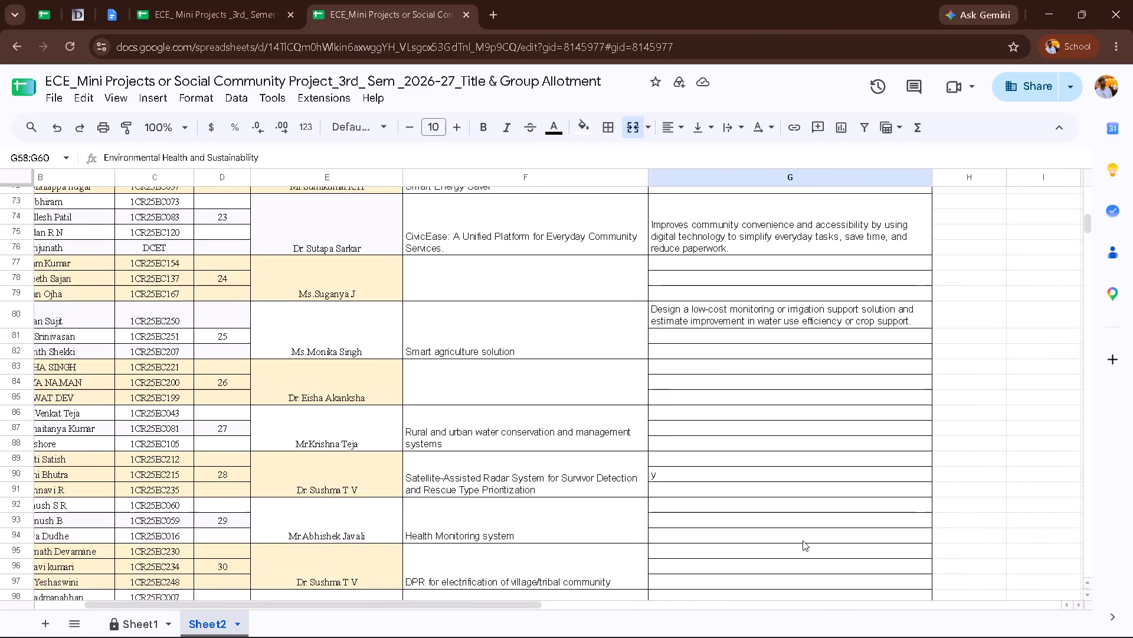
pyautogui.scroll(3, 803, 541)
pyautogui.scroll(-1, 803, 541)
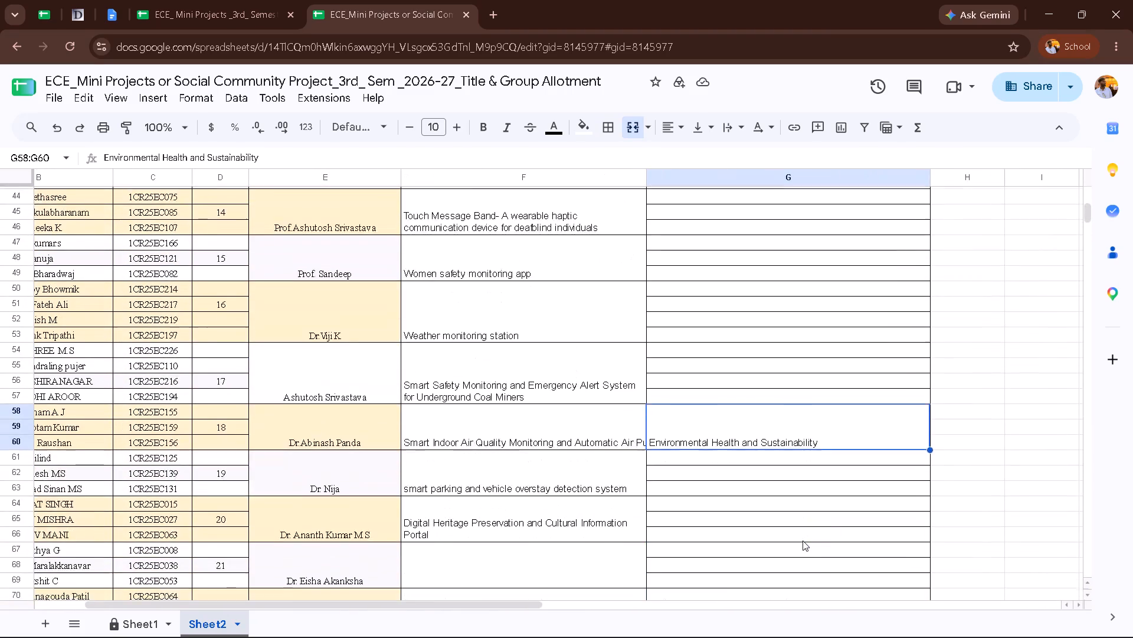
pyautogui.scroll(-2, 803, 541)
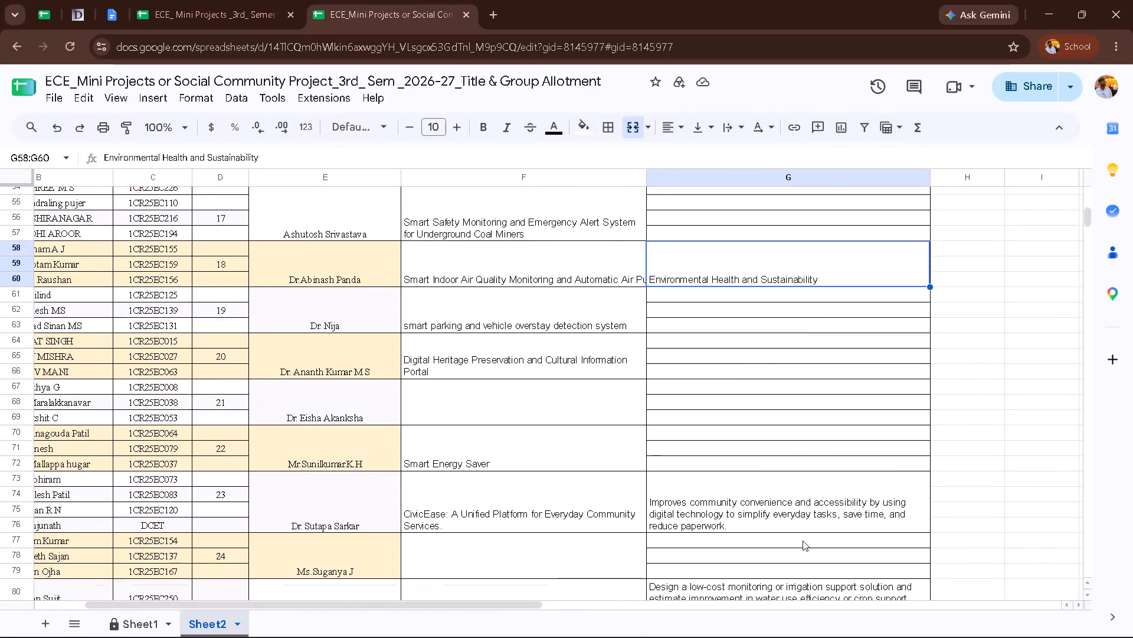
pyautogui.scroll(-1, 803, 541)
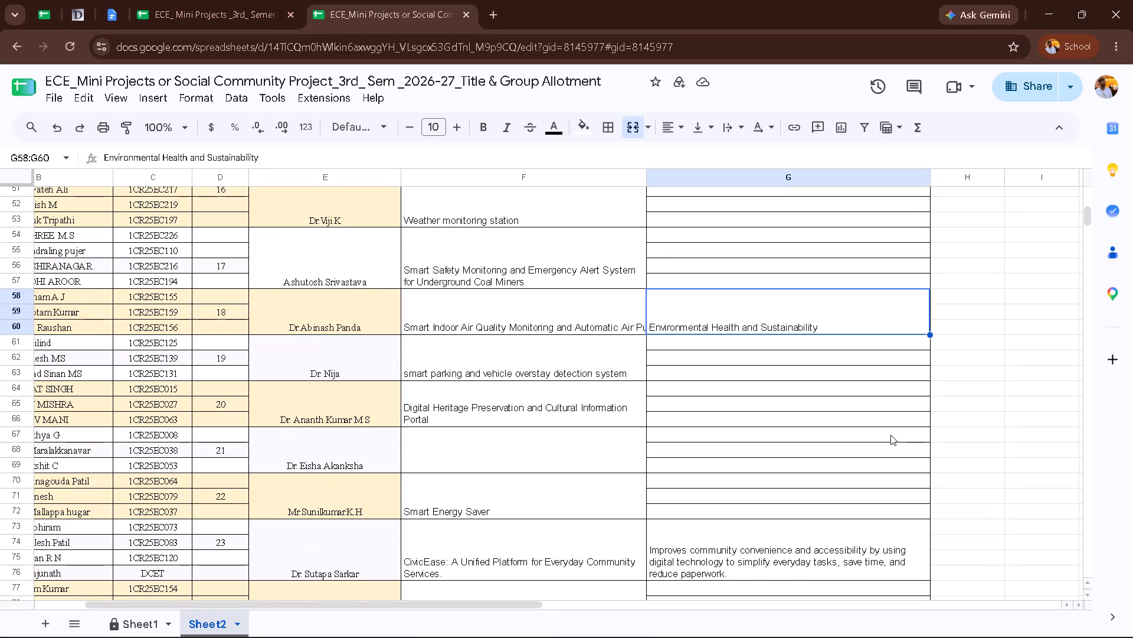
pyautogui.hscroll(2, 890, 435)
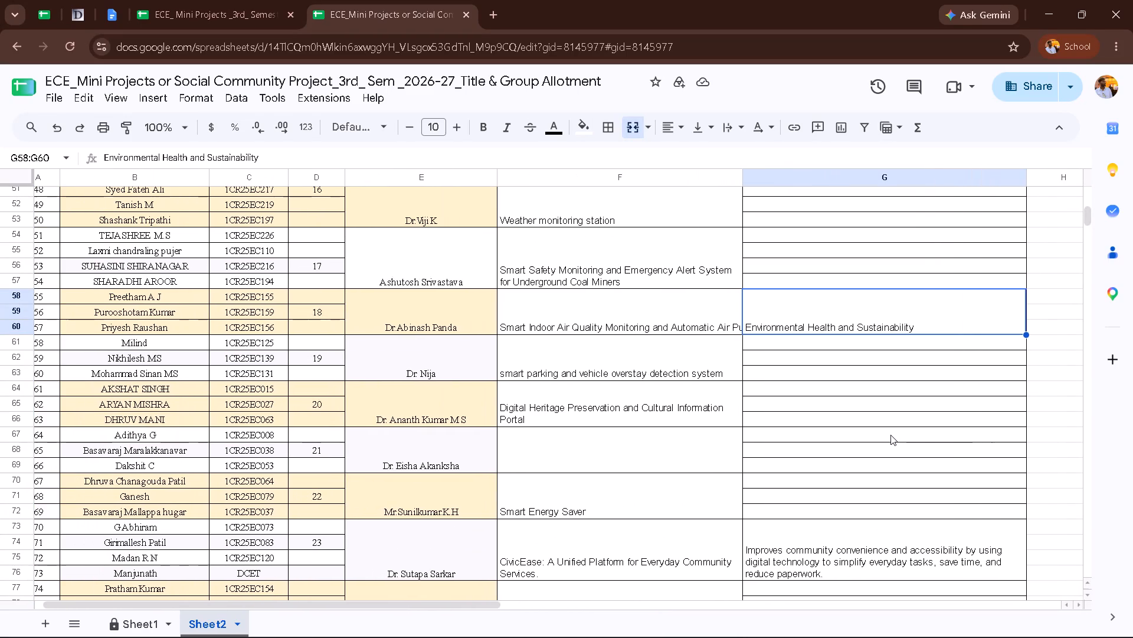
pyautogui.hscroll(1, 890, 435)
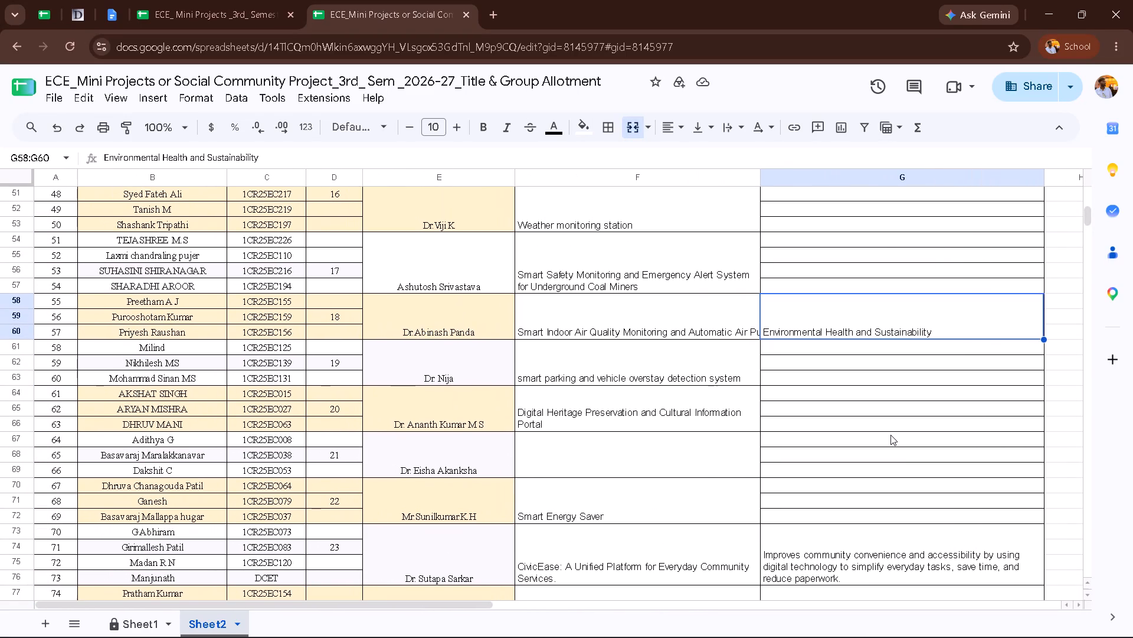
pyautogui.hscroll(1, 890, 435)
# Look through the remaining groups' project titles and impact areas to the end of the Sheet2 list, returning to the header rows.
pyautogui.scroll(1, 890, 435)
pyautogui.scroll(-5, 618, 408)
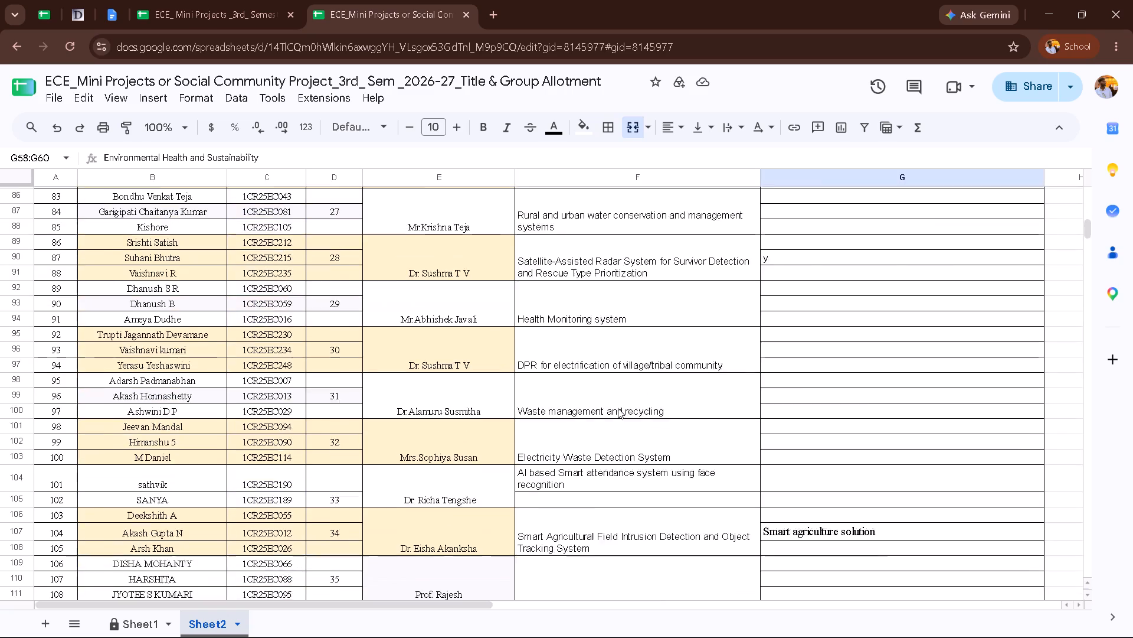
pyautogui.scroll(-9, 618, 408)
pyautogui.scroll(2, 618, 408)
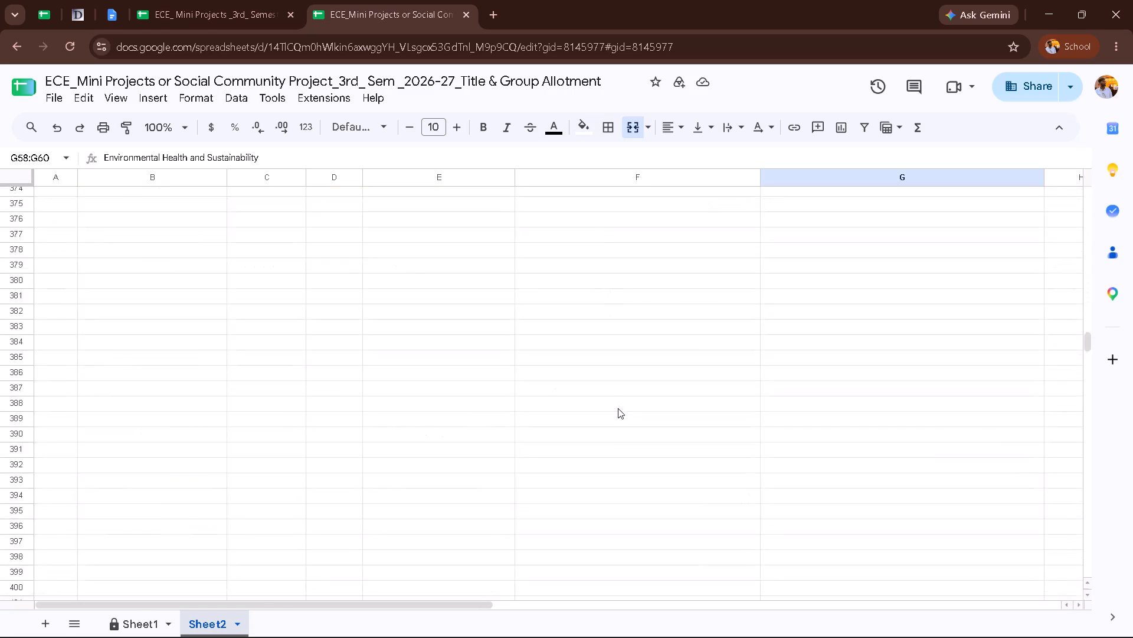
pyautogui.scroll(6, 618, 408)
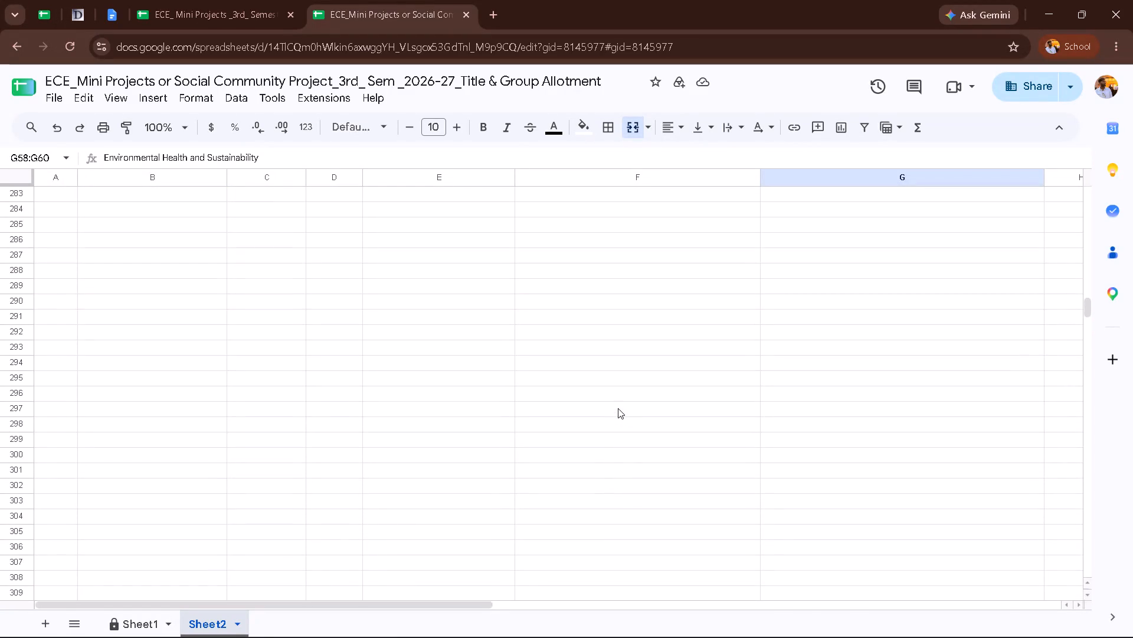
pyautogui.scroll(2, 618, 408)
pyautogui.scroll(-4, 618, 408)
pyautogui.scroll(1, 618, 408)
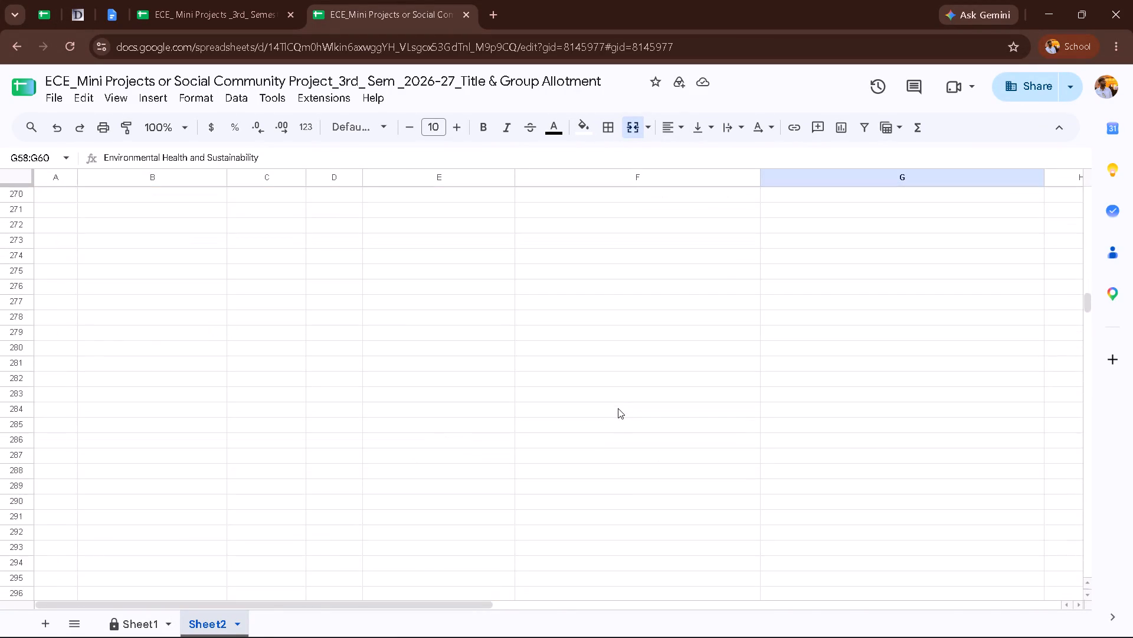
pyautogui.scroll(1, 618, 408)
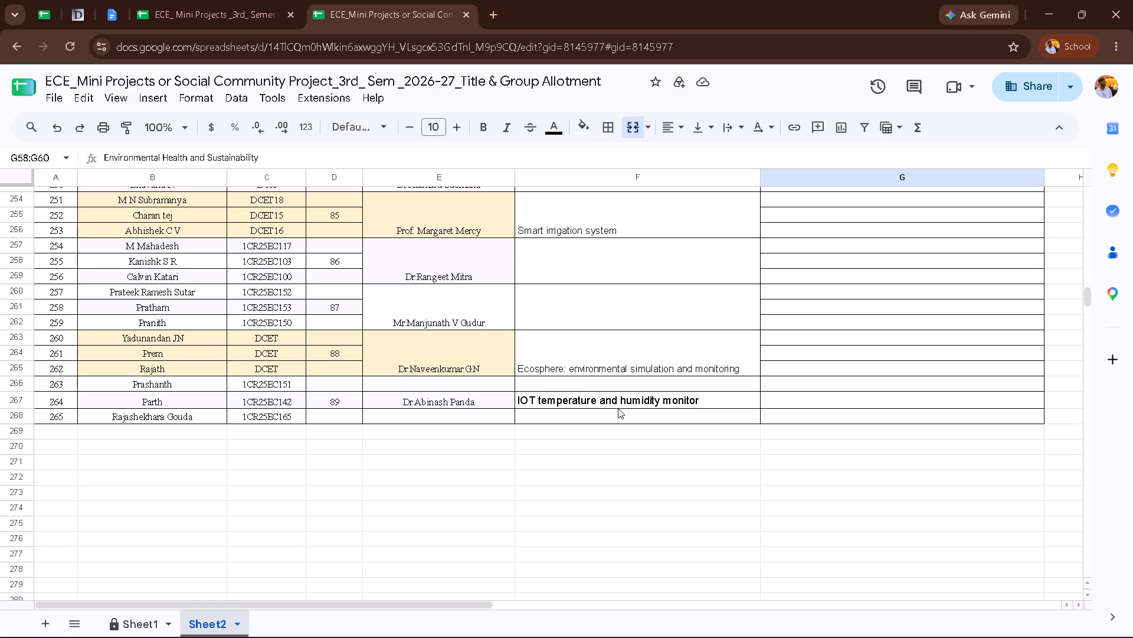
pyautogui.scroll(13, 618, 408)
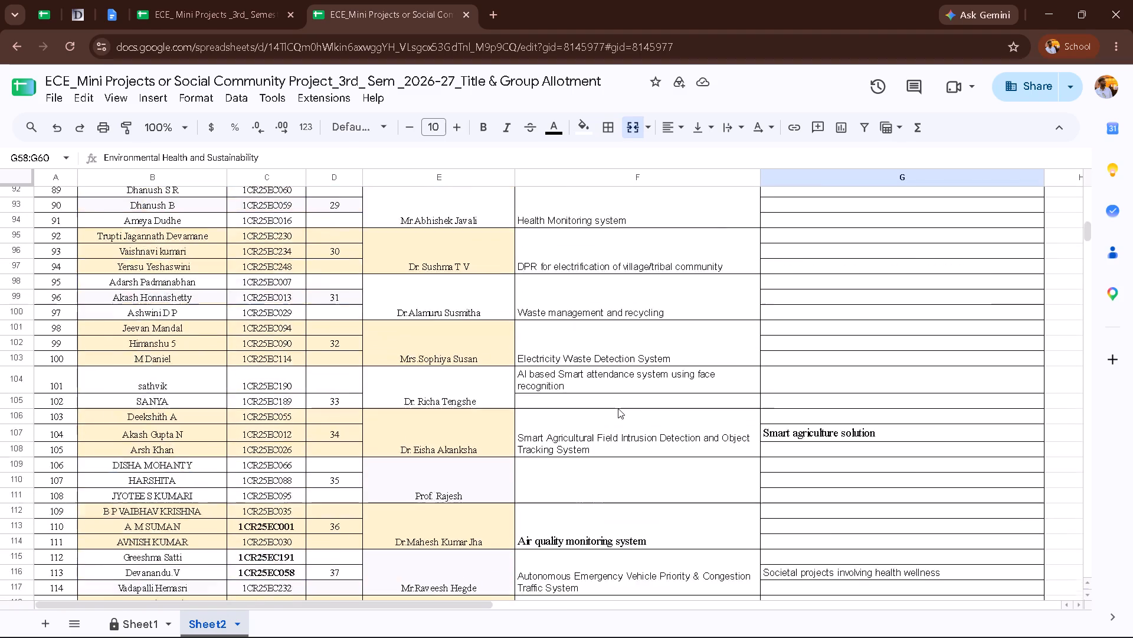
pyautogui.scroll(5, 618, 408)
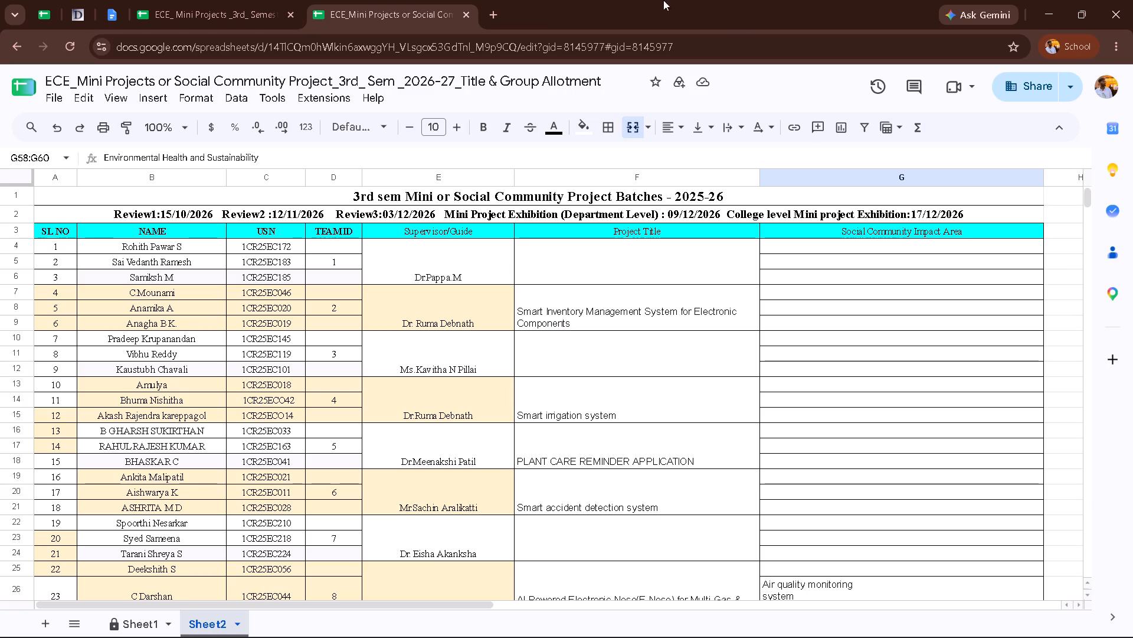
# Check the view-only ECE_ Mini Projects _3rd_ Semester allotment spreadsheet against the social community project spreadsheet, ending in the latter.
pyautogui.click(286, 0)
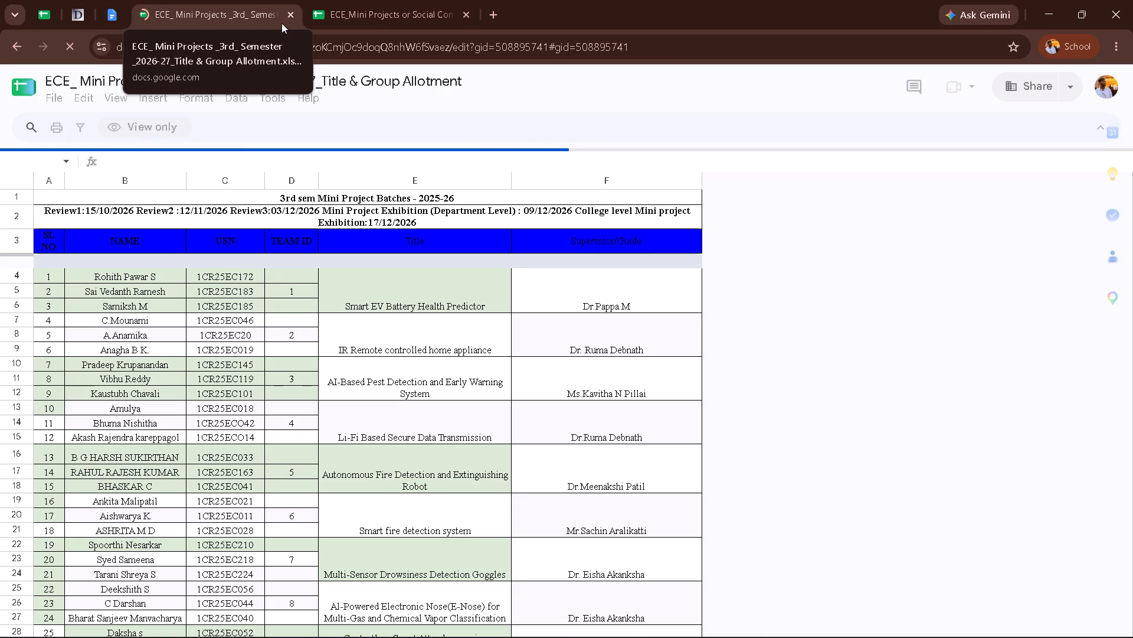
pyautogui.click(323, 0)
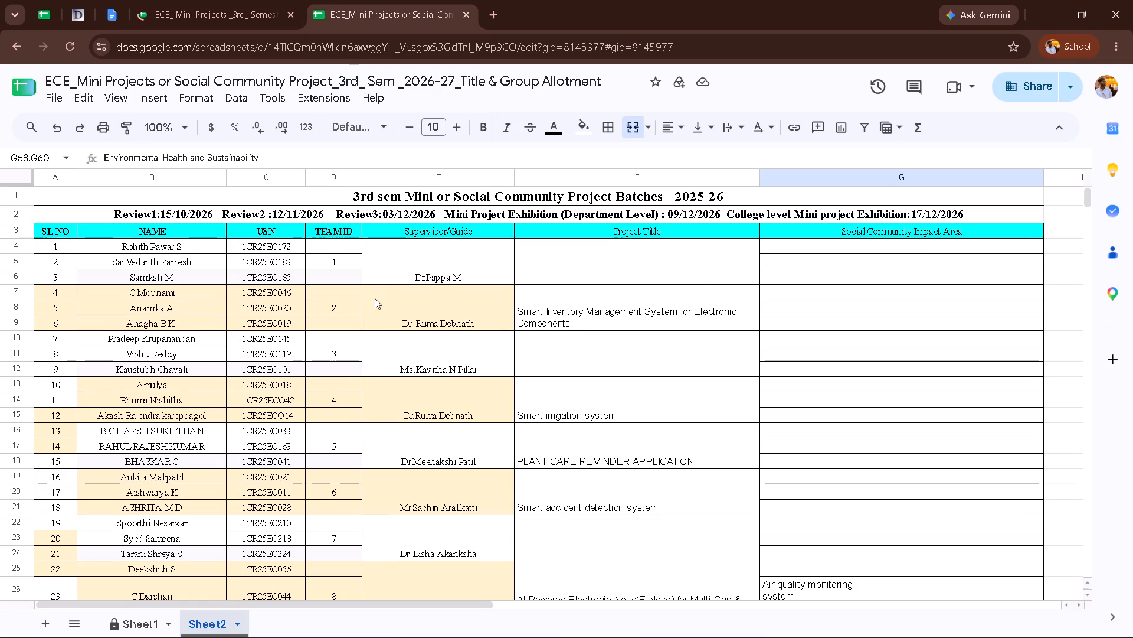
pyautogui.scroll(1, 375, 298)
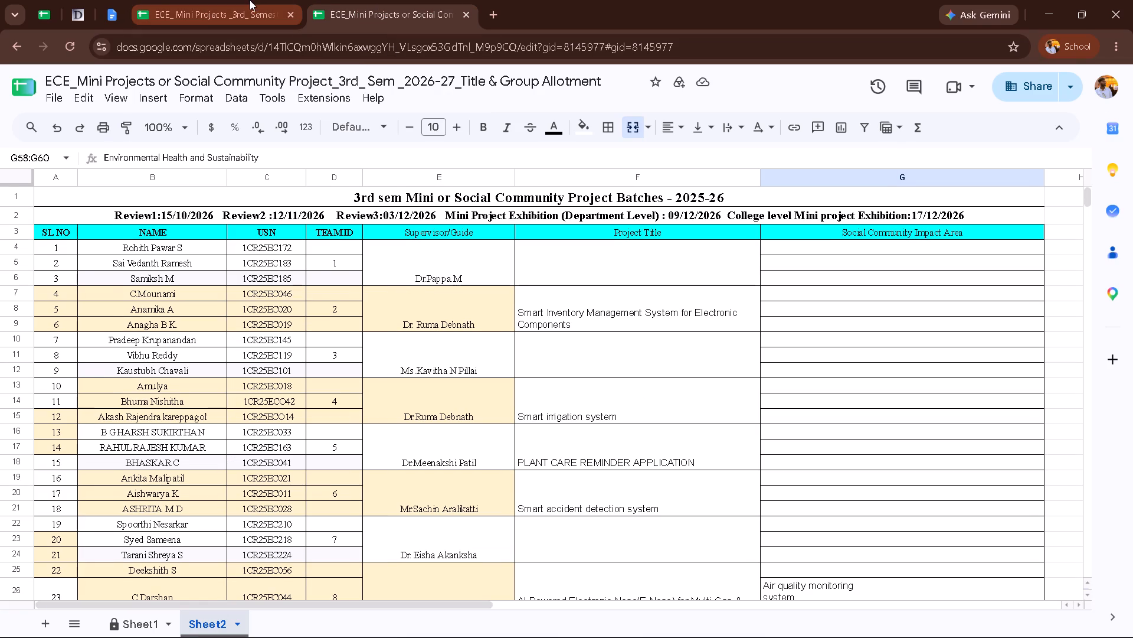
pyautogui.click(250, 0)
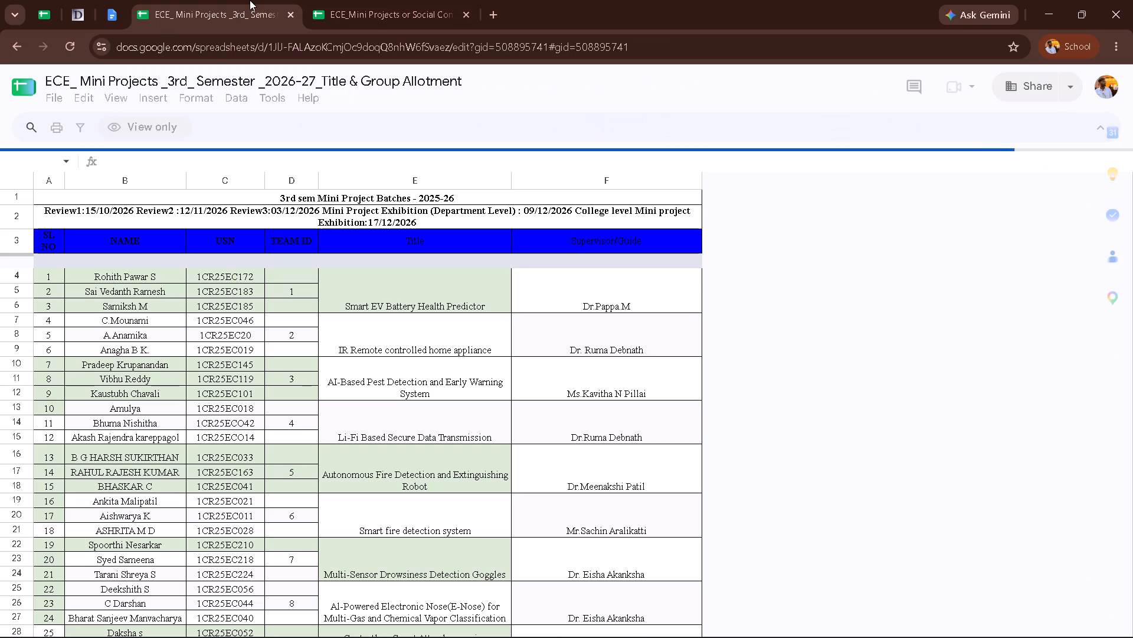
pyautogui.click(356, 0)
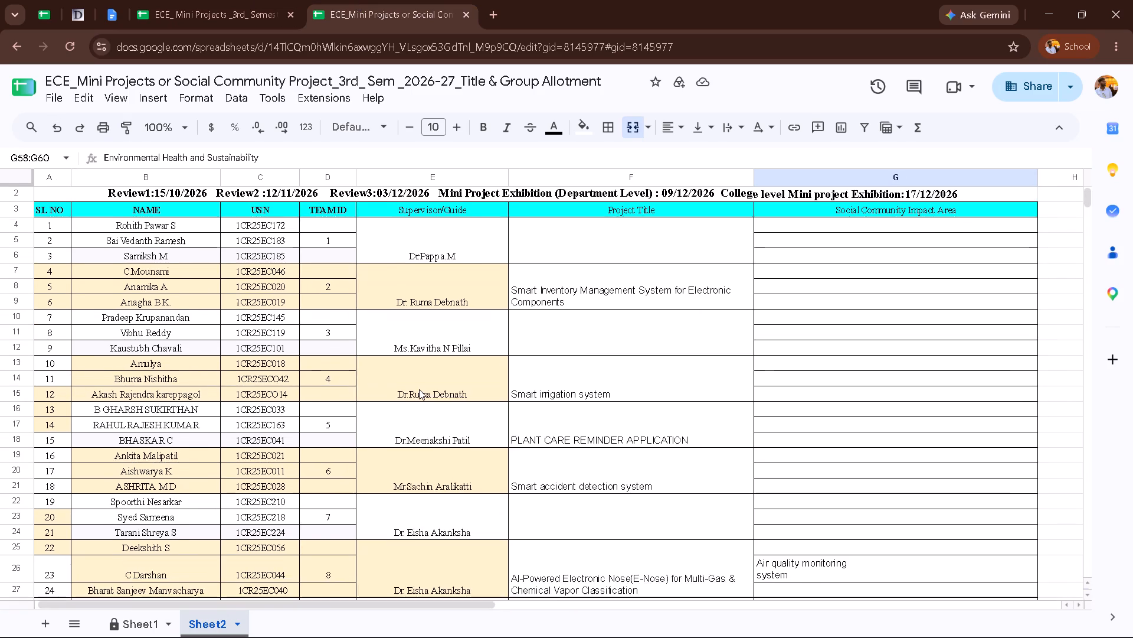
# Review the project titles and social community impact areas across the Sheet2 group list once more, returning to the top.
pyautogui.scroll(-5, 419, 389)
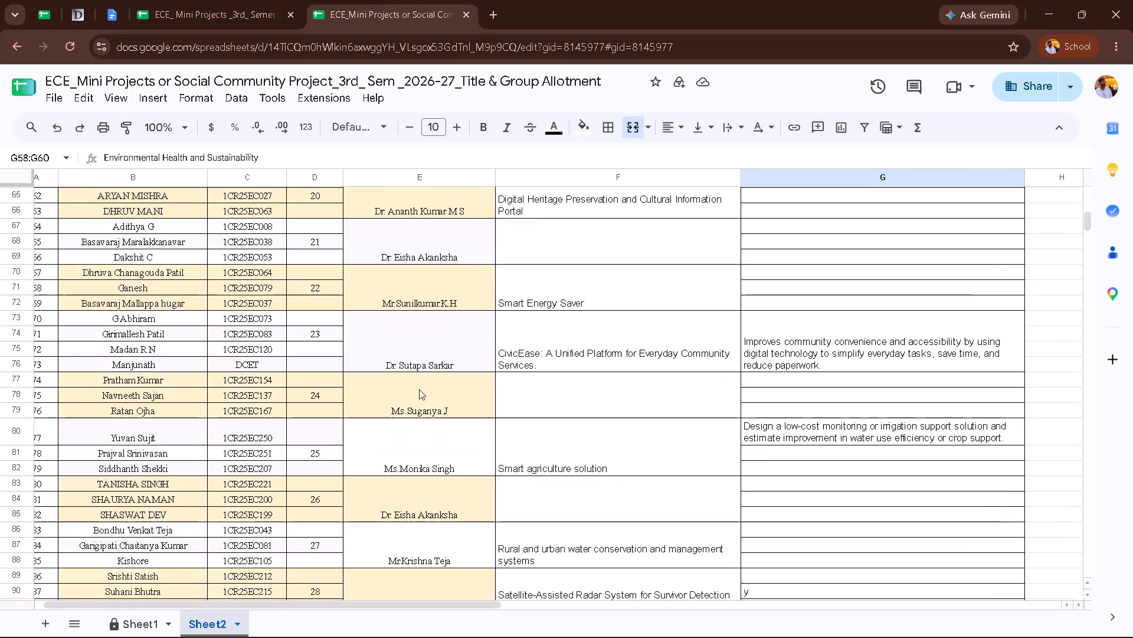
pyautogui.scroll(-5, 419, 389)
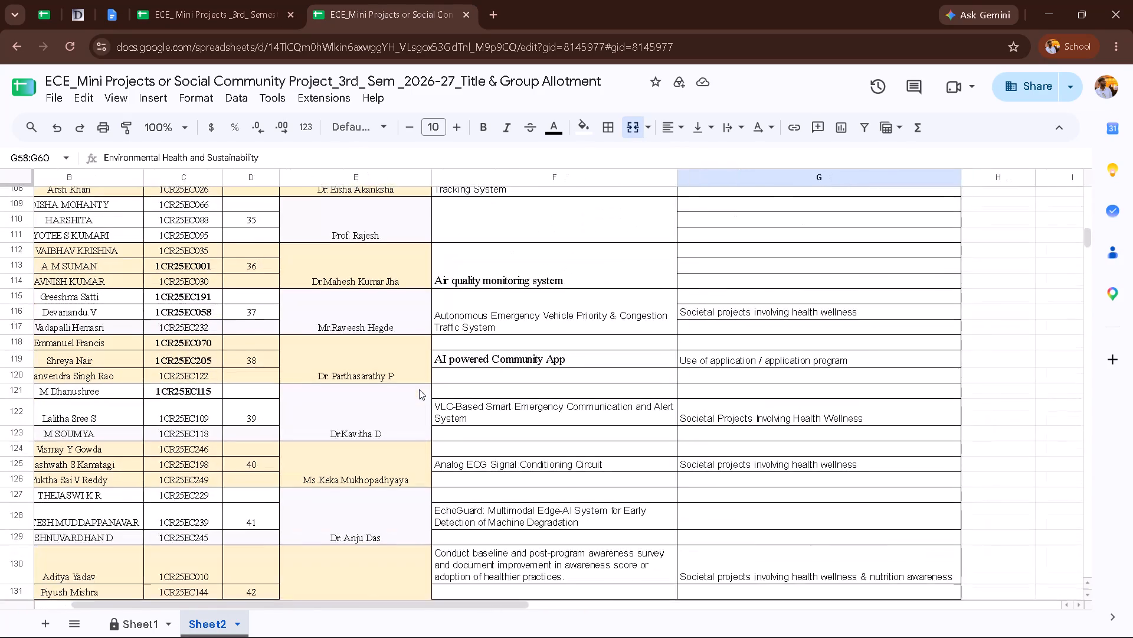
pyautogui.scroll(-5, 419, 389)
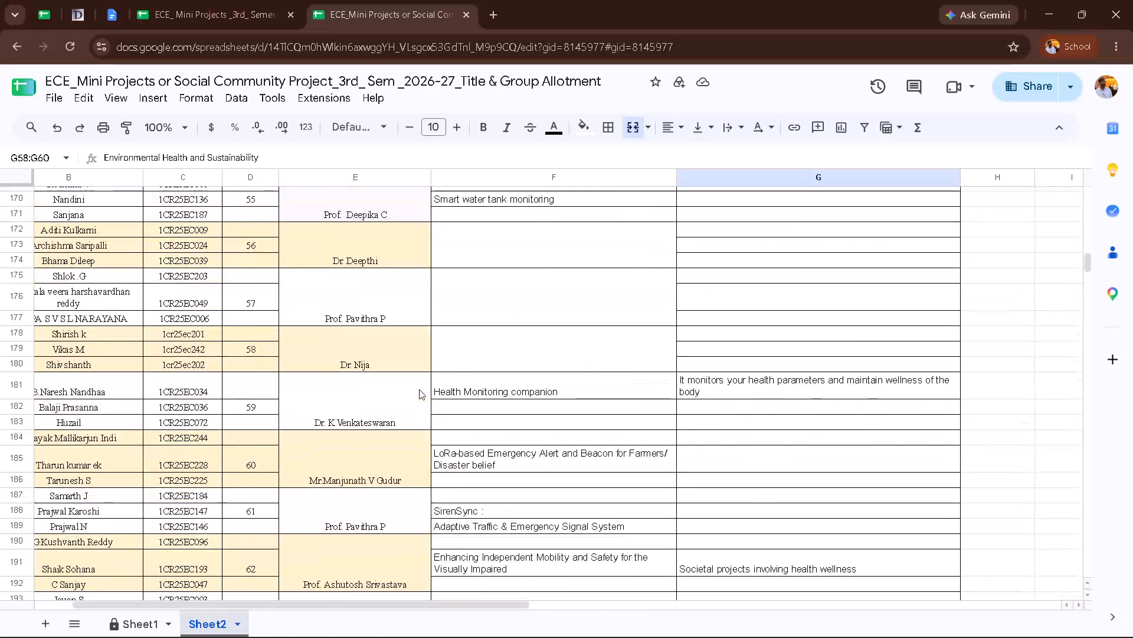
pyautogui.scroll(-2, 419, 389)
pyautogui.scroll(7, 419, 389)
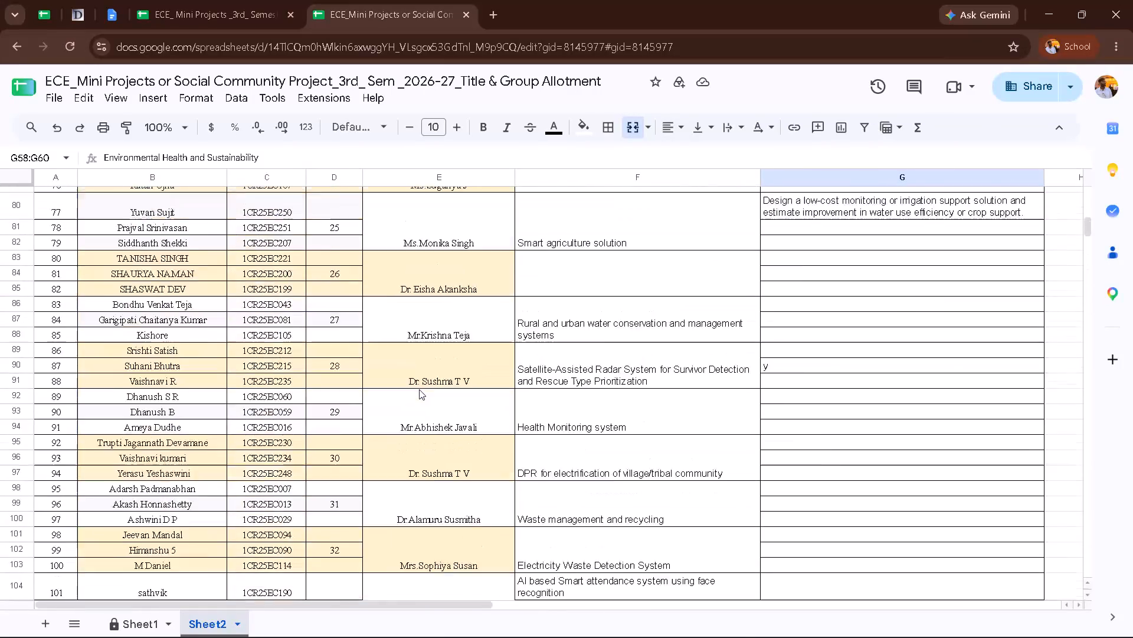
pyautogui.scroll(6, 419, 389)
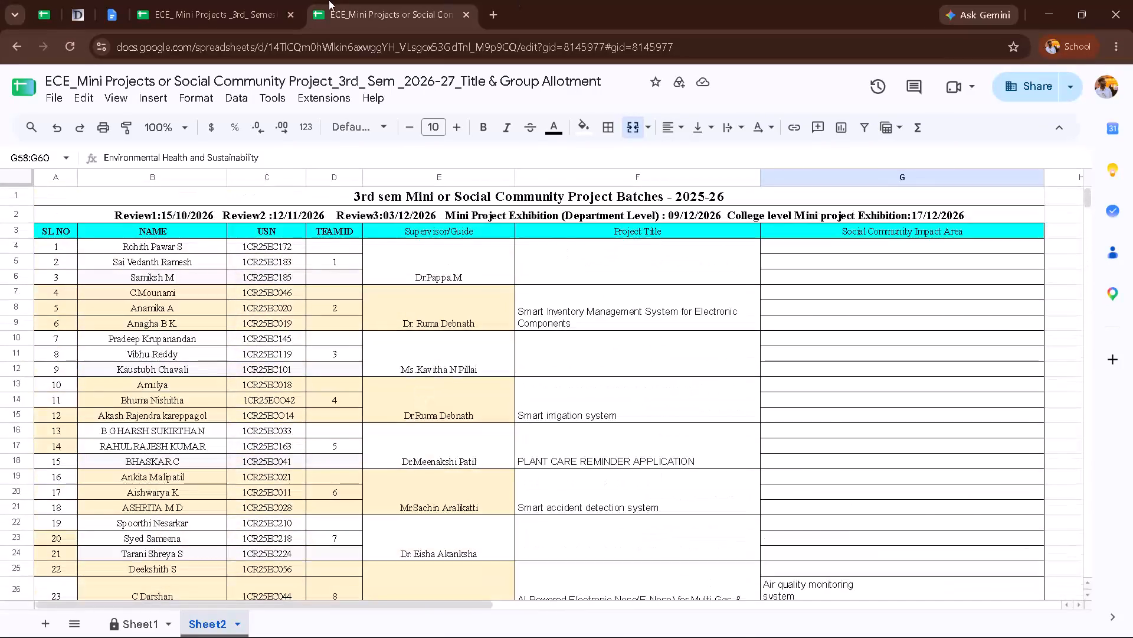
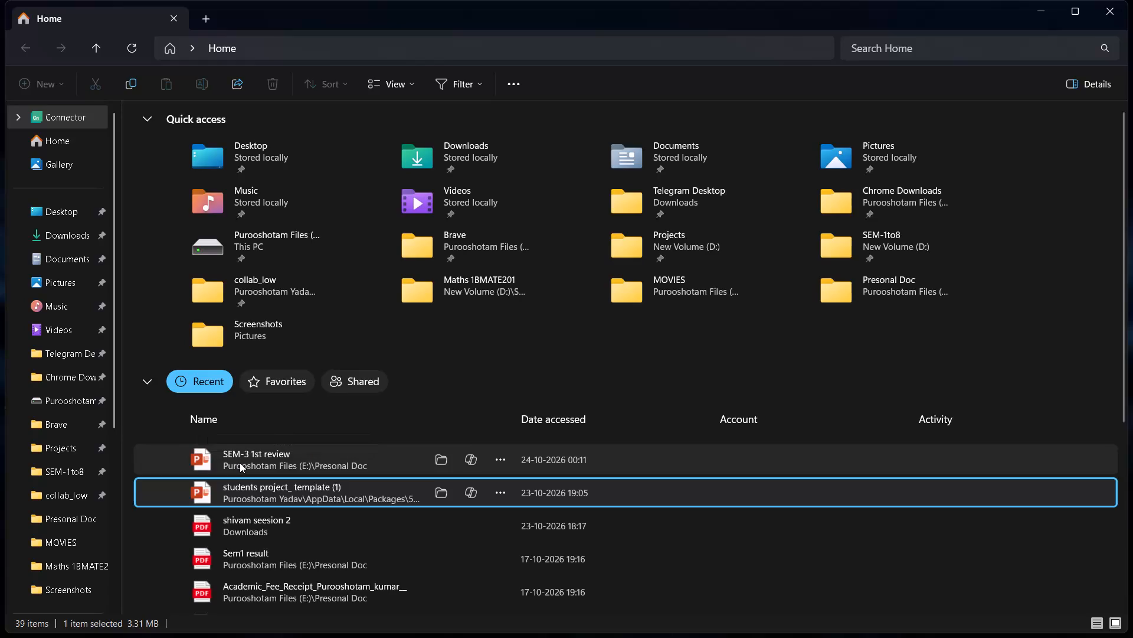
# Close the students project_ template (1) presentation without saving its changes.
pyautogui.click(856, 623)
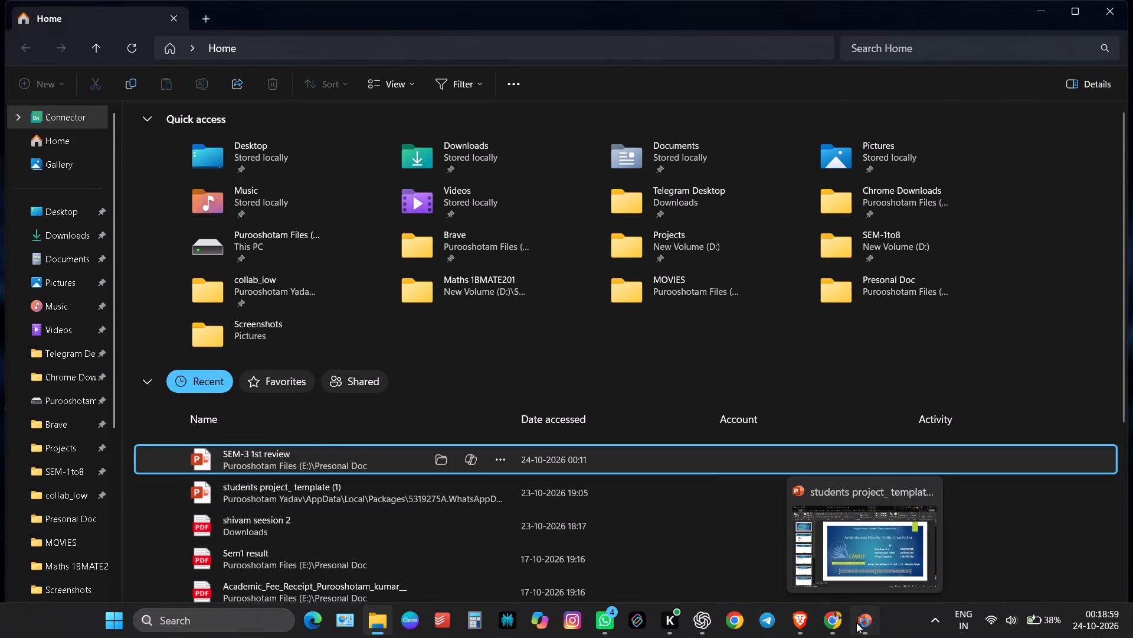
pyautogui.click(1112, 1)
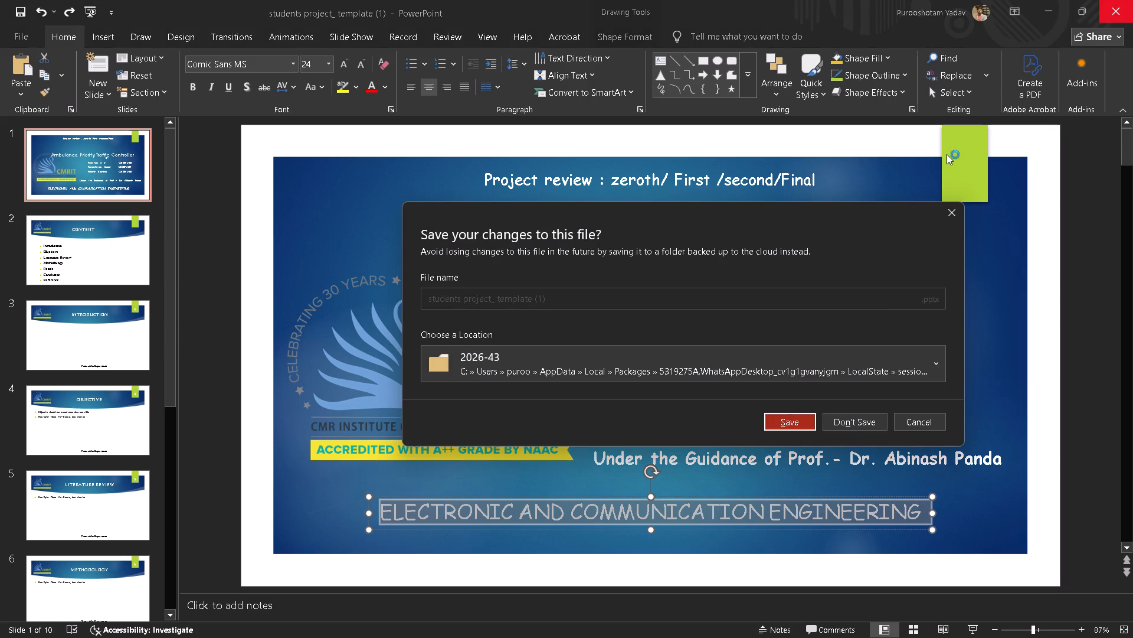
pyautogui.click(840, 415)
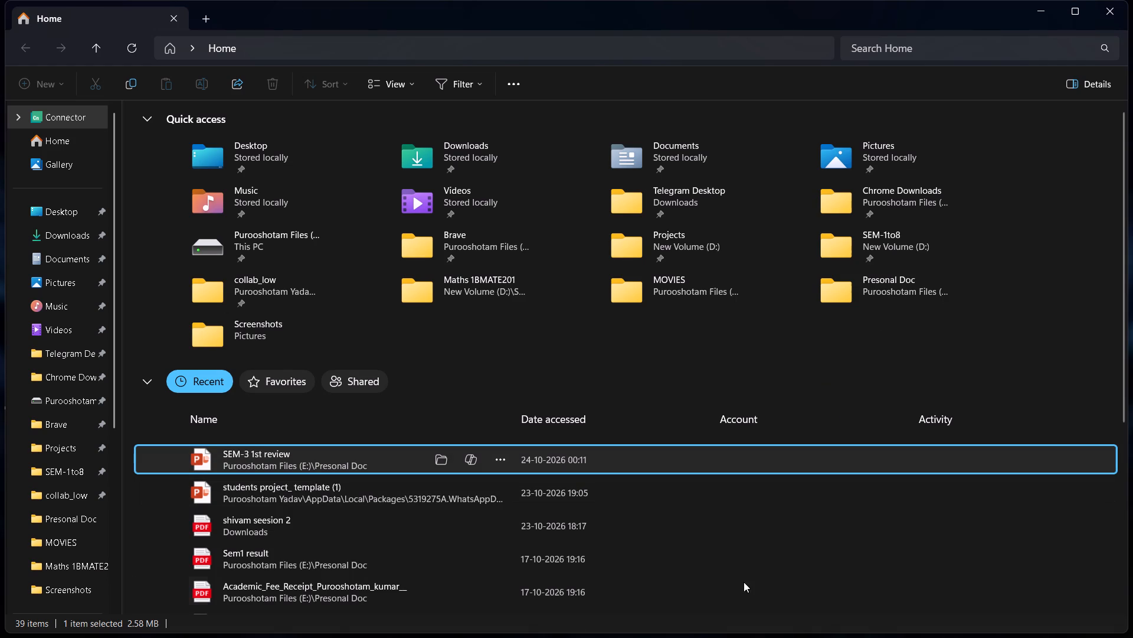
# Open the SEM-3 1st review presentation from the recent files and enable editing.
pyautogui.doubleClick(343, 460)
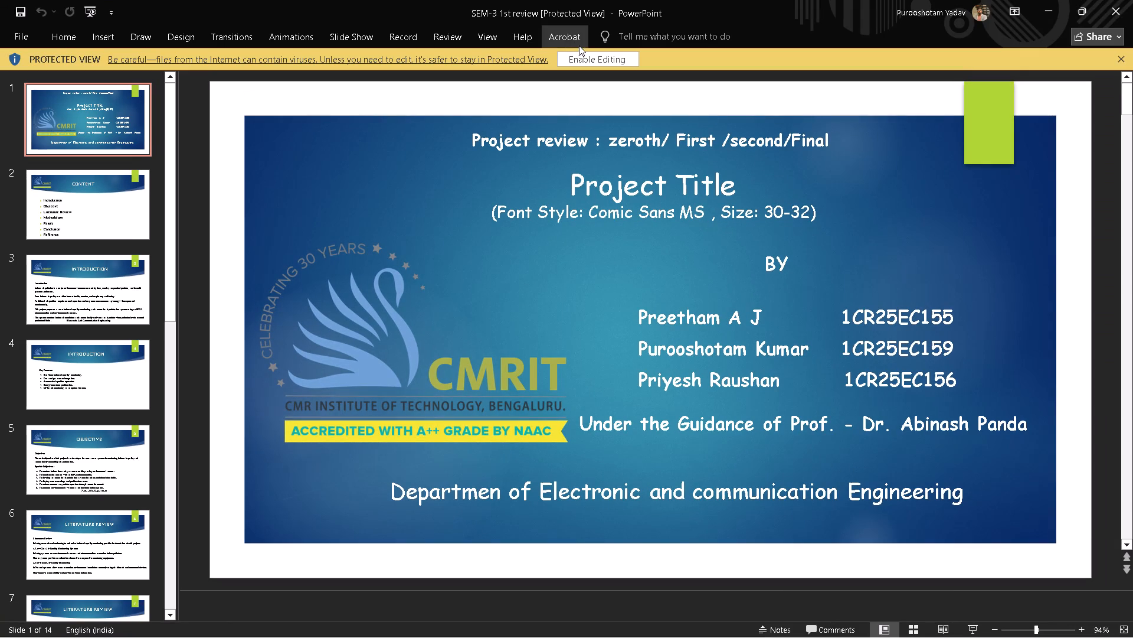
pyautogui.click(584, 56)
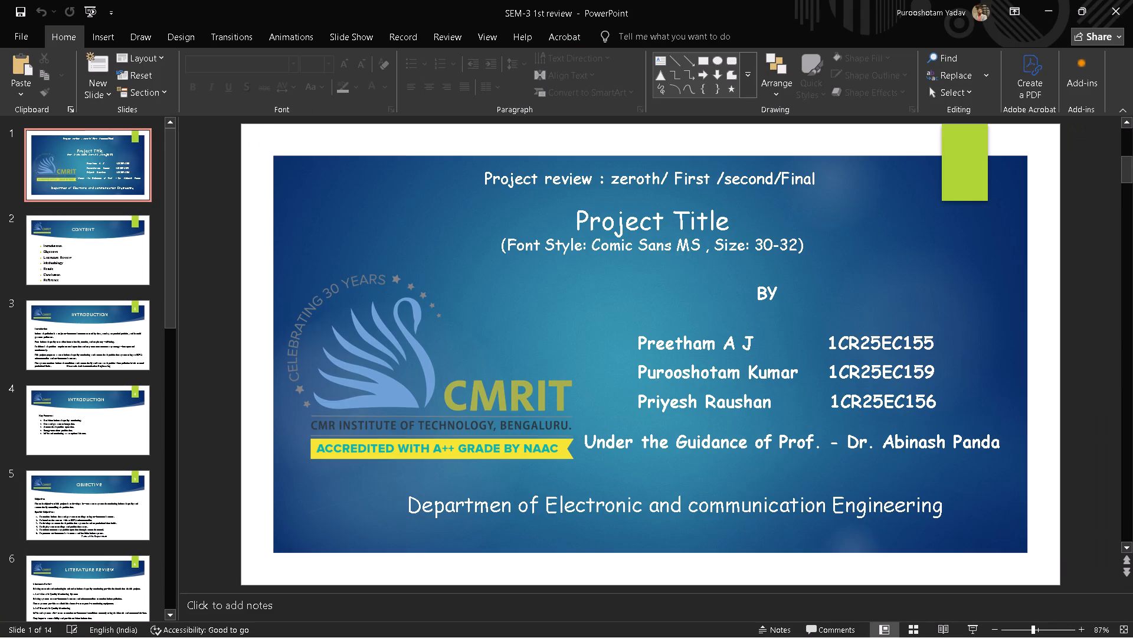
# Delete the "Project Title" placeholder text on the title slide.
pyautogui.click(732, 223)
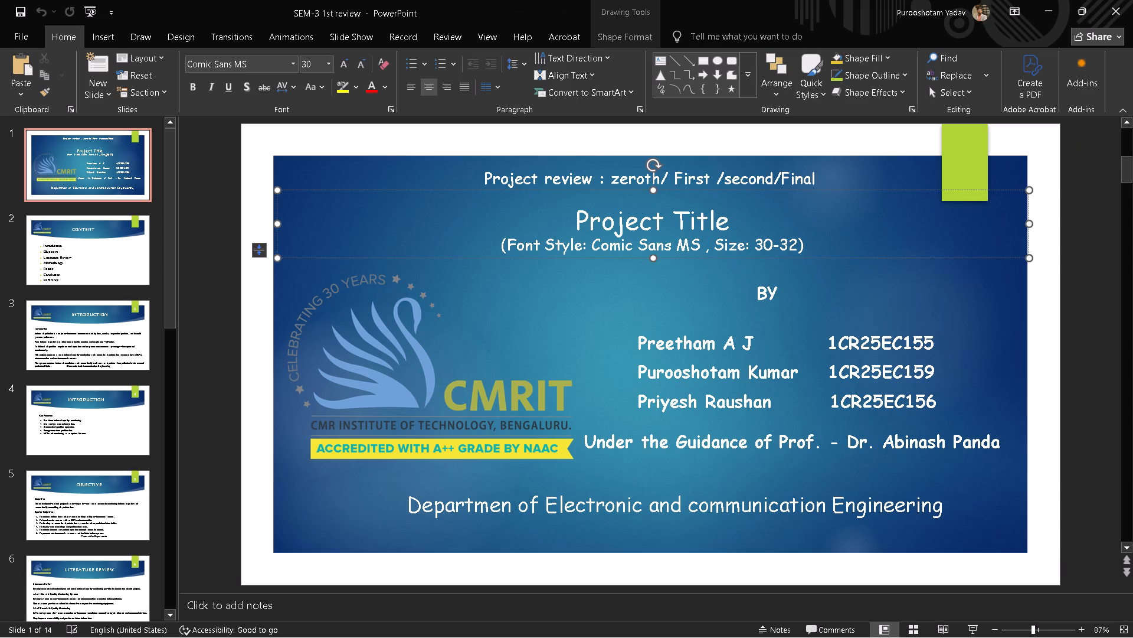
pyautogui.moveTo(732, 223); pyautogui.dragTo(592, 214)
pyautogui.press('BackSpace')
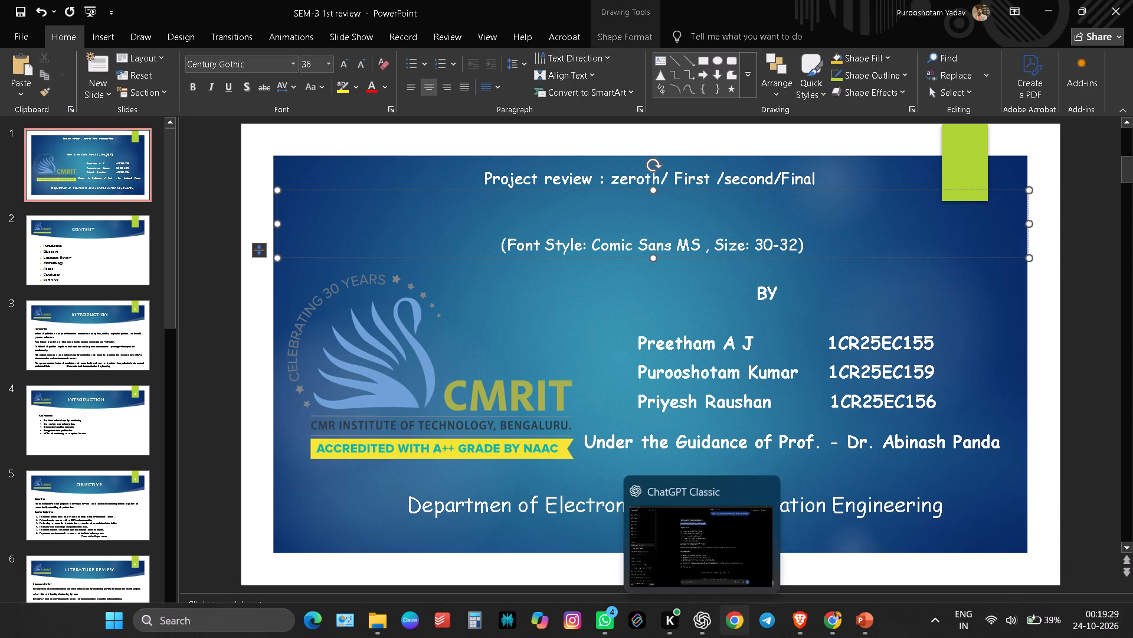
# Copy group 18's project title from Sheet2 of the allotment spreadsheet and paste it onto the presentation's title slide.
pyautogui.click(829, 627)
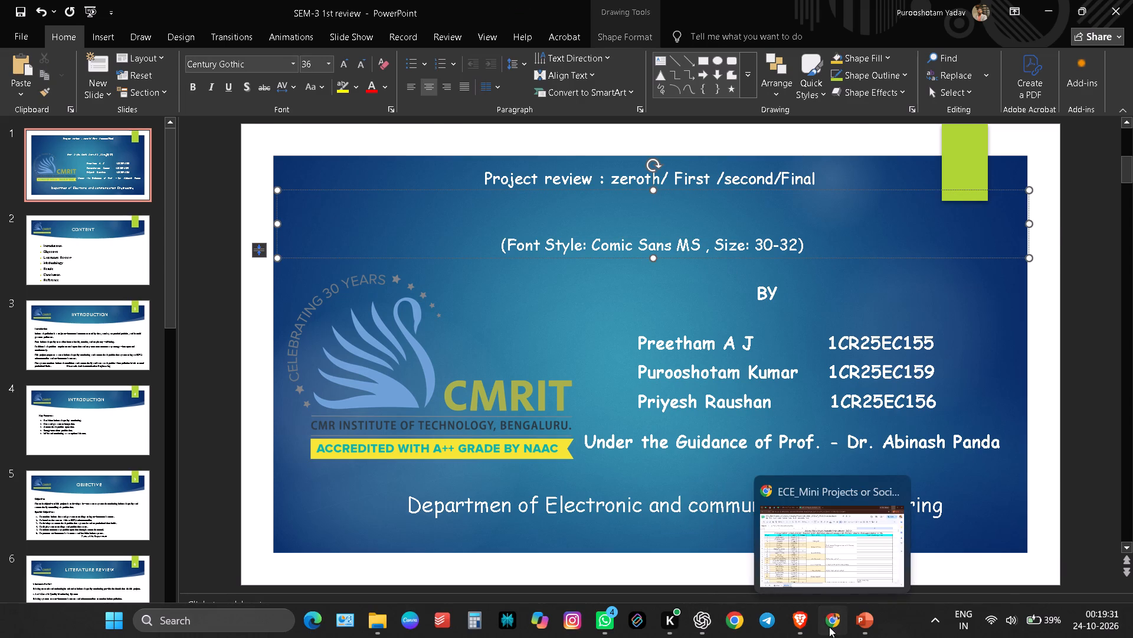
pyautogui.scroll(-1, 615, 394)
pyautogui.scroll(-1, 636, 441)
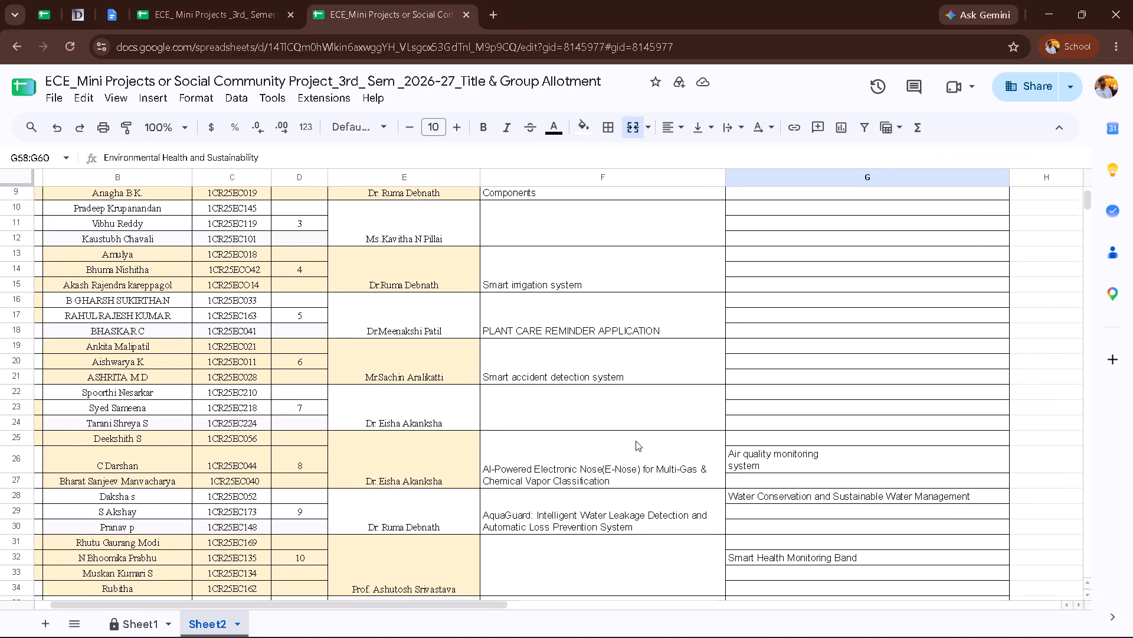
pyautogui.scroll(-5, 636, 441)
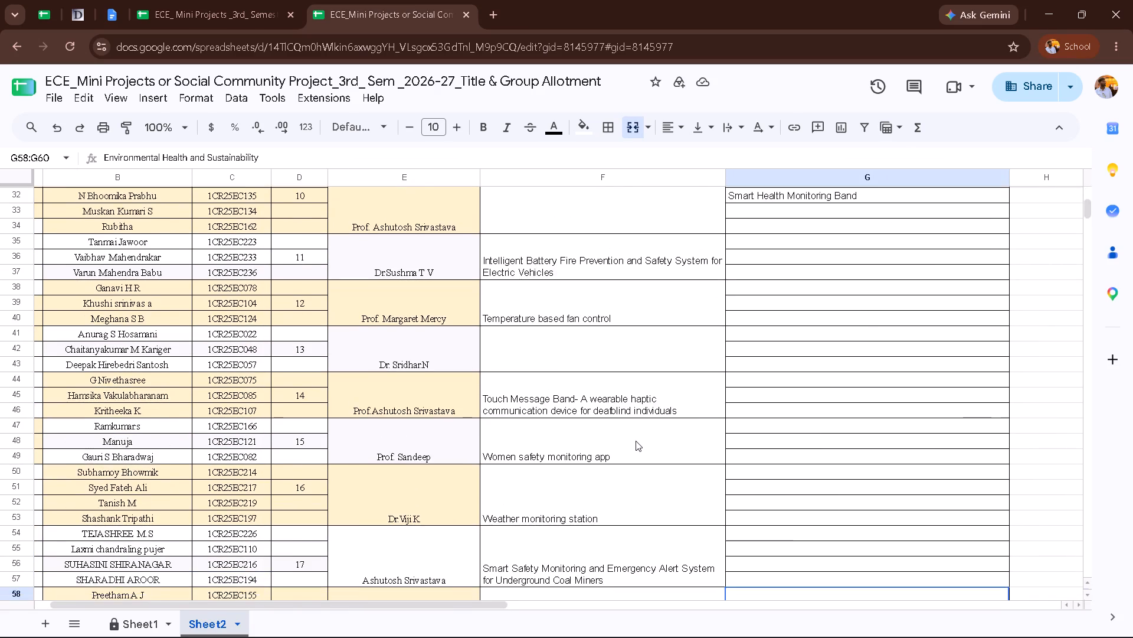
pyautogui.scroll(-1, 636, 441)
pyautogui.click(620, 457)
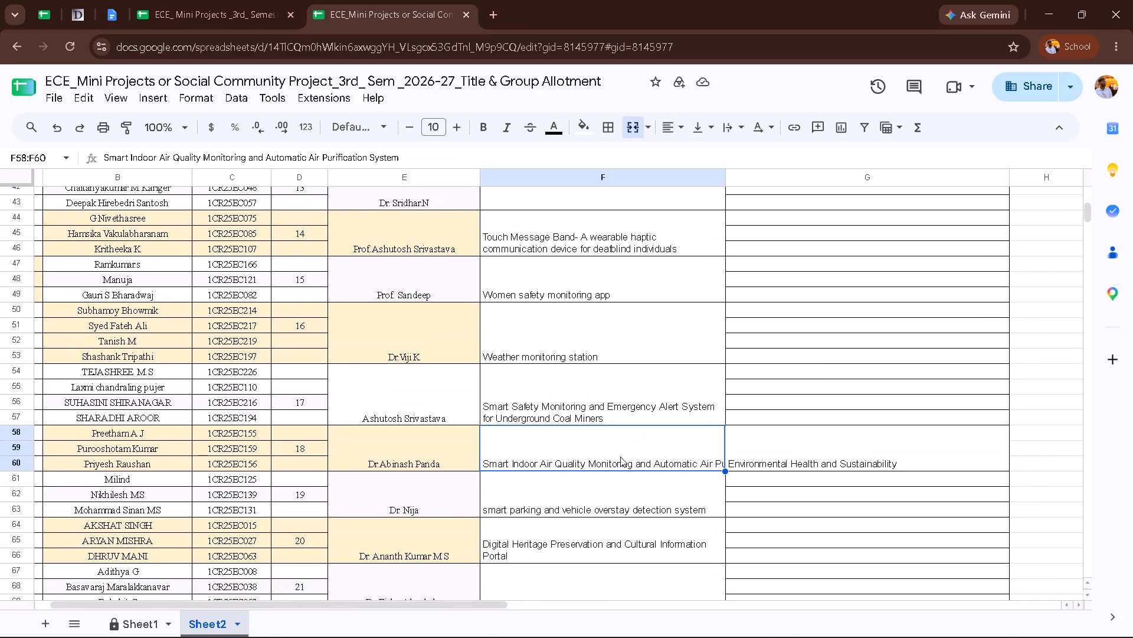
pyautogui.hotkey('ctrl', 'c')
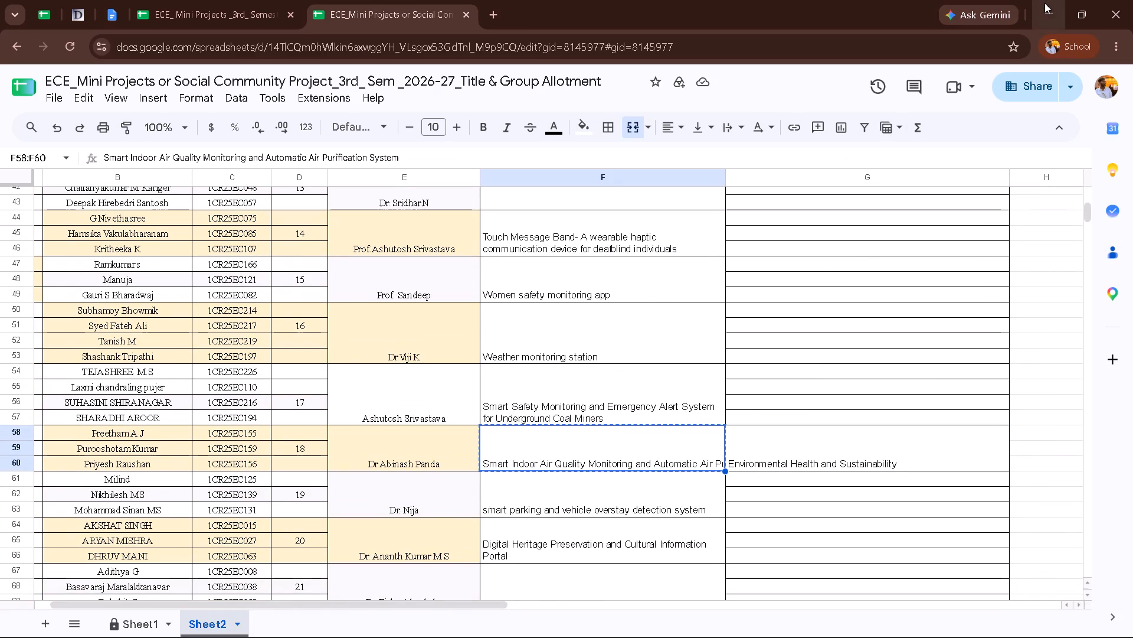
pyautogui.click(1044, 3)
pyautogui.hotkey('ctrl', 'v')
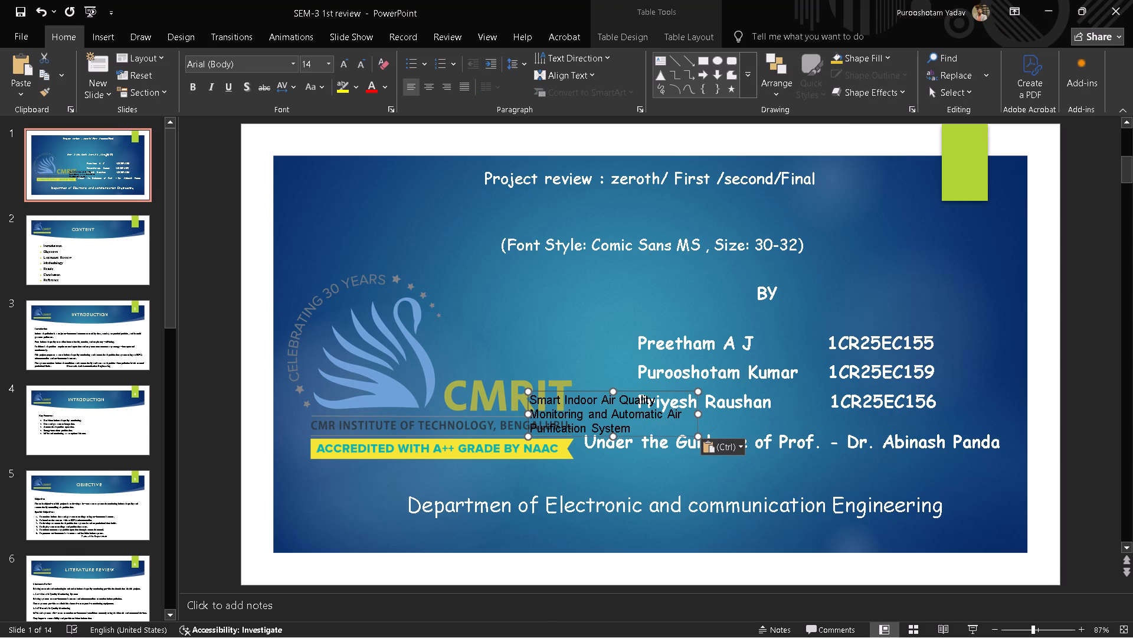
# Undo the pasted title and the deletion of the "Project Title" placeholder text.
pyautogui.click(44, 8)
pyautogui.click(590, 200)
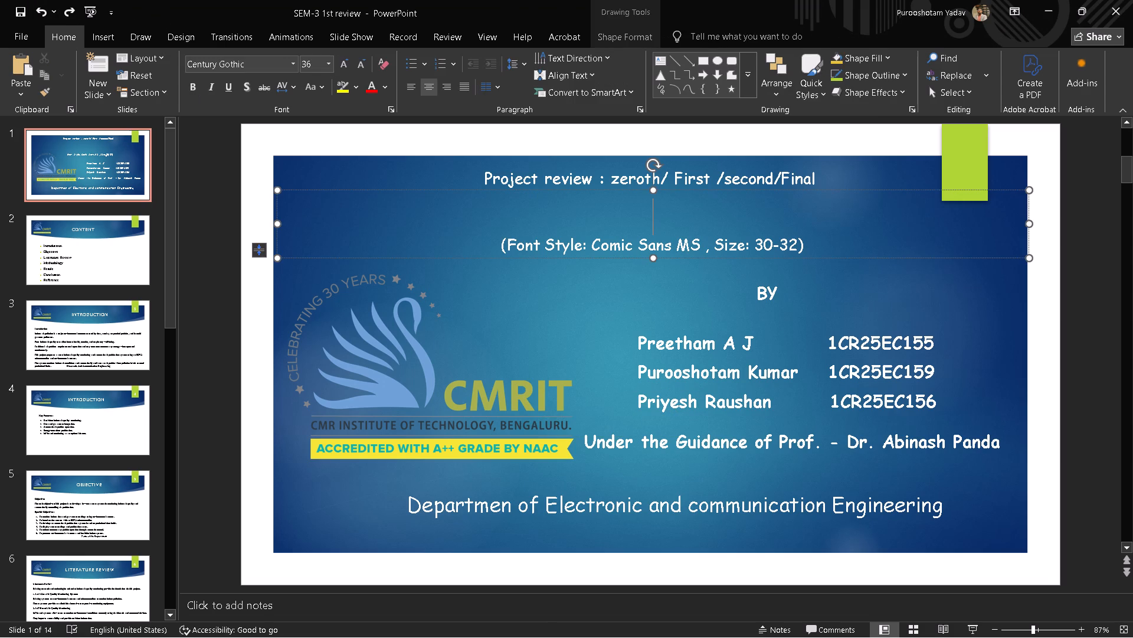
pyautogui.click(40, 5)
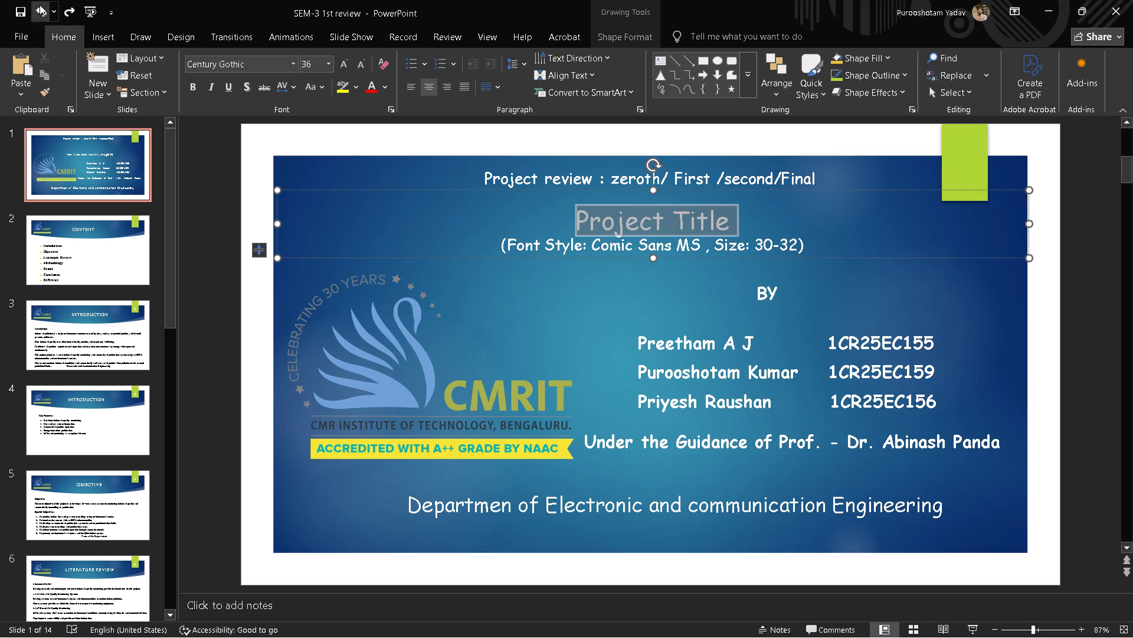
# Erase the "Project Title" placeholder text on the title slide back to its first letter.
pyautogui.click(692, 222)
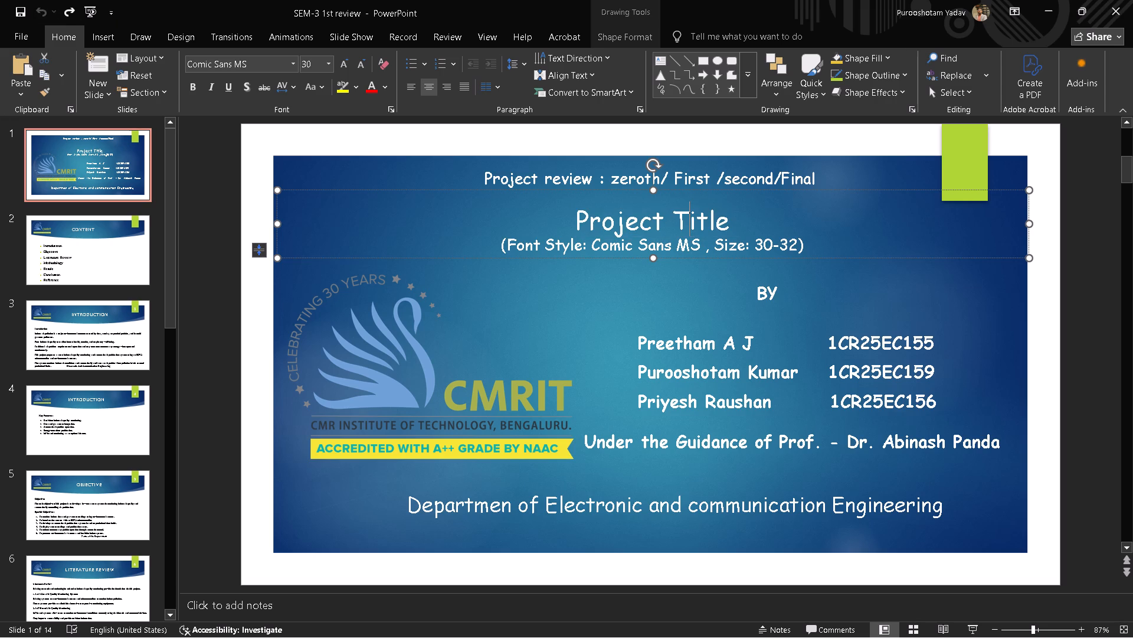
pyautogui.click(732, 225)
pyautogui.press('BackSpace')
pyautogui.press('BackSpace')
pyautogui.press('BackSpace')
pyautogui.press('BackSpace')
pyautogui.press('BackSpace')
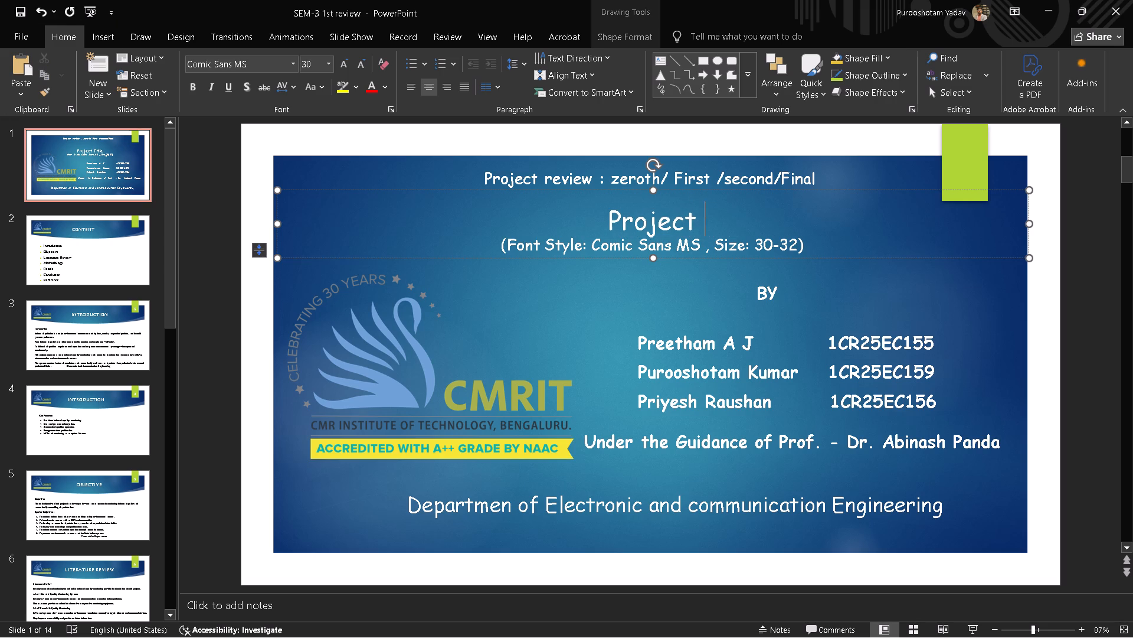
pyautogui.press('BackSpace')
pyautogui.press('BackSpace')
pyautogui.press('BackSpace')
pyautogui.press('BackSpace')
pyautogui.press('BackSpace')
pyautogui.press('BackSpace')
pyautogui.press('BackSpace')
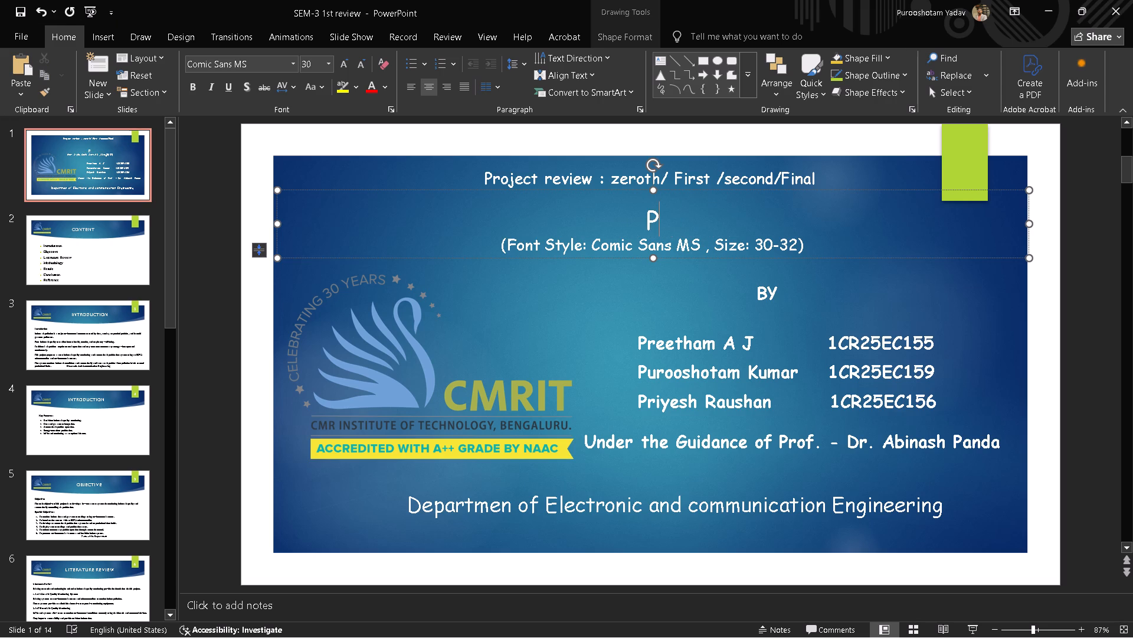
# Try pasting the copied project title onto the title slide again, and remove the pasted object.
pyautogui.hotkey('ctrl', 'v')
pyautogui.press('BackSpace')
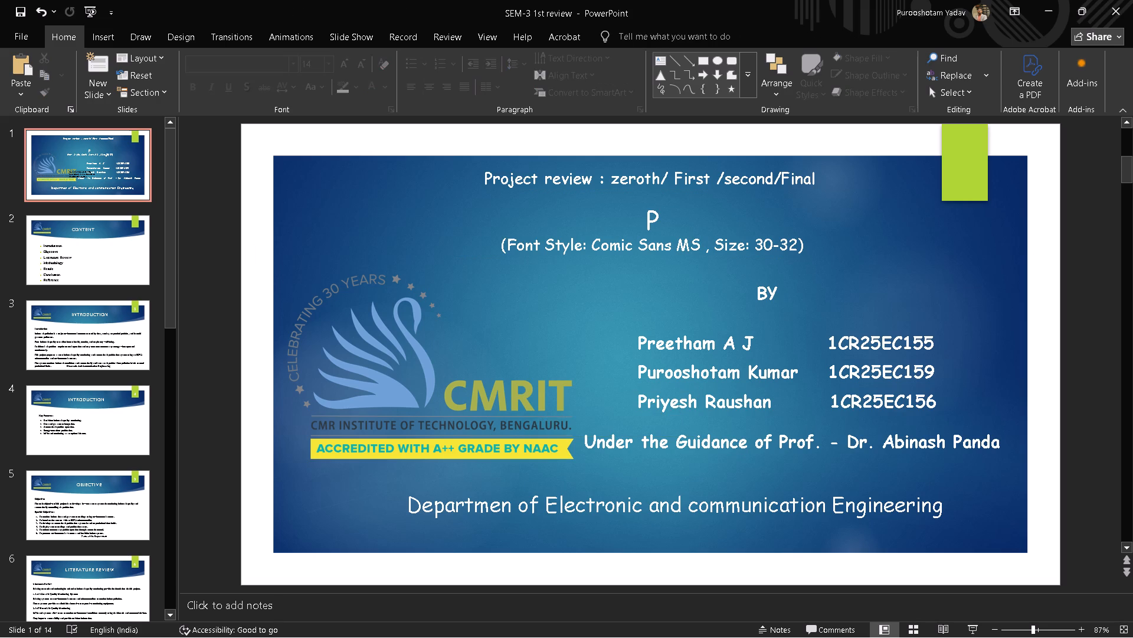
# Erase the remaining letter P from the title line, keeping the font-style note below it.
pyautogui.click(694, 224)
pyautogui.press('BackSpace')
pyautogui.press('BackSpace')
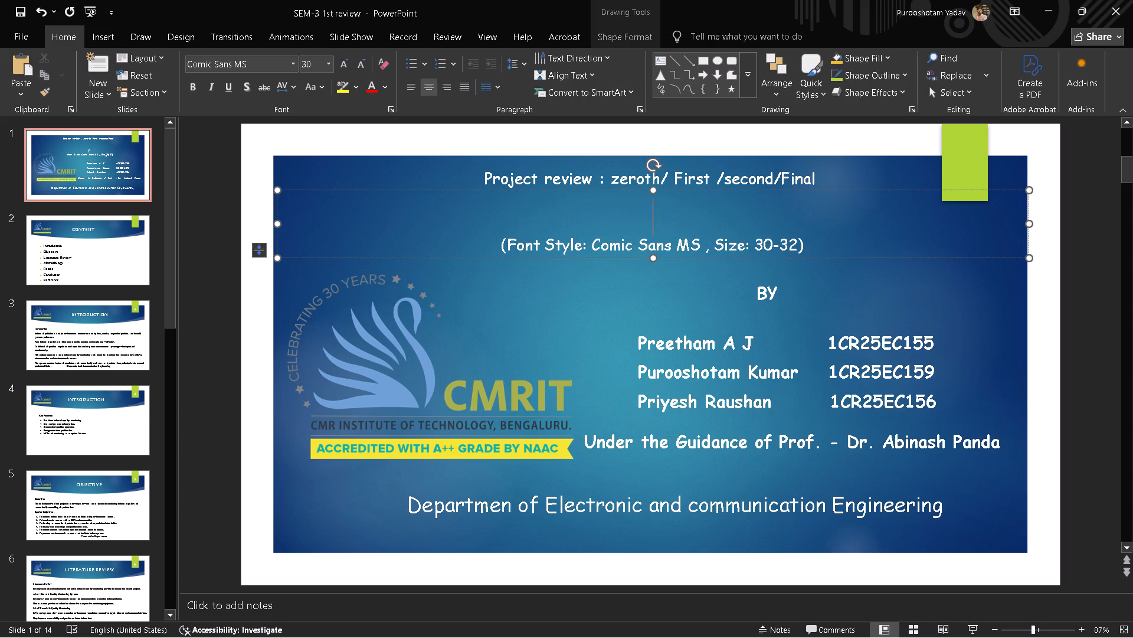
pyautogui.press('BackSpace')
# Arrange the presentation and the allotment spreadsheet side by side, and open group 18's title cell to show its full text.
pyautogui.press('super+Left')
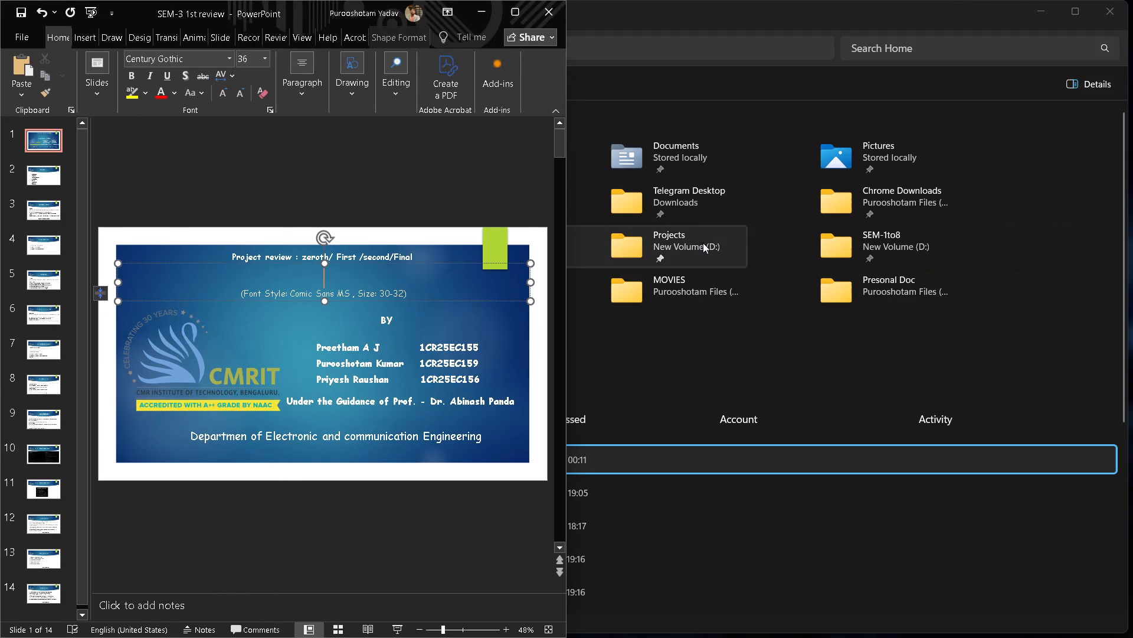
pyautogui.click(1039, 9)
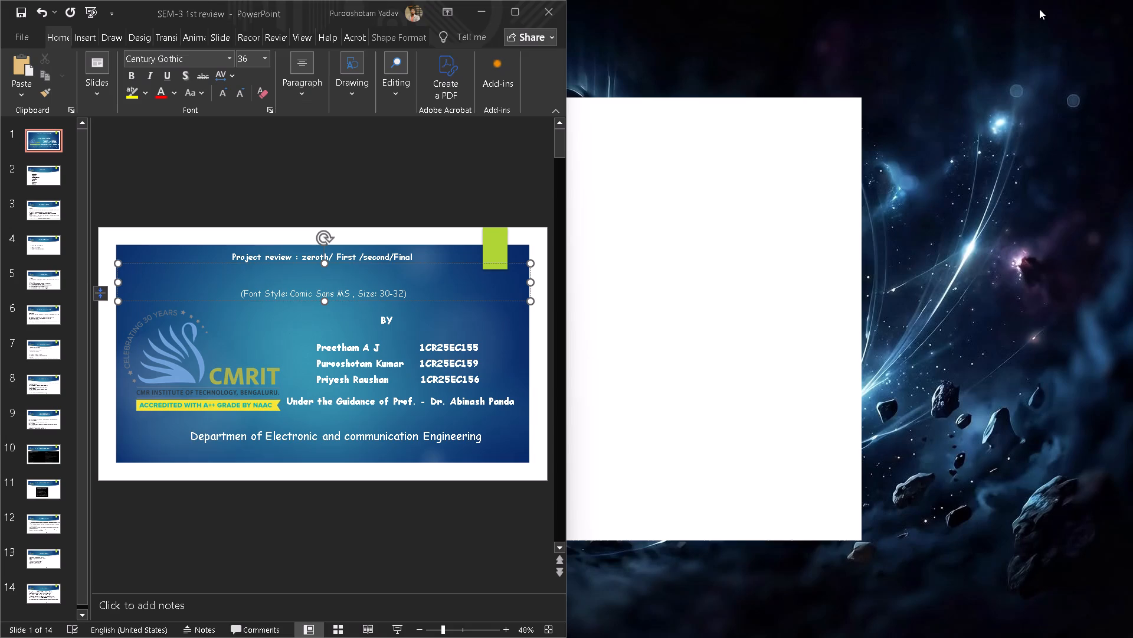
pyautogui.click(824, 613)
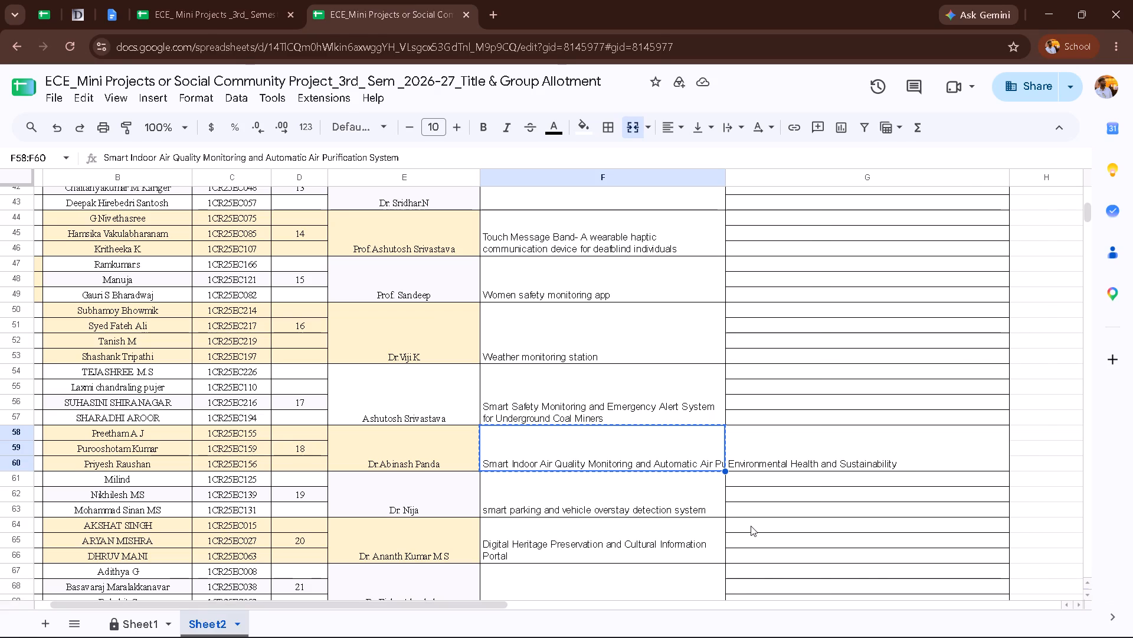
pyautogui.press('super+Right')
pyautogui.hscroll(-2, 950, 555)
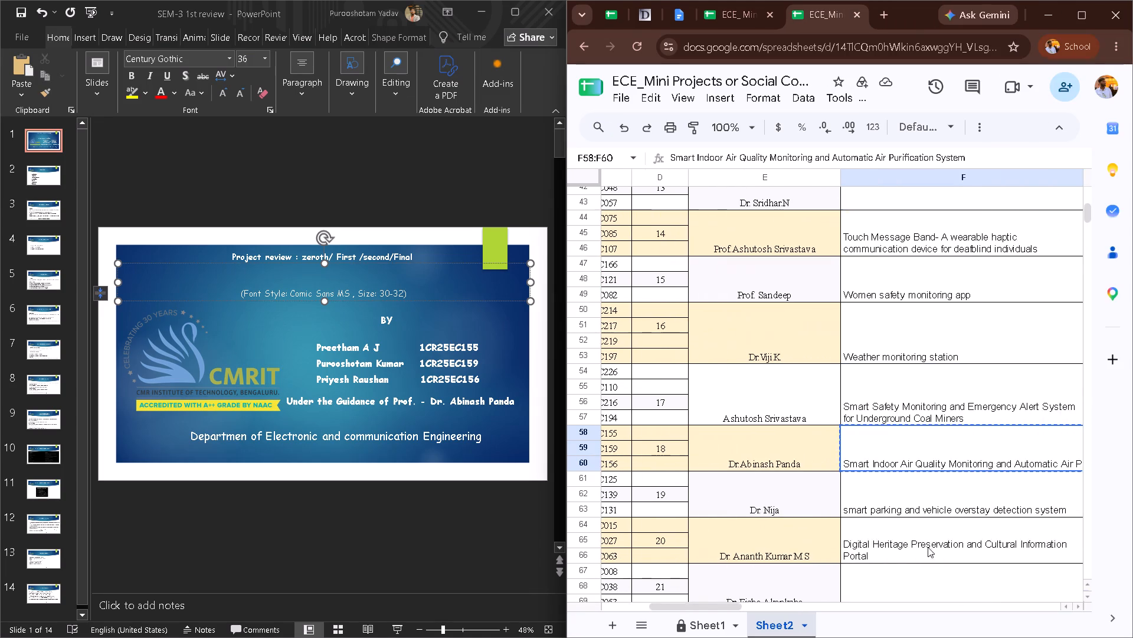
pyautogui.hscroll(-1, 836, 484)
pyautogui.click(808, 459)
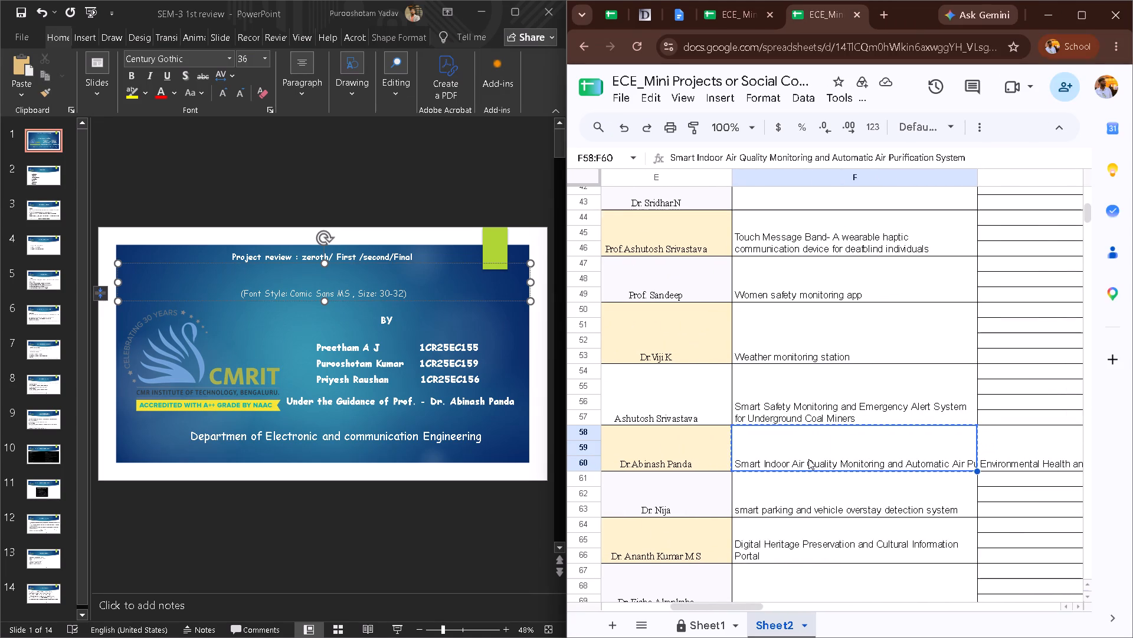
pyautogui.click(826, 461)
pyautogui.tripleClick(826, 461)
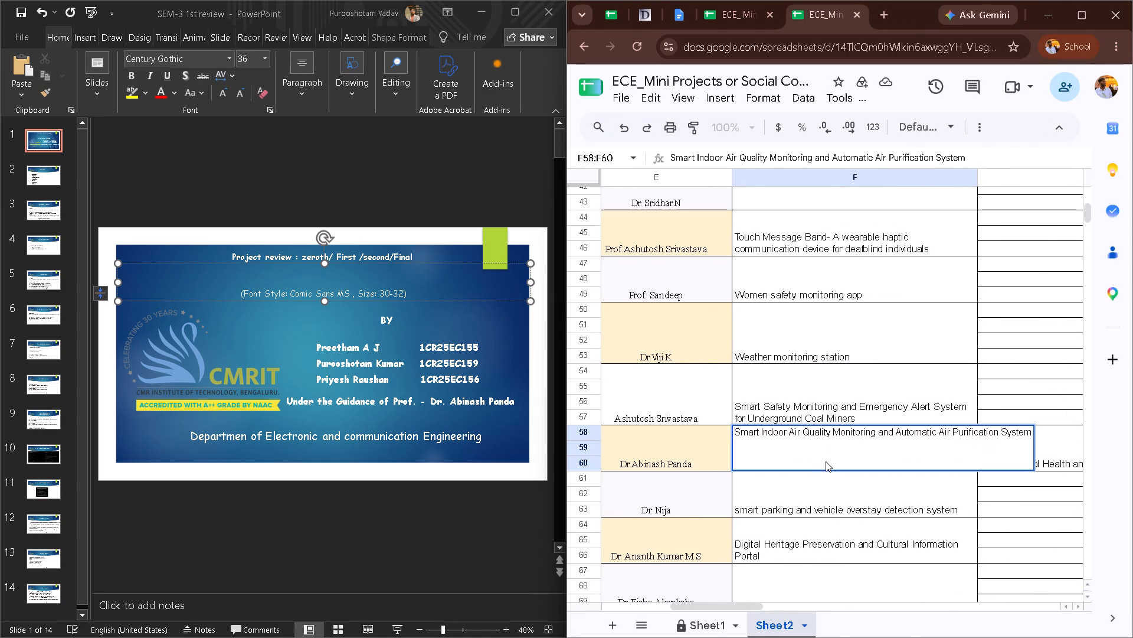
# Enter "Smart Indoor Air Quality Monitoring And Automatic Air Purification System" as the project title on the title slide.
pyautogui.click(302, 274)
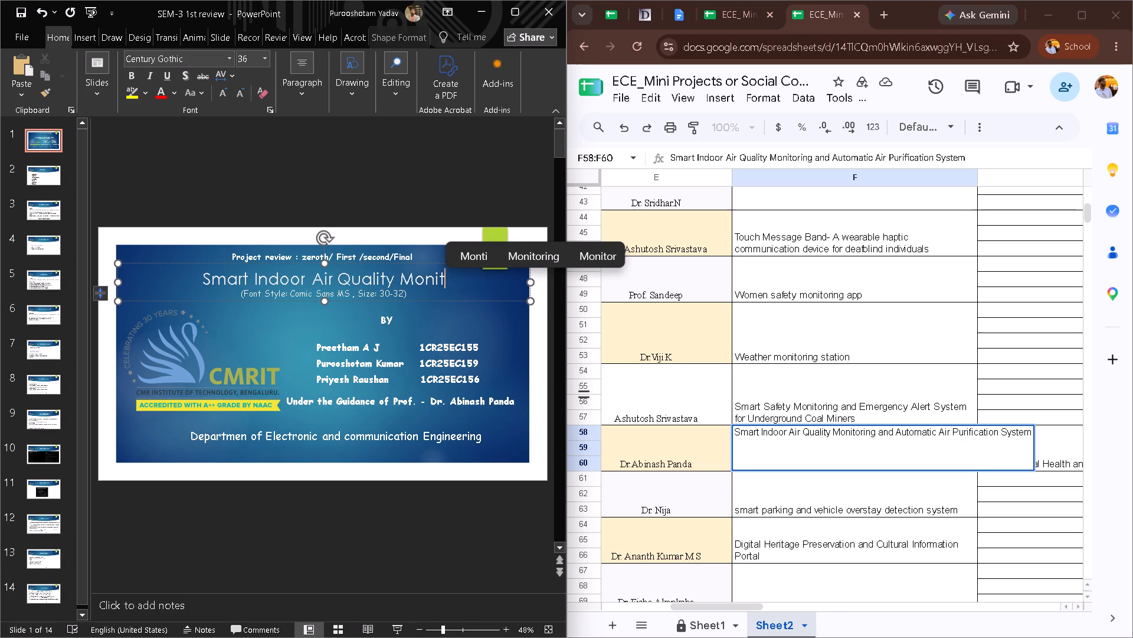
pyautogui.write('oring')
pyautogui.press('space')
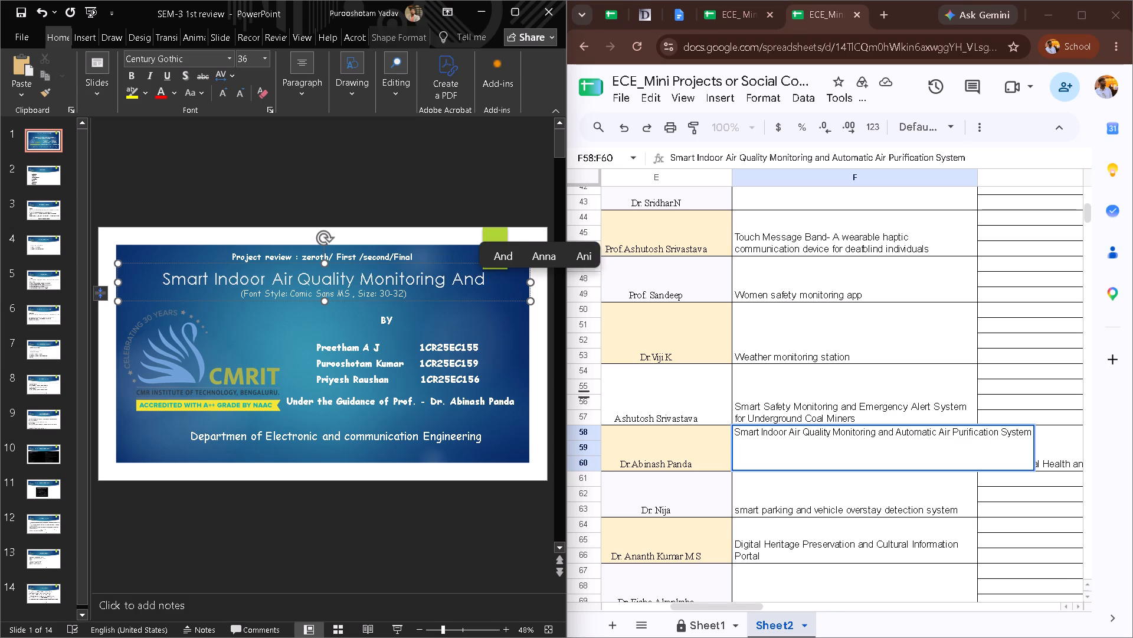
pyautogui.press('u')
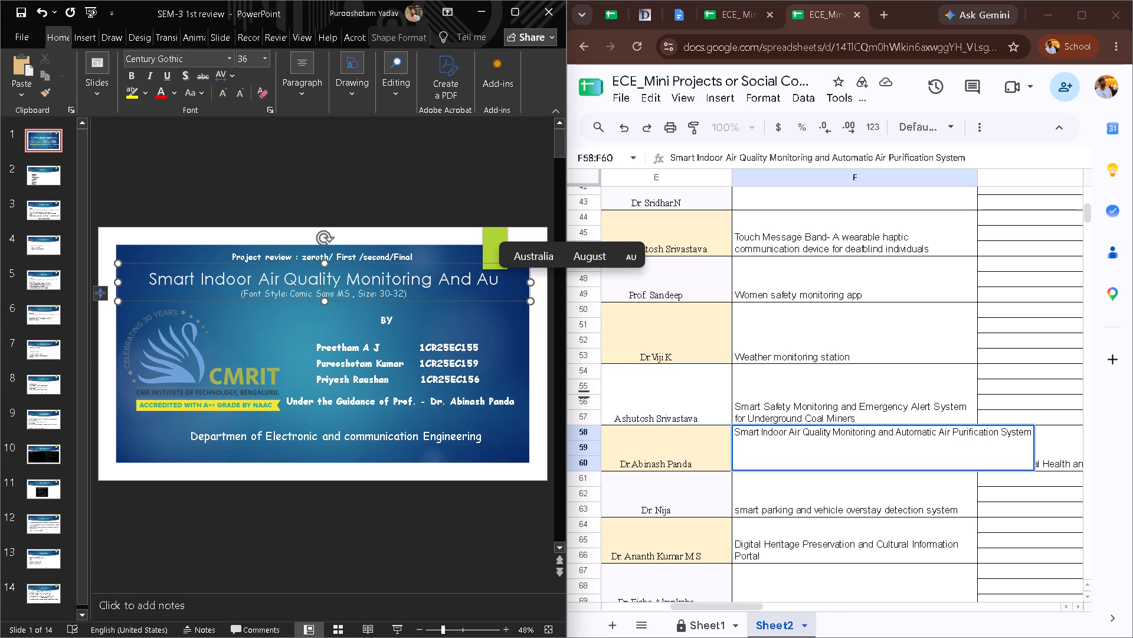
pyautogui.write('tomatic')
pyautogui.press('space')
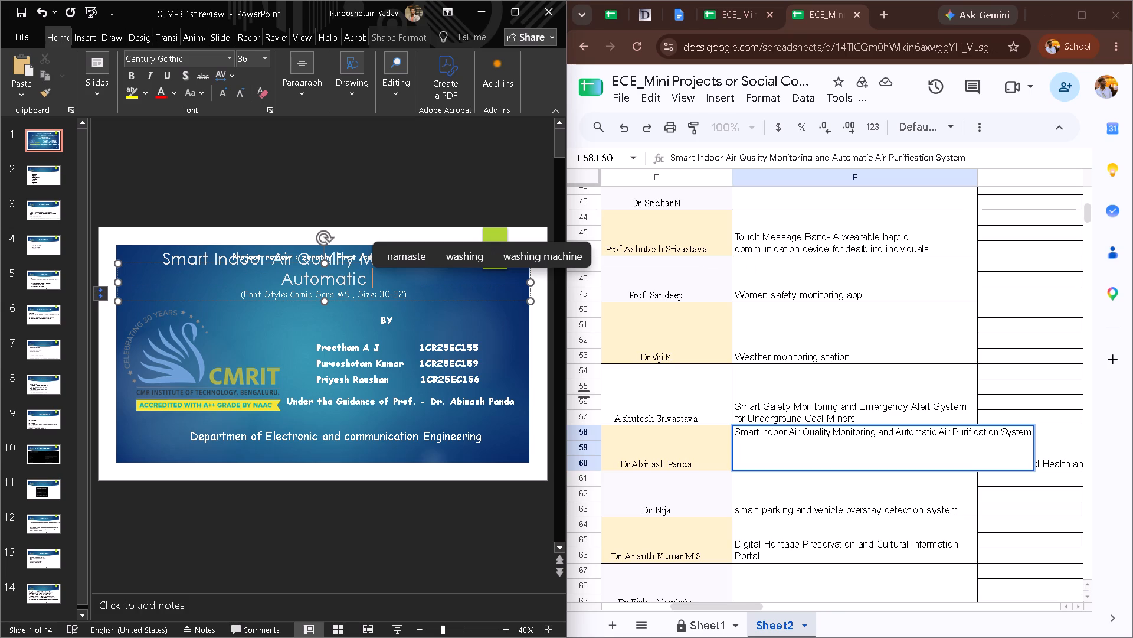
pyautogui.write('ir')
pyautogui.press('space')
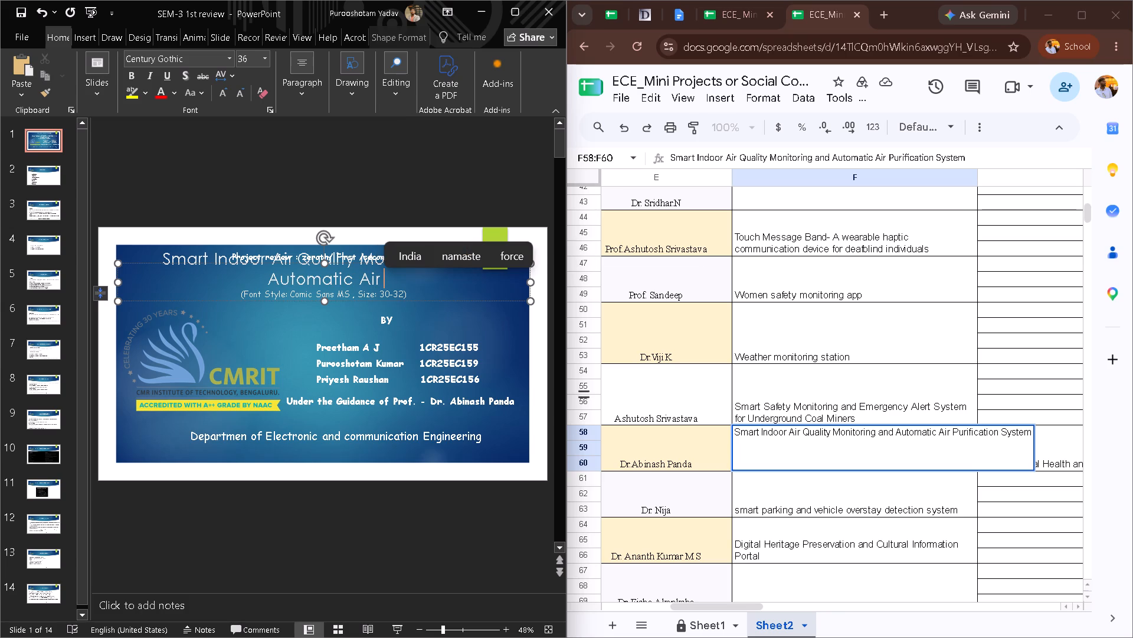
pyautogui.write('urifi')
pyautogui.write('cation')
pyautogui.press('space')
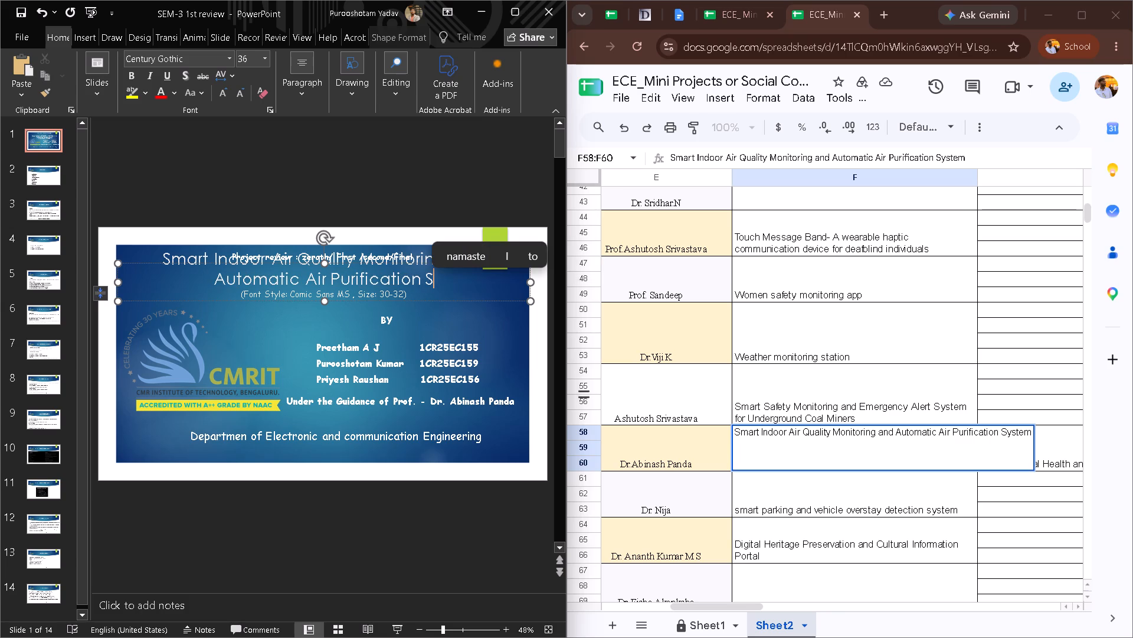
pyautogui.write('ystem')
pyautogui.click(183, 287)
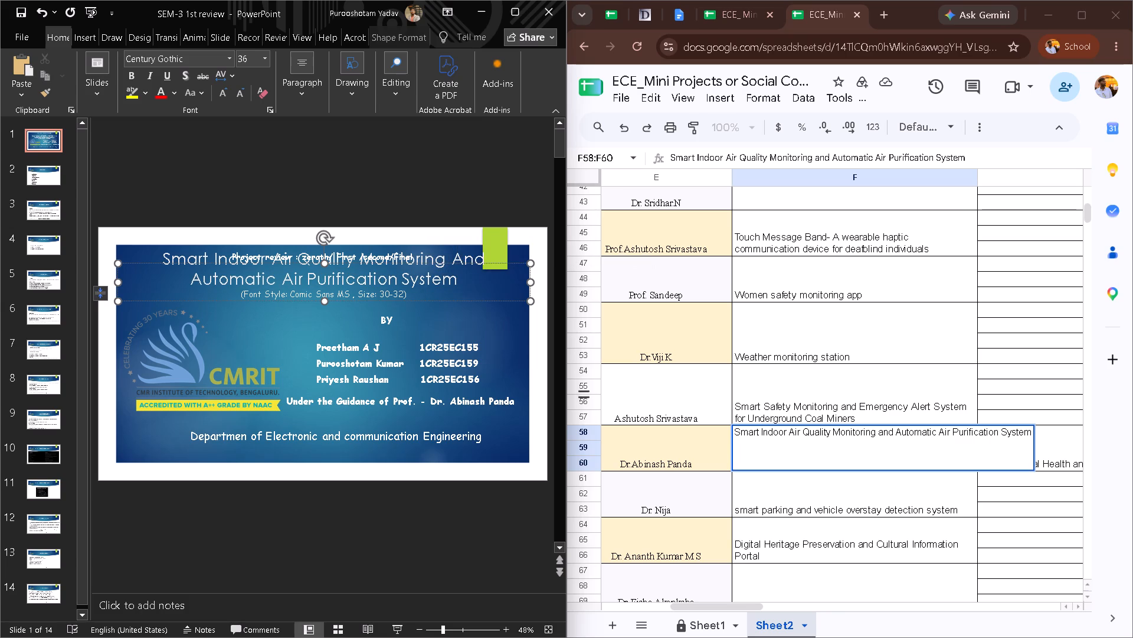
# Delete the "(Font Style: Comic Sans MS , Size: 30-32)" note below the project title on the title slide.
pyautogui.click(413, 298)
pyautogui.moveTo(413, 298); pyautogui.dragTo(236, 308)
pyautogui.press('BackSpace')
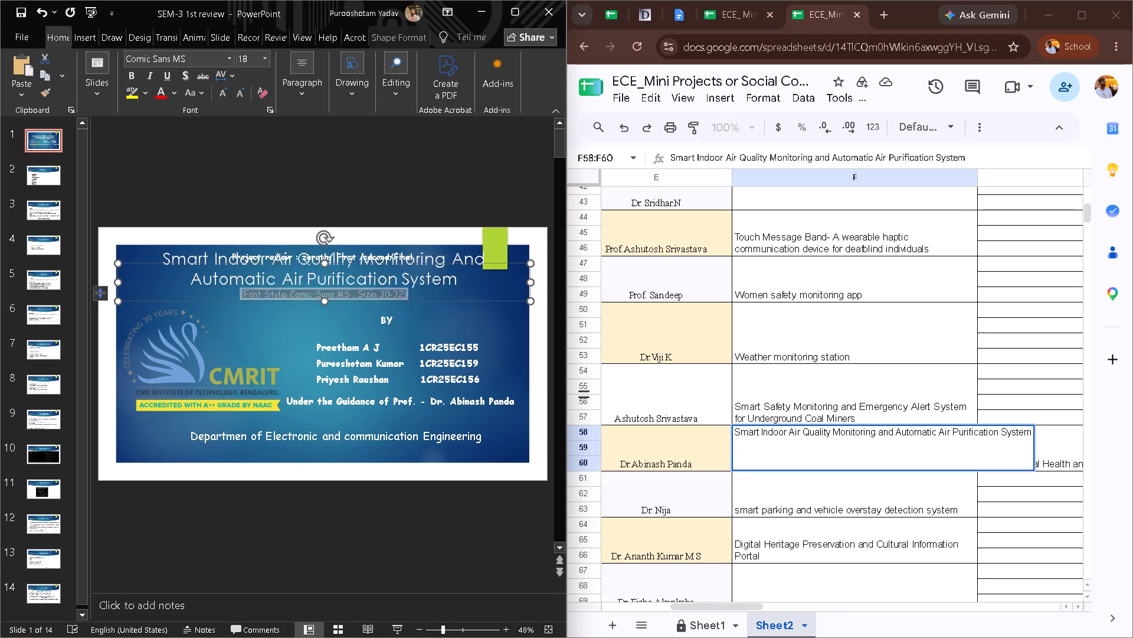
pyautogui.click(260, 338)
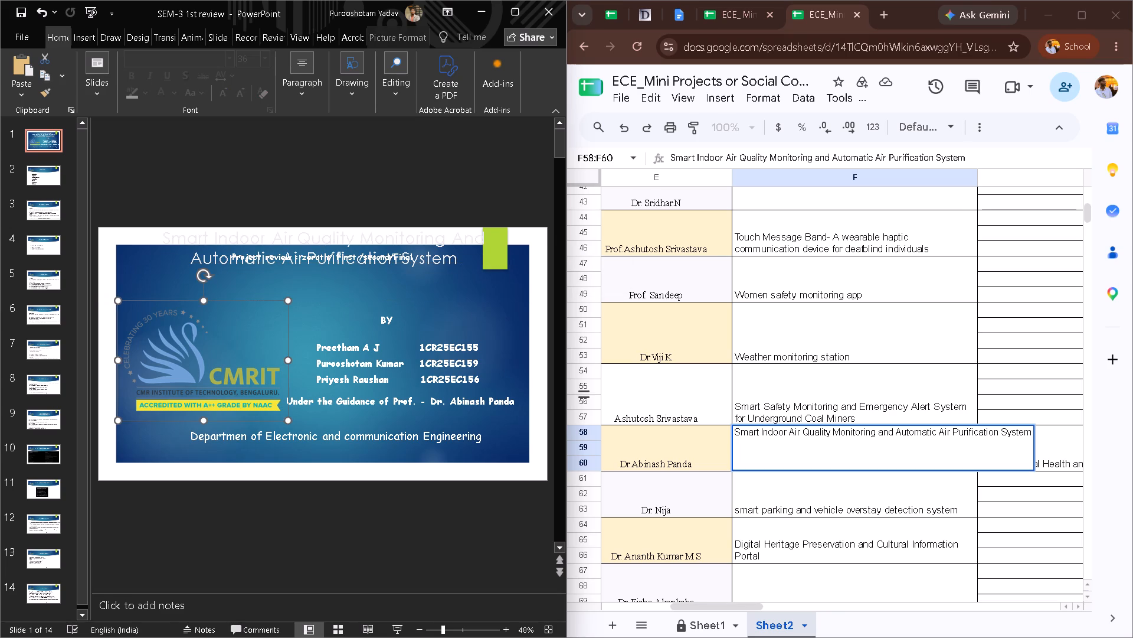
# Minimize the allotment spreadsheet window and maximize the presentation window.
pyautogui.click(1044, 29)
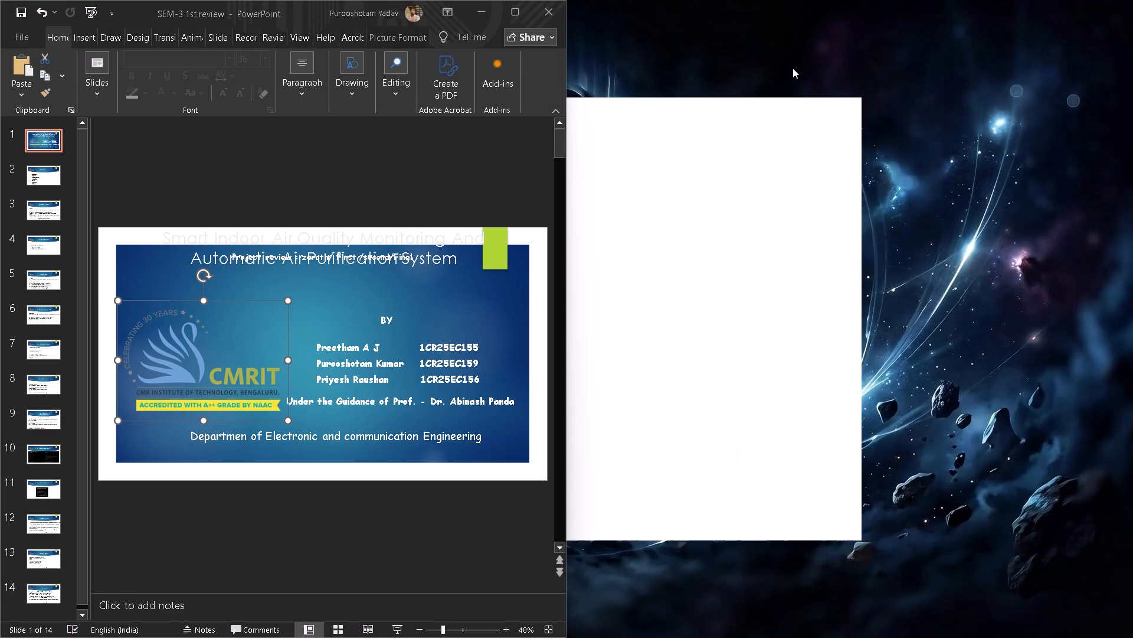
pyautogui.click(508, 2)
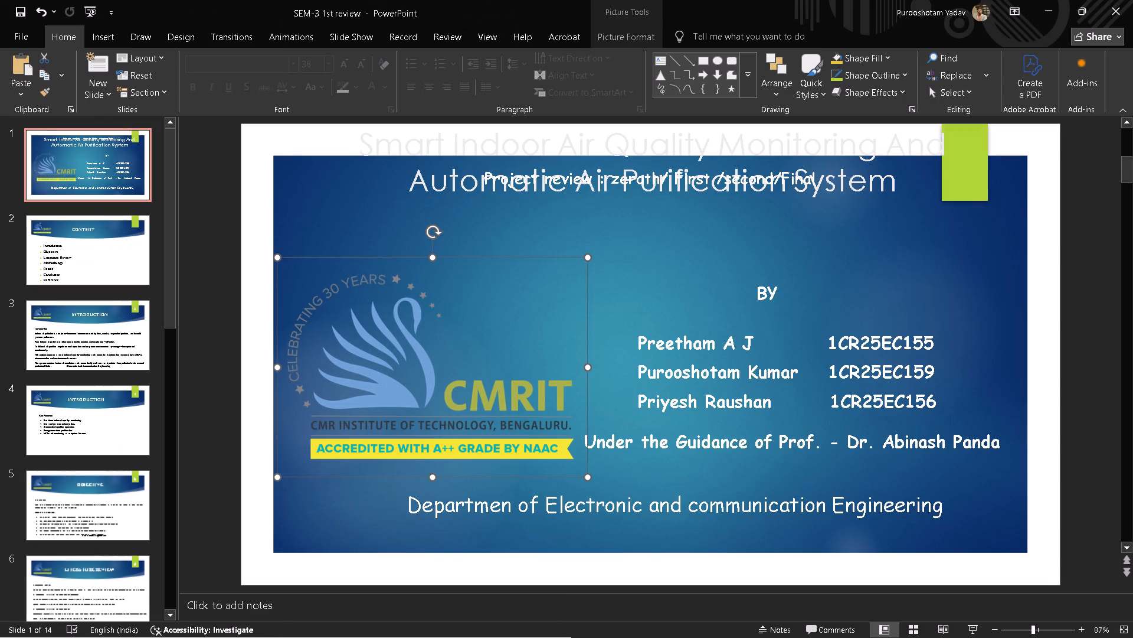
# Extend the title text box downward so the project title sits below the "Project review" line.
pyautogui.click(469, 154)
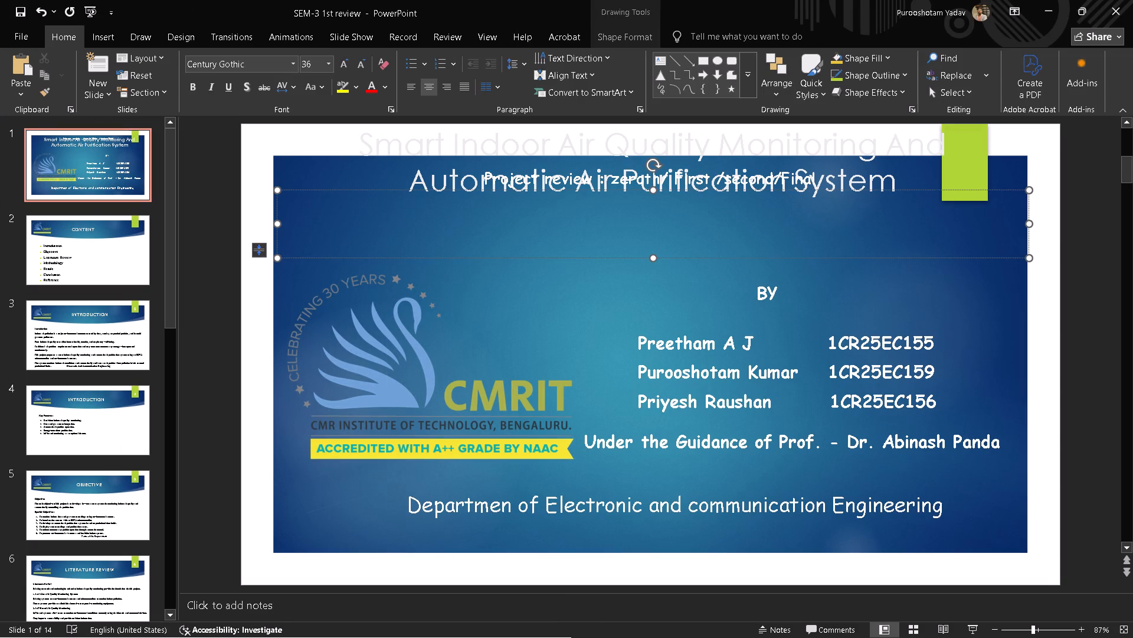
pyautogui.click(495, 192)
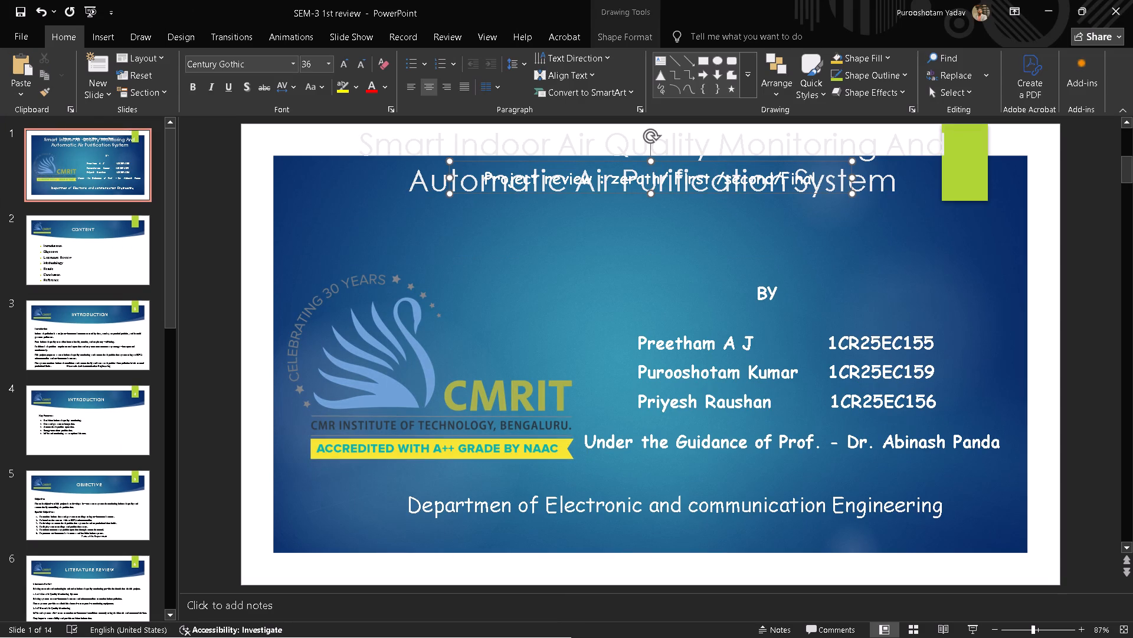
pyautogui.click(374, 136)
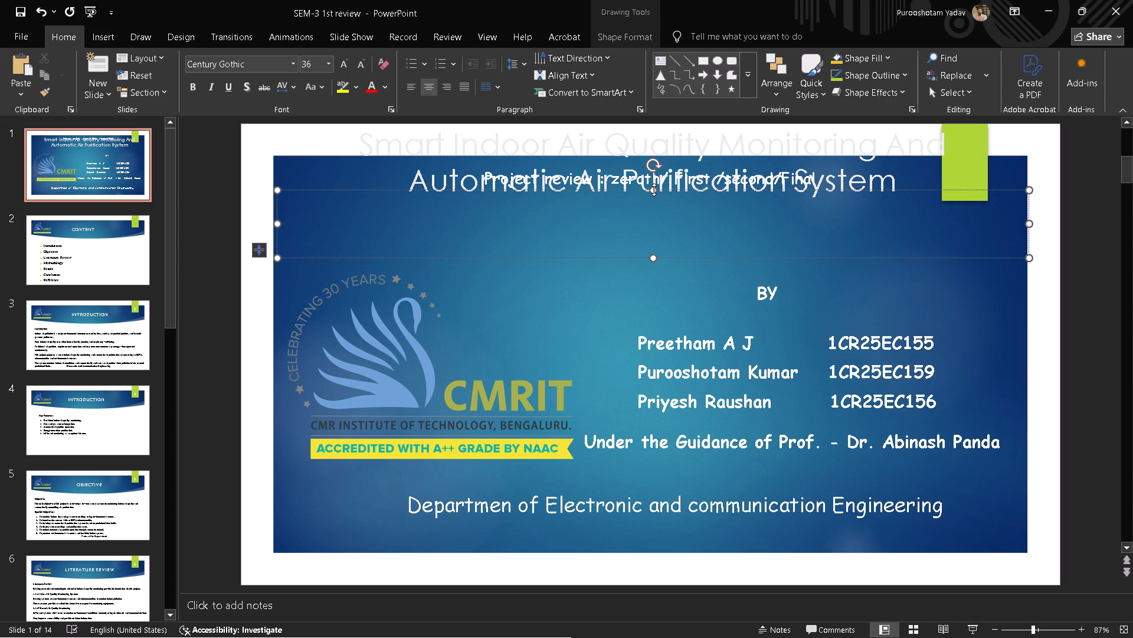
pyautogui.moveTo(651, 256); pyautogui.dragTo(653, 278)
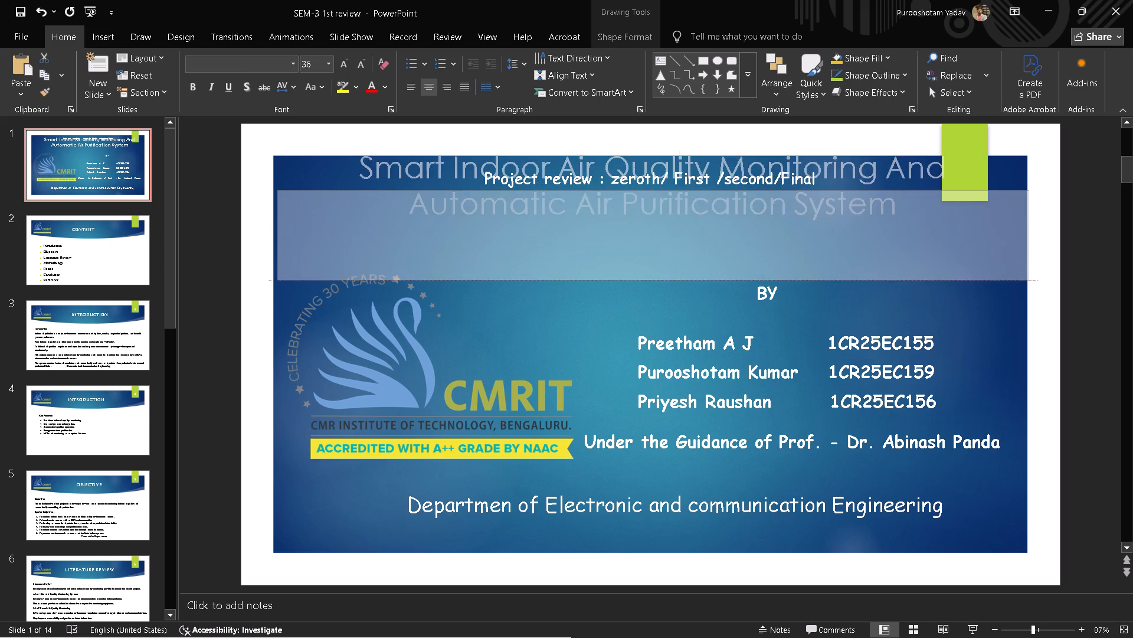
pyautogui.moveTo(653, 278); pyautogui.dragTo(659, 341)
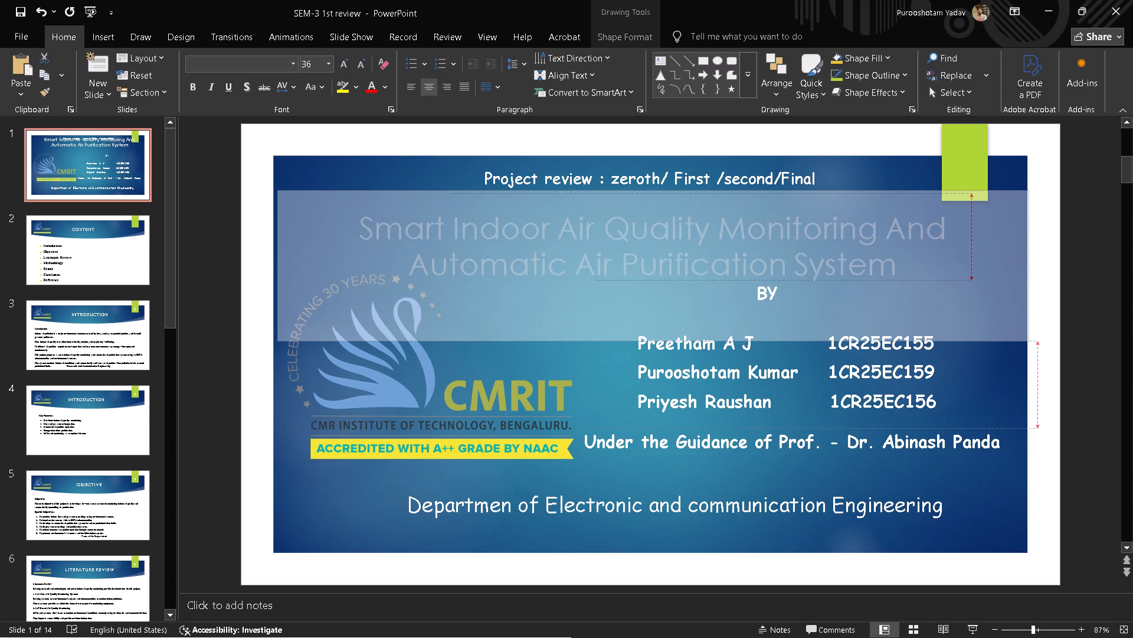
pyautogui.moveTo(659, 341); pyautogui.dragTo(660, 343)
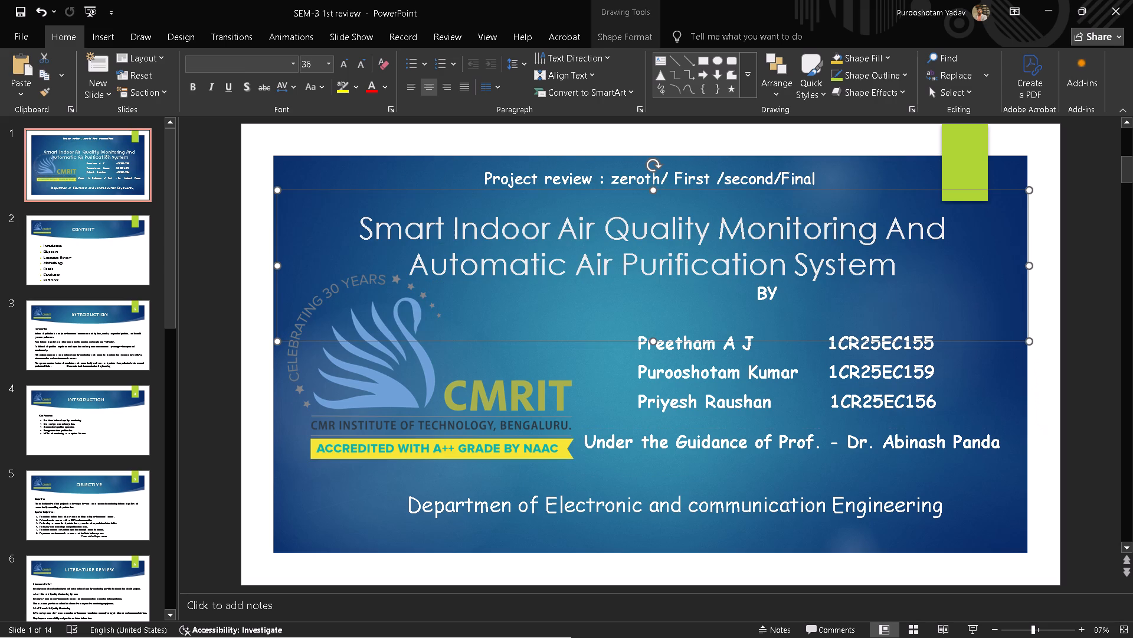
pyautogui.click(1056, 247)
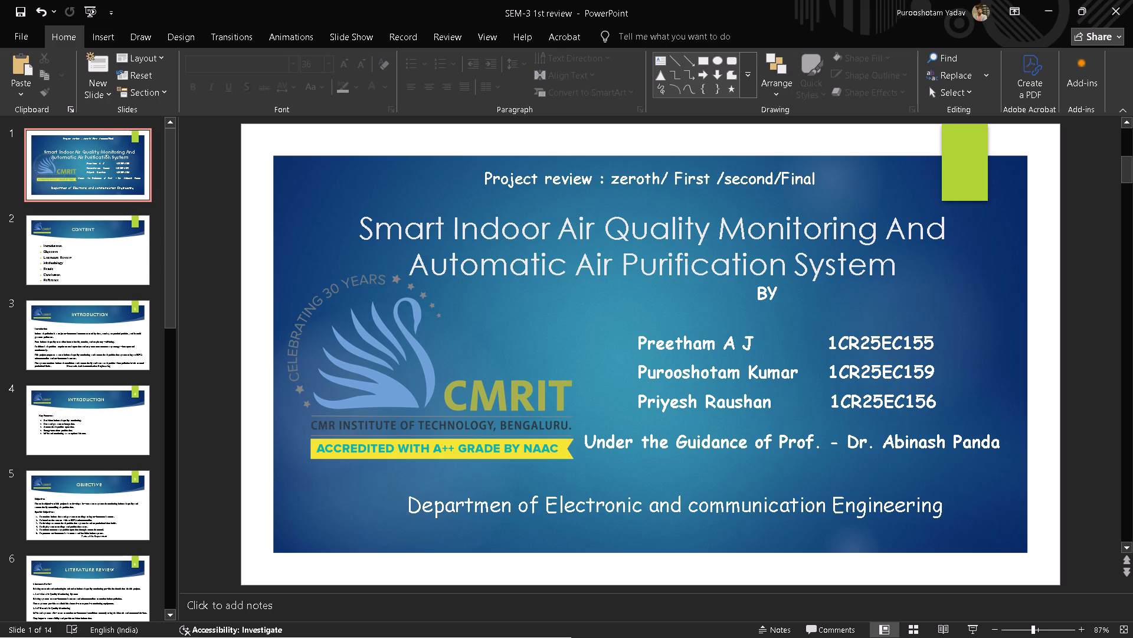
# Move "BY" down one line in the team-members box and indent it with spaces to centre it above the names.
pyautogui.click(749, 298)
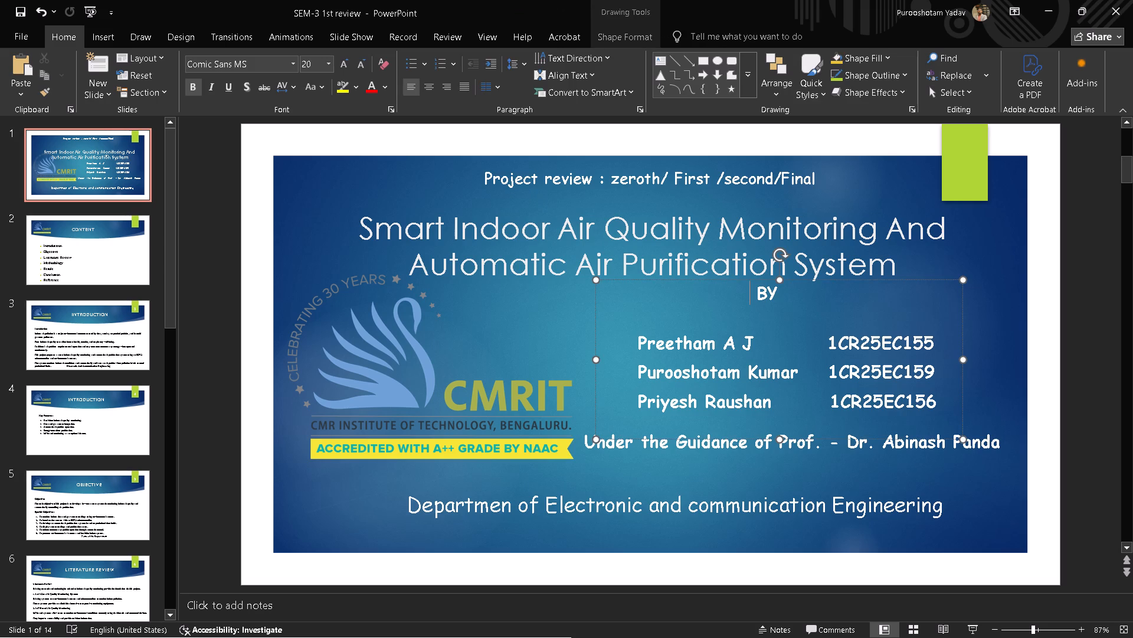
pyautogui.press('Return')
pyautogui.press('space')
pyautogui.press('space')
pyautogui.press('space')
pyautogui.press('space')
pyautogui.press('space')
pyautogui.press('space')
pyautogui.press('space')
pyautogui.press('space')
pyautogui.press('space')
pyautogui.press('space')
pyautogui.press('space')
pyautogui.press('space')
pyautogui.press('space')
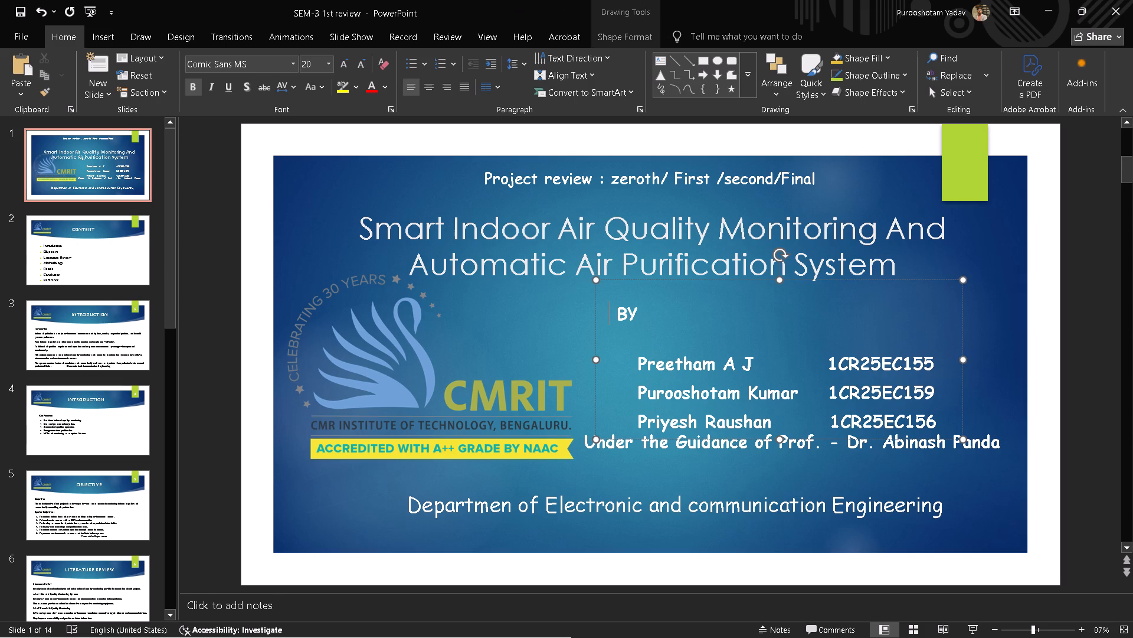
pyautogui.press('space')
pyautogui.press('space')
pyautogui.press('space')
pyautogui.press('space')
pyautogui.press('space')
pyautogui.press('space')
pyautogui.press('space')
pyautogui.press('space')
pyautogui.press('space')
pyautogui.press('space')
pyautogui.press('space')
pyautogui.press('space')
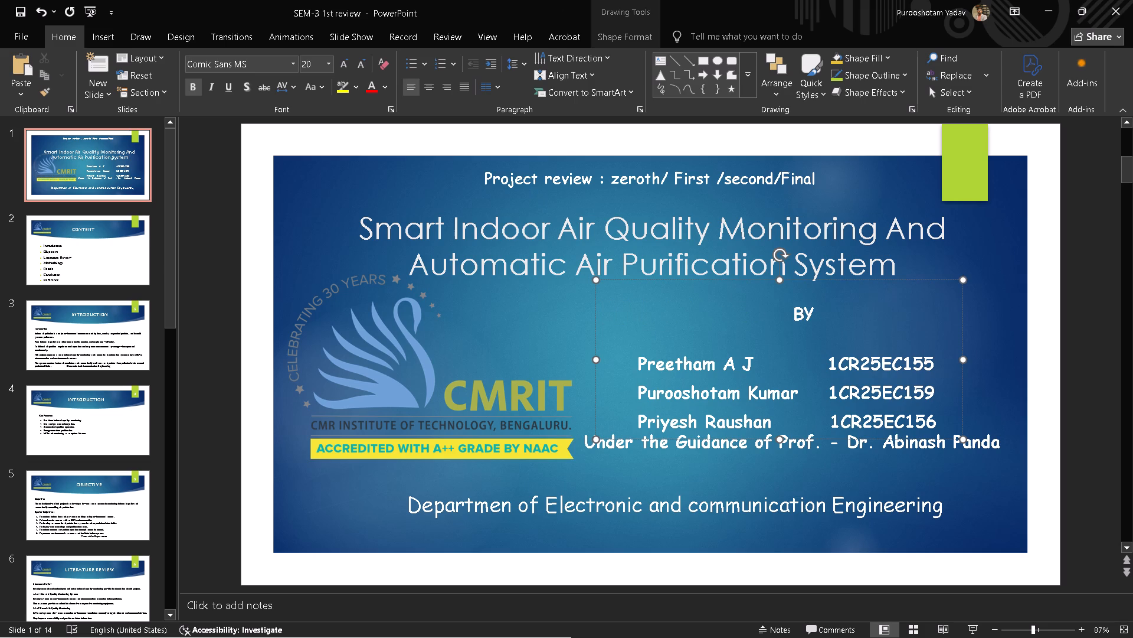
pyautogui.press('space')
pyautogui.press('BackSpace')
pyautogui.press('BackSpace')
pyautogui.press('BackSpace')
# Remove the blank line between "BY" and the first team member, and deselect everything on the slide.
pyautogui.click(800, 343)
pyautogui.press('BackSpace')
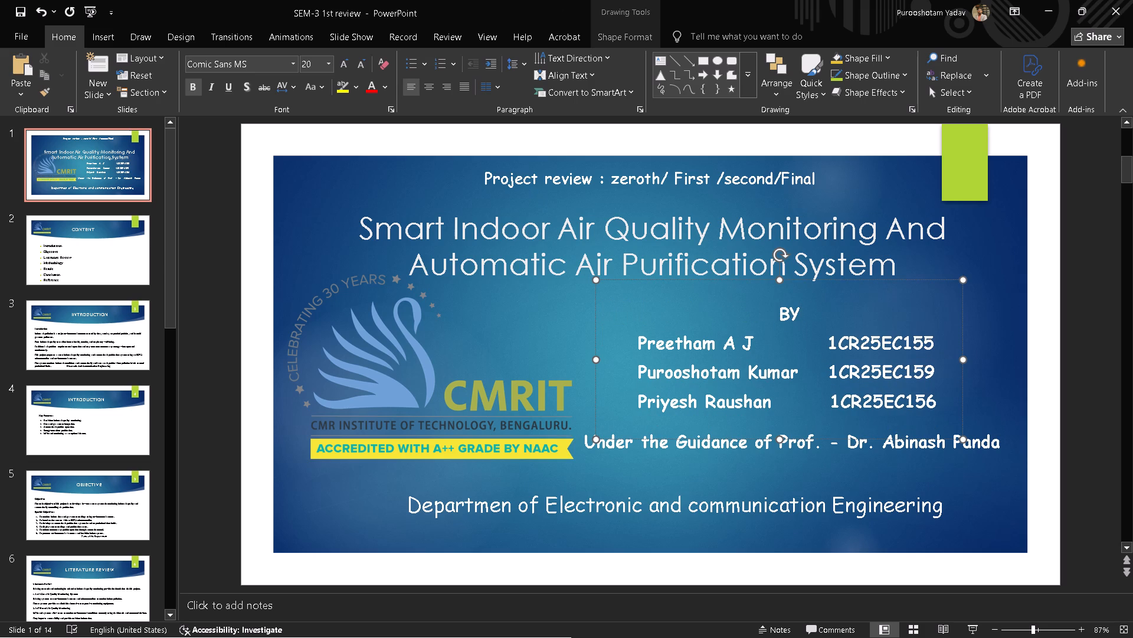
pyautogui.click(574, 344)
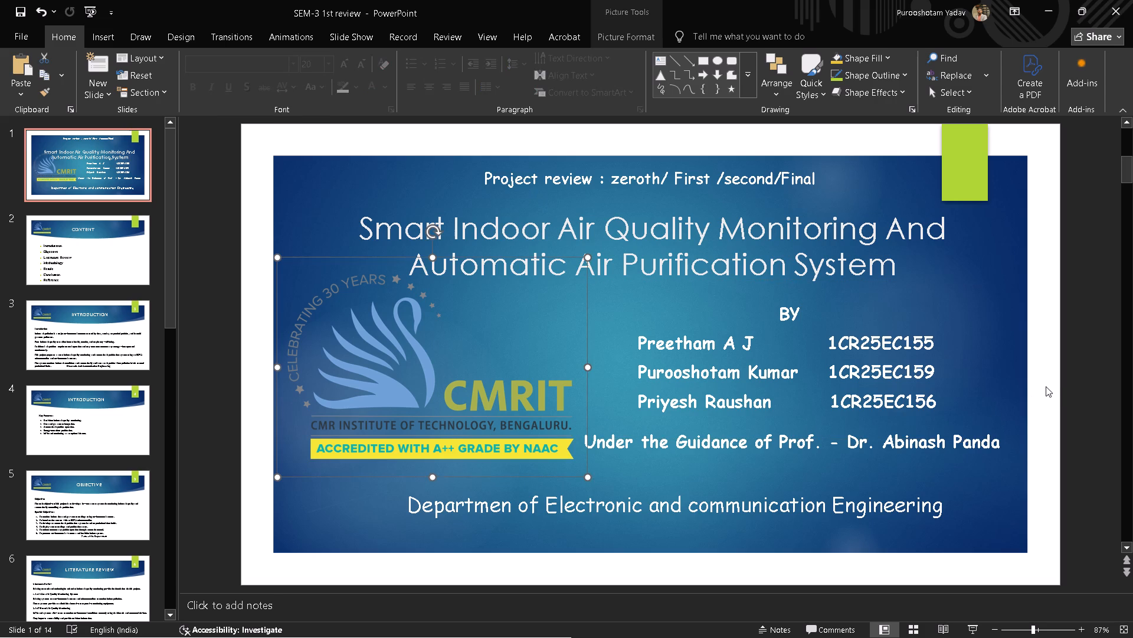
pyautogui.click(1046, 386)
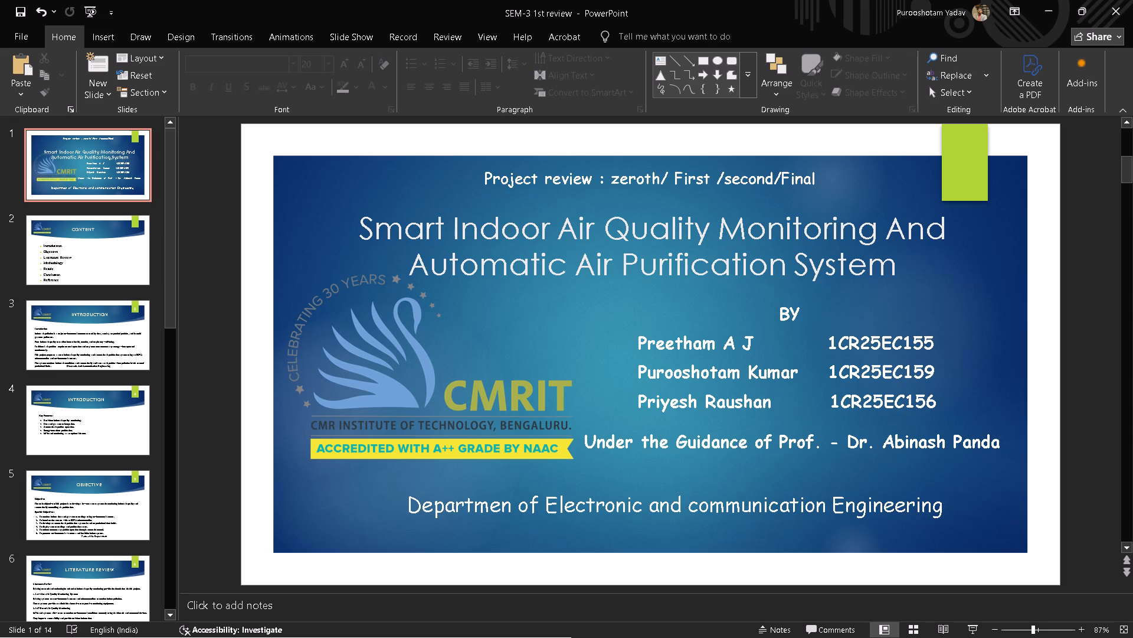
# Open slide 3 and nudge the "Electronic And Communication Engineering" footer box slightly downward.
pyautogui.click(118, 254)
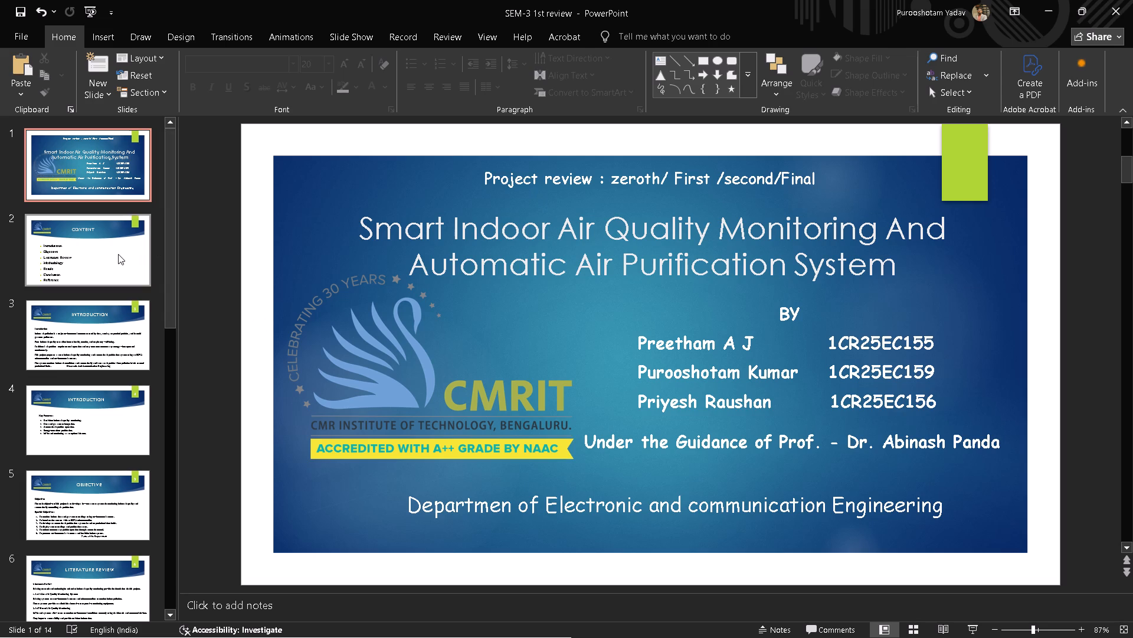
pyautogui.click(108, 325)
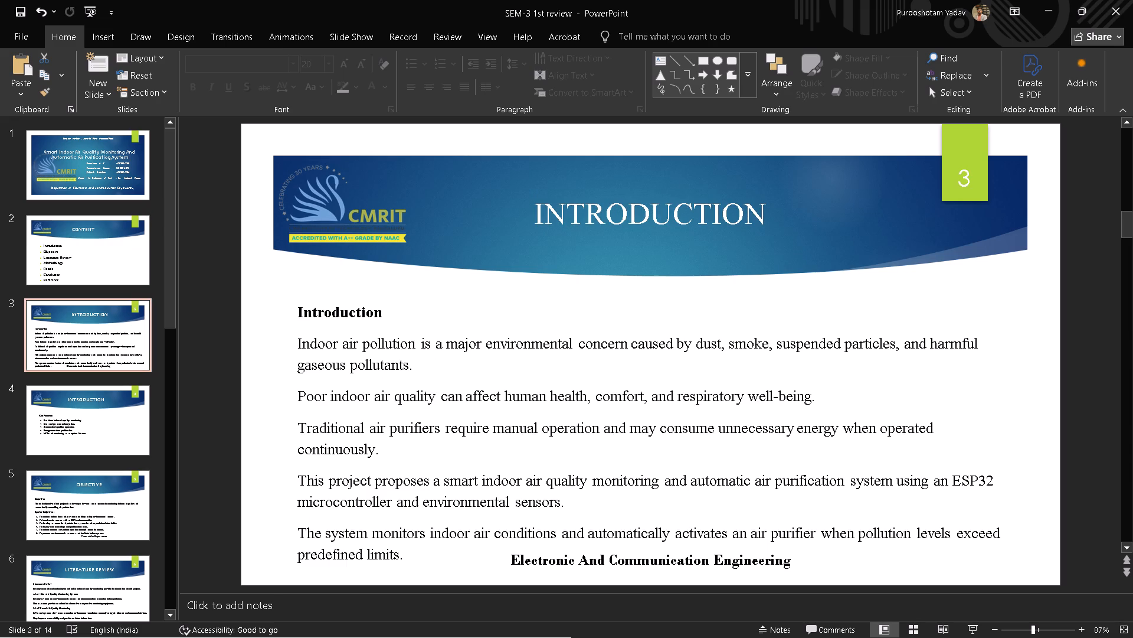
pyautogui.click(544, 561)
pyautogui.click(507, 563)
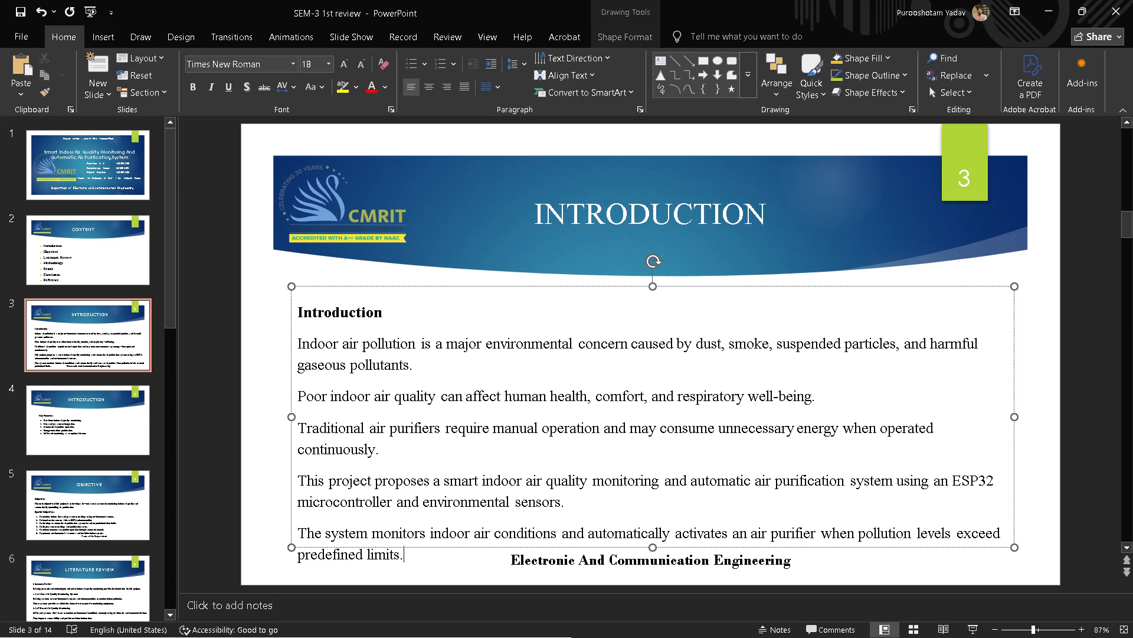
pyautogui.click(559, 562)
pyautogui.tripleClick(607, 571)
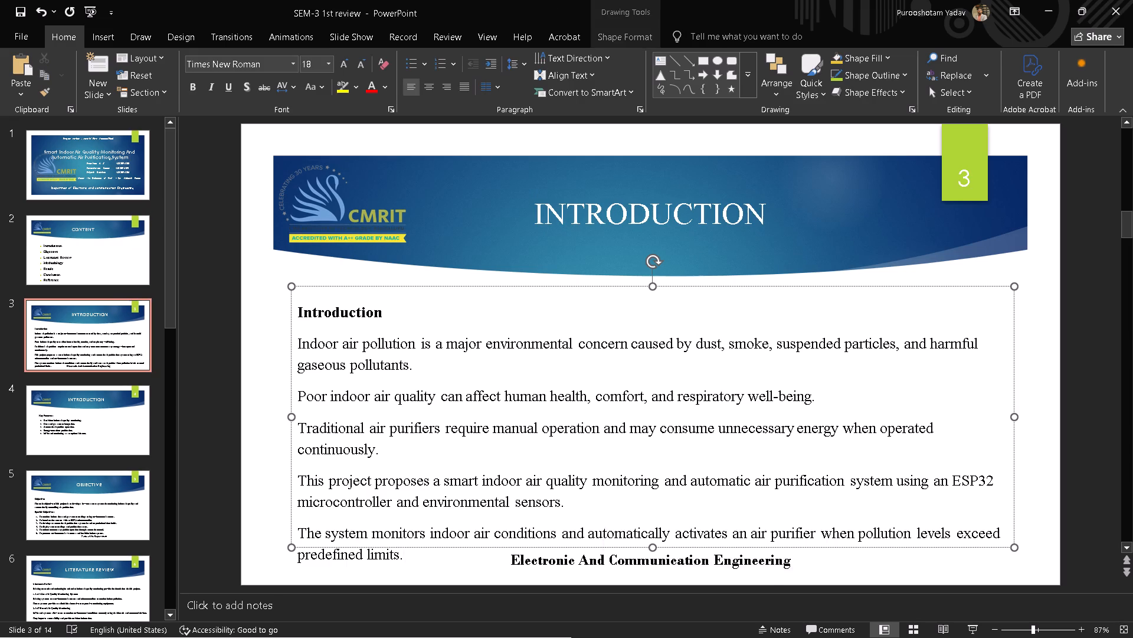
pyautogui.click(601, 573)
pyautogui.click(633, 585)
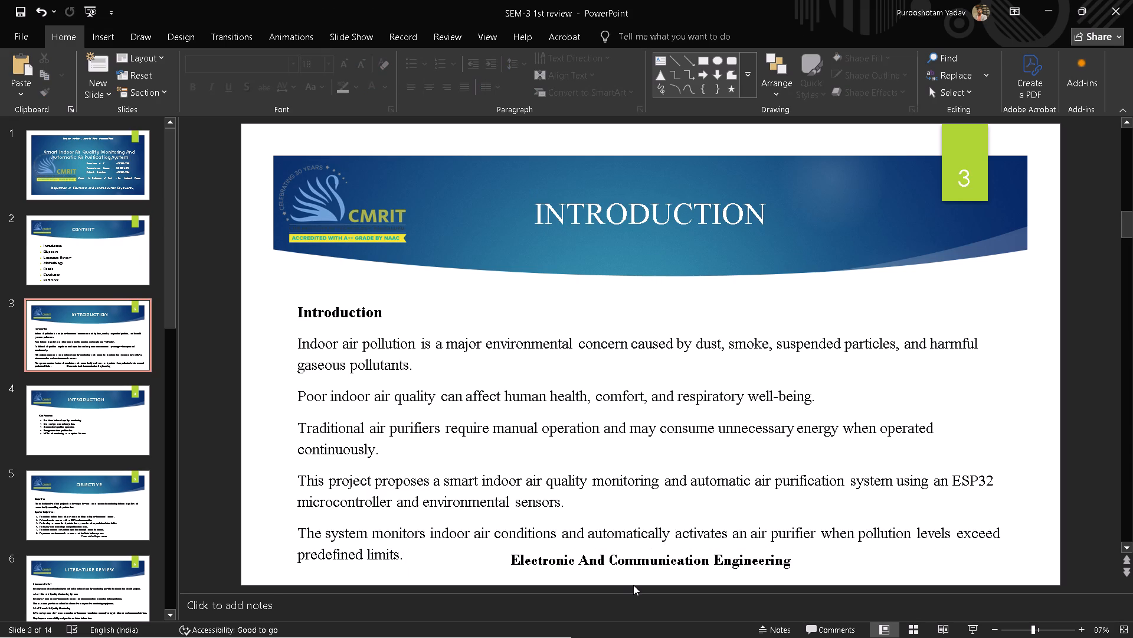
pyautogui.click(628, 581)
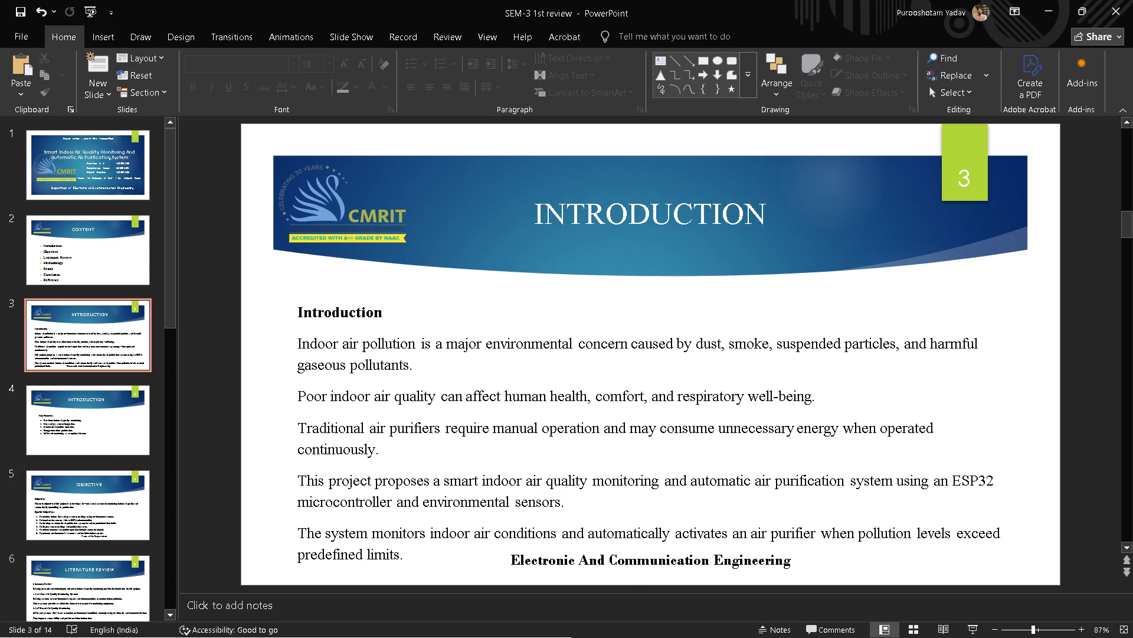
pyautogui.click(625, 576)
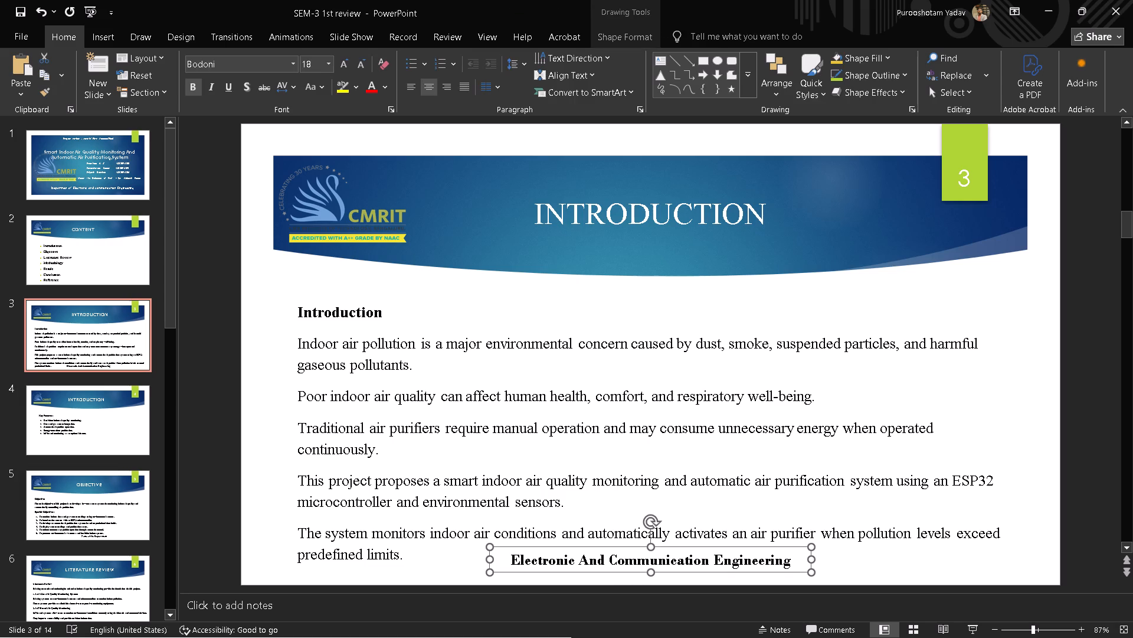
pyautogui.click(618, 565)
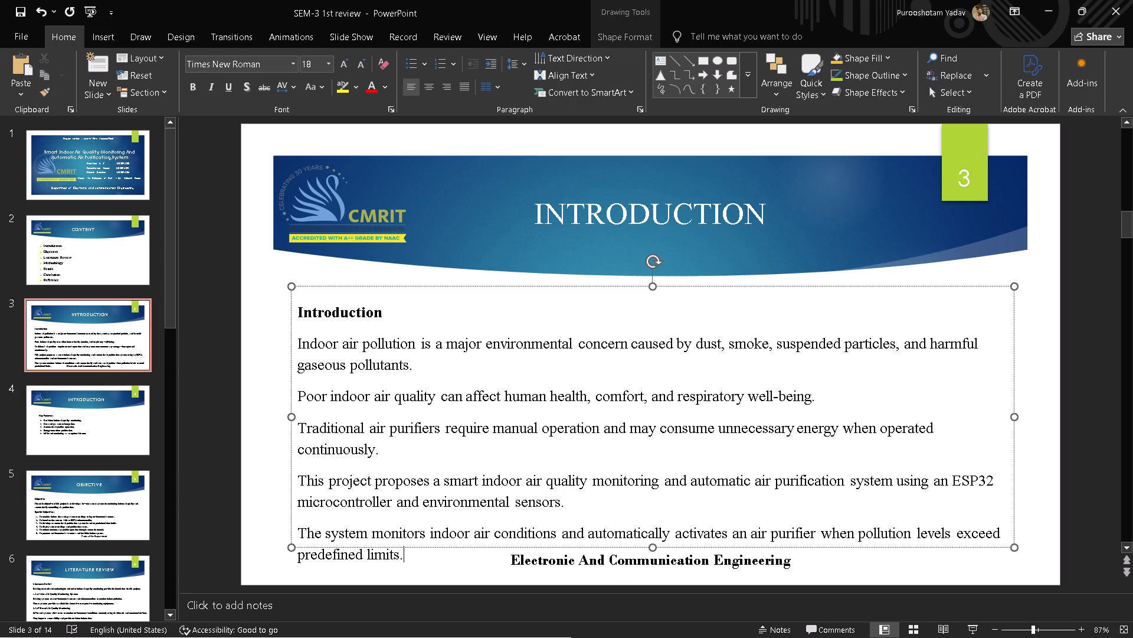
pyautogui.click(621, 575)
pyautogui.press('Up')
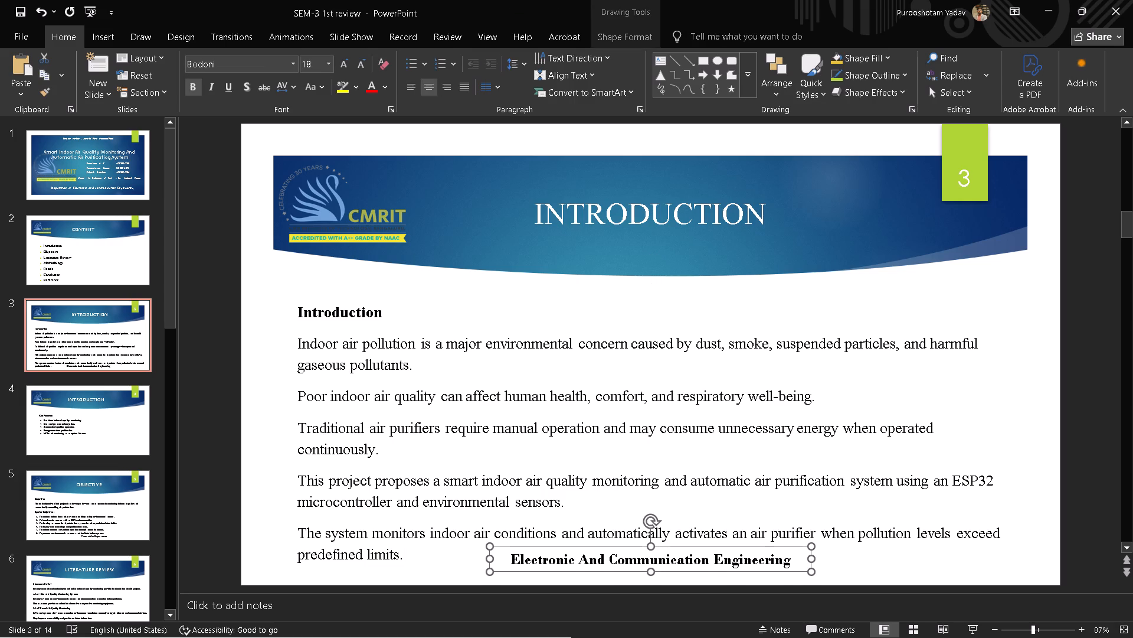
pyautogui.press('Up')
pyautogui.press('Down')
pyautogui.press('Down')
pyautogui.press('Down')
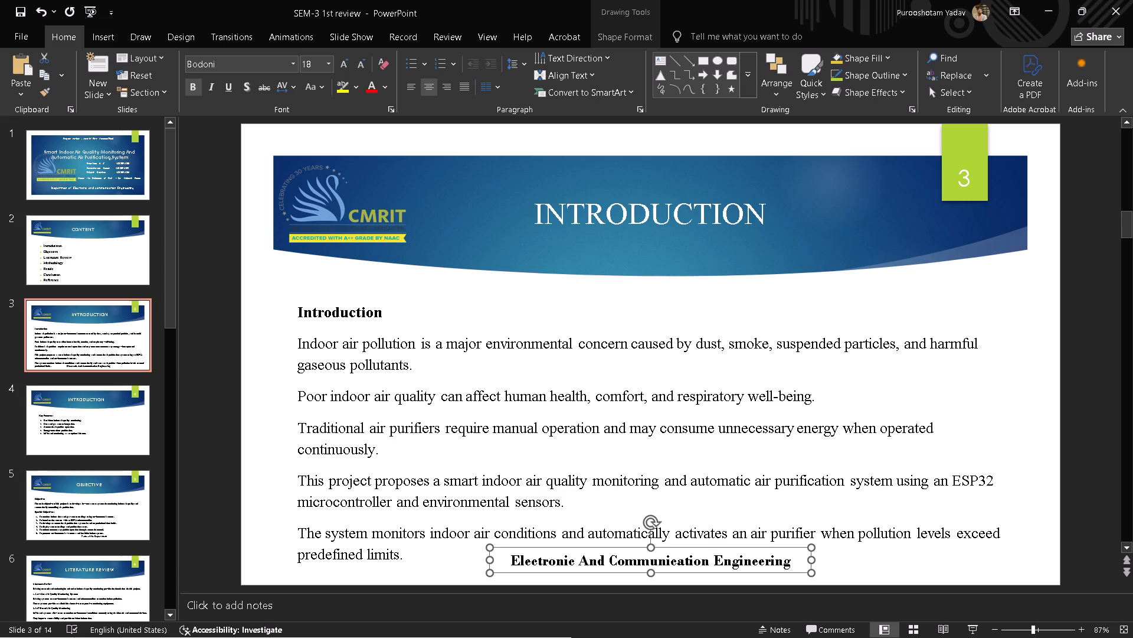
pyautogui.press('Down')
pyautogui.press('Down')
# Add "dfd" at the end of slide 3's footer text.
pyautogui.write('dfd')
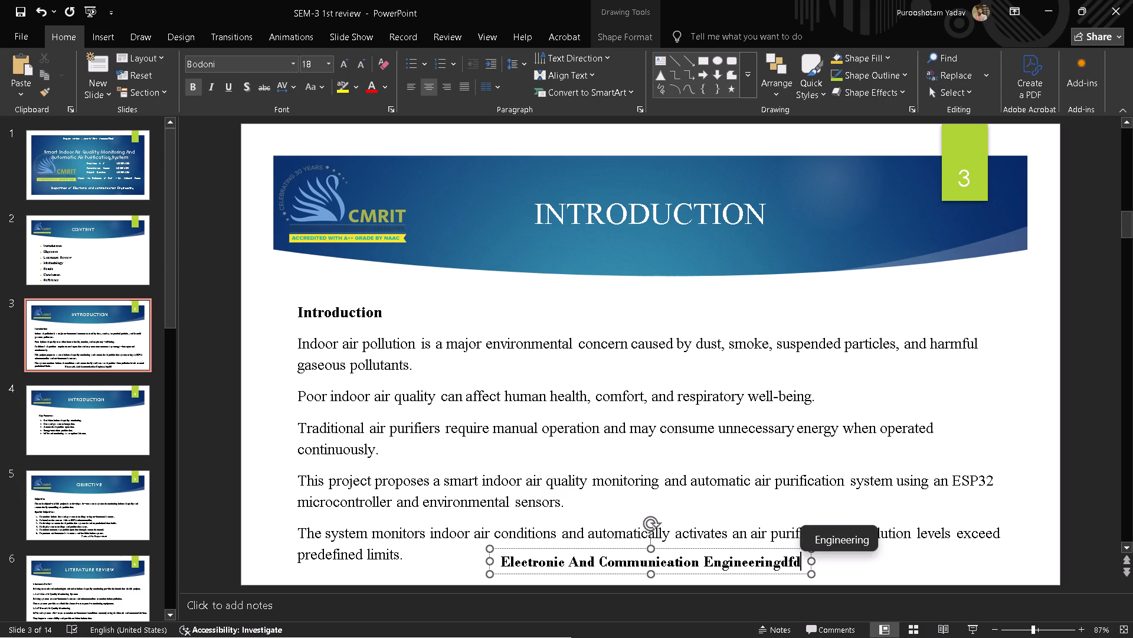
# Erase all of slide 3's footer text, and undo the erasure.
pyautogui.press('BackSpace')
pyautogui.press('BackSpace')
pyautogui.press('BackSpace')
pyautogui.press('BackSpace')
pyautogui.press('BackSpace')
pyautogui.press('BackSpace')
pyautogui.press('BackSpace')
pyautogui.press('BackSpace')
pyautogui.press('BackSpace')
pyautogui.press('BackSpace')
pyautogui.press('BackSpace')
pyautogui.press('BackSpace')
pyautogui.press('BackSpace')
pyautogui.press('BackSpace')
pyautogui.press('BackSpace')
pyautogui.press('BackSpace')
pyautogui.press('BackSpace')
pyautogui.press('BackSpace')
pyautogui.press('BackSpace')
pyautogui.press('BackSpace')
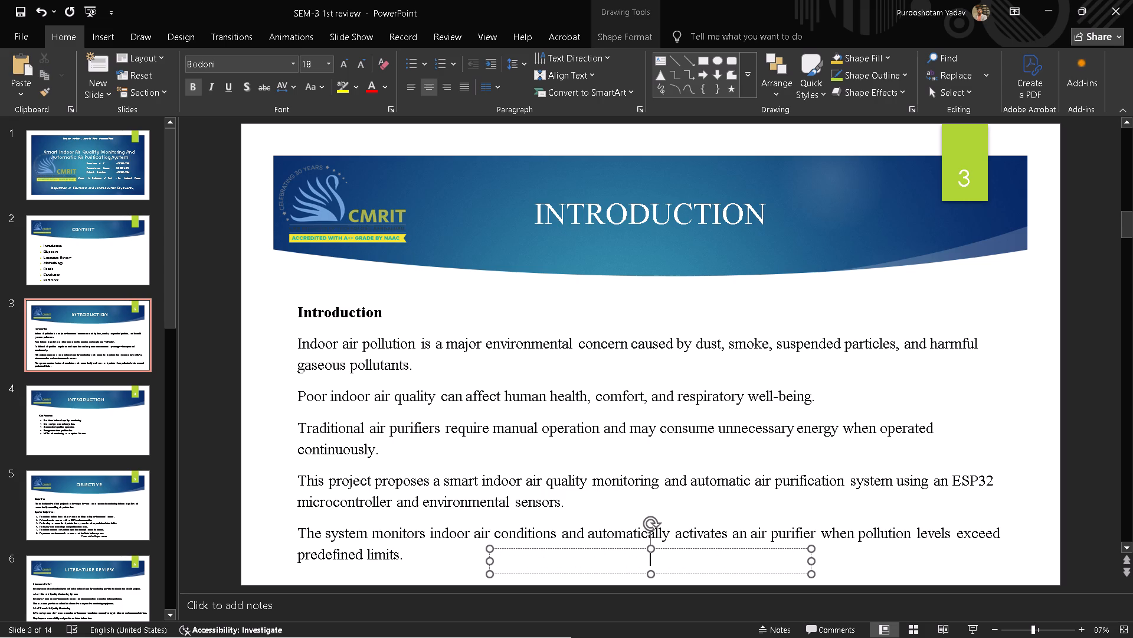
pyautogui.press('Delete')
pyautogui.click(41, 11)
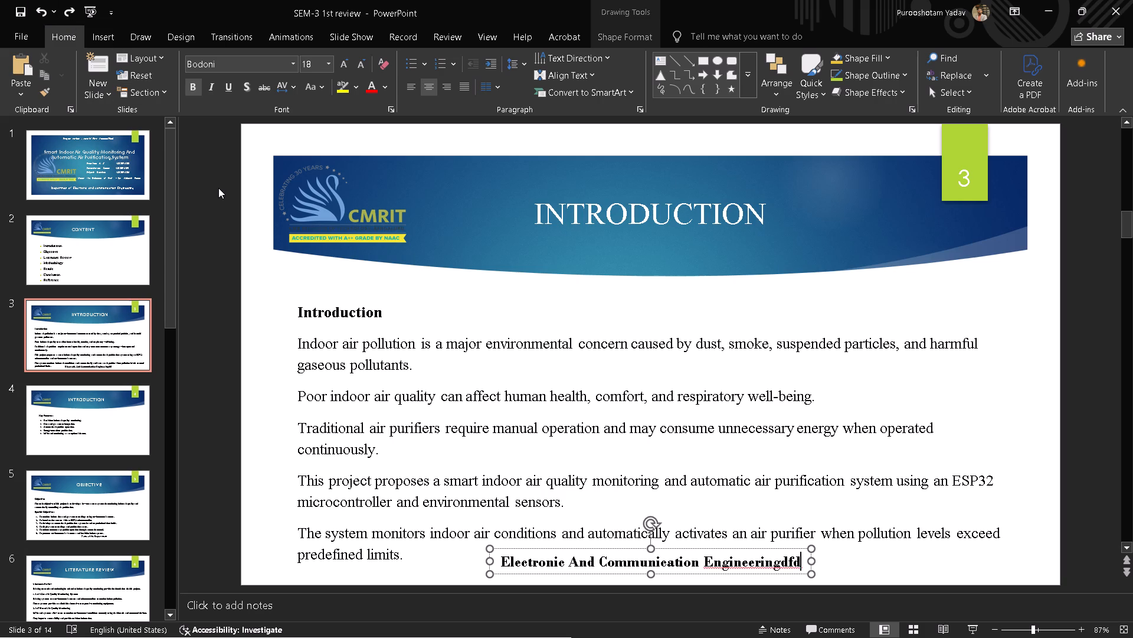
# Insert "Department of " before "Electronic" at the start of slide 3's footer text.
pyautogui.press('Left')
pyautogui.press('Left')
pyautogui.press('Left')
pyautogui.press('Left')
pyautogui.press('Left')
pyautogui.press('Left')
pyautogui.press('Left')
pyautogui.press('Left')
pyautogui.press('Left')
pyautogui.press('Left')
pyautogui.press('Left')
pyautogui.press('Left')
pyautogui.press('Left')
pyautogui.press('Left')
pyautogui.press('Left')
pyautogui.press('Left')
pyautogui.press('Left')
pyautogui.press('Left')
pyautogui.press('Left')
pyautogui.press('Left')
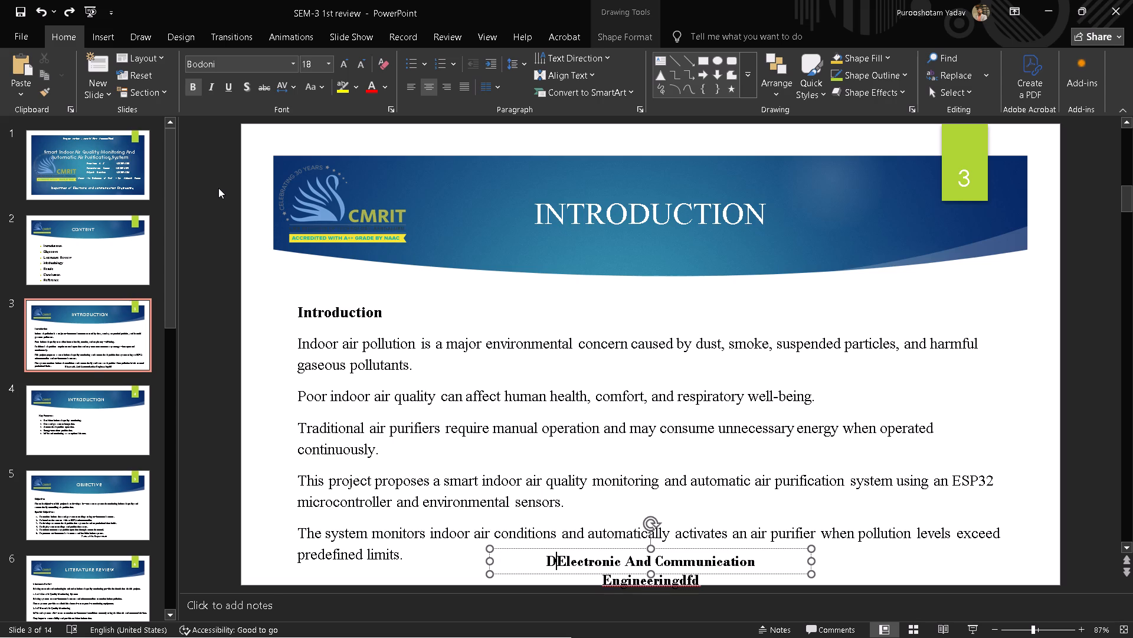
pyautogui.write('epa')
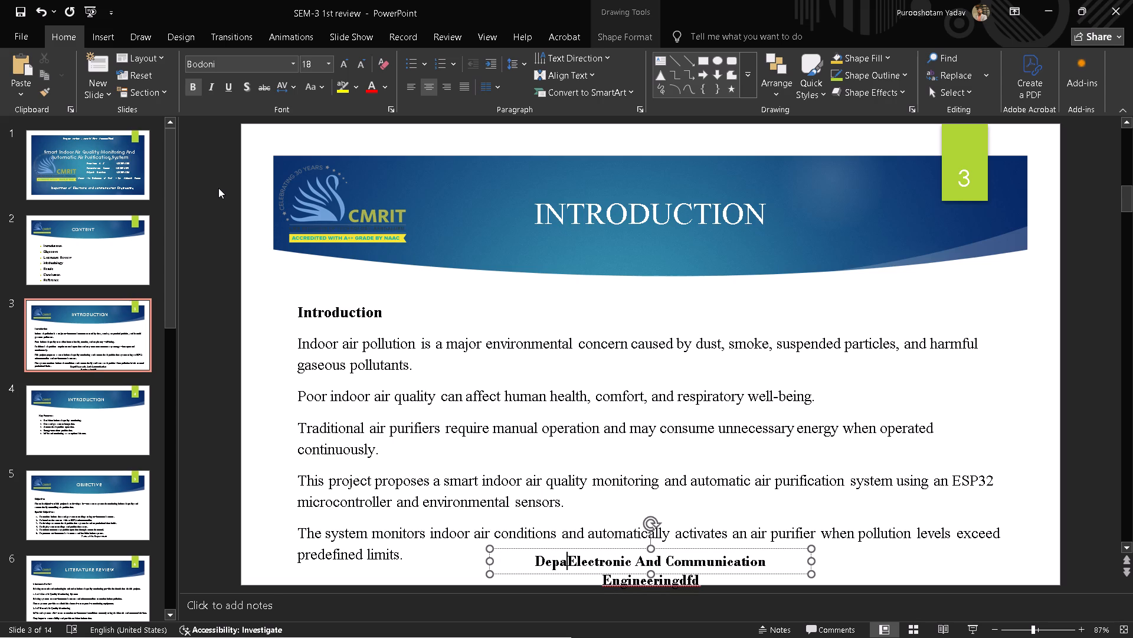
pyautogui.write('rtment of')
pyautogui.press('space')
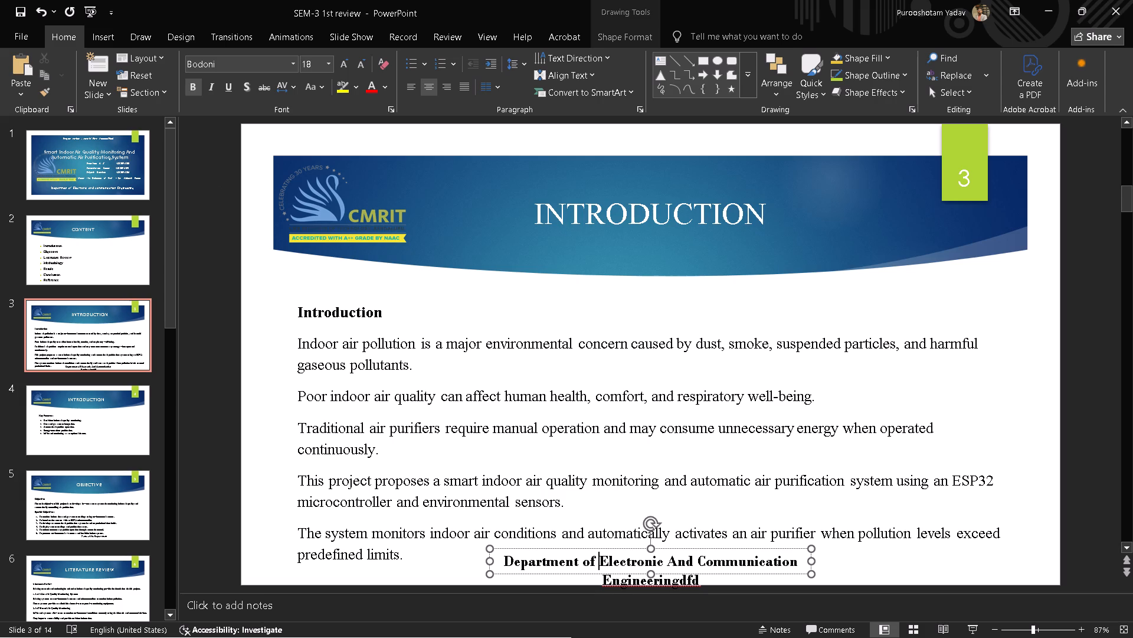
# Widen slide 3's footer box on its right side so the department text fits on one line.
pyautogui.moveTo(811, 561); pyautogui.dragTo(859, 559)
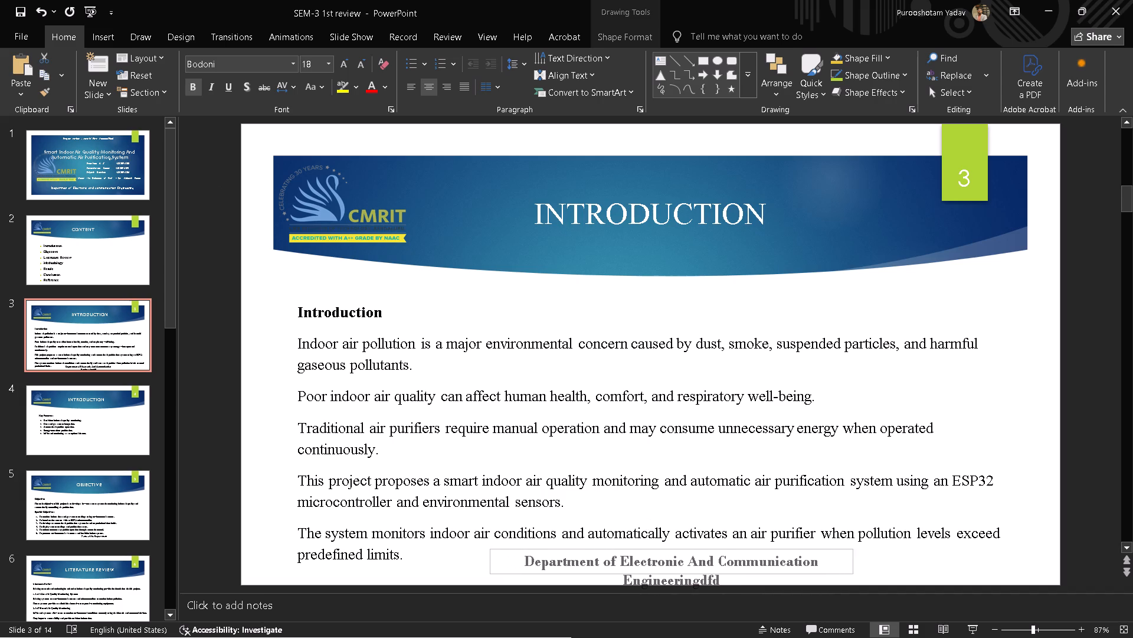
pyautogui.moveTo(859, 559); pyautogui.dragTo(916, 561)
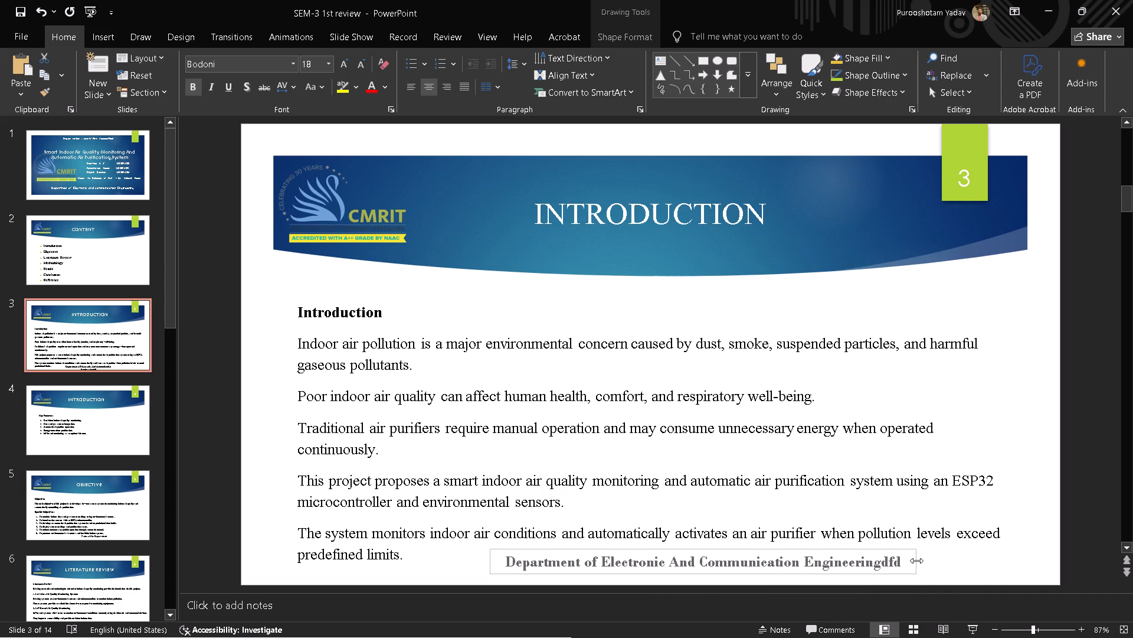
# Remove the stray "dfd" after "Engineering" so slide 3's footer reads "Department of Electronic And Communication Engineering".
pyautogui.click(897, 562)
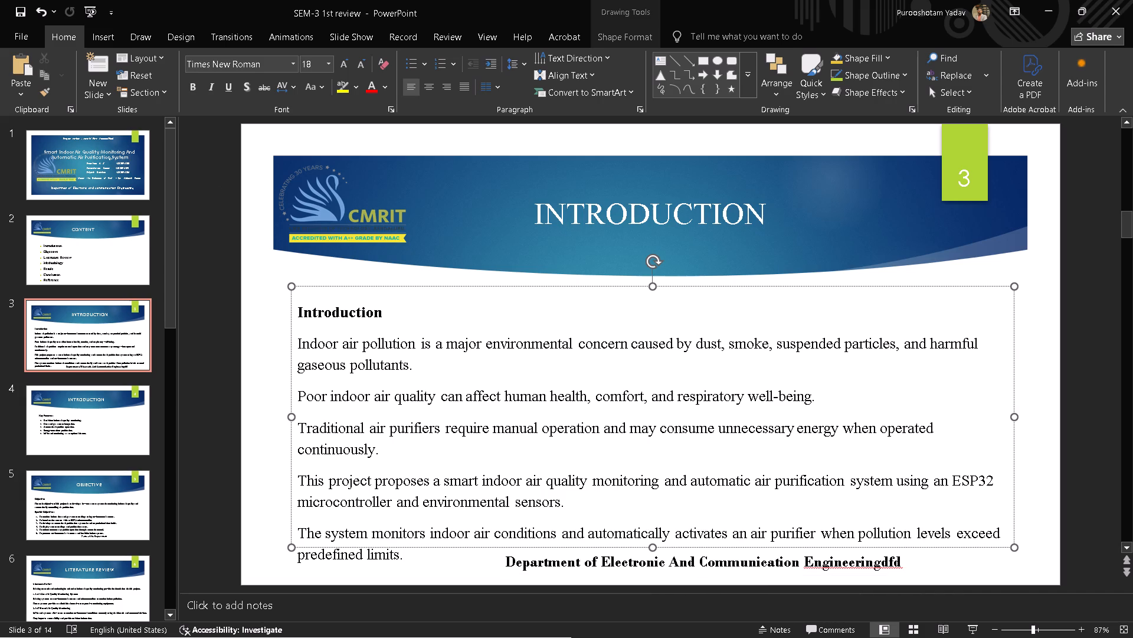
pyautogui.click(884, 569)
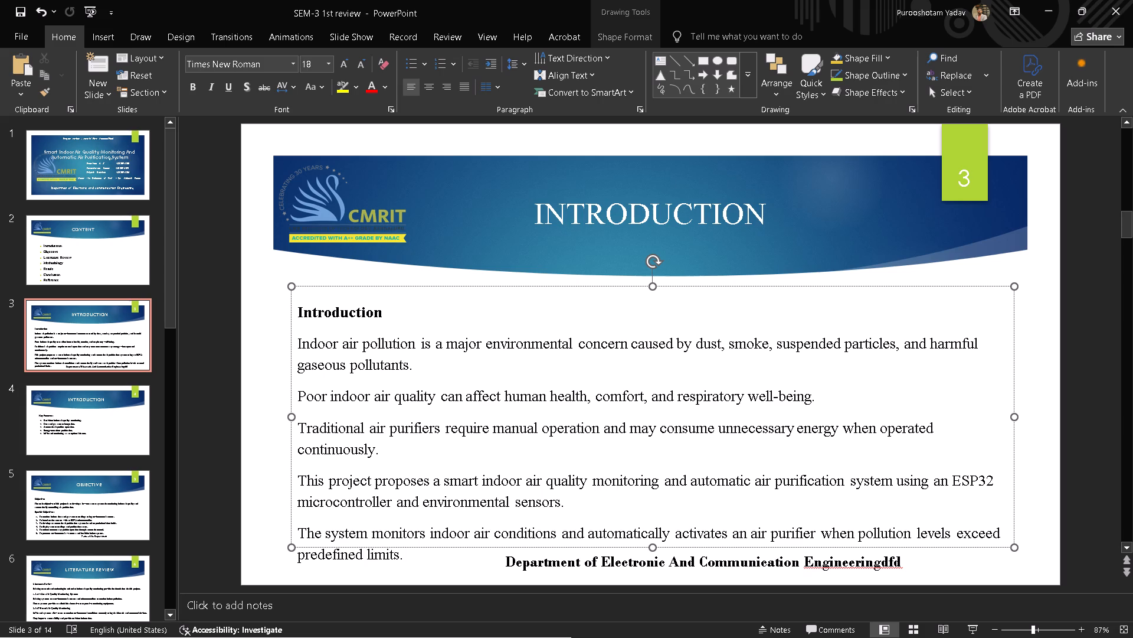
pyautogui.click(746, 575)
pyautogui.write('vd')
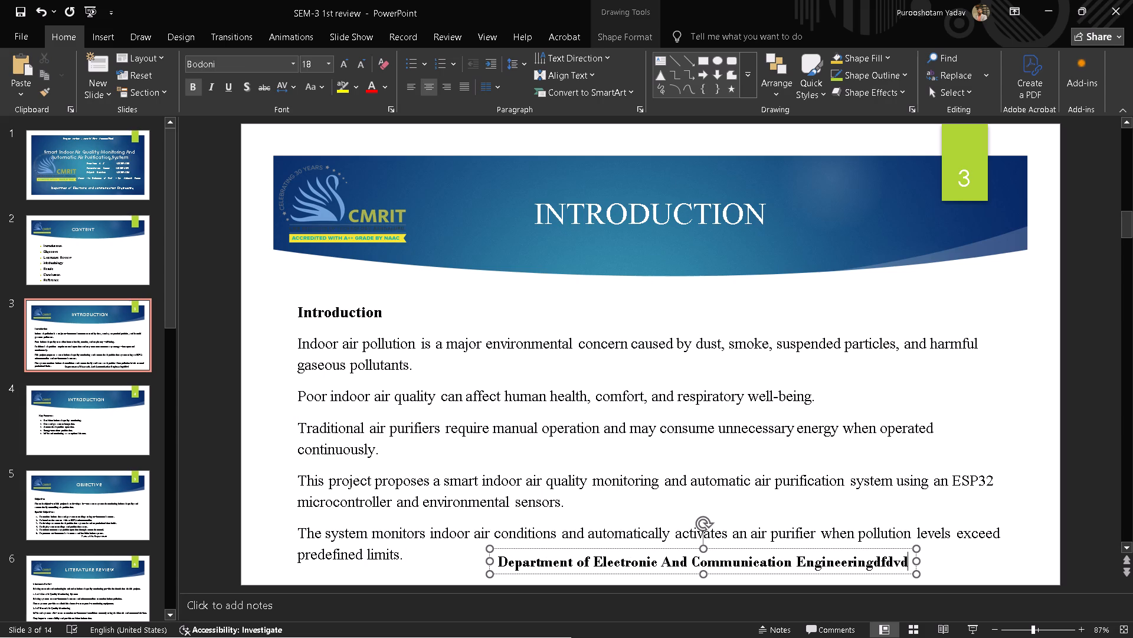
pyautogui.press('BackSpace')
pyautogui.press('BackSpace')
pyautogui.press('BackSpace')
pyautogui.press('BackSpace')
pyautogui.press('BackSpace')
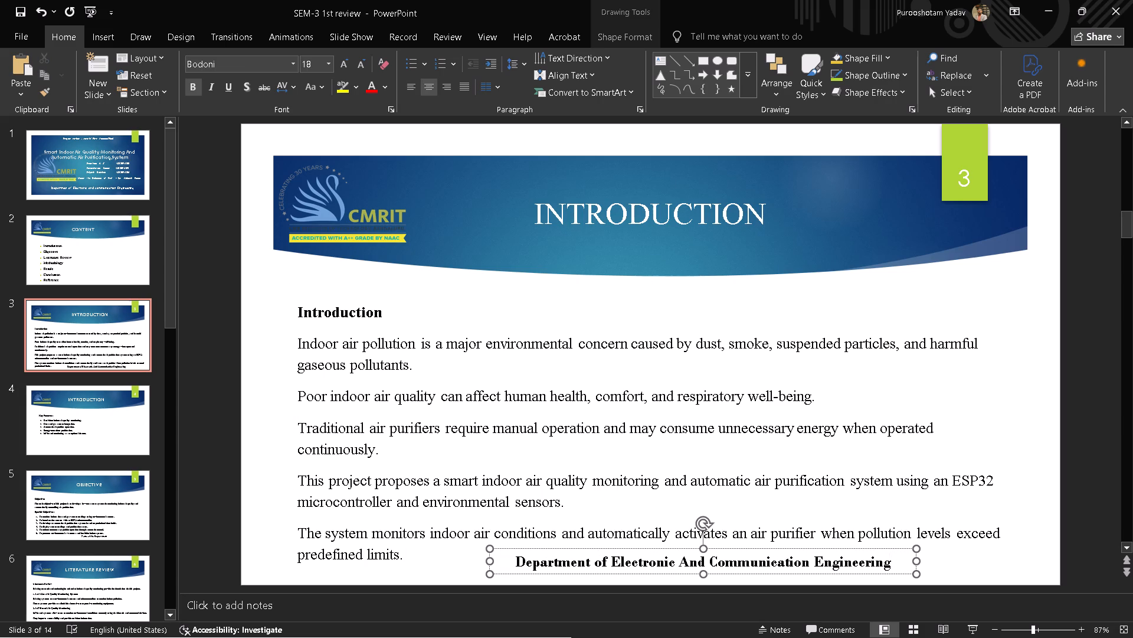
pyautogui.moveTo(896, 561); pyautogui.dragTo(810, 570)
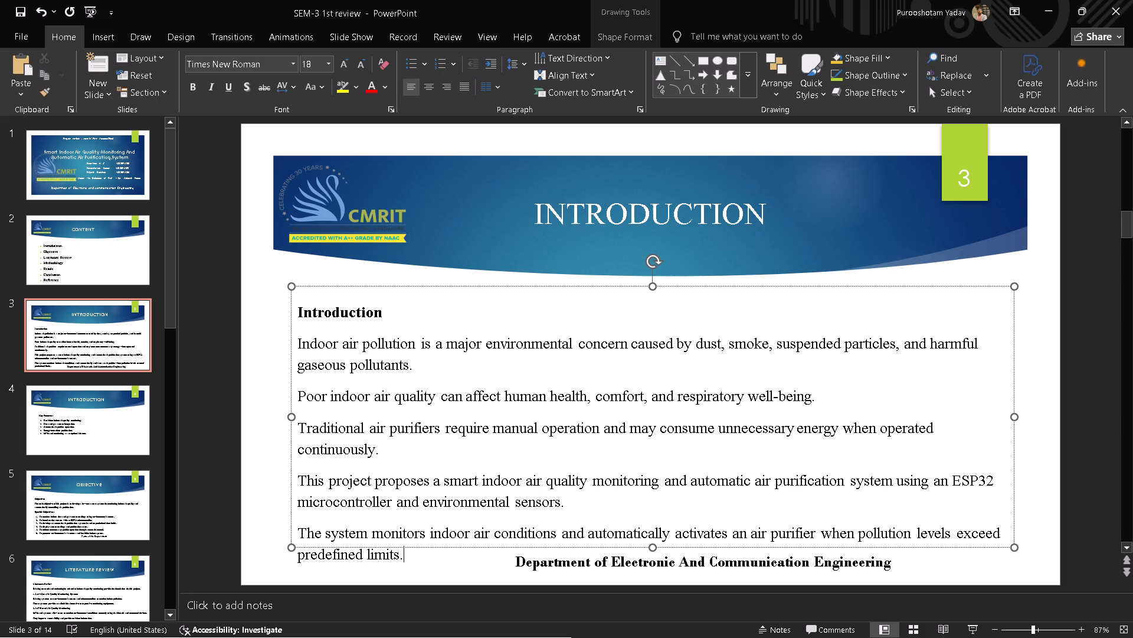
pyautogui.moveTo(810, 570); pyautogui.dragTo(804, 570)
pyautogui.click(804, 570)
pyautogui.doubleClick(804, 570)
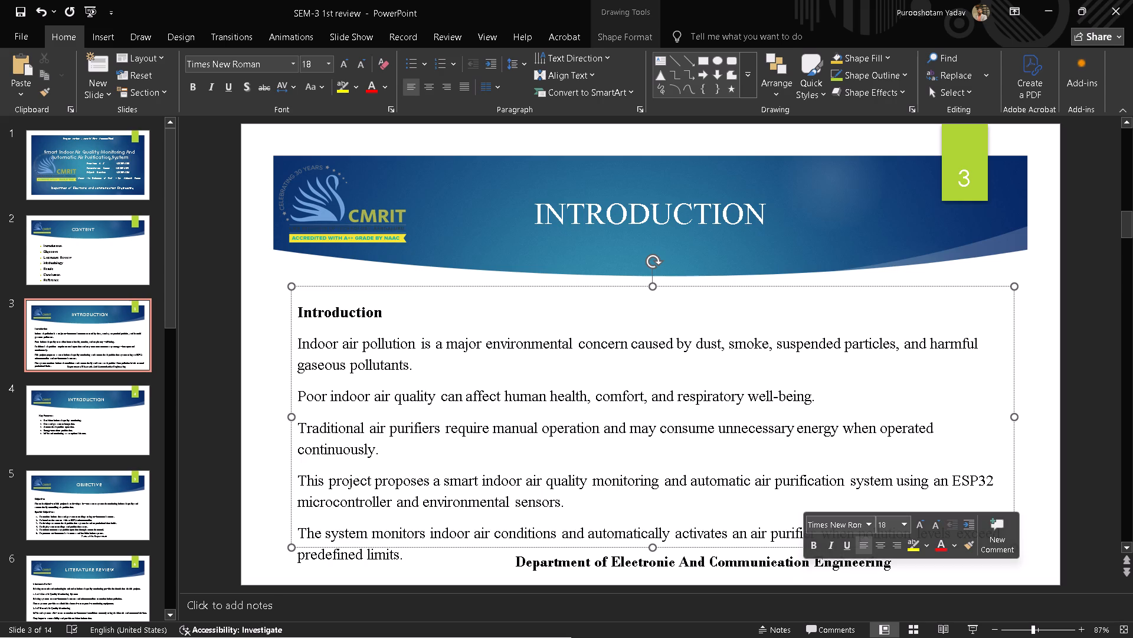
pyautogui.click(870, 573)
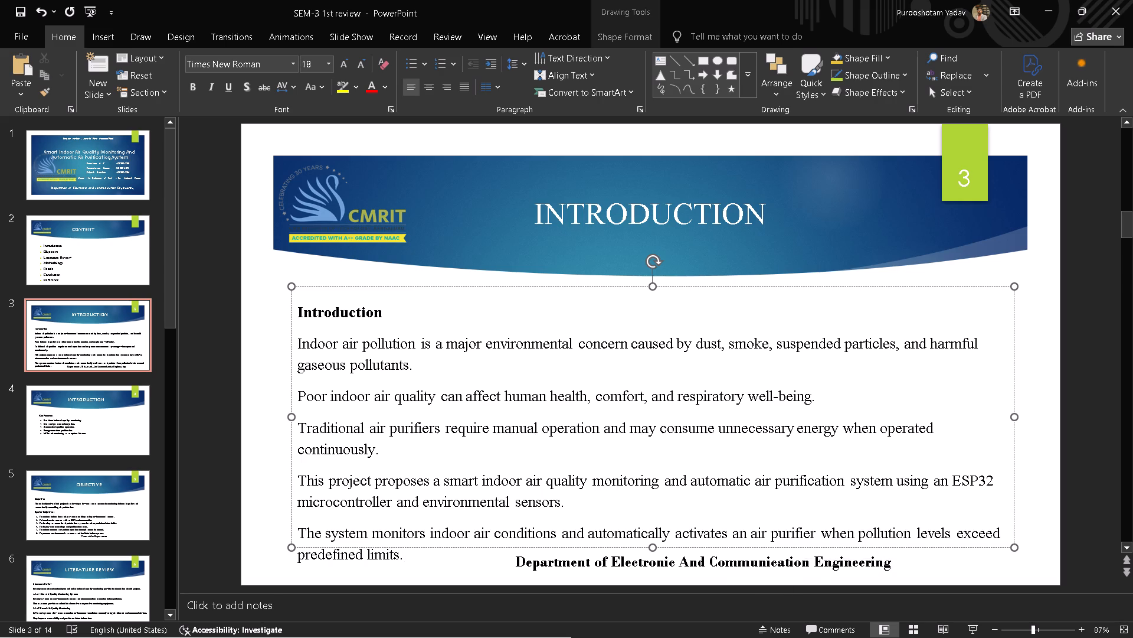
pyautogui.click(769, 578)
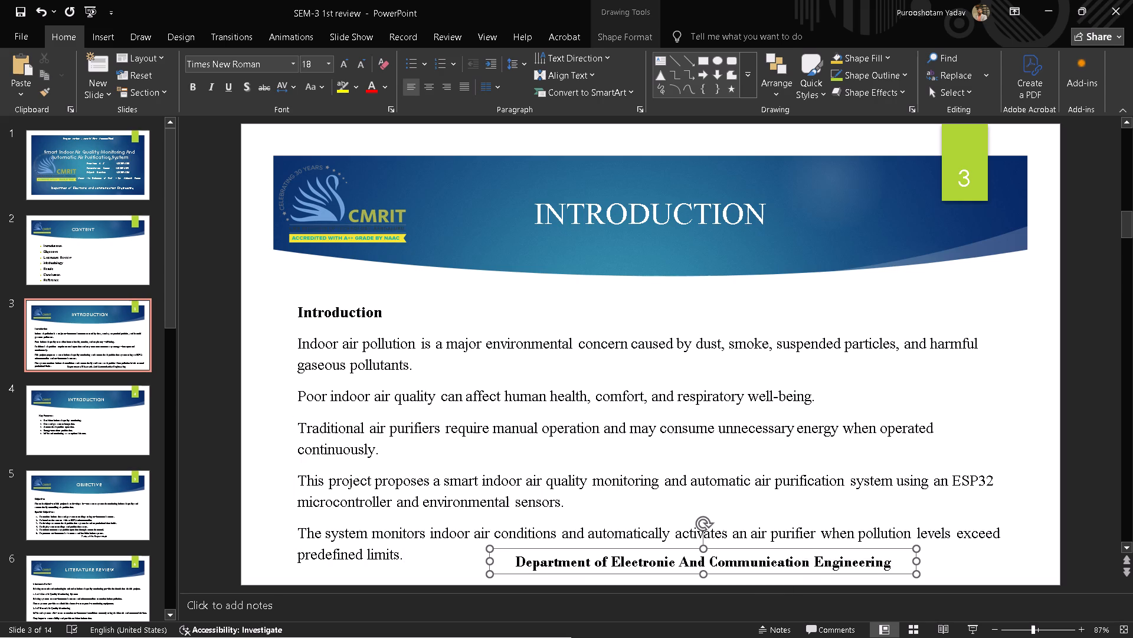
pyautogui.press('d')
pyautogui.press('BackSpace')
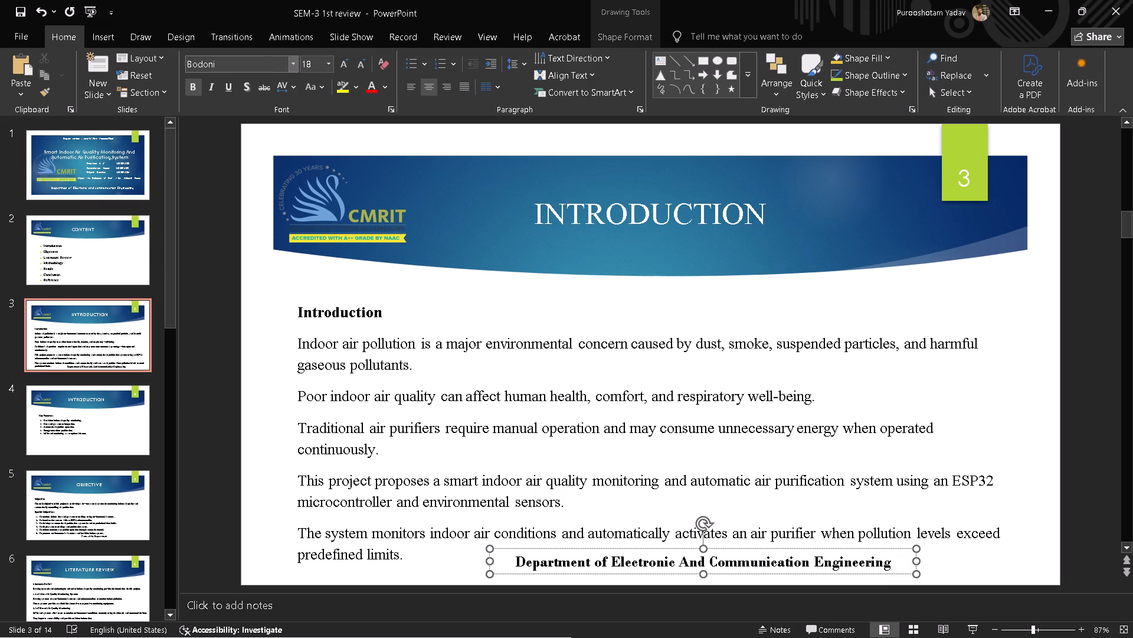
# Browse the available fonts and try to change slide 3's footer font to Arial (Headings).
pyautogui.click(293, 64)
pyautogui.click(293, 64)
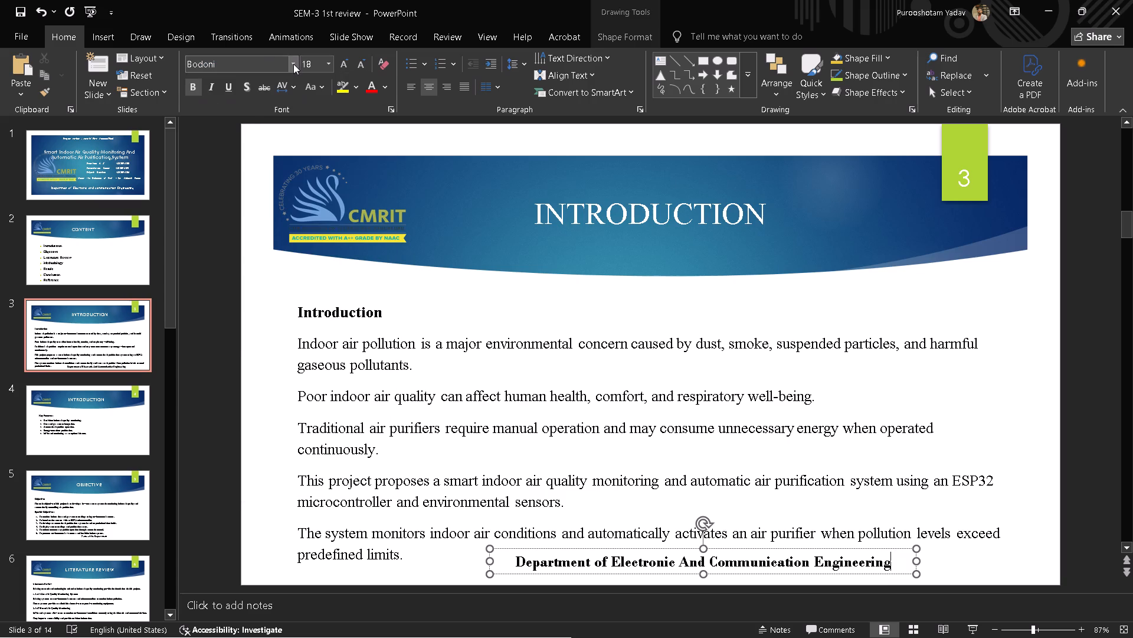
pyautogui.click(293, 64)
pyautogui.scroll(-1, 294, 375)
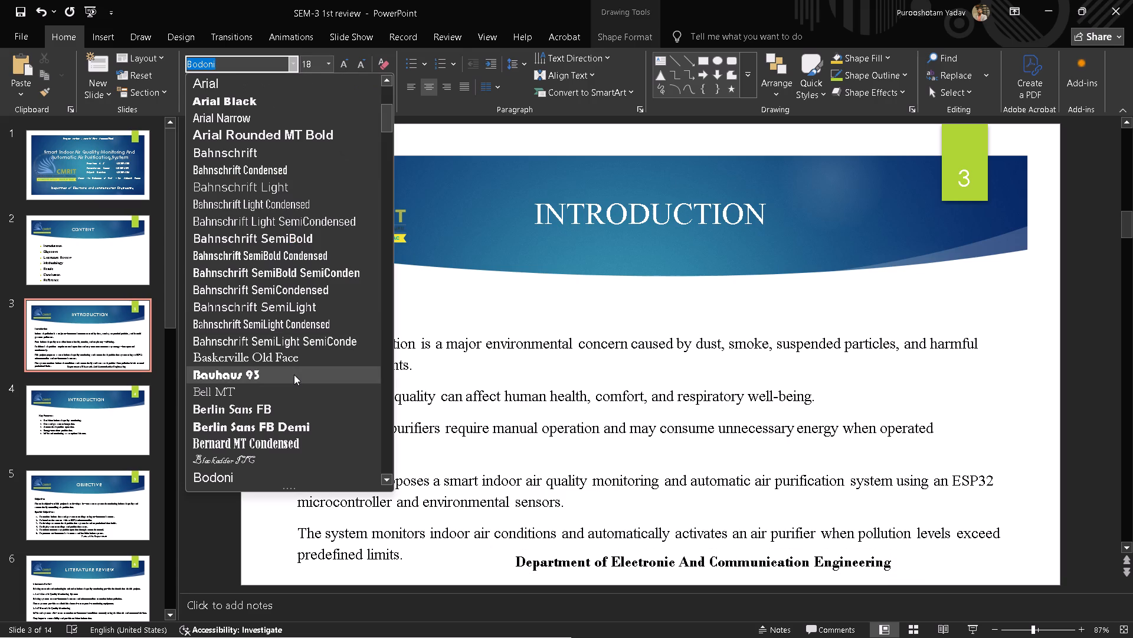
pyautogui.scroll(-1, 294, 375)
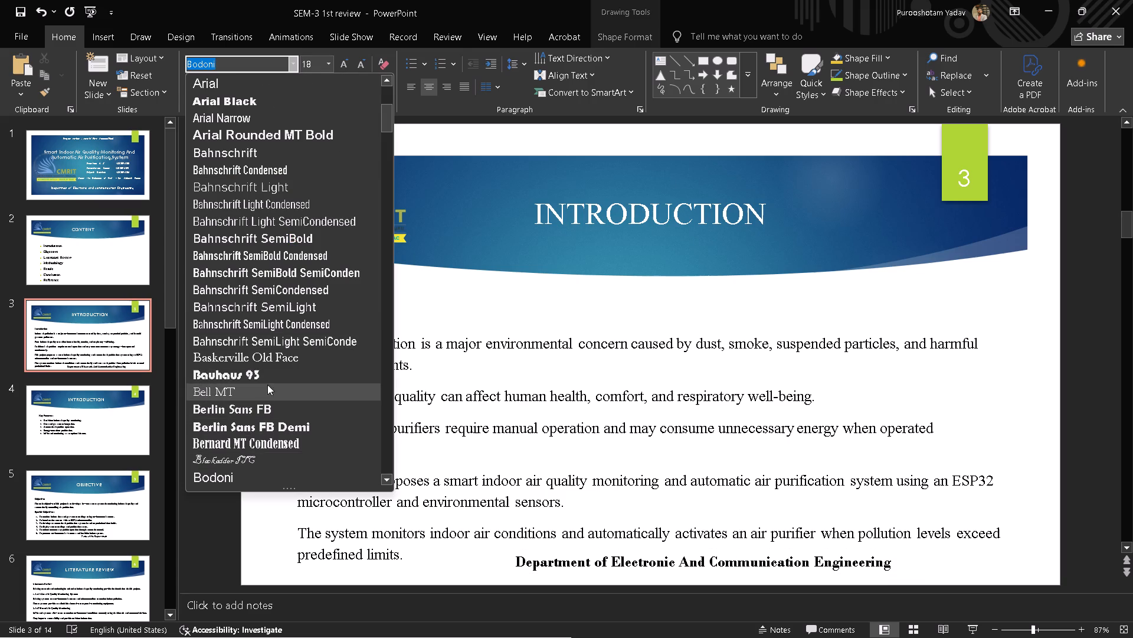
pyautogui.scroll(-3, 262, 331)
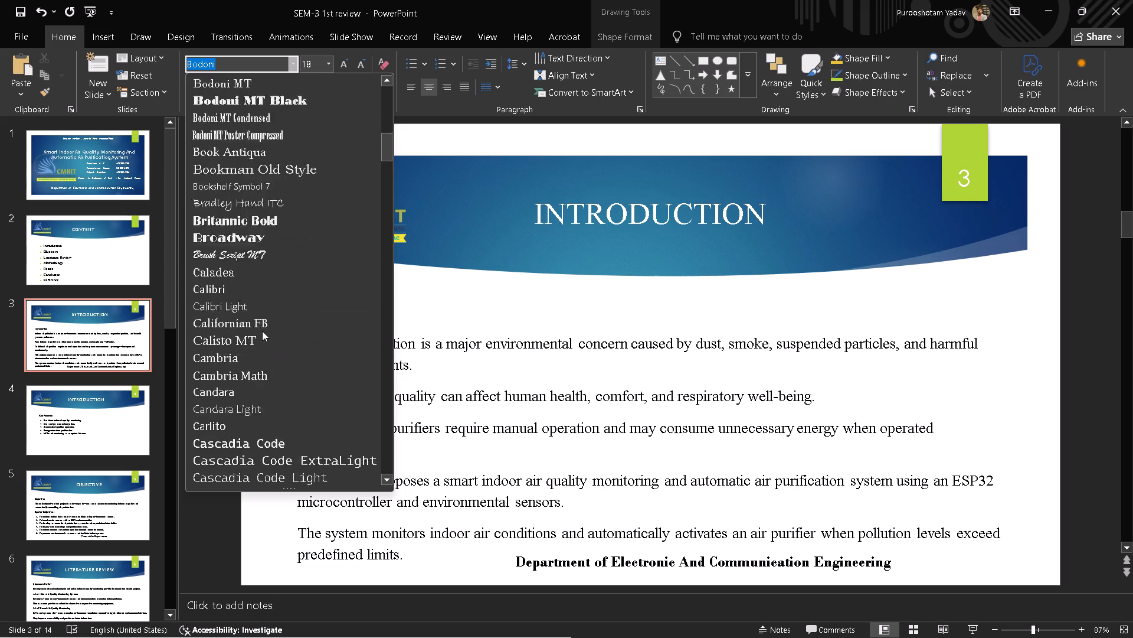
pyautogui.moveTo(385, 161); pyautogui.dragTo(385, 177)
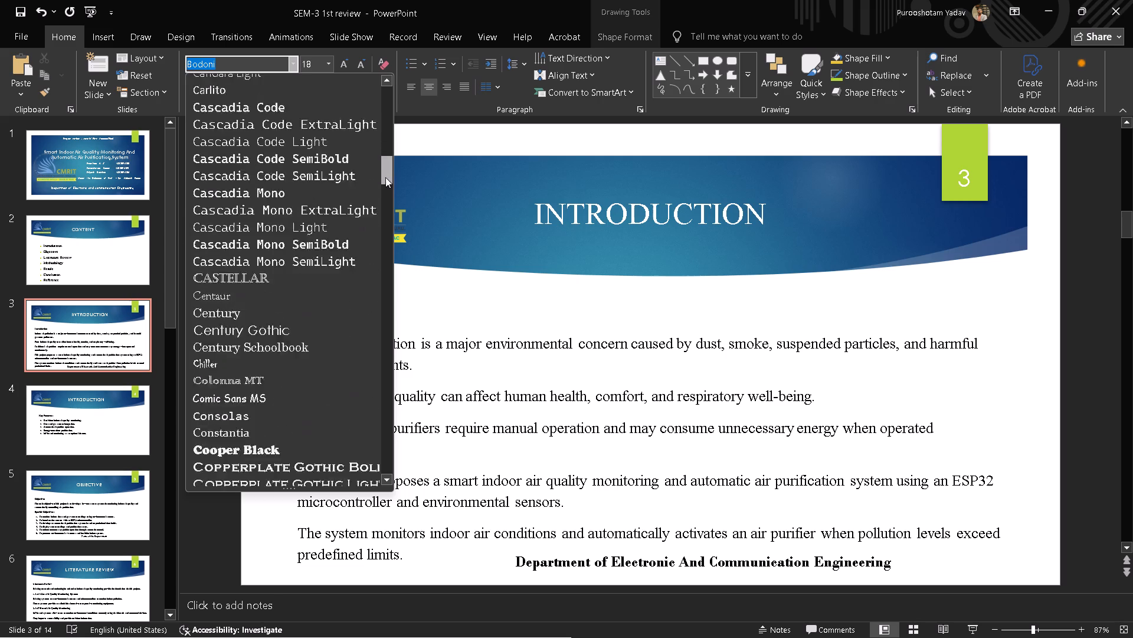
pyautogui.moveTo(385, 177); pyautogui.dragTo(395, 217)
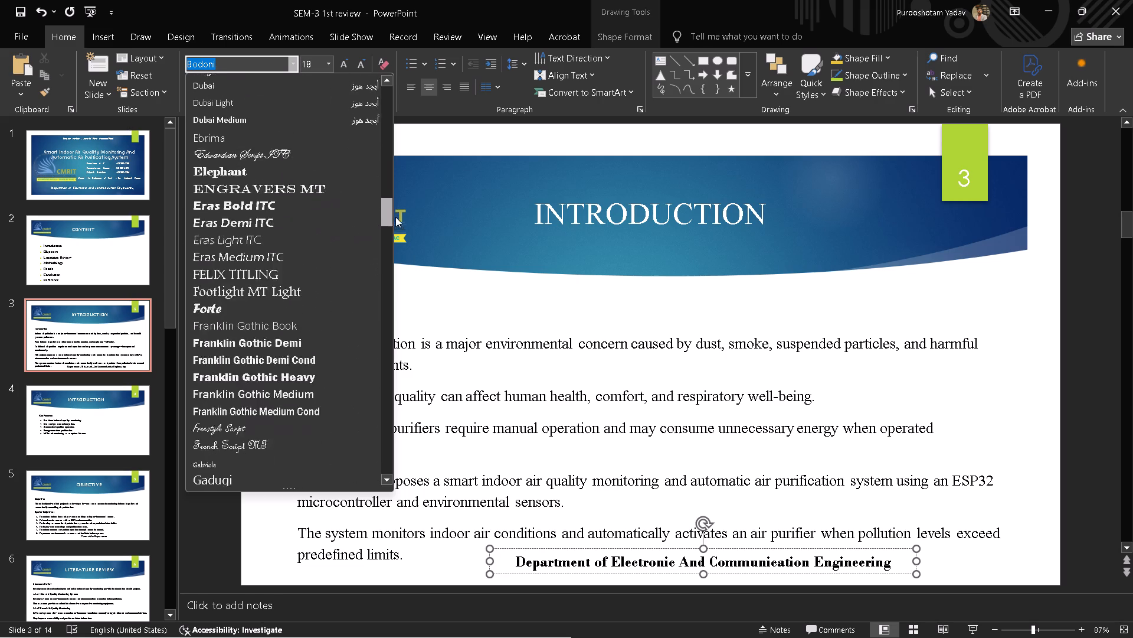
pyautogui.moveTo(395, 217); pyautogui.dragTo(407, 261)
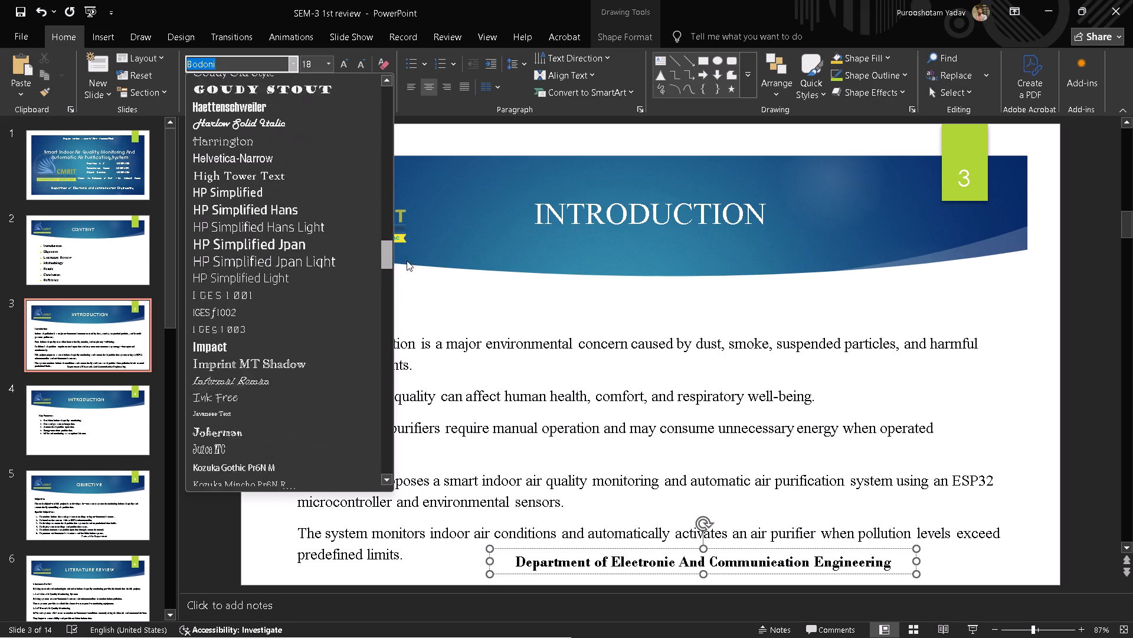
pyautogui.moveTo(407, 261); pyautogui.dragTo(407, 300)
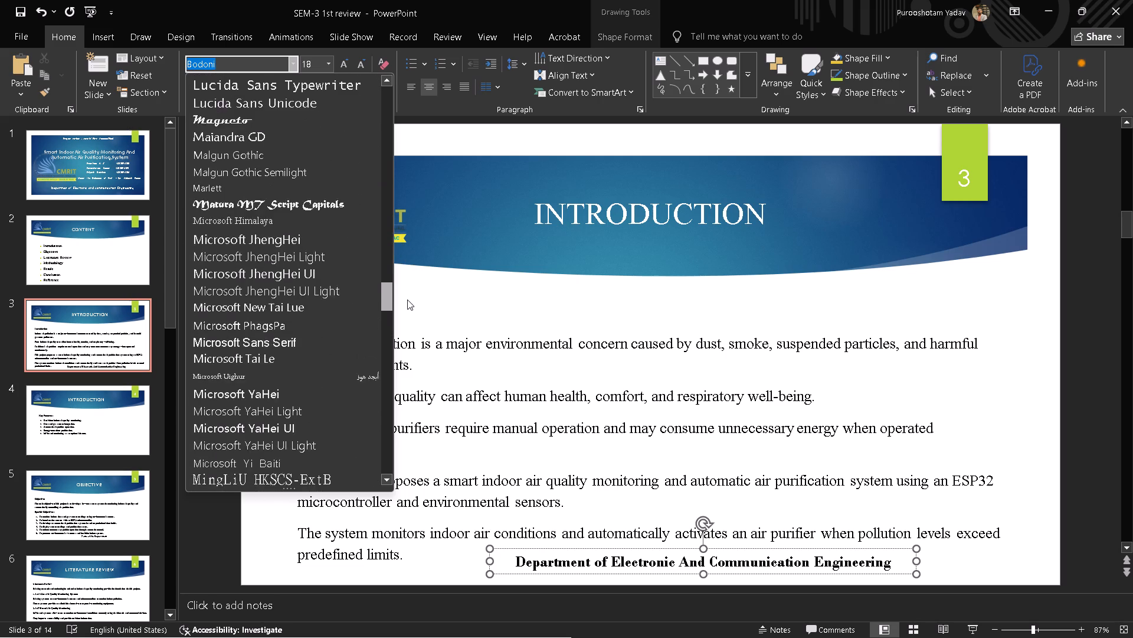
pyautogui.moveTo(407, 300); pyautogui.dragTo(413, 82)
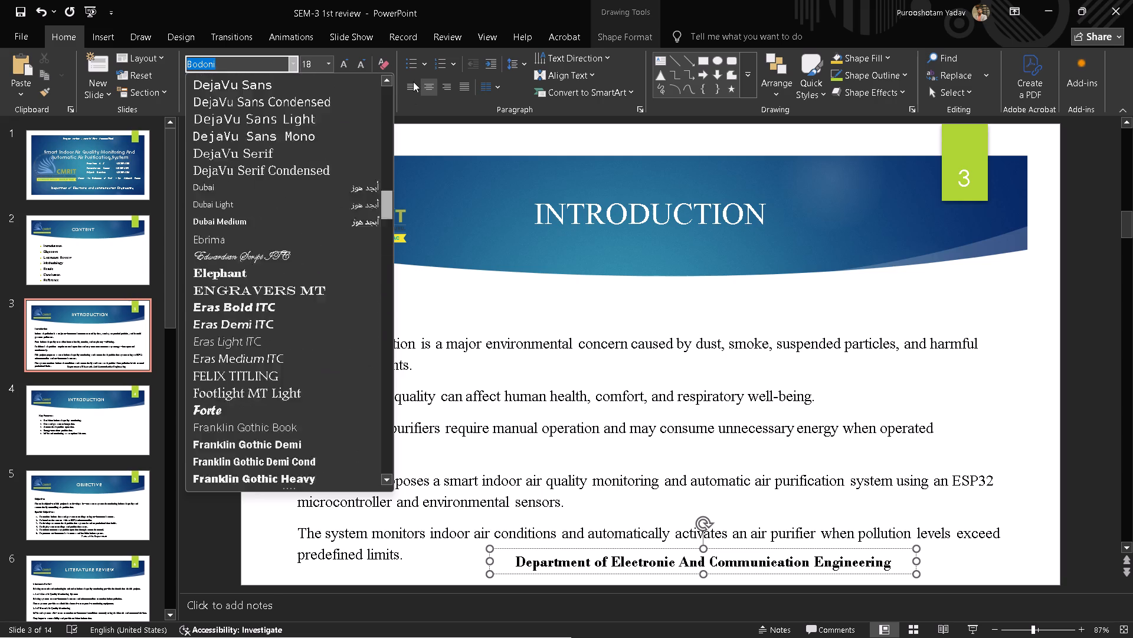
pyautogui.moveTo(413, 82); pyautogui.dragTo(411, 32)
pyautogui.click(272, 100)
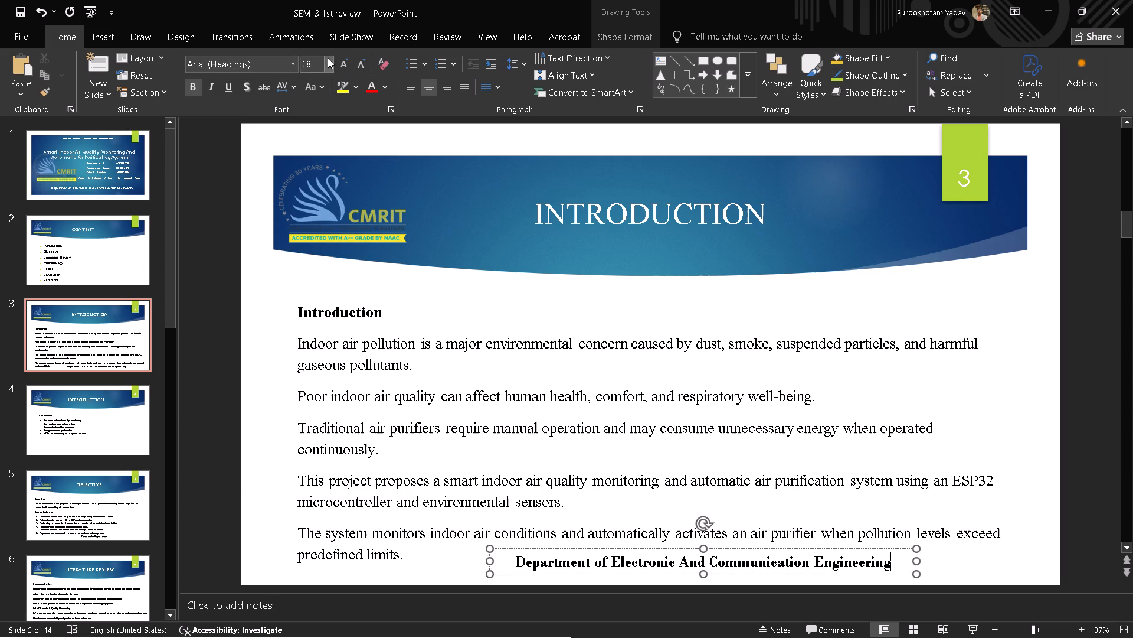
# Remove the bold formatting from all of slide 3's footer text.
pyautogui.click(185, 92)
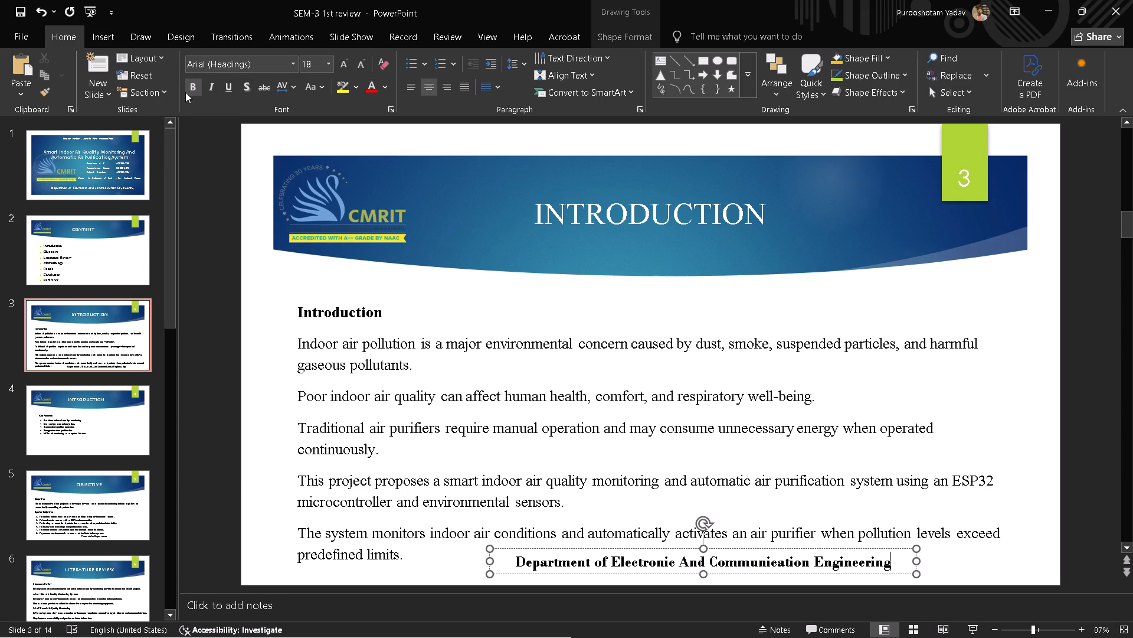
pyautogui.click(191, 88)
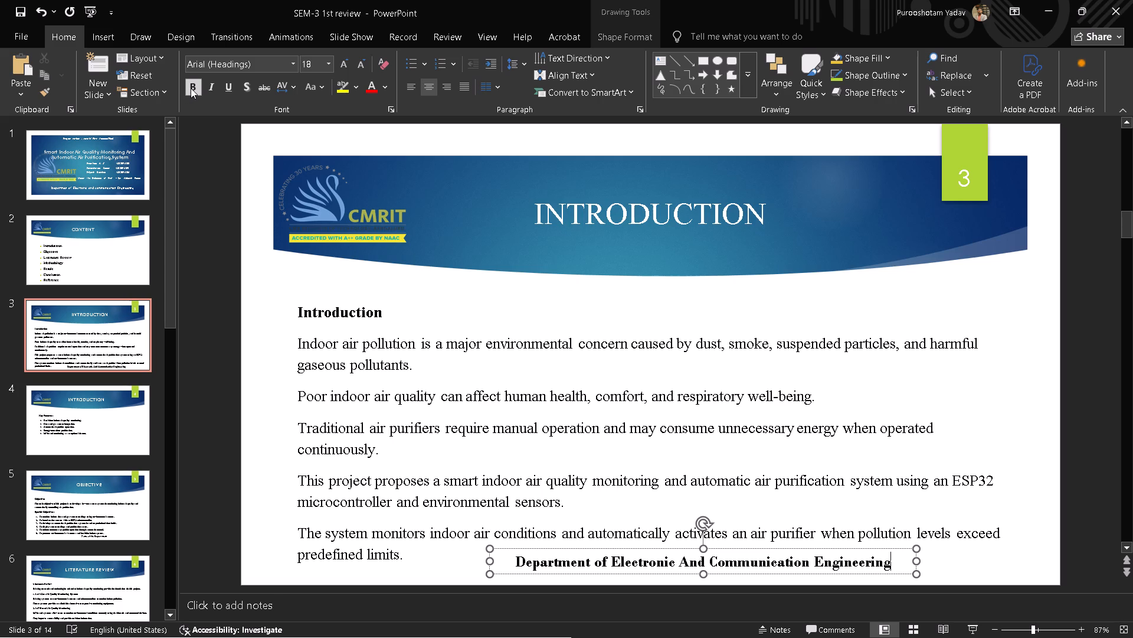
pyautogui.click(191, 88)
pyautogui.click(191, 88)
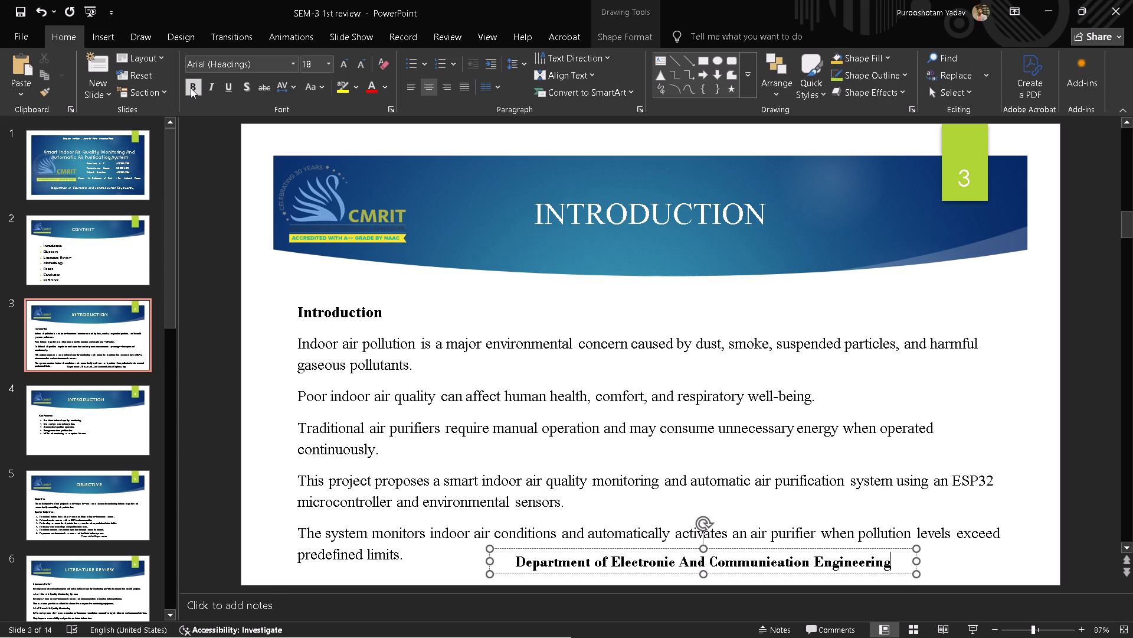
pyautogui.click(198, 81)
pyautogui.hotkey('ctrl', 'a')
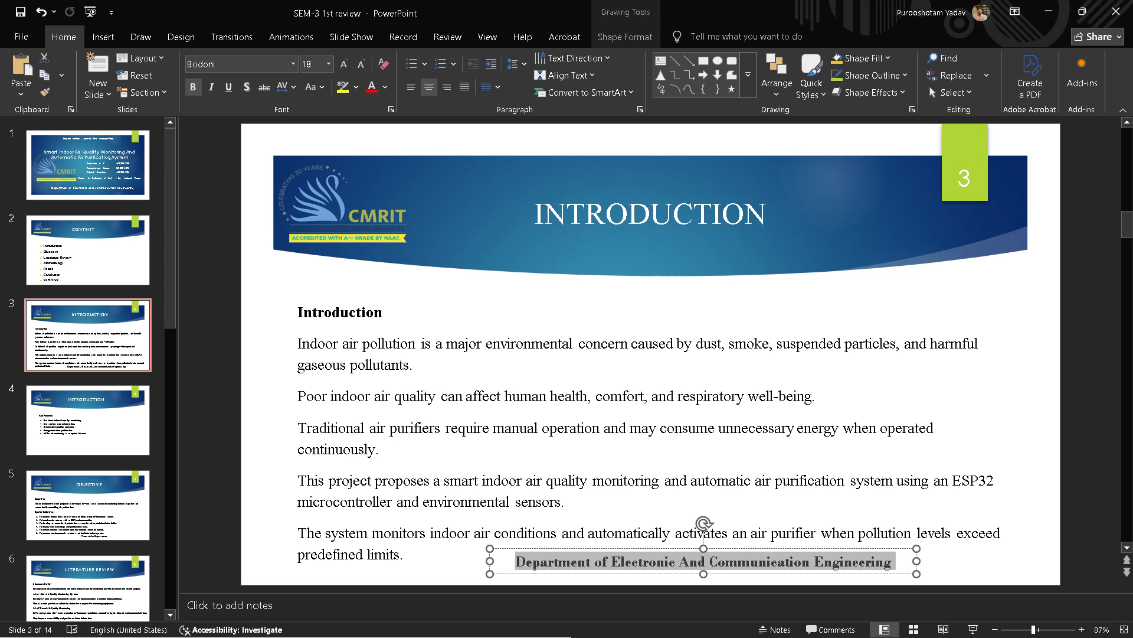
pyautogui.click(197, 89)
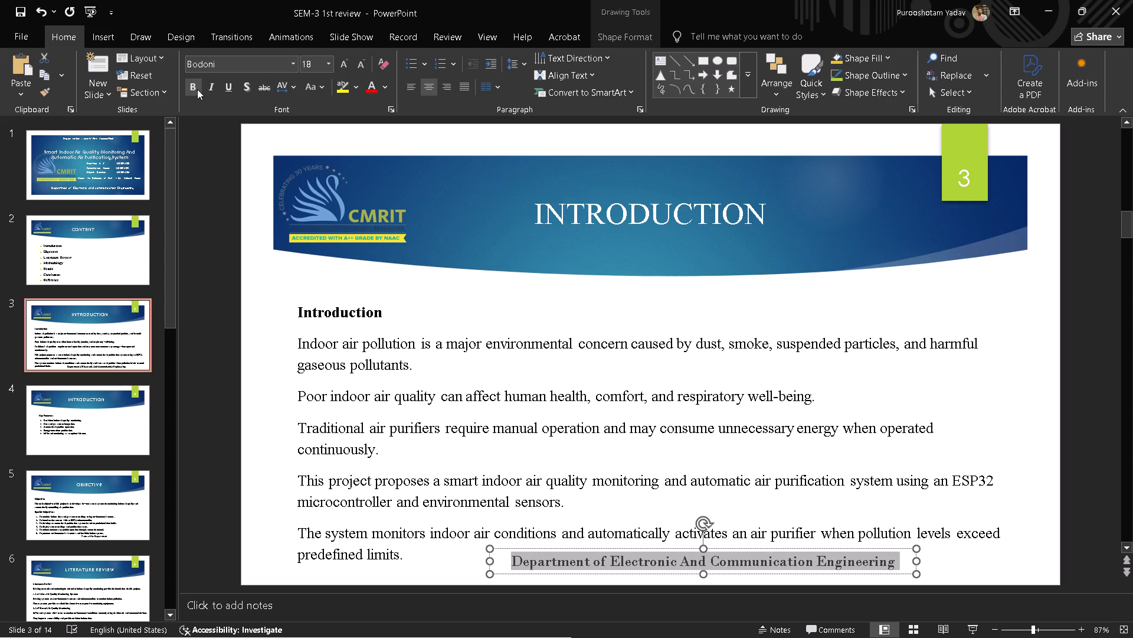
# Open the font size choices for the selected footer text on slide 3.
pyautogui.click(327, 64)
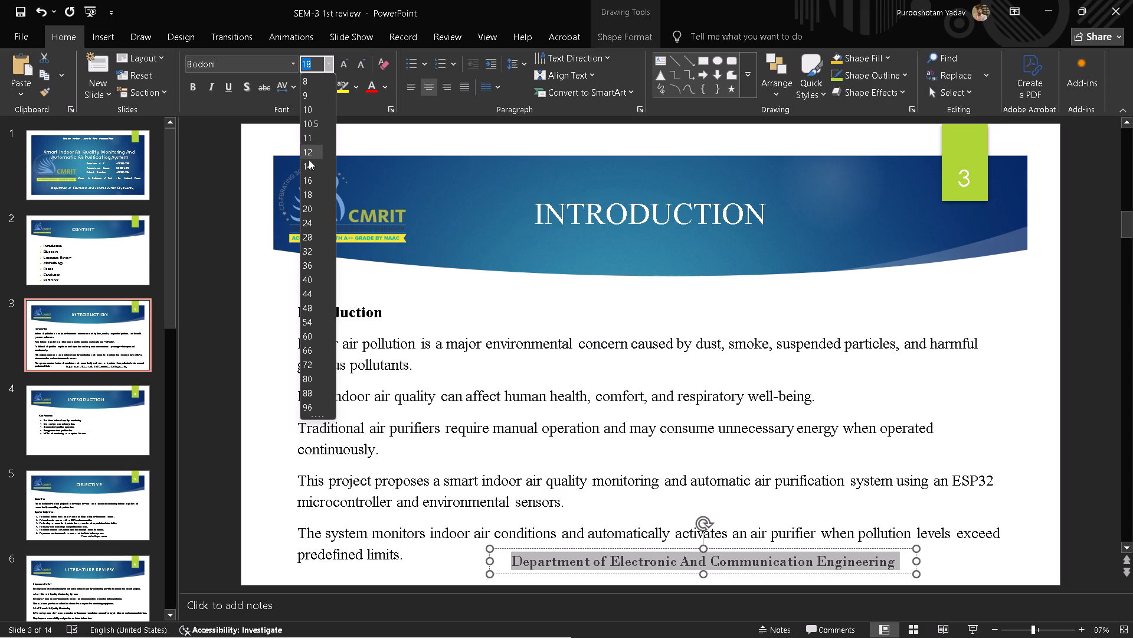
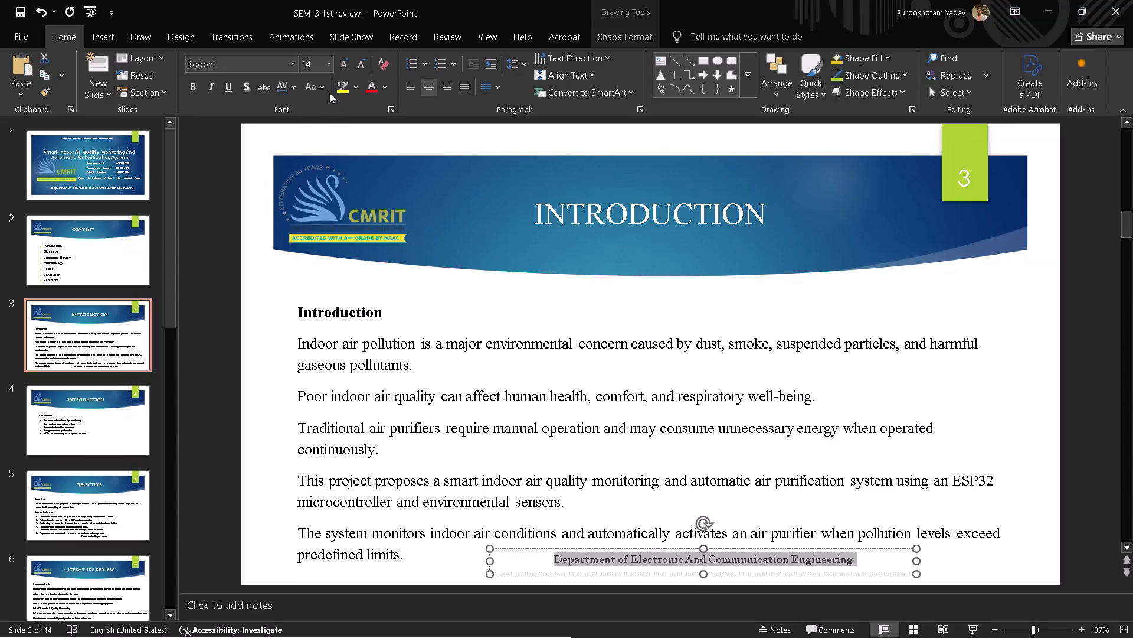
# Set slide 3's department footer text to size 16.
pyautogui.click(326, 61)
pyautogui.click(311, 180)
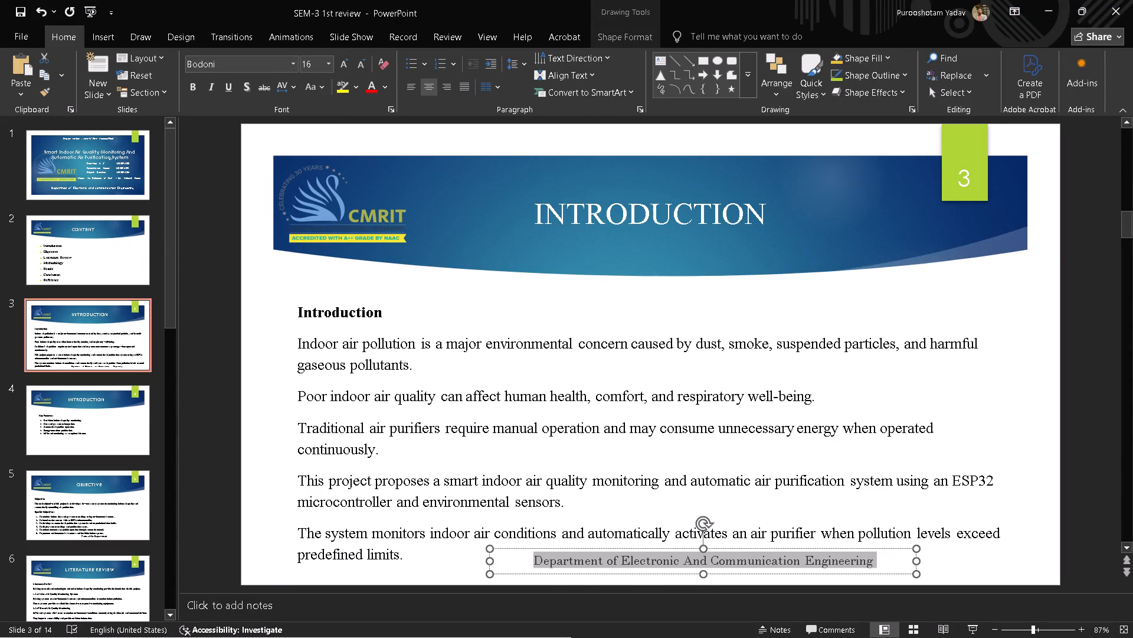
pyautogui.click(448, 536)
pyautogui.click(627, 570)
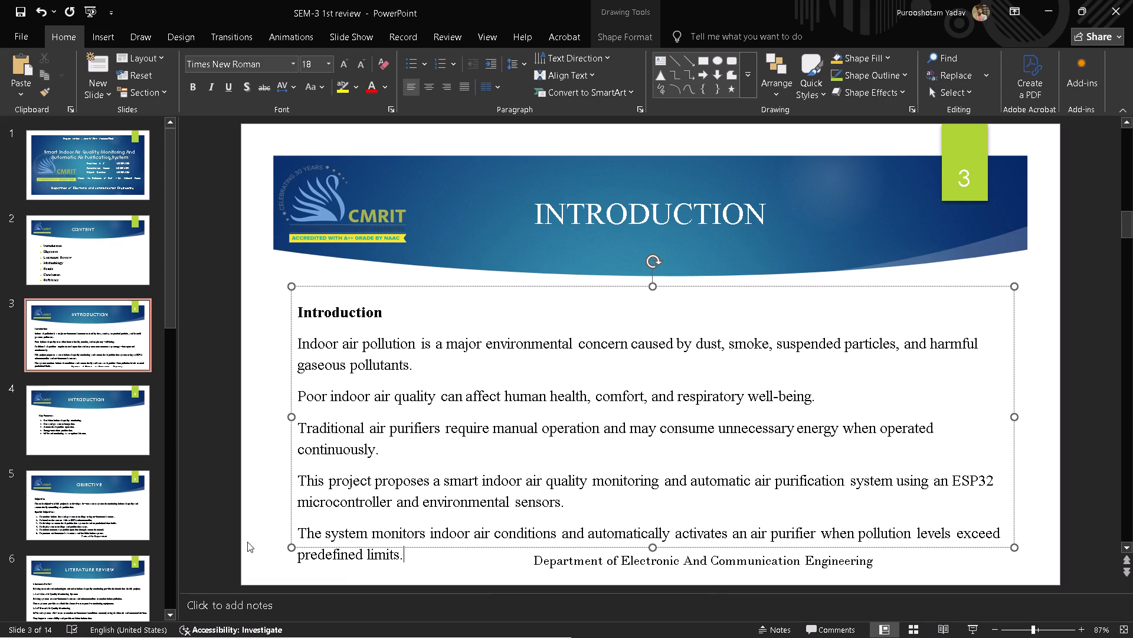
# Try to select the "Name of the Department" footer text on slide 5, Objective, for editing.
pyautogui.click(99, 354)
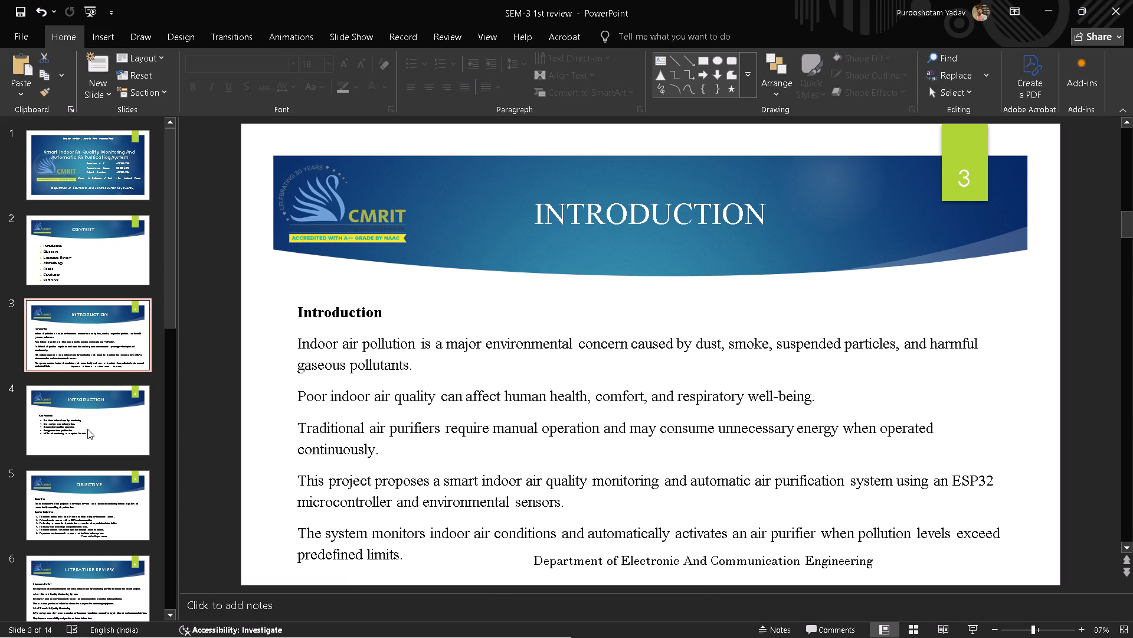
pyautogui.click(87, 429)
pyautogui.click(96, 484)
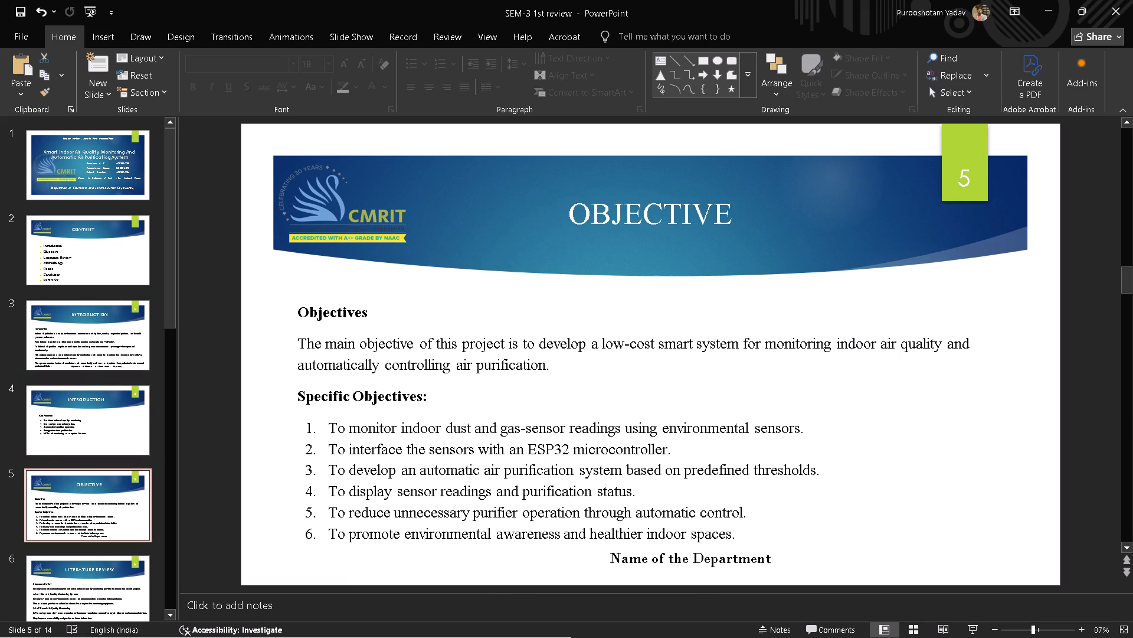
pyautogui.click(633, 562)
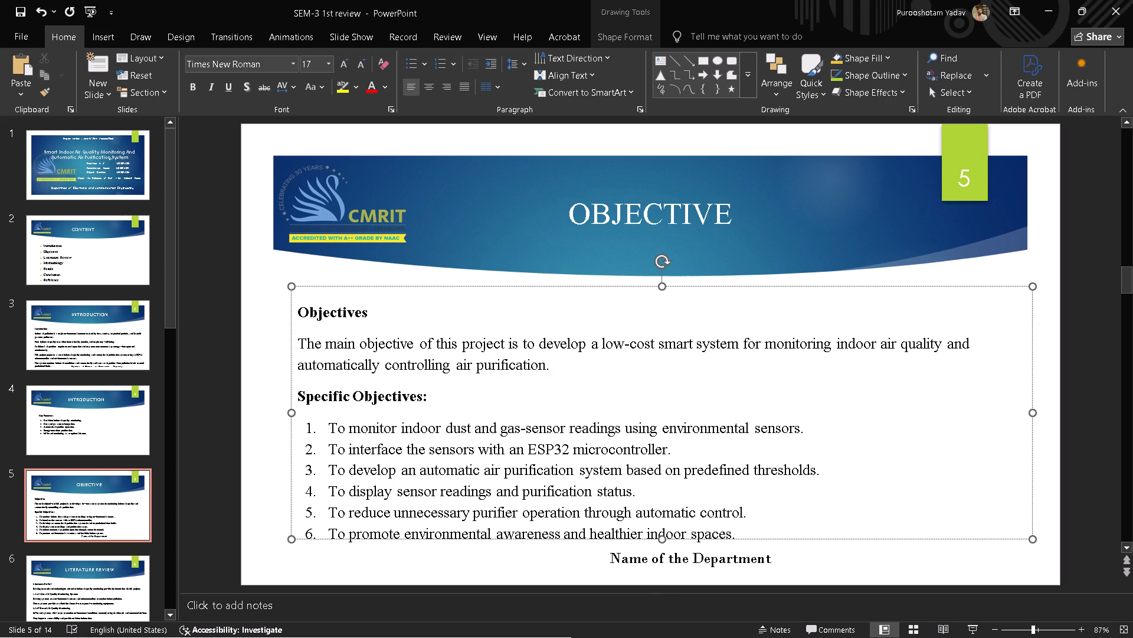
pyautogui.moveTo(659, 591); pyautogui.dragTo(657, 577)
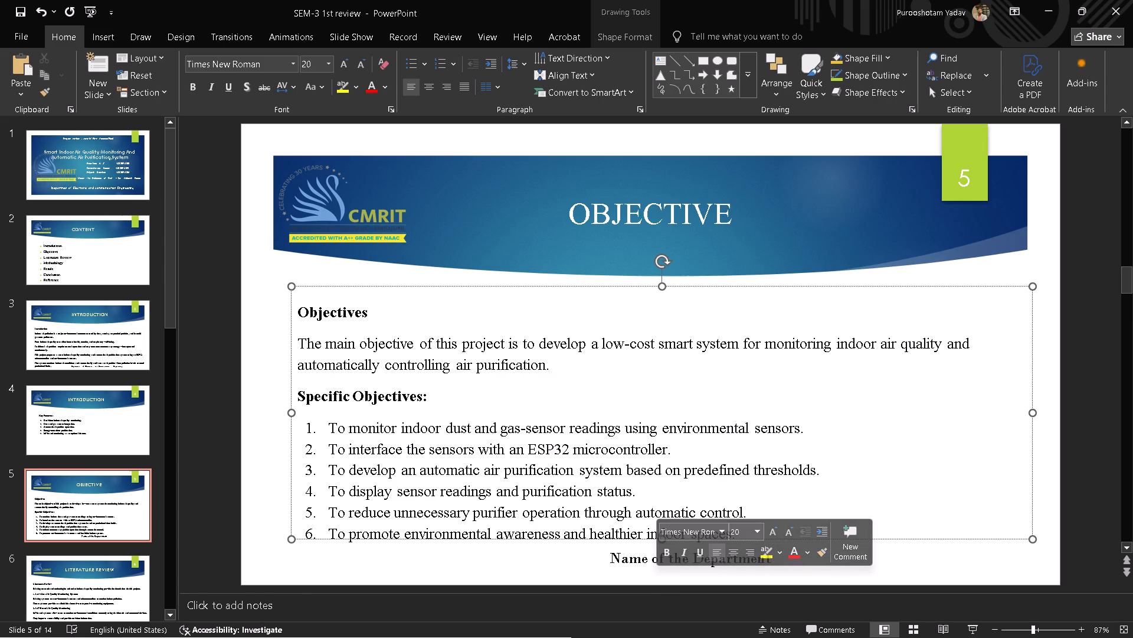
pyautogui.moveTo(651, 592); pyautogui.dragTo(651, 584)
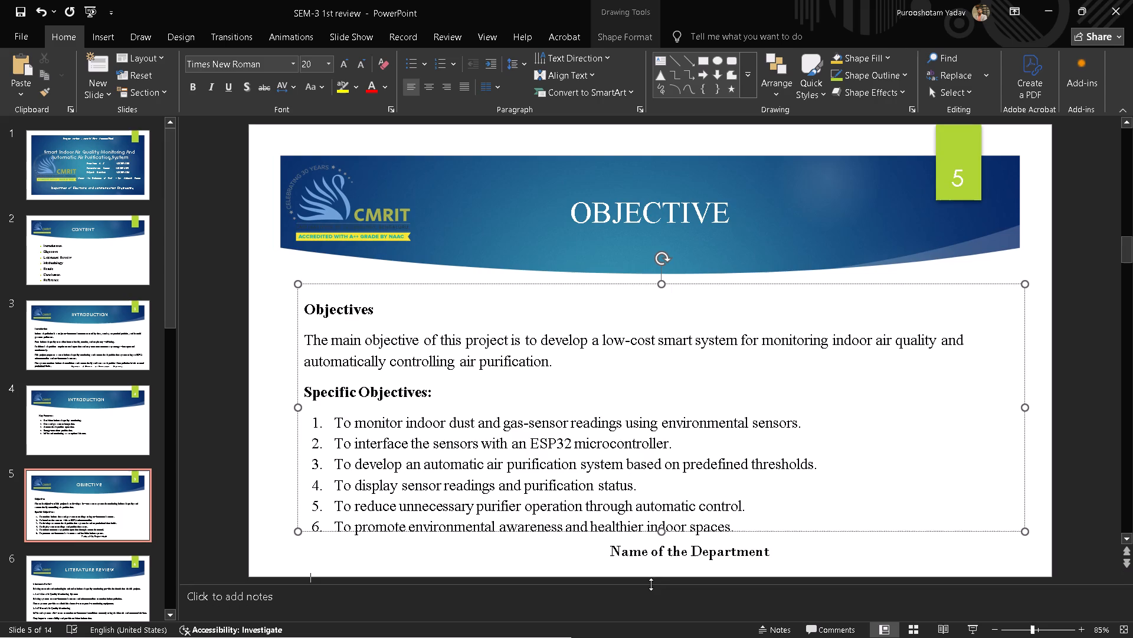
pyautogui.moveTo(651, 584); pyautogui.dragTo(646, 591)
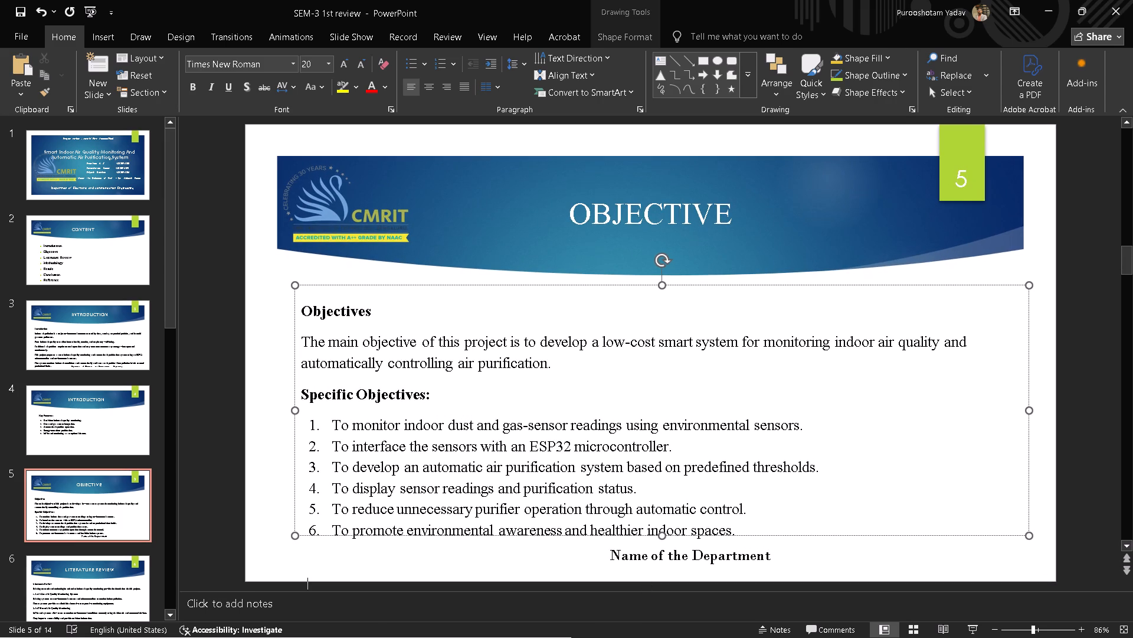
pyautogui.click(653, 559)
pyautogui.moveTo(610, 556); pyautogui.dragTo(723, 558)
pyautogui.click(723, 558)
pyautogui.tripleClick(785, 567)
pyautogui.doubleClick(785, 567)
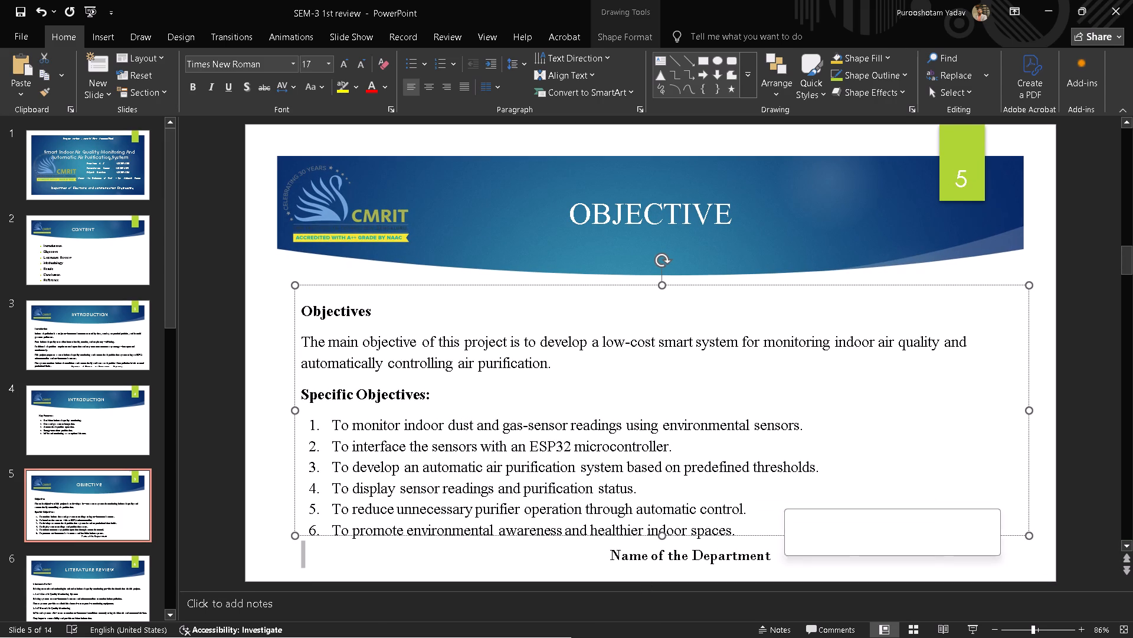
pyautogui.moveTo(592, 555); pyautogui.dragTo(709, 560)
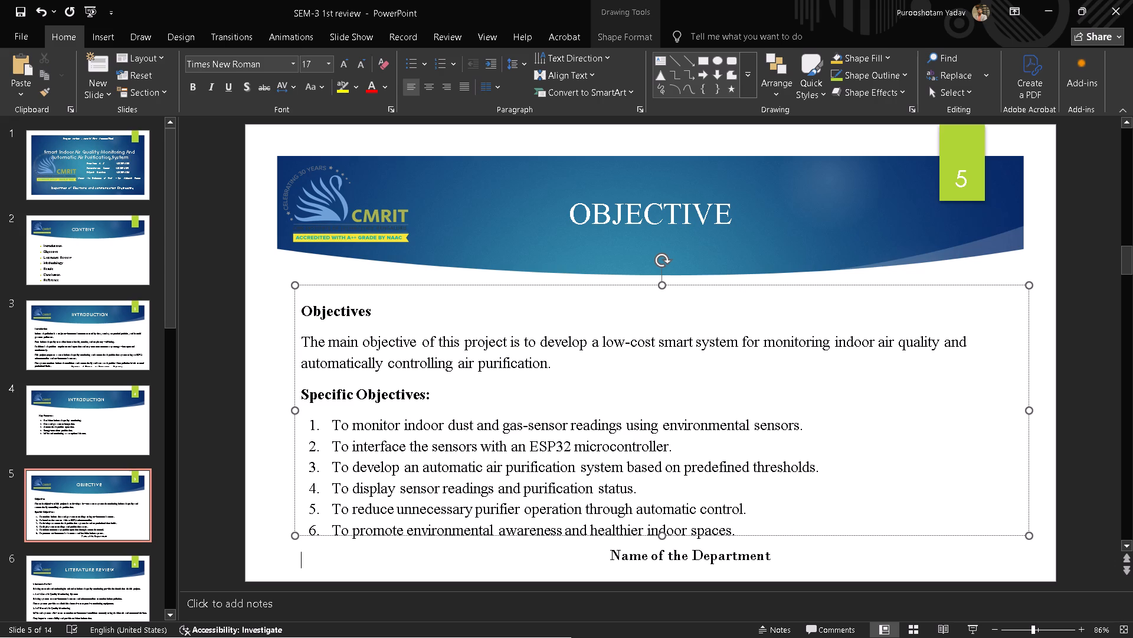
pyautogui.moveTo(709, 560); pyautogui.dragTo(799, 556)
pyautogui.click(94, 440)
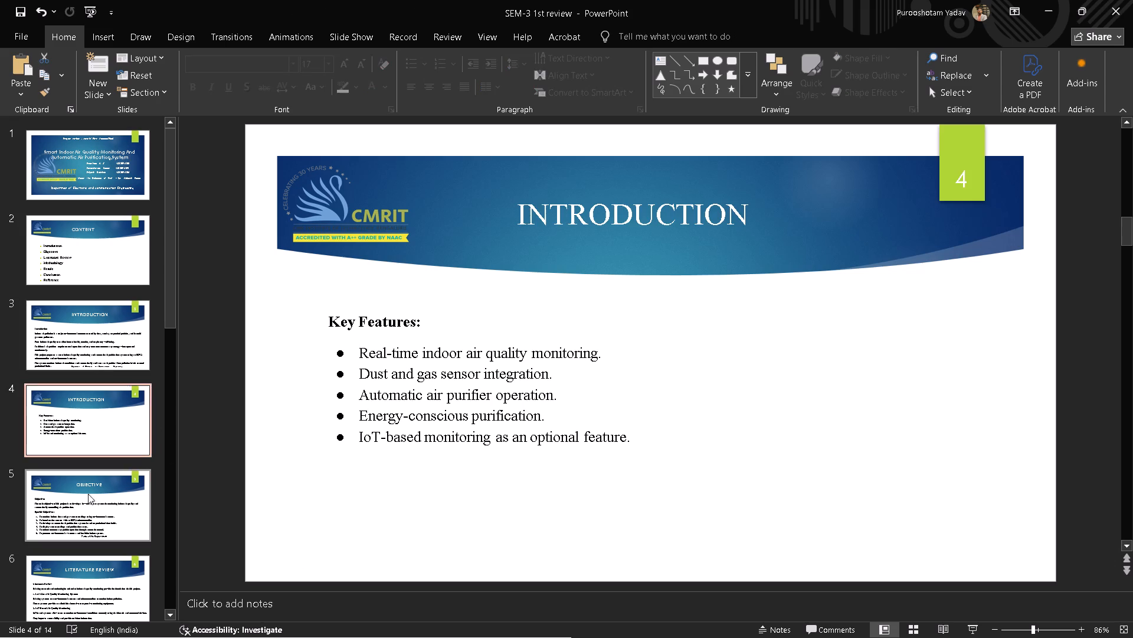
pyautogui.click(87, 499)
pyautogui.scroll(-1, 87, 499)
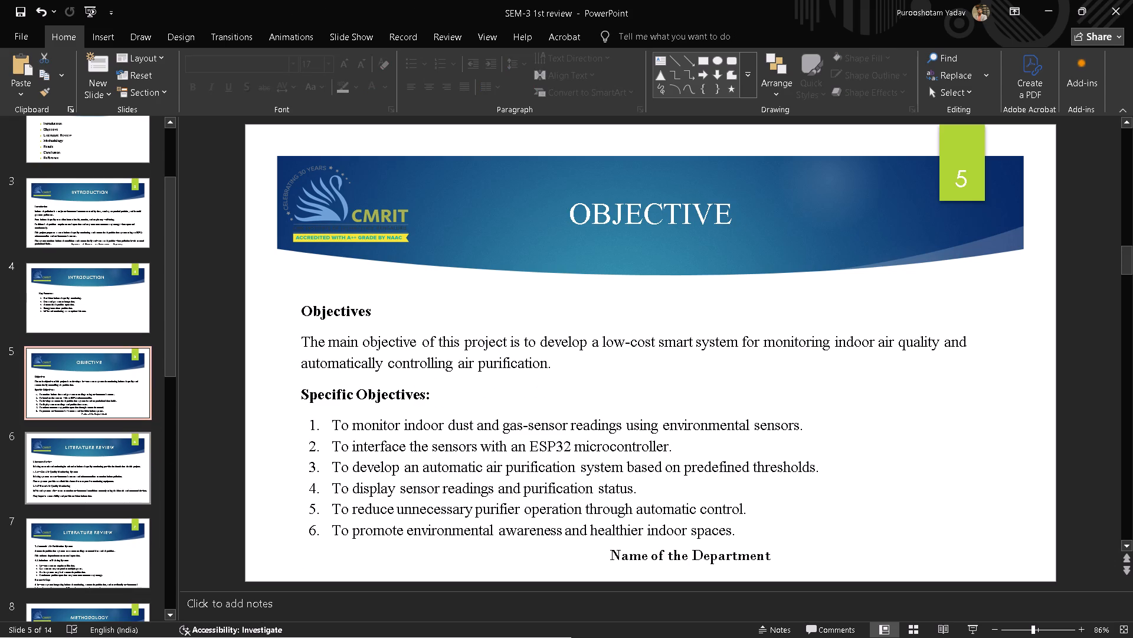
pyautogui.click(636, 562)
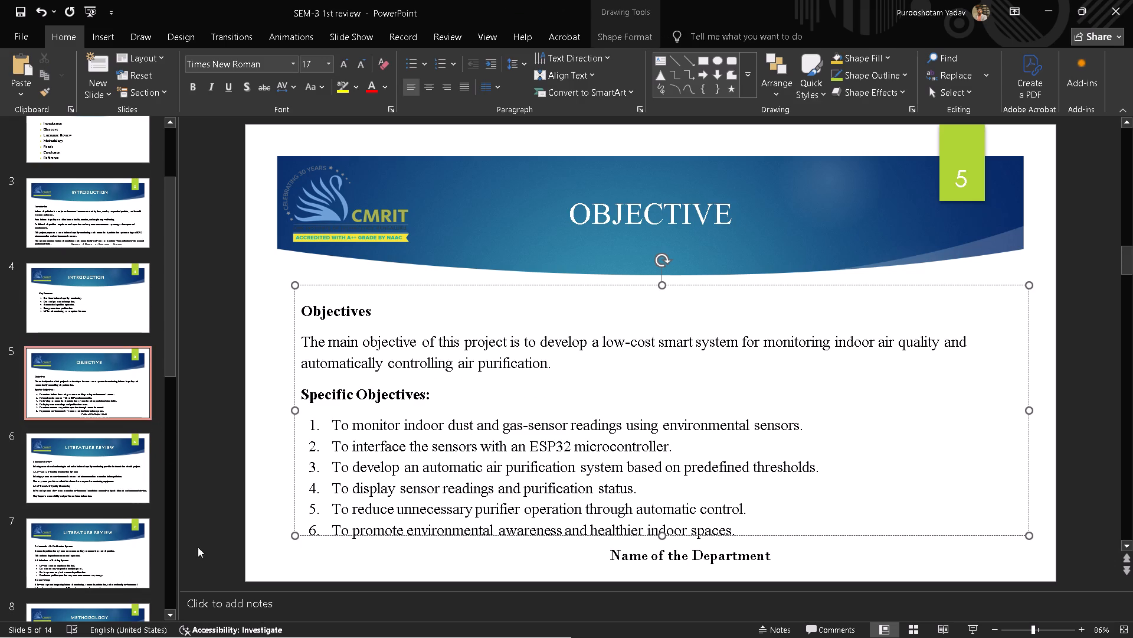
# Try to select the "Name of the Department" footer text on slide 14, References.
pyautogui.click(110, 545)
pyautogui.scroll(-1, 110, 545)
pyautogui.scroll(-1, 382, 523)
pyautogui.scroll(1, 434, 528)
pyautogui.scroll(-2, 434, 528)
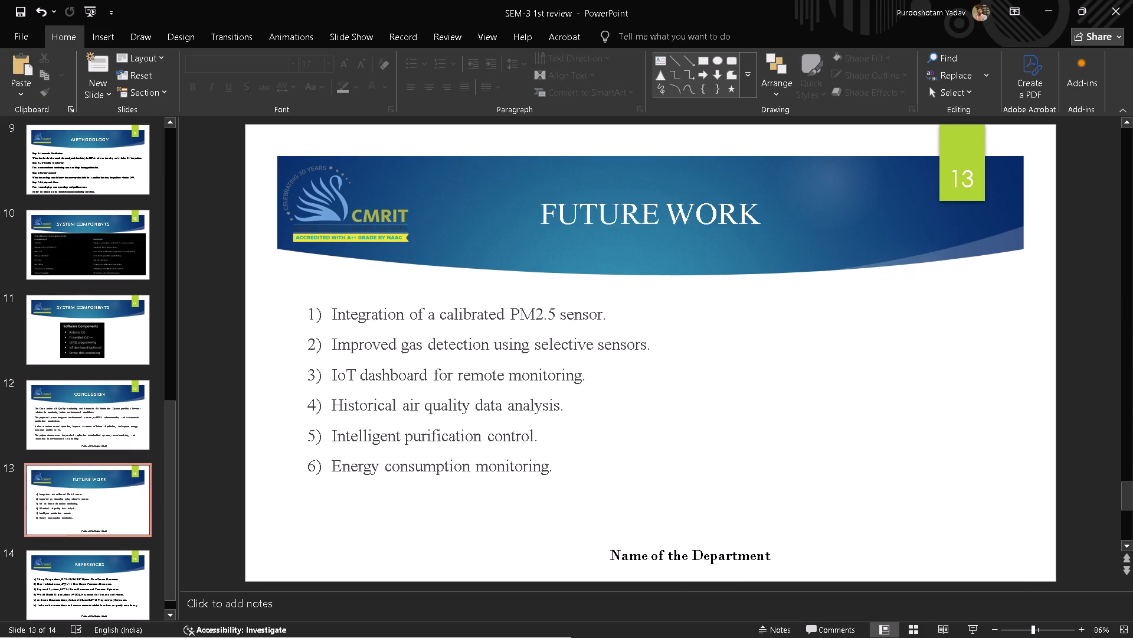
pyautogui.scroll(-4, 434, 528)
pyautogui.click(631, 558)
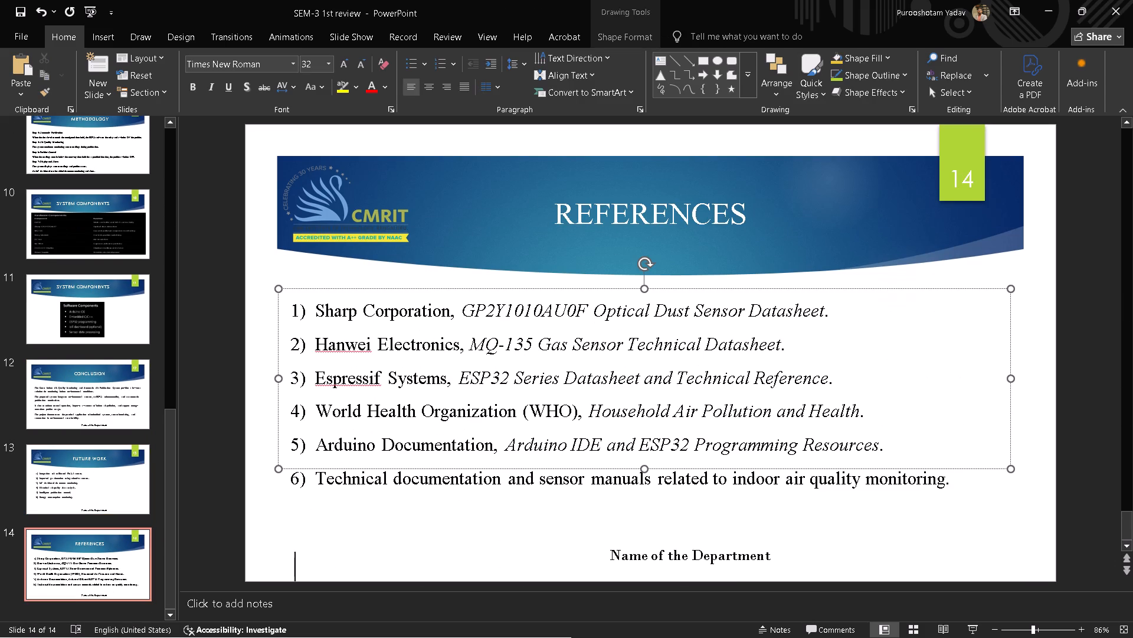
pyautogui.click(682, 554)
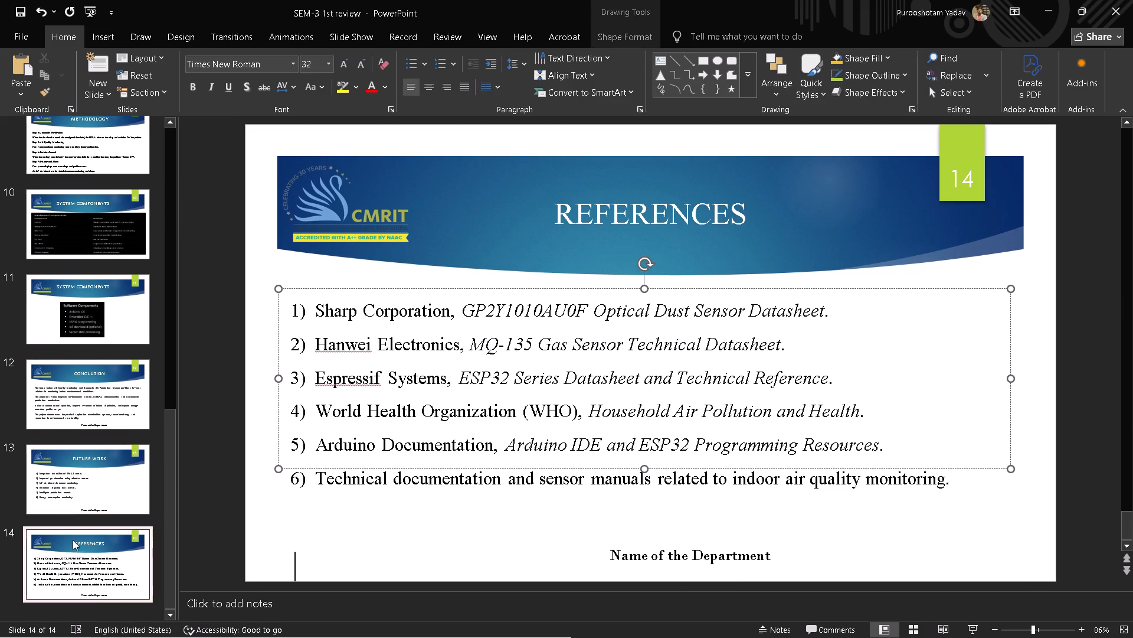
# Look back through the closing slides, from References to System Components, and the title and Content slides.
pyautogui.click(73, 540)
pyautogui.click(73, 471)
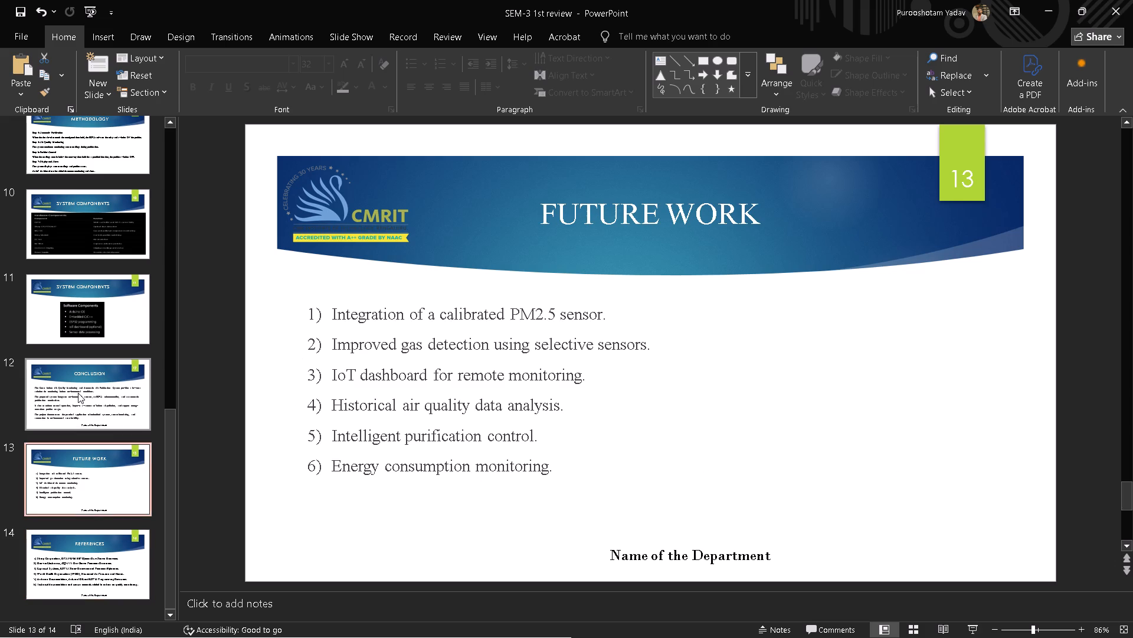
pyautogui.click(78, 393)
pyautogui.click(84, 297)
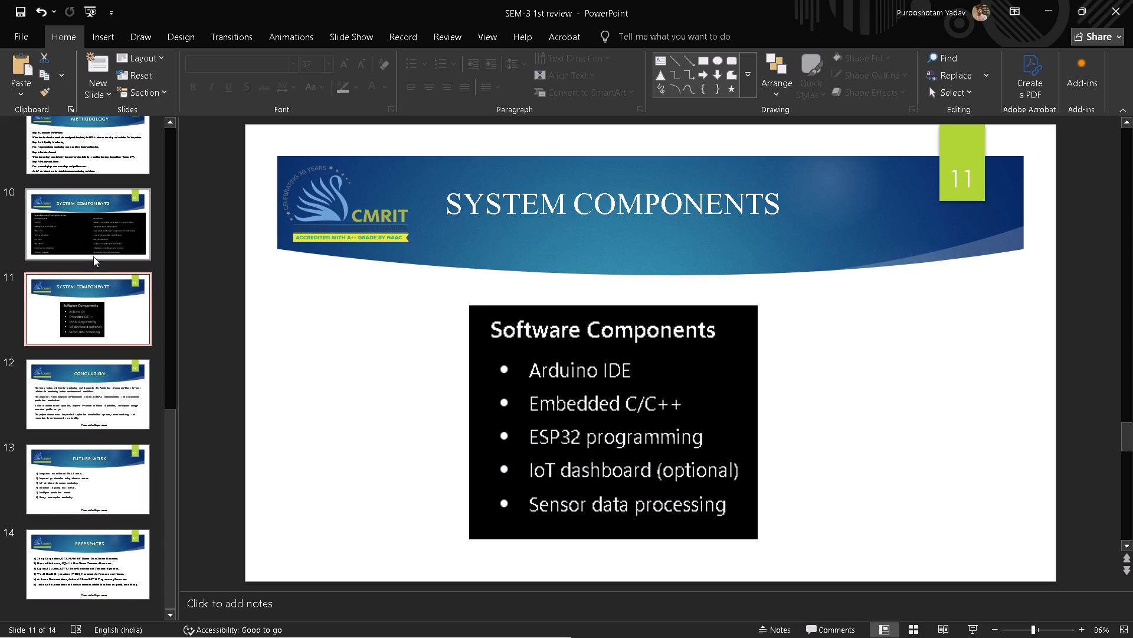
pyautogui.click(93, 256)
pyautogui.scroll(3, 93, 256)
pyautogui.click(86, 184)
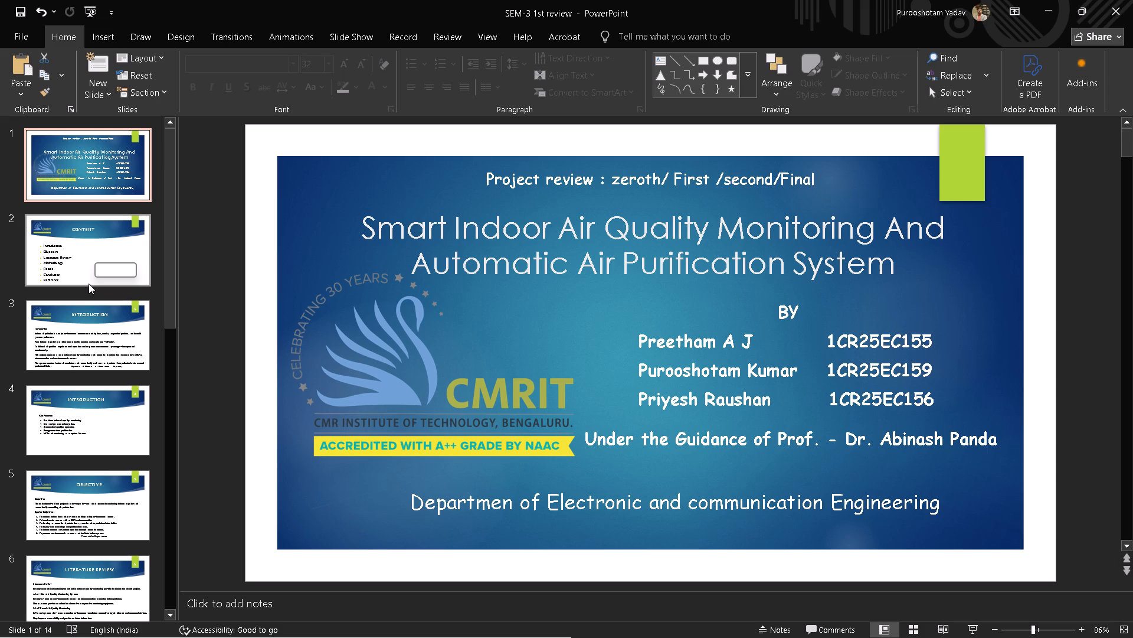
pyautogui.click(89, 284)
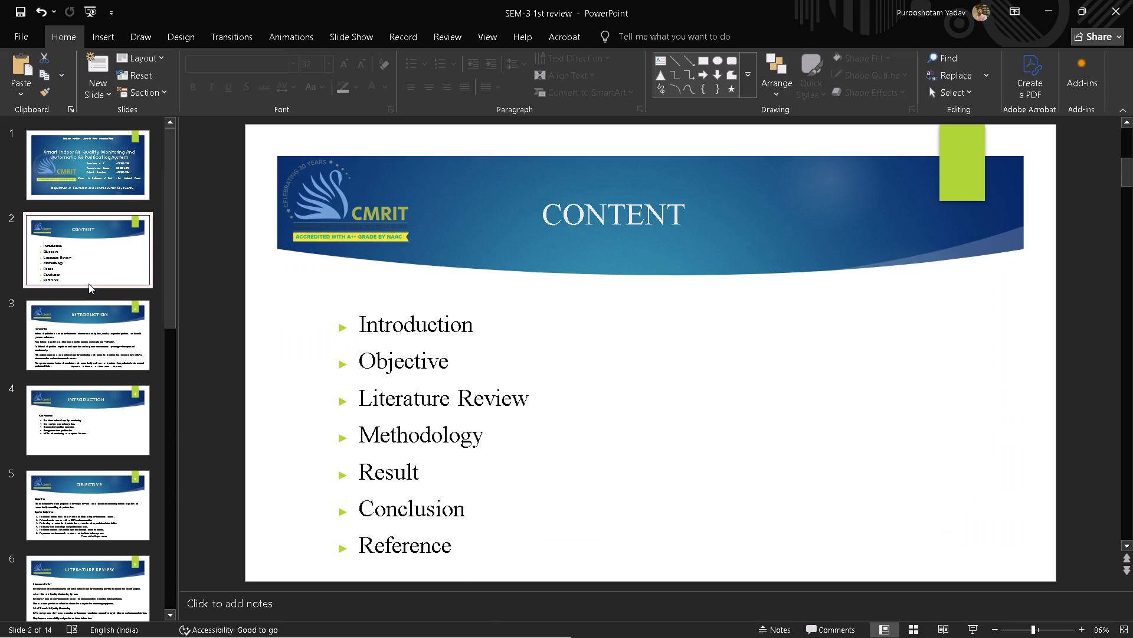
# Delete the department footer text box from slide 3, Introduction.
pyautogui.click(104, 333)
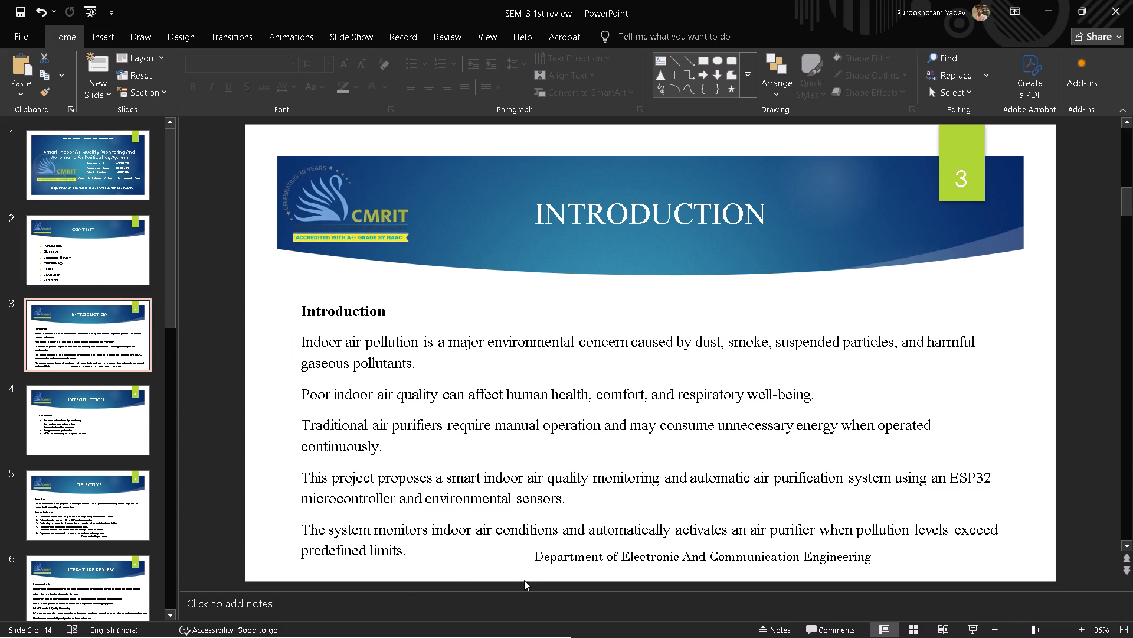
pyautogui.click(534, 561)
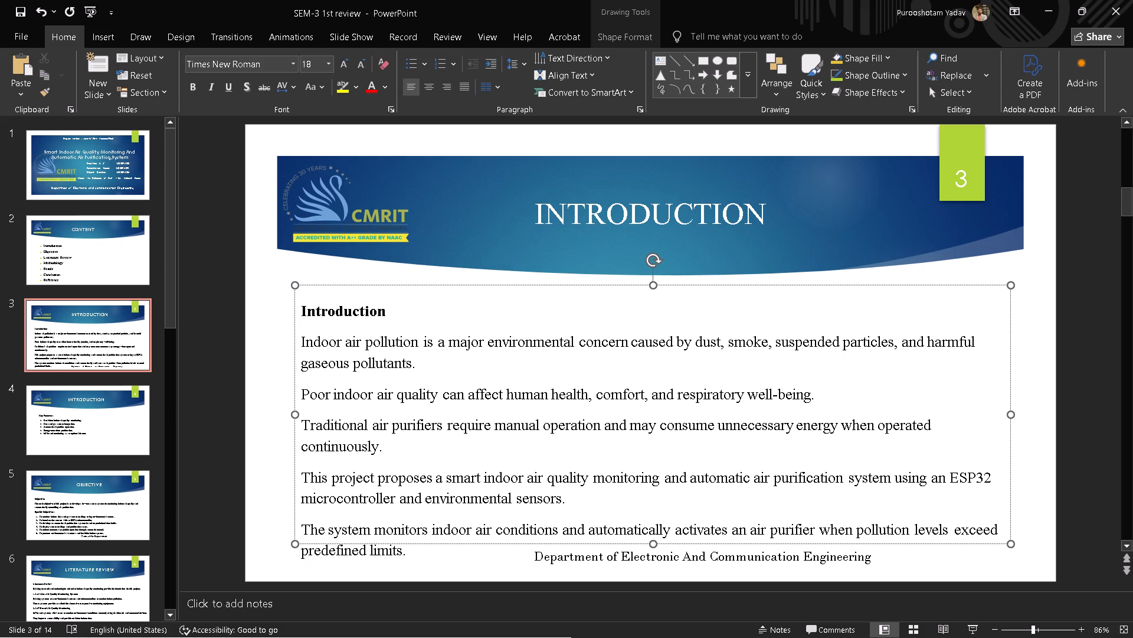
pyautogui.click(639, 574)
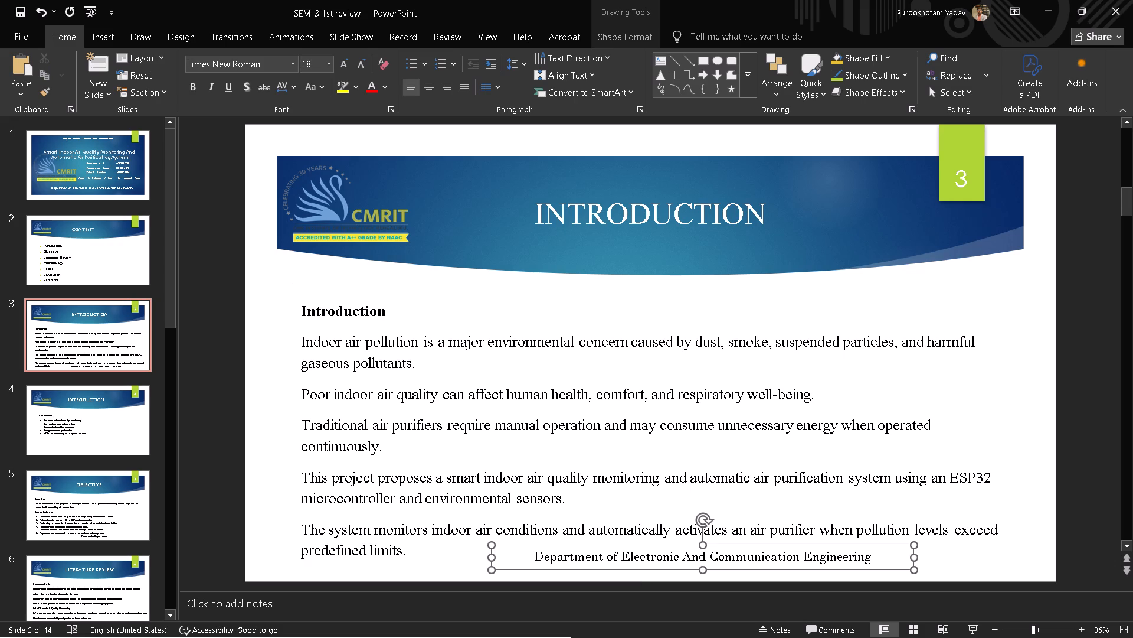
pyautogui.press('Delete')
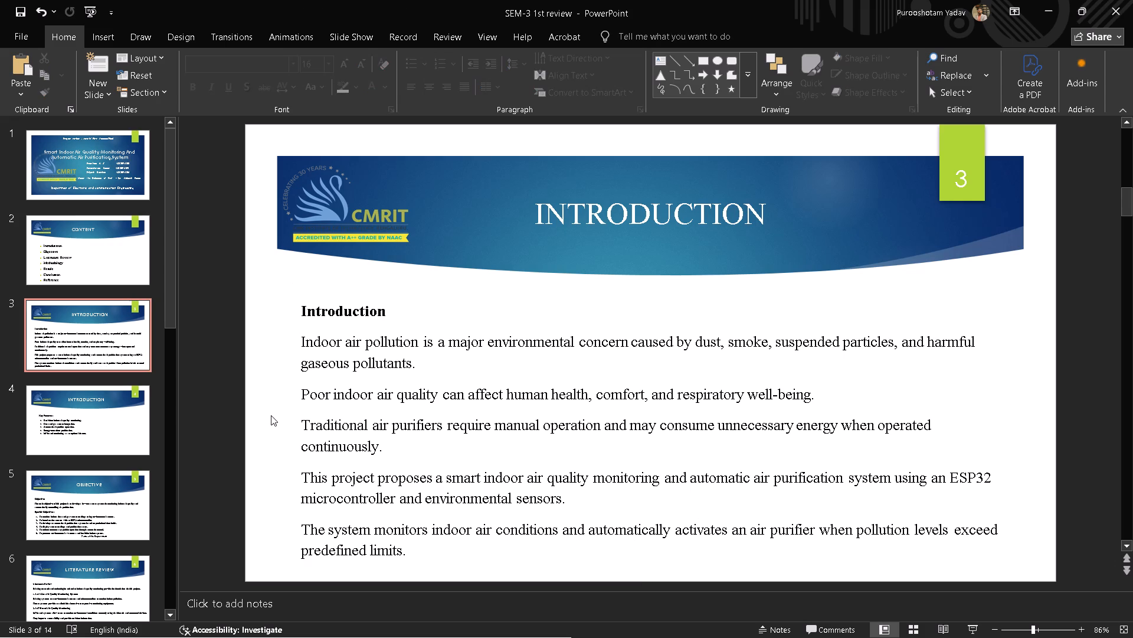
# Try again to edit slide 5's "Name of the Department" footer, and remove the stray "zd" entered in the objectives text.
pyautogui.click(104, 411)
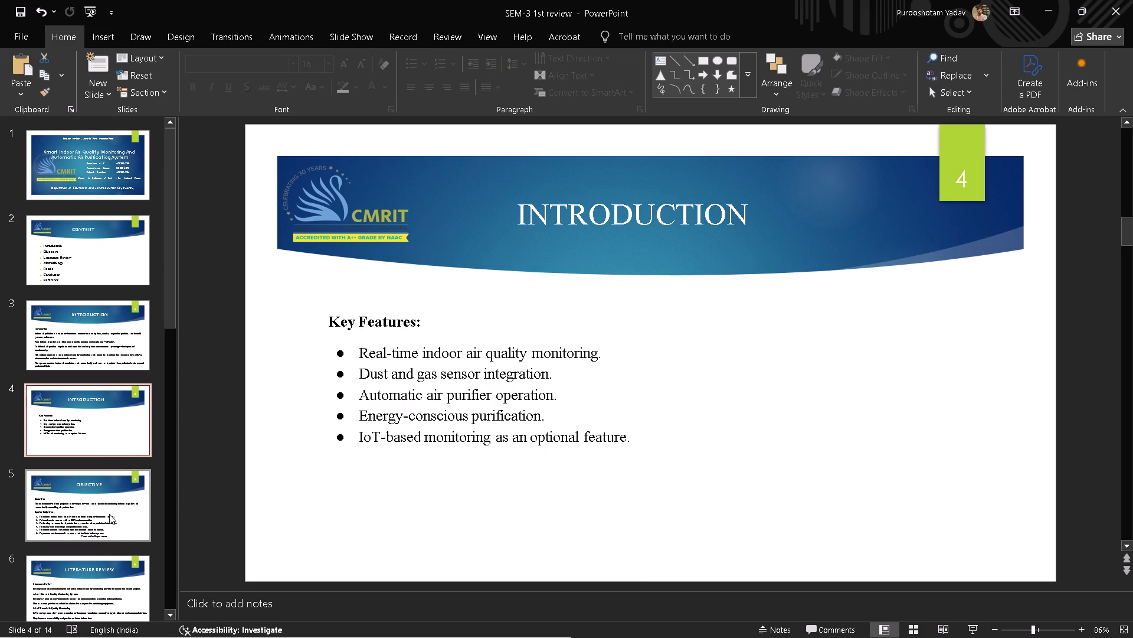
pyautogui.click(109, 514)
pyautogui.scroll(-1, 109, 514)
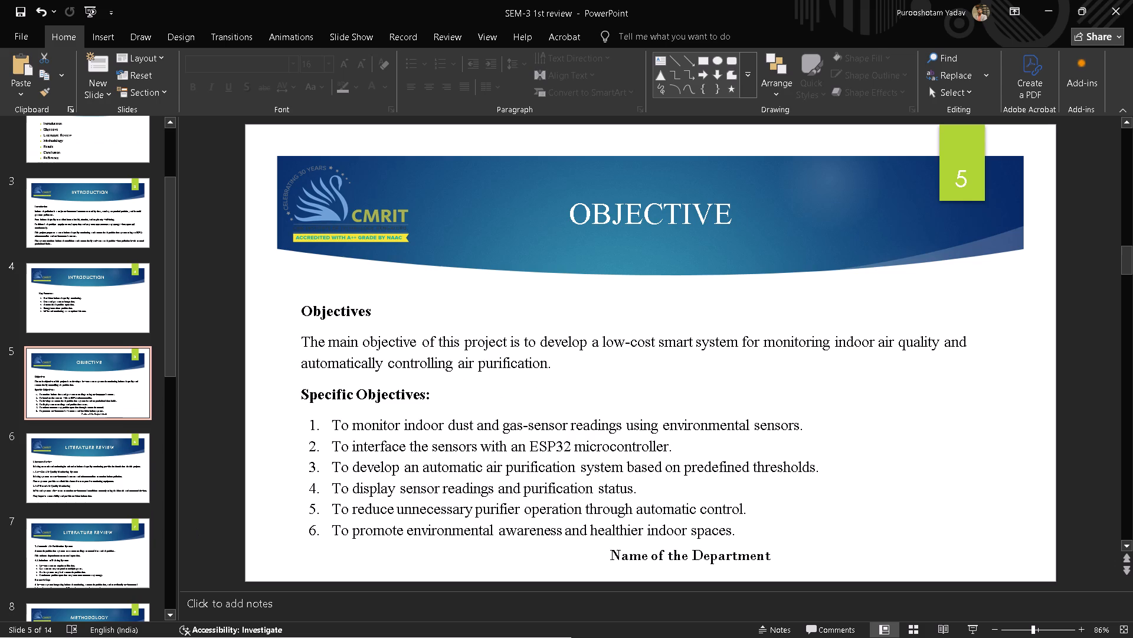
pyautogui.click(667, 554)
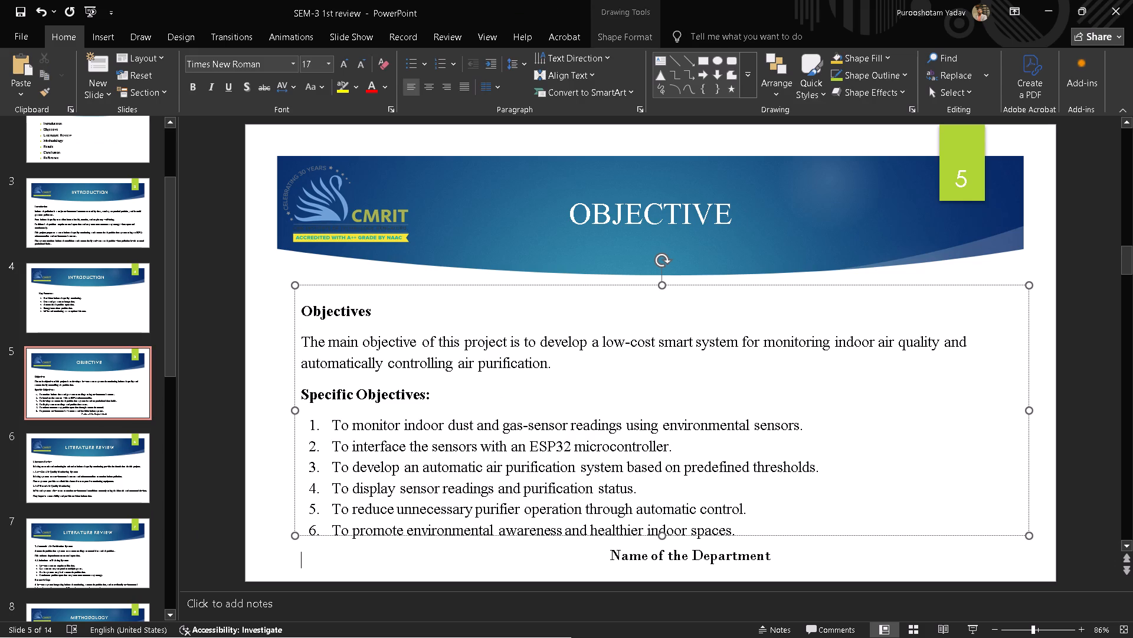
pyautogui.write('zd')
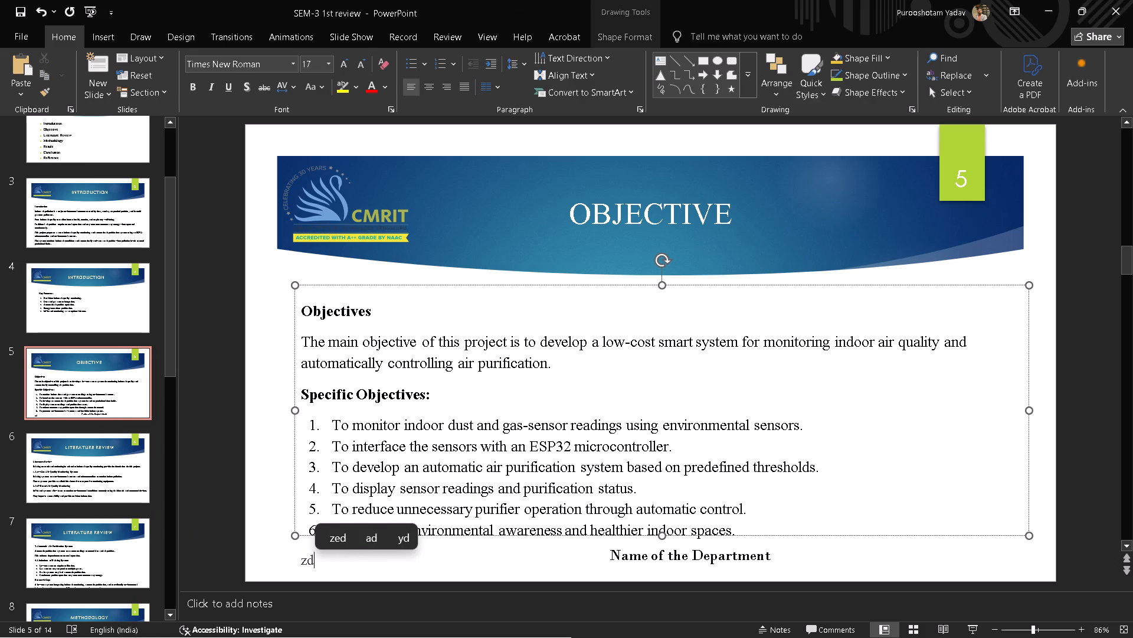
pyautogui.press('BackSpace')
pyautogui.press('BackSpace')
# Review the slides in order from the title slide to the Methodology slide 8.
pyautogui.scroll(9, 150, 344)
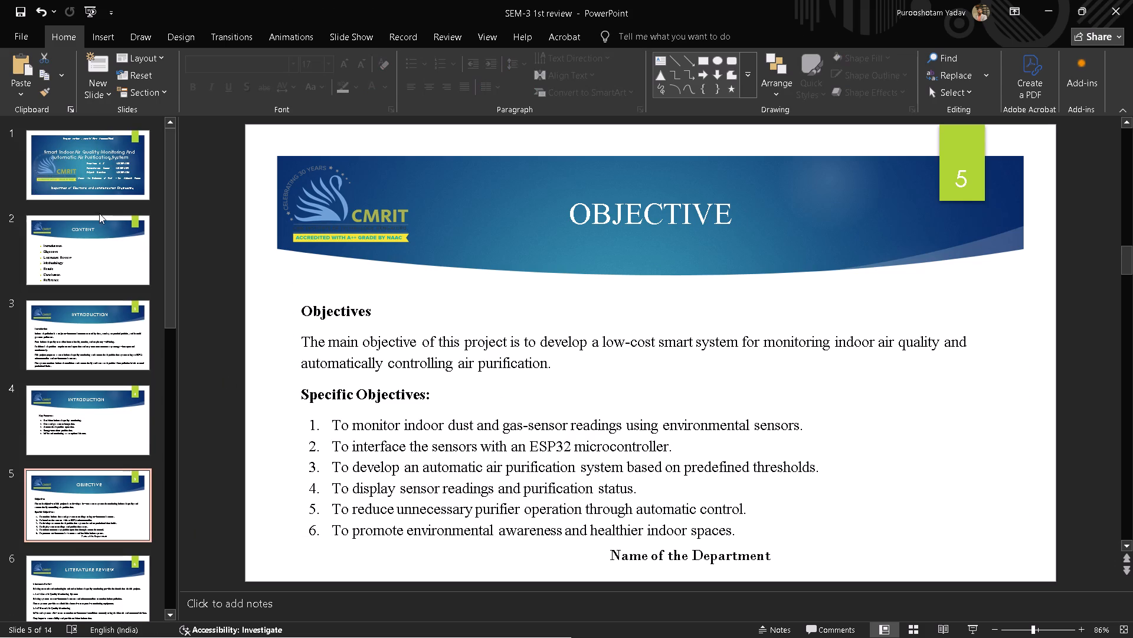
pyautogui.click(78, 140)
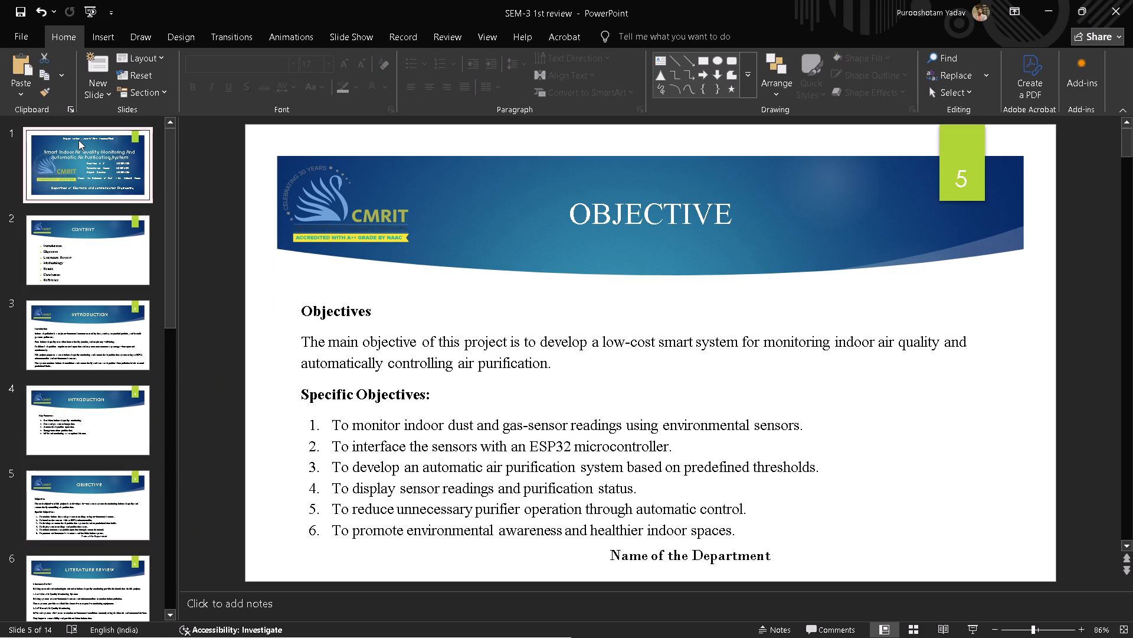
pyautogui.press('Down')
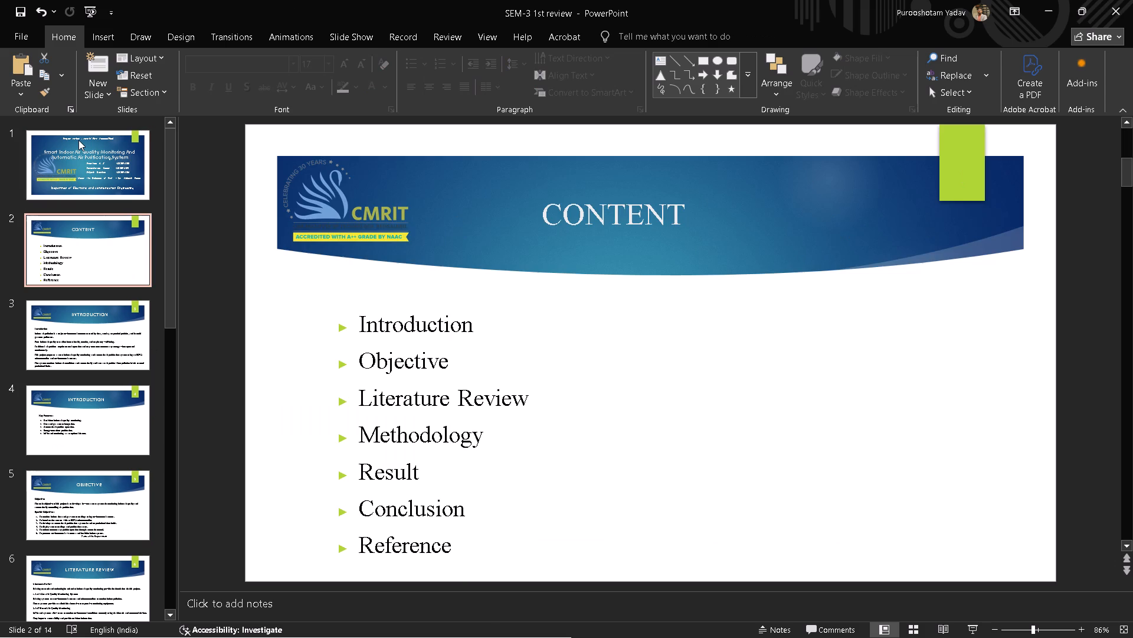
pyautogui.press('Down')
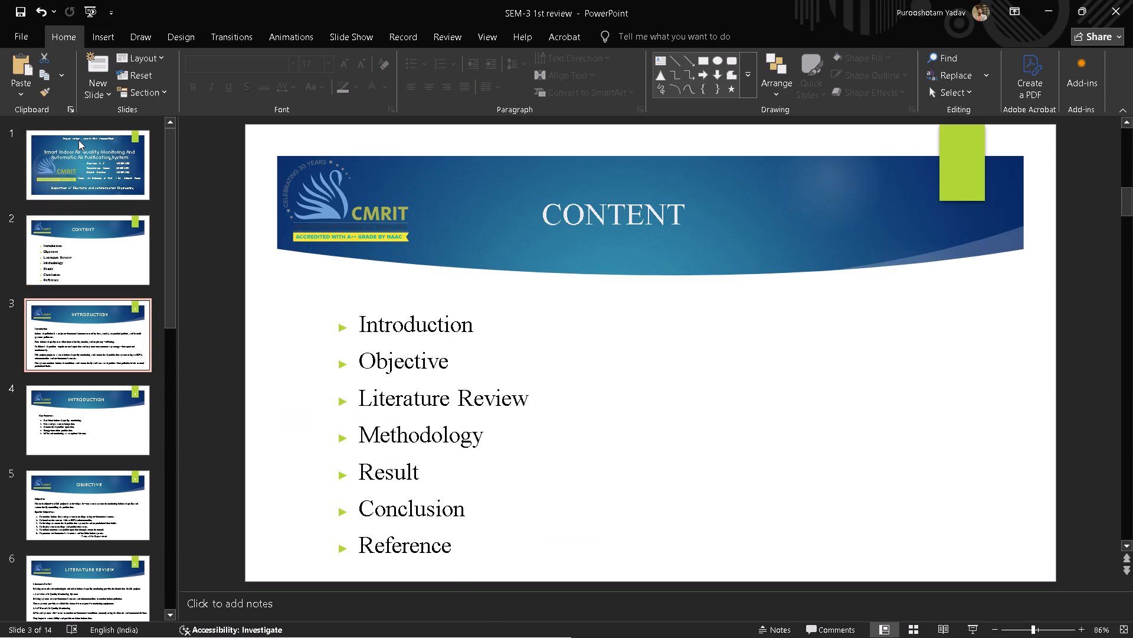
pyautogui.press('Down')
pyautogui.press('Down')
pyautogui.press('Down')
pyautogui.press('Down')
pyautogui.press('Down')
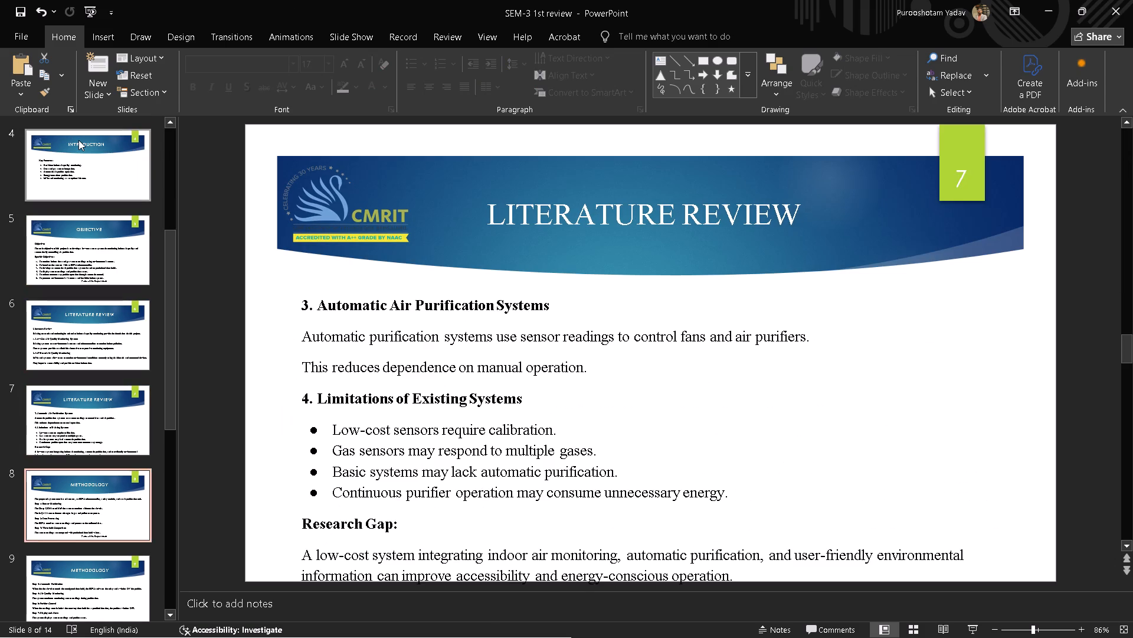
# Save the SEM-3 1st review presentation, continuing without embedding the unavailable Noto Sans Symbols font.
pyautogui.click(19, 30)
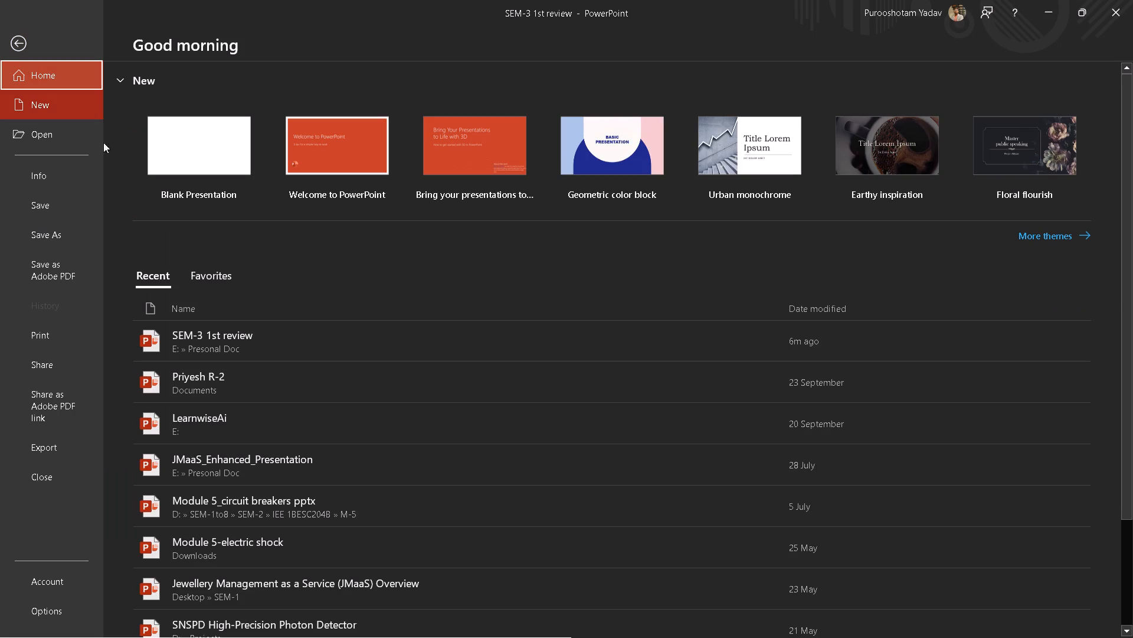
pyautogui.click(54, 204)
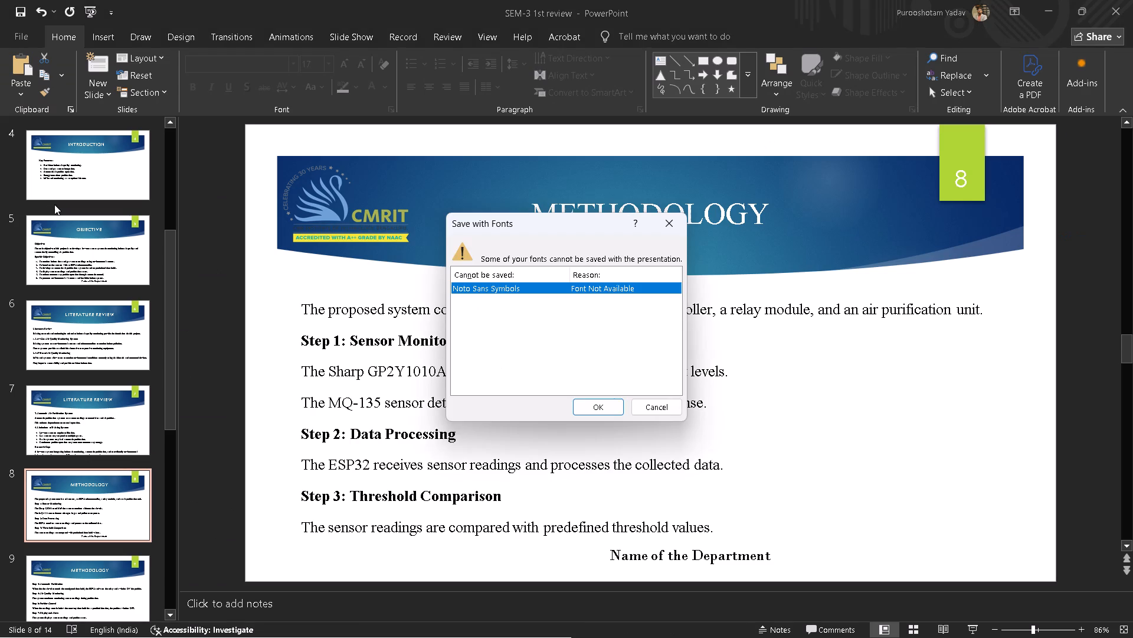
pyautogui.click(598, 406)
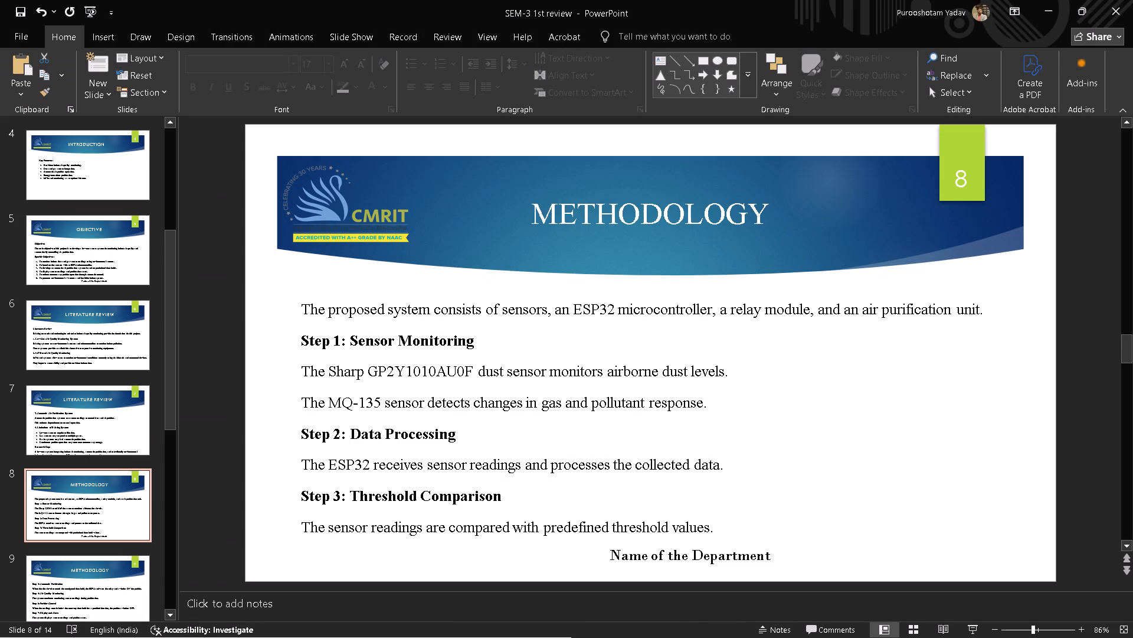
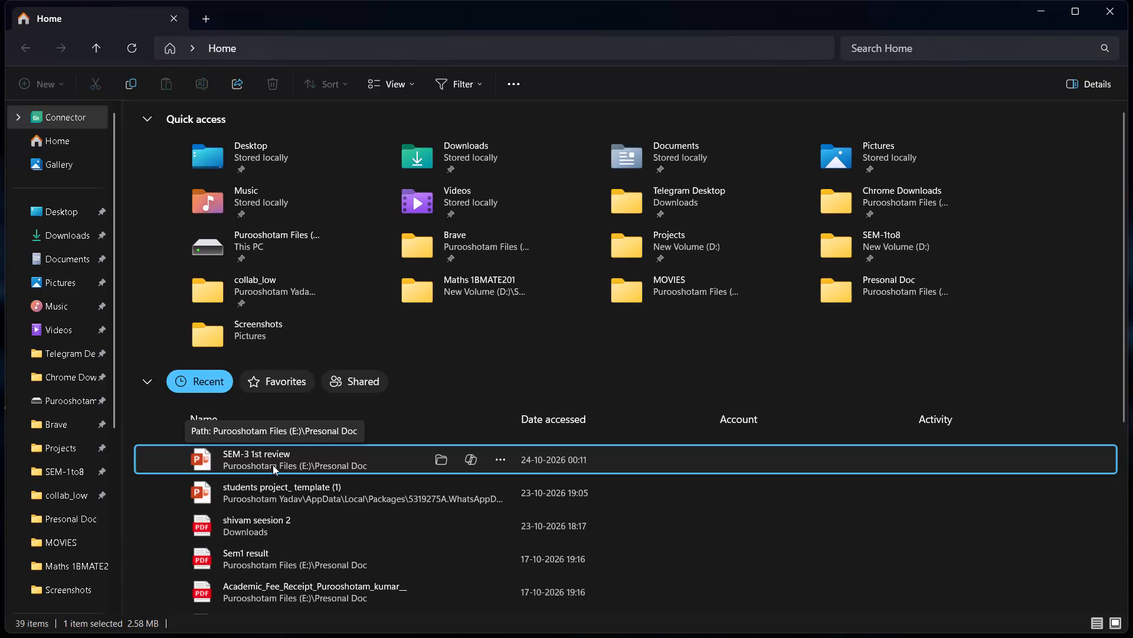
# Open the saved SEM-3 1st review presentation in PowerPoint to check it, and close it again.
pyautogui.doubleClick(263, 461)
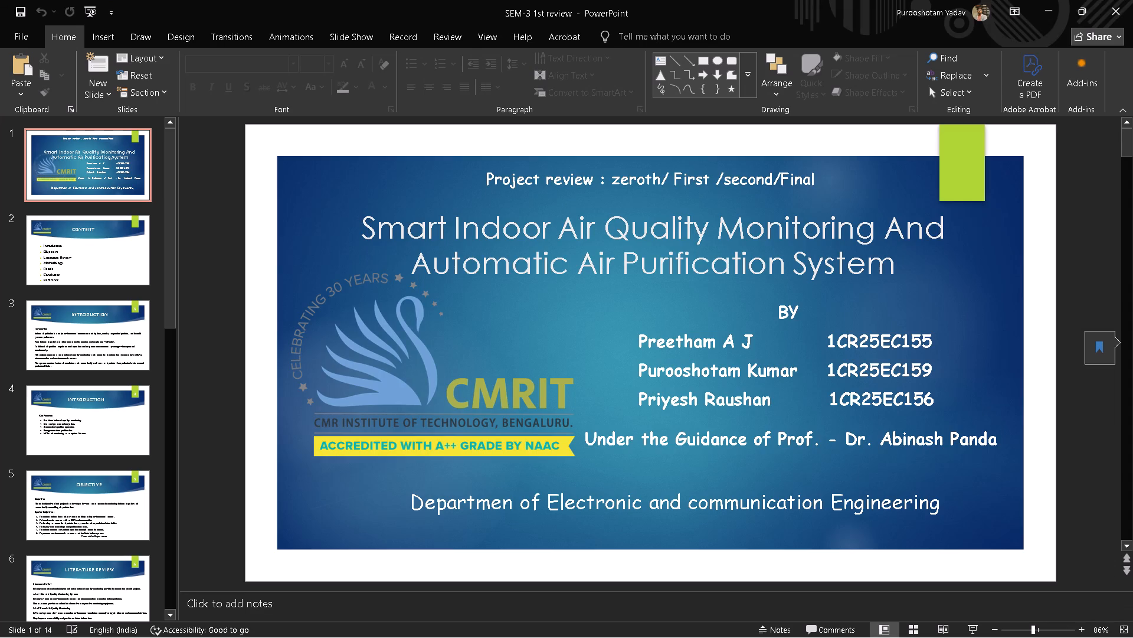
pyautogui.click(1112, 0)
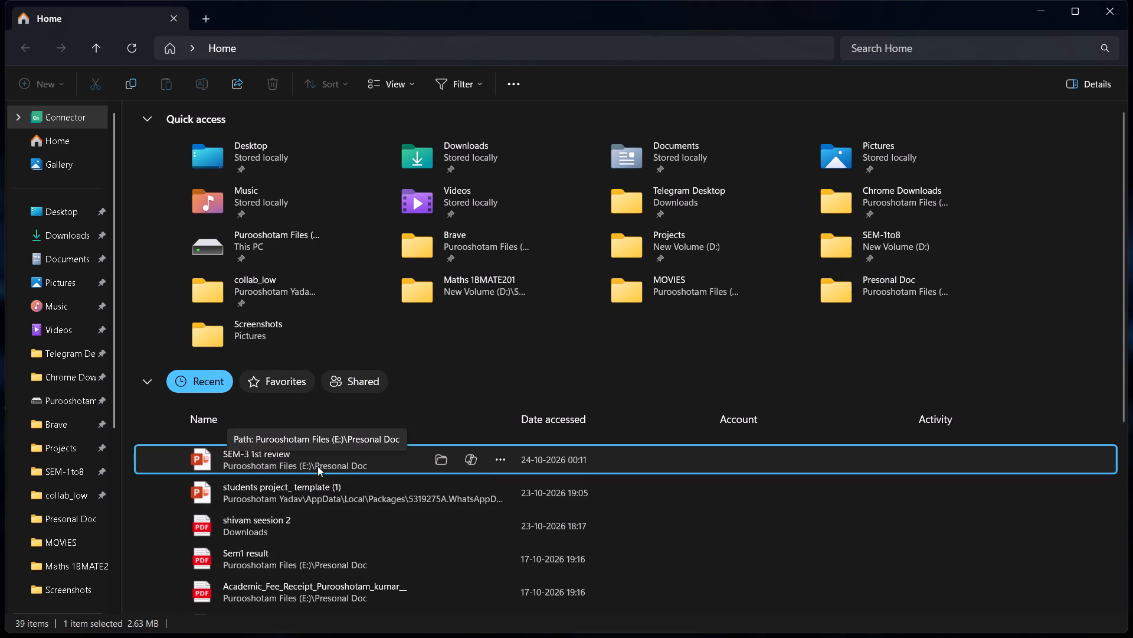
# Switch to the Brave browser and replace the old SEM-3 1st review Google Slides tab with a new one.
pyautogui.click(844, 620)
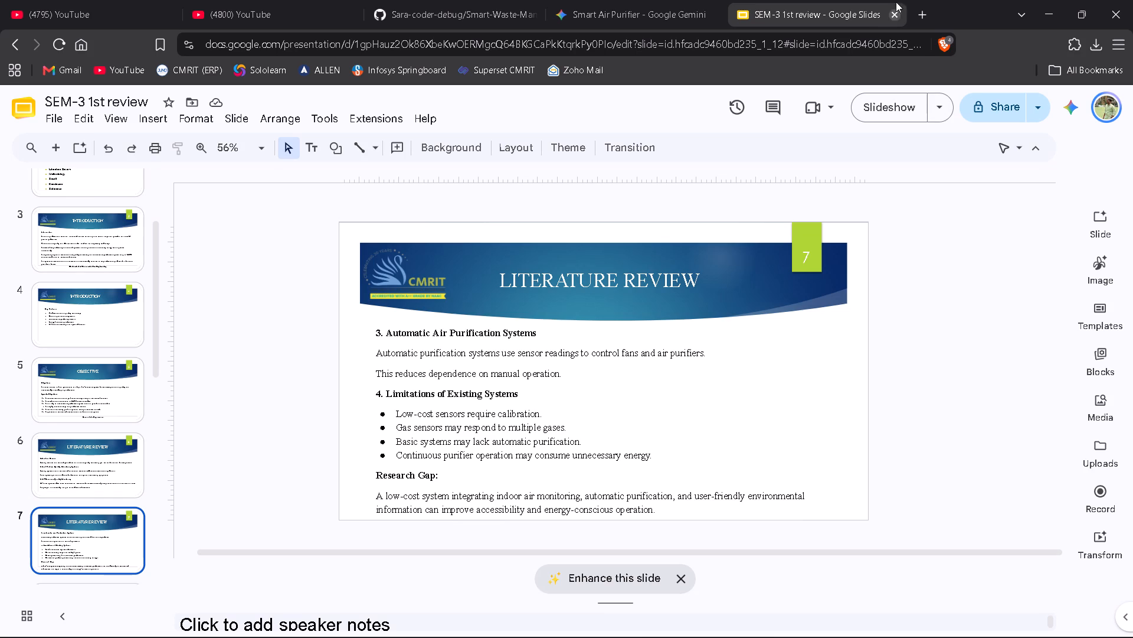
pyautogui.click(918, 15)
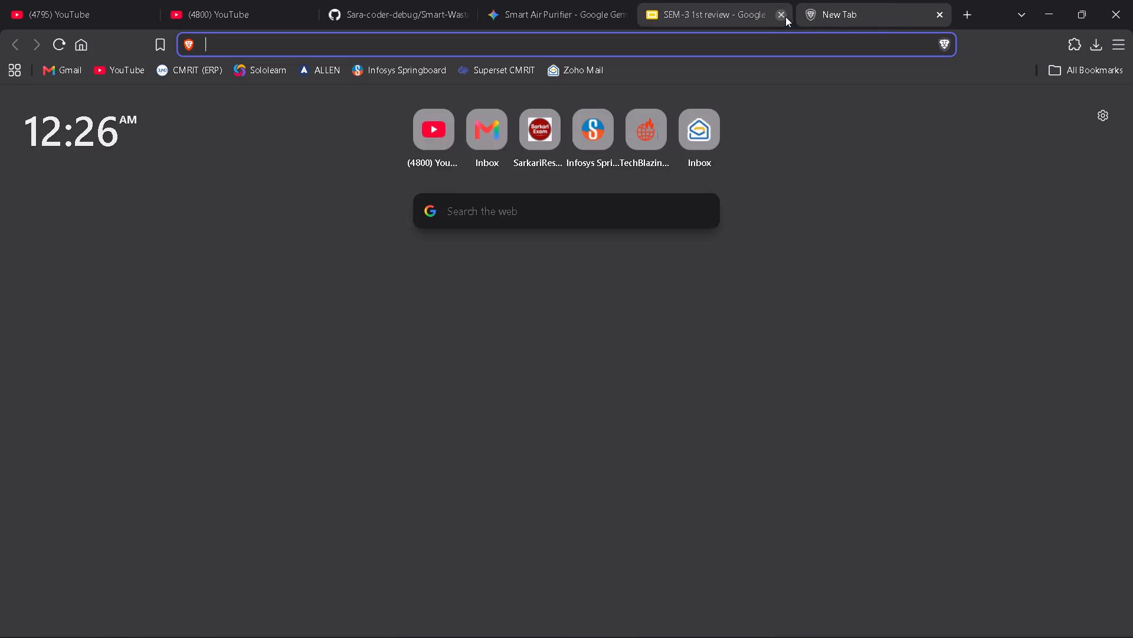
pyautogui.click(781, 14)
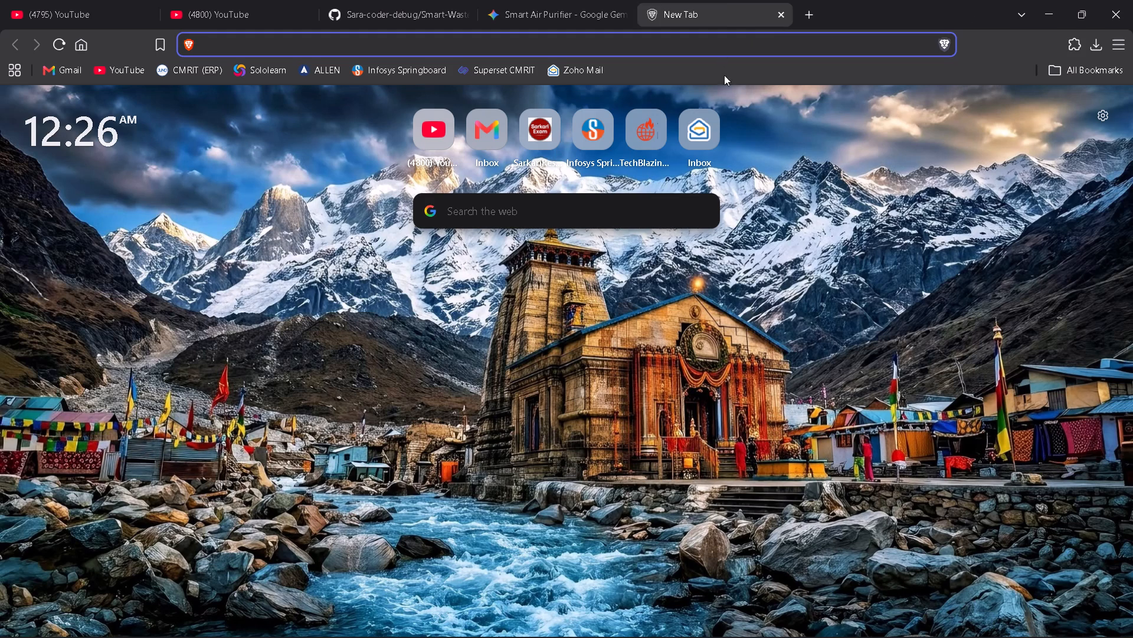
# Search the web for "google slide" and create a blank Google Slides presentation, dismissing the template chooser.
pyautogui.click(559, 203)
pyautogui.write('google')
pyautogui.press('space')
pyautogui.write('slide')
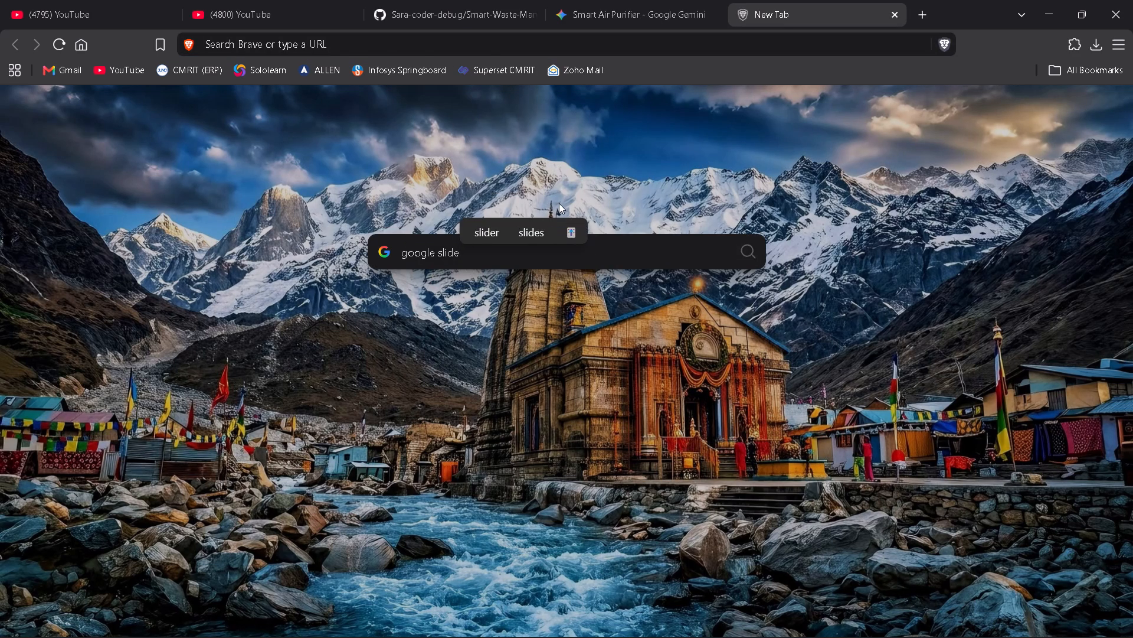
pyautogui.press('Return')
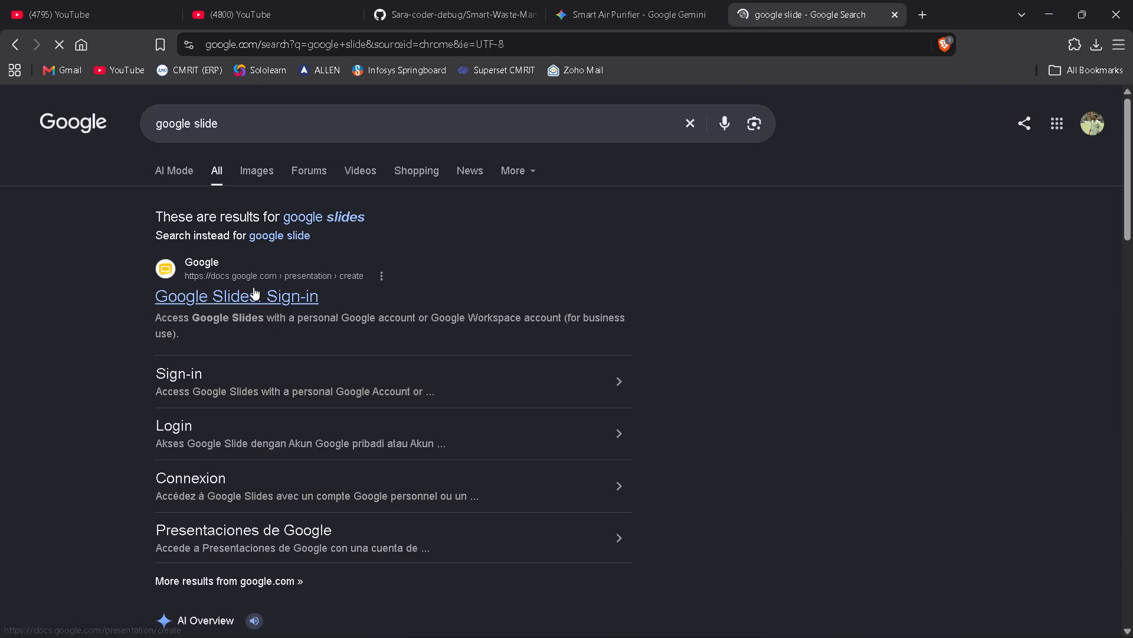
pyautogui.click(253, 287)
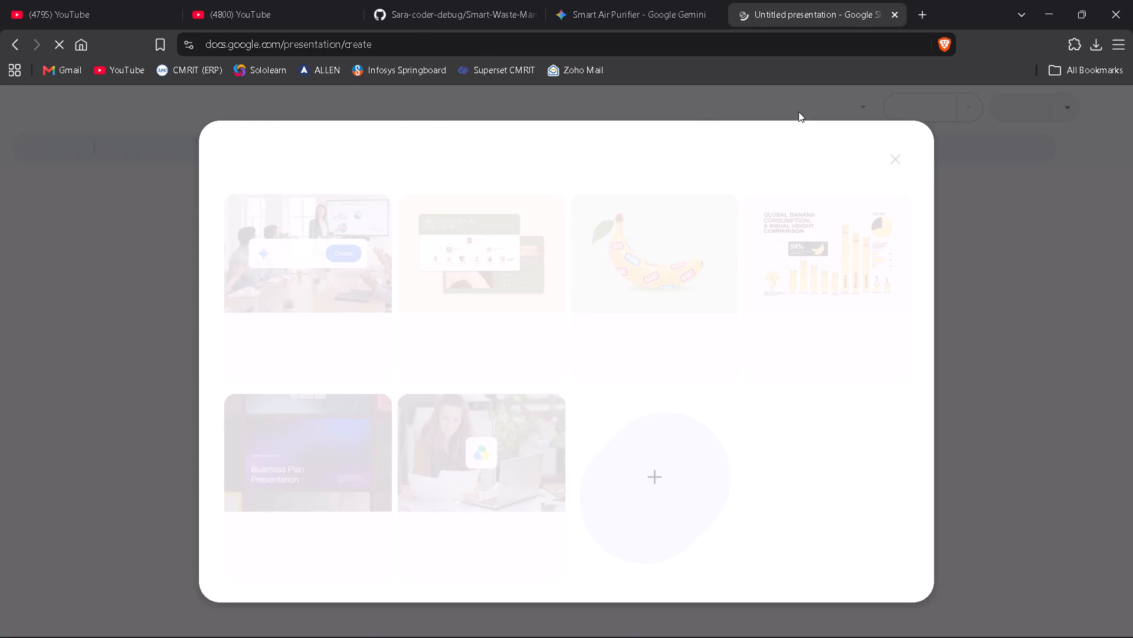
pyautogui.click(899, 154)
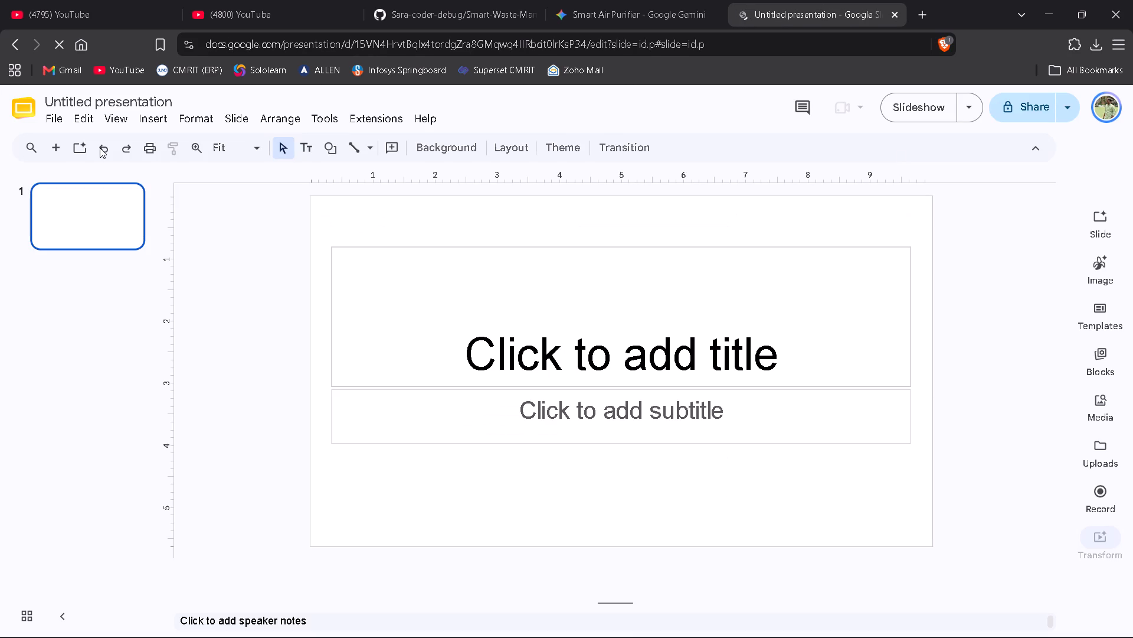
# Start opening a file in Google Slides by uploading it from the computer.
pyautogui.click(54, 113)
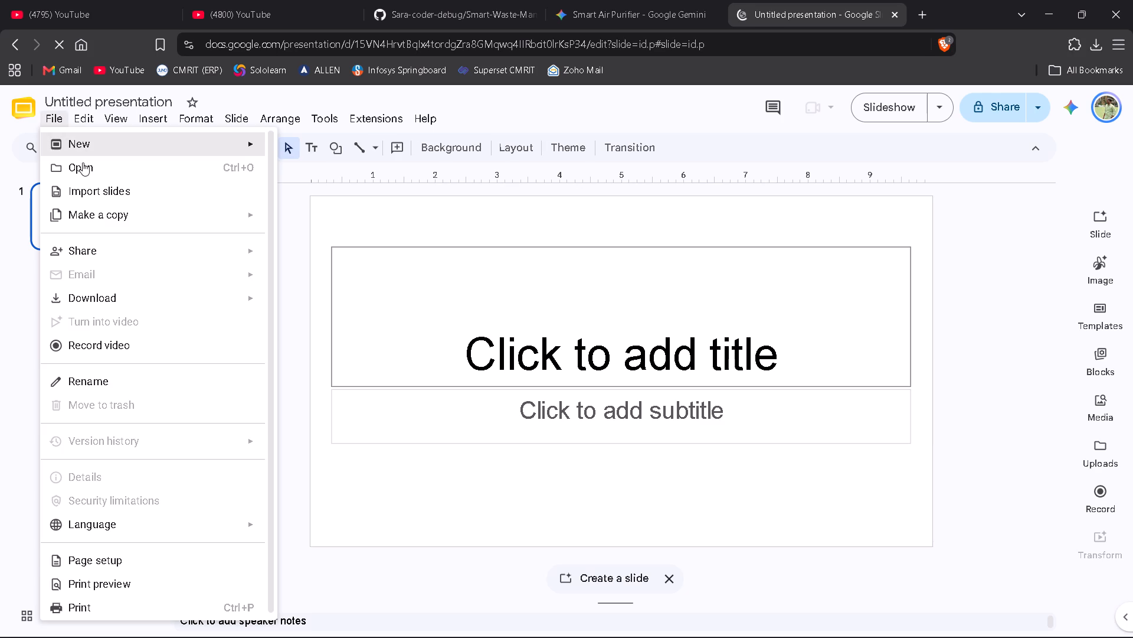
pyautogui.click(83, 165)
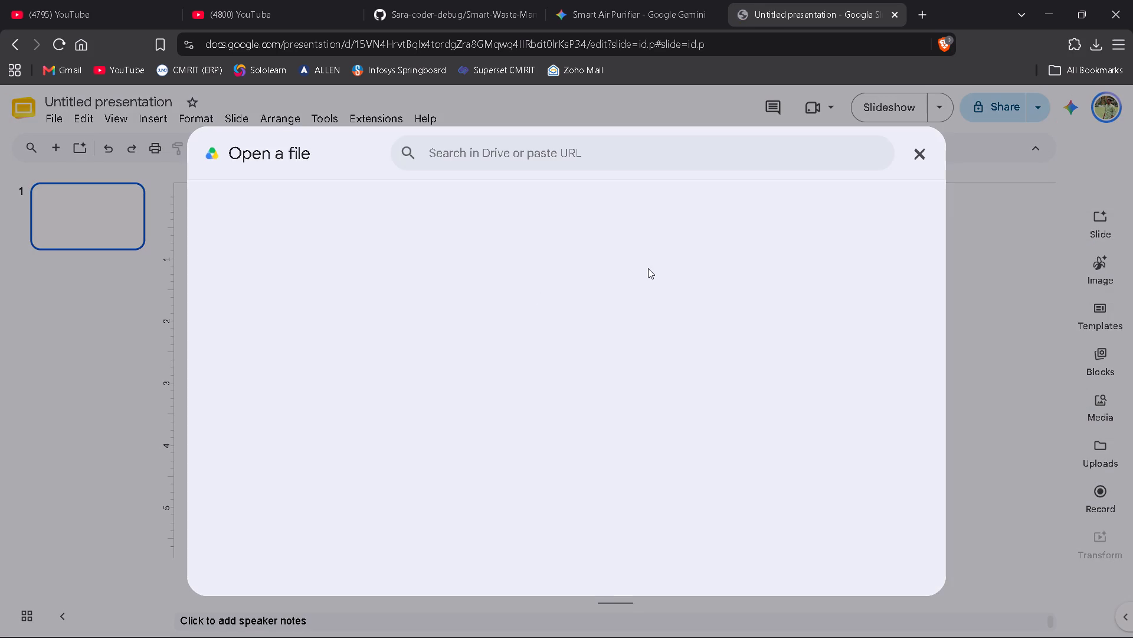
pyautogui.click(607, 199)
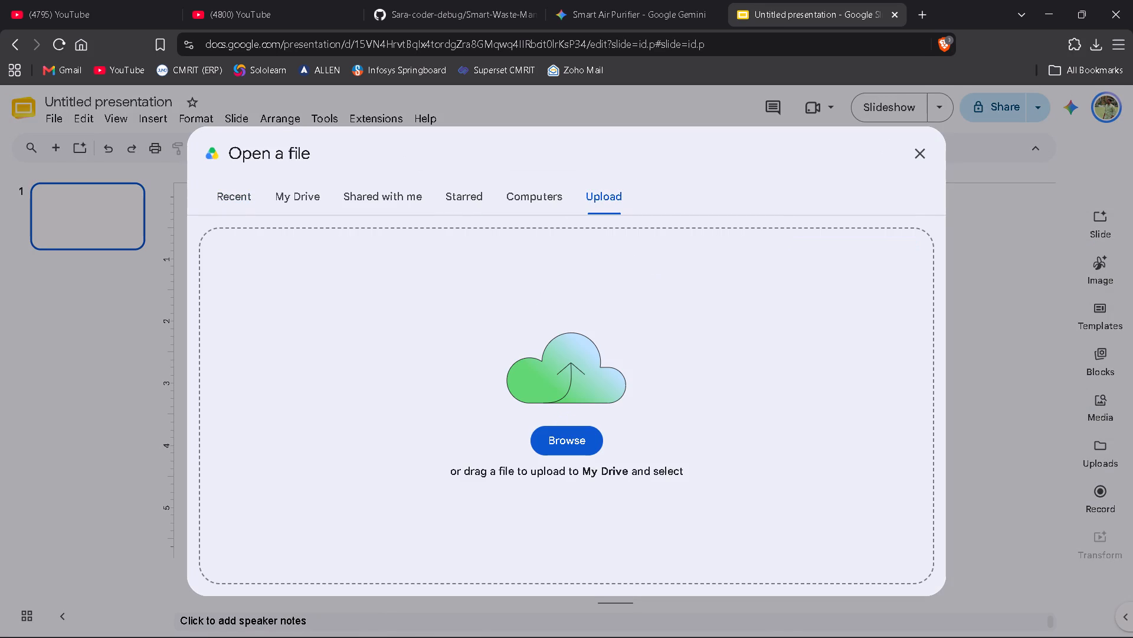
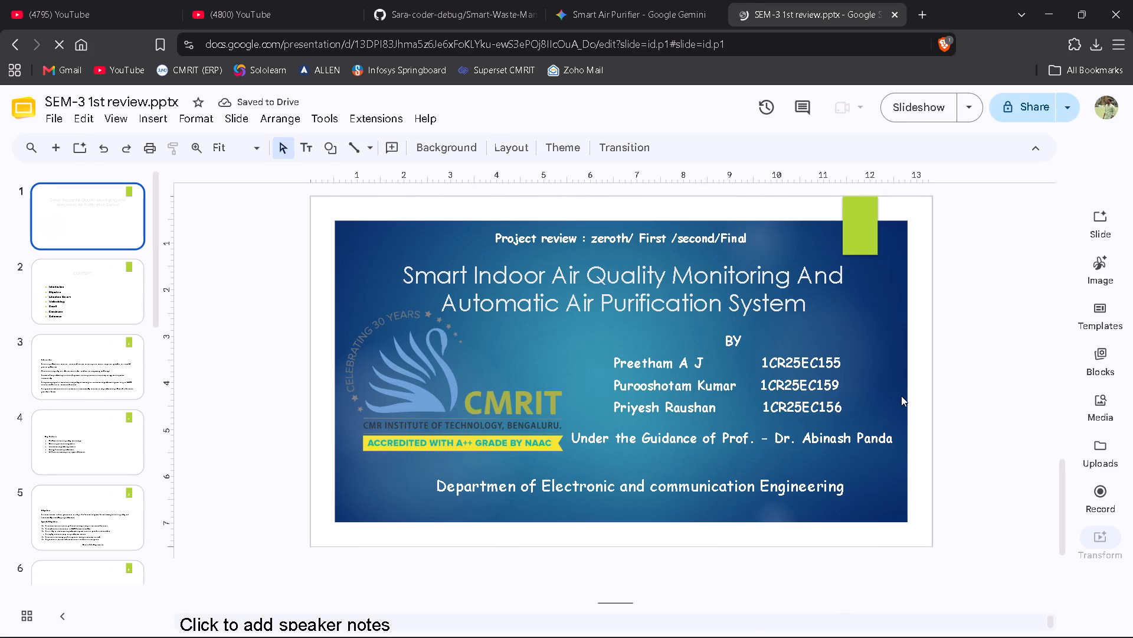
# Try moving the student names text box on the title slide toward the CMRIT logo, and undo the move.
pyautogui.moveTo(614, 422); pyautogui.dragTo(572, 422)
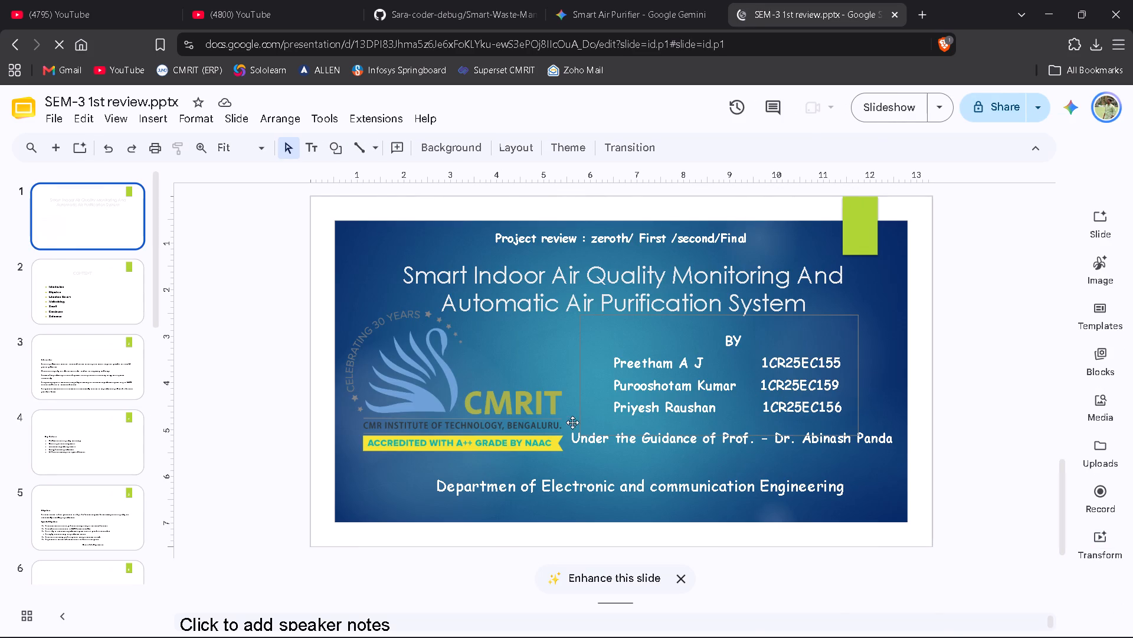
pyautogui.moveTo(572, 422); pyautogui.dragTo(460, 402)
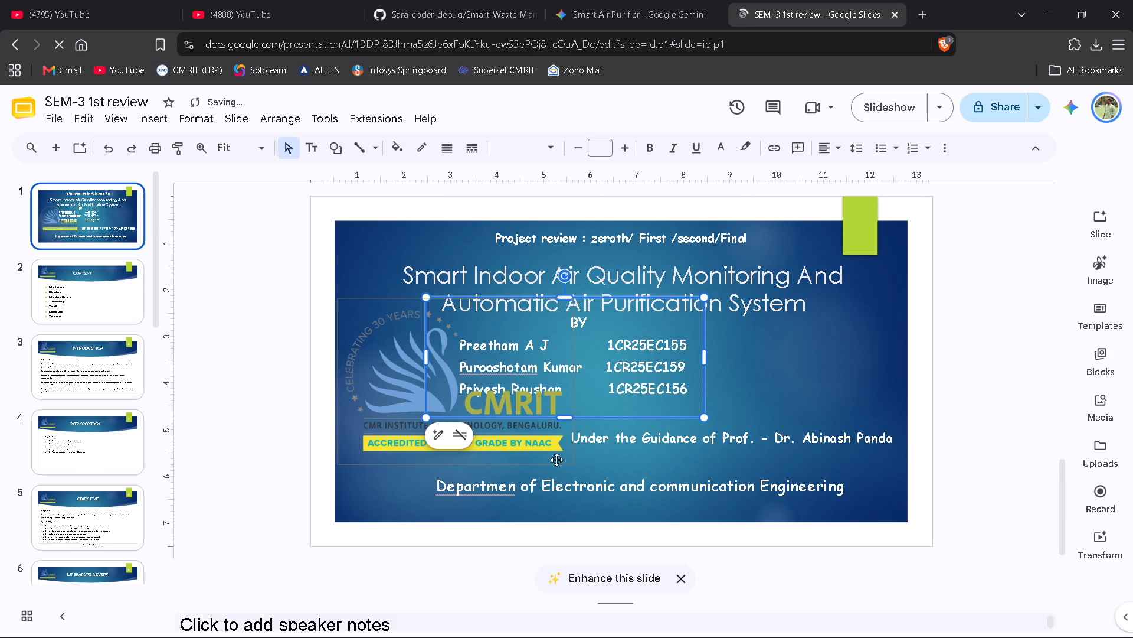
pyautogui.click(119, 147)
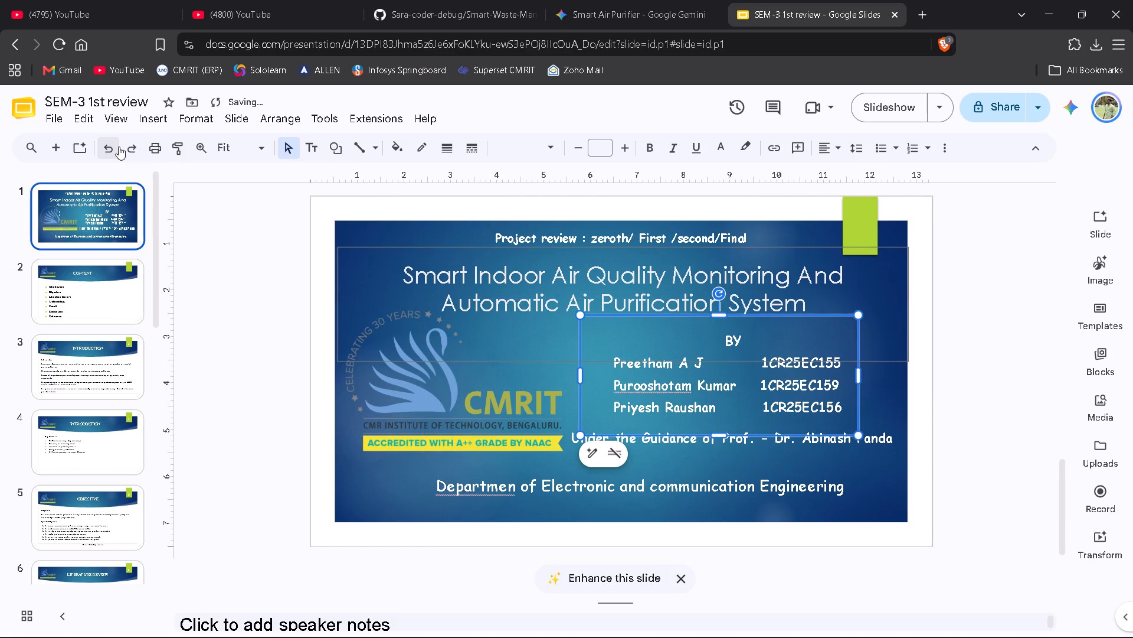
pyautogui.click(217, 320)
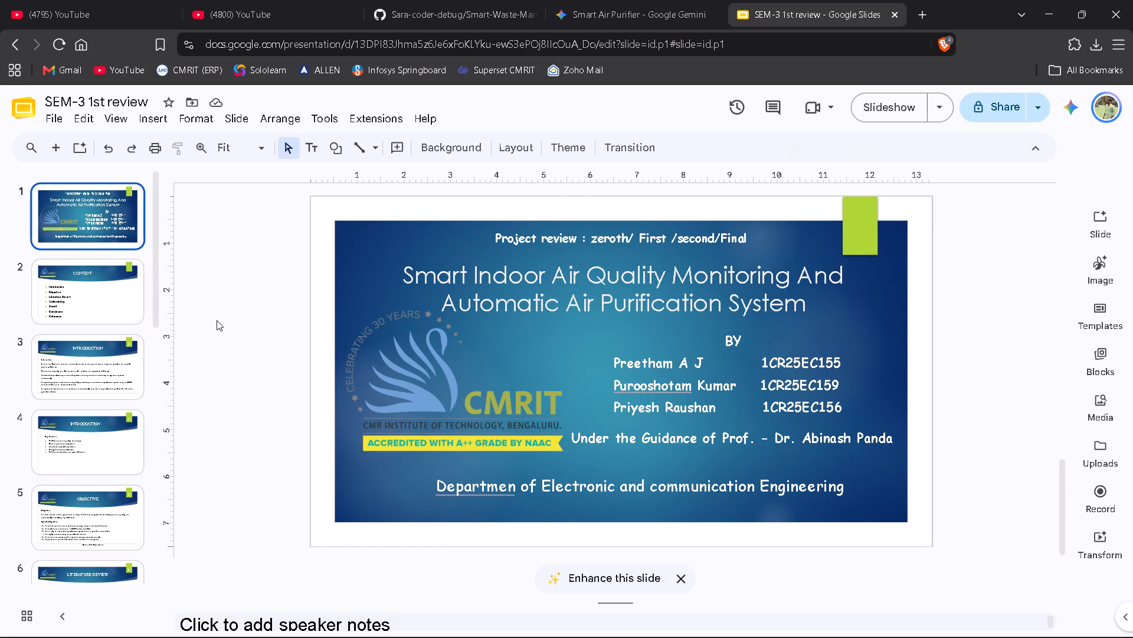
# Generate a shortened version of the Introduction body text on slide 3.
pyautogui.click(86, 311)
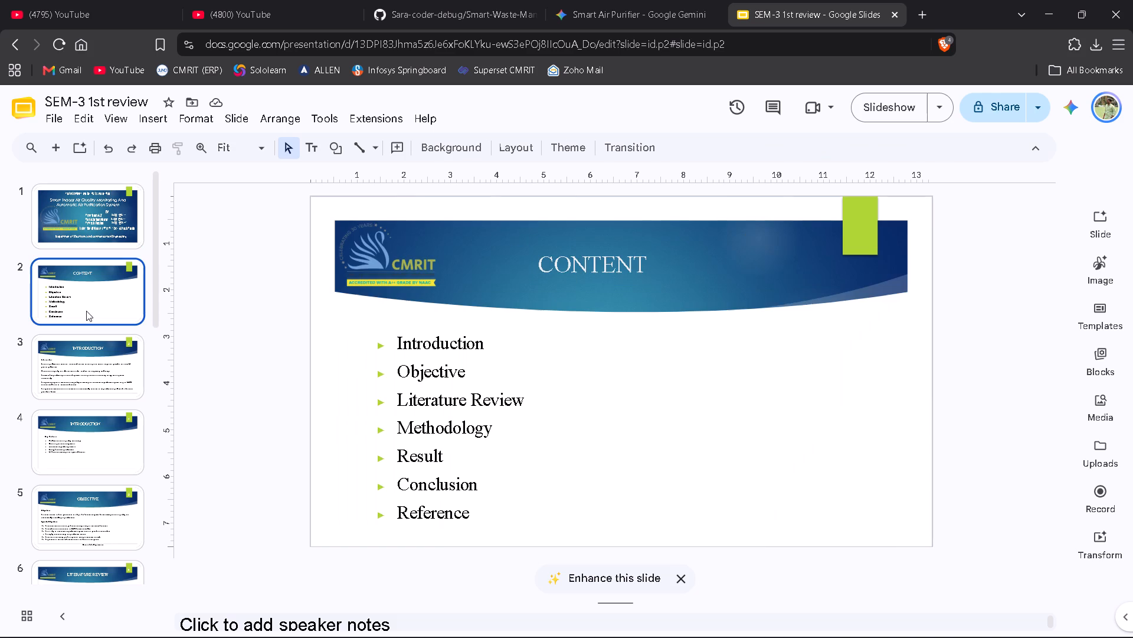
pyautogui.click(97, 346)
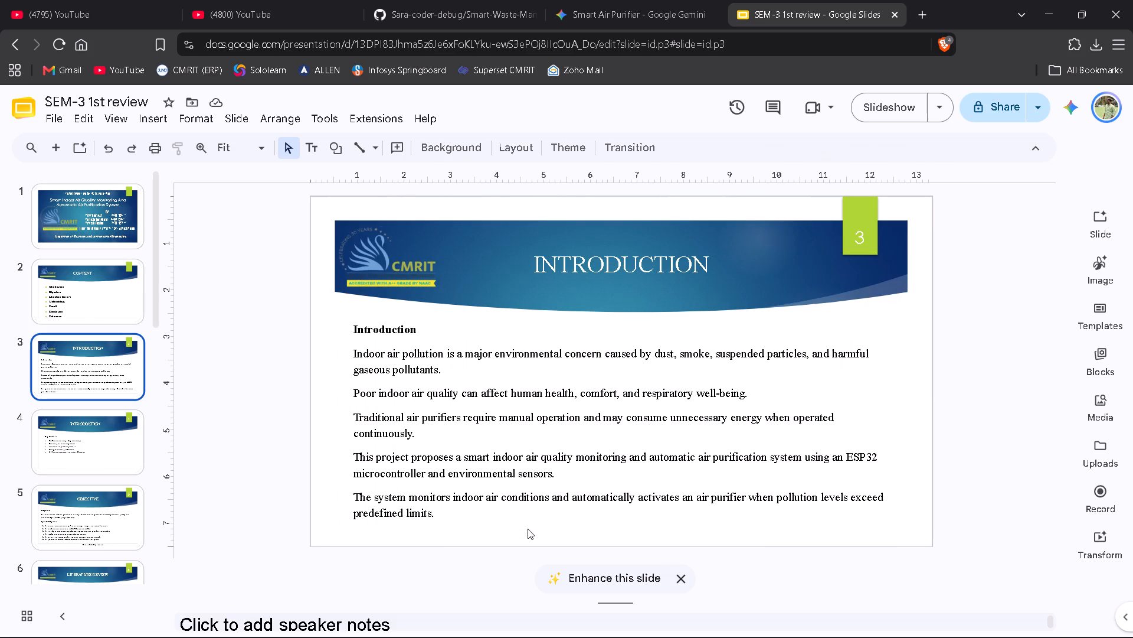
pyautogui.click(457, 499)
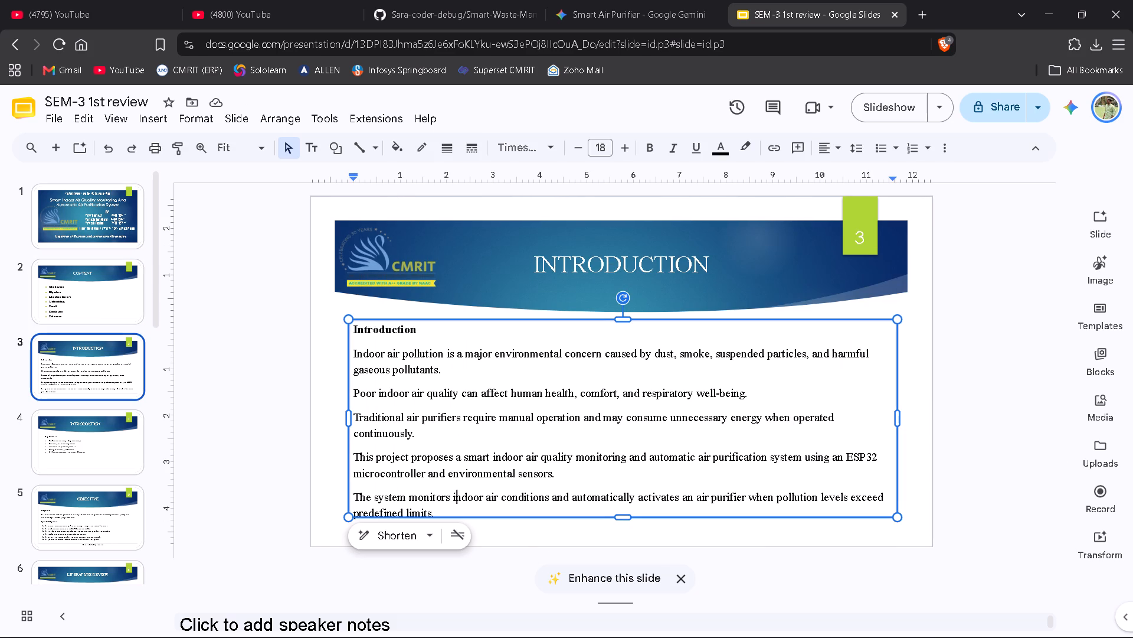
pyautogui.click(401, 538)
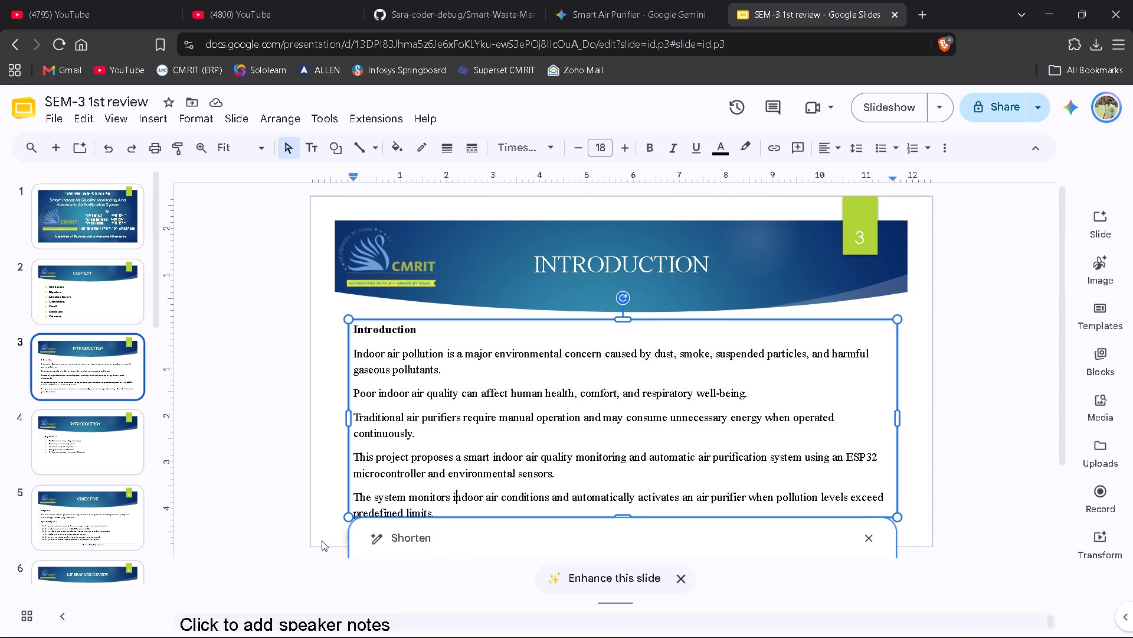
pyautogui.scroll(-3, 310, 530)
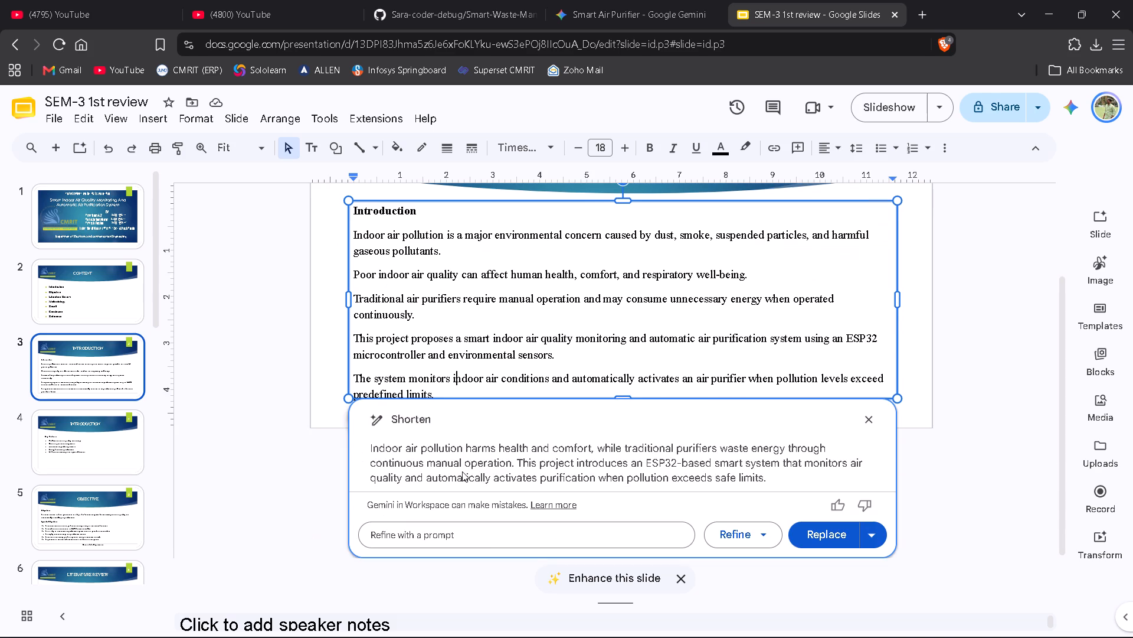
pyautogui.scroll(-1, 462, 471)
pyautogui.click(769, 531)
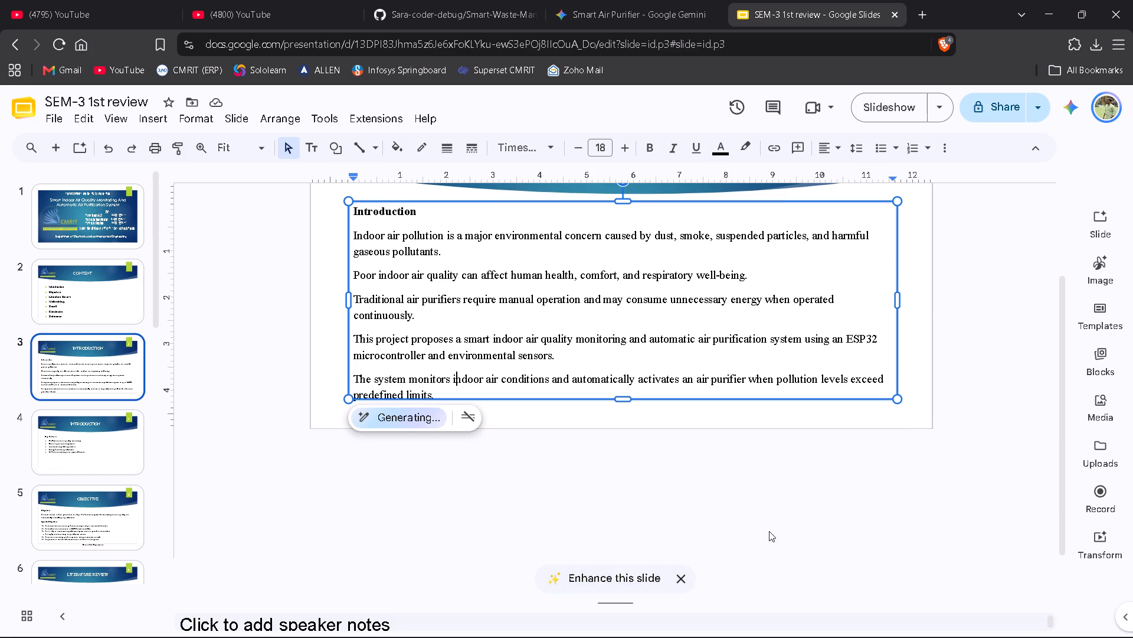
pyautogui.scroll(-1, 657, 499)
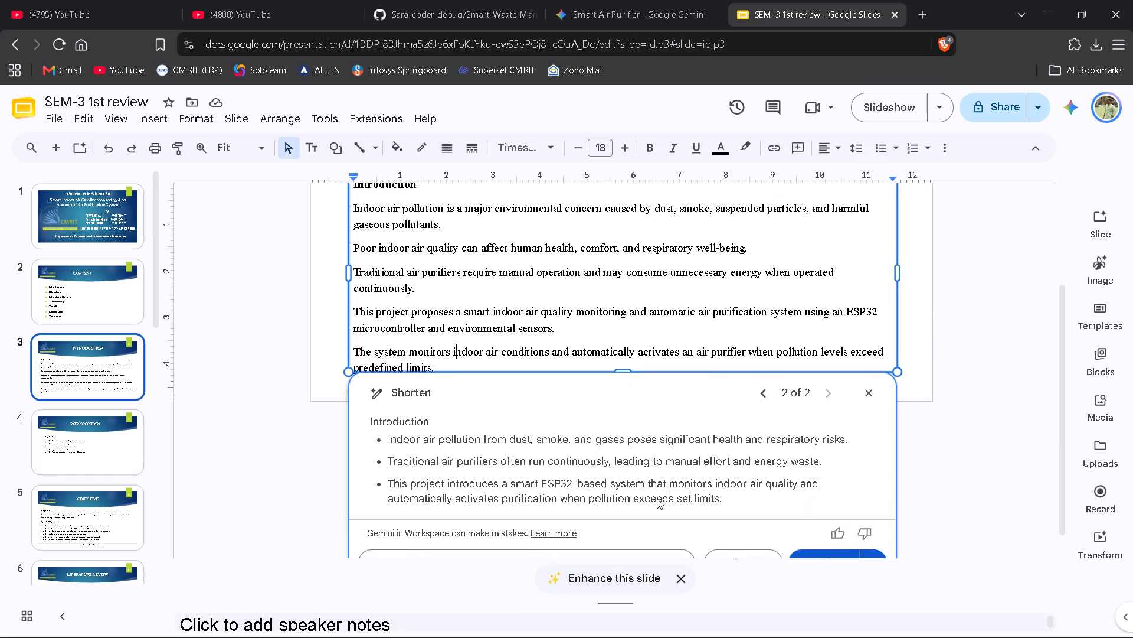
pyautogui.scroll(-1, 657, 499)
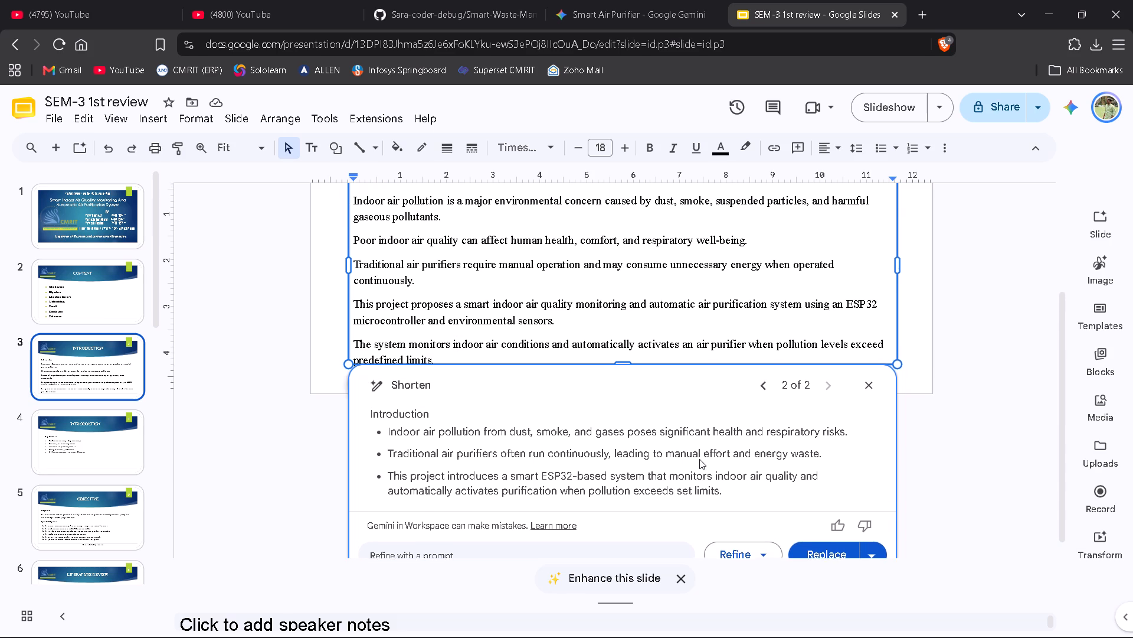
pyautogui.scroll(1, 699, 459)
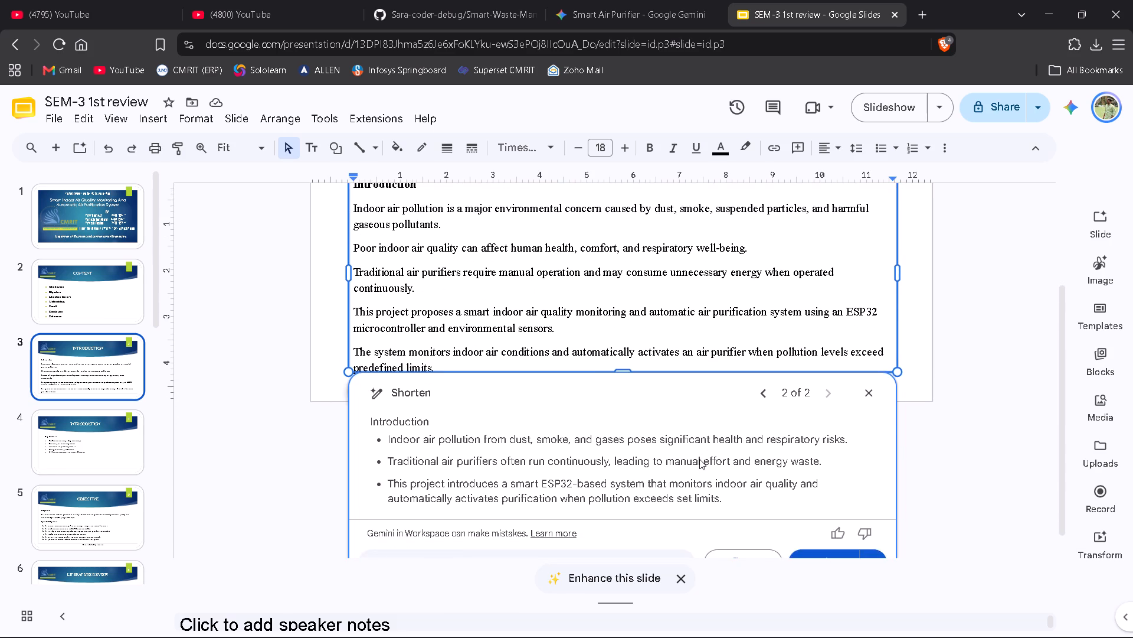
pyautogui.scroll(-3, 699, 459)
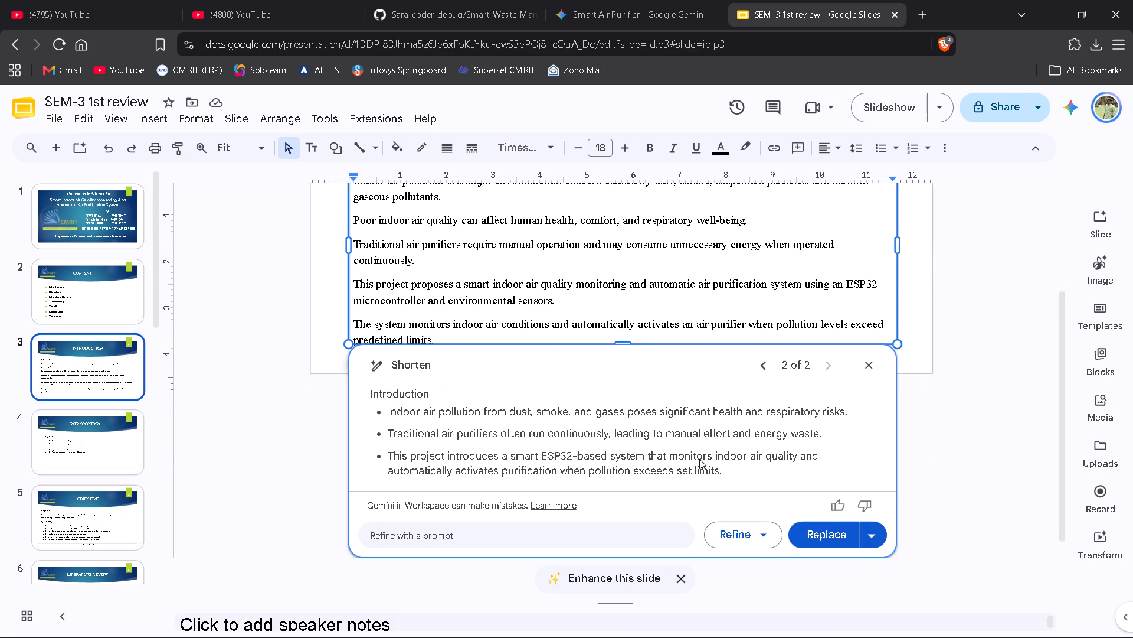
pyautogui.click(832, 541)
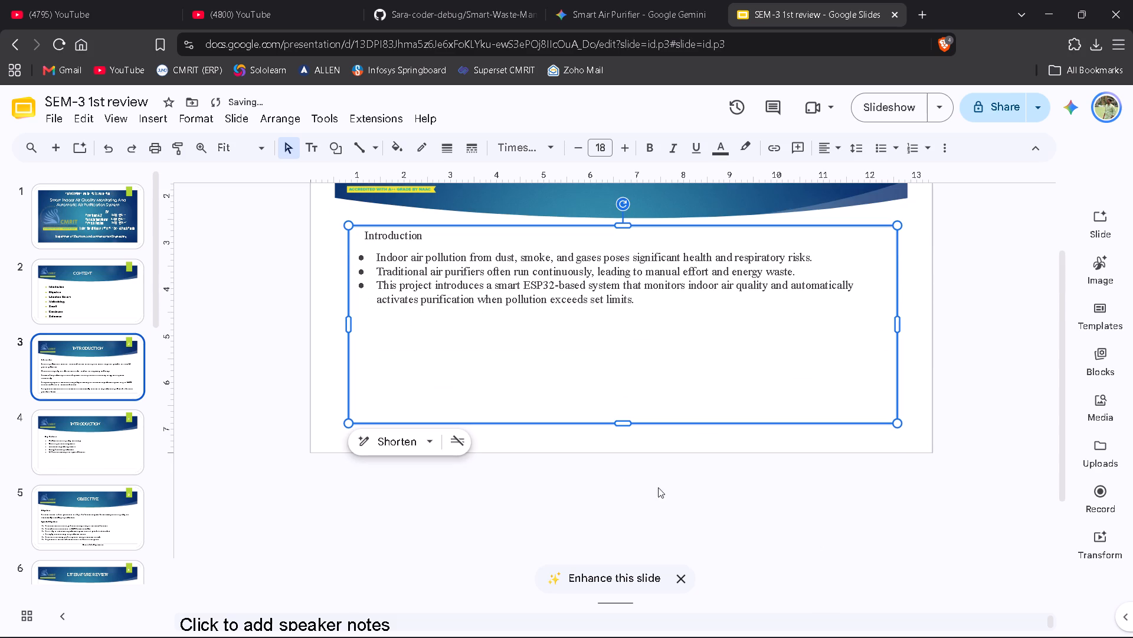
# Set the line spacing of all the Introduction body text on slide 3 to 1.5.
pyautogui.click(633, 308)
pyautogui.moveTo(635, 300); pyautogui.dragTo(349, 236)
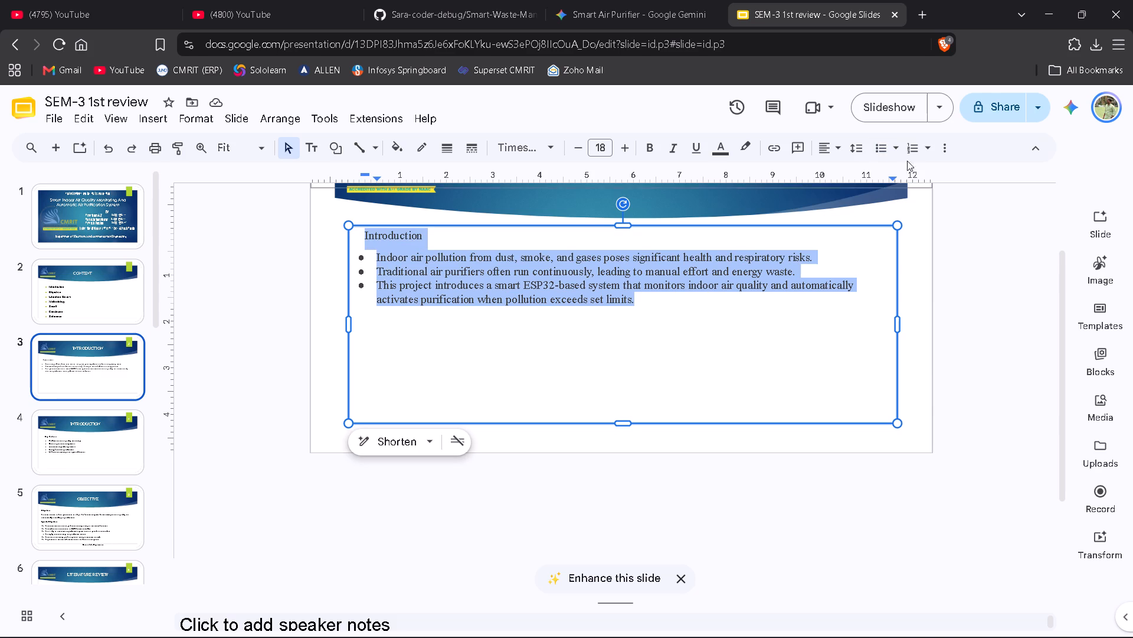
pyautogui.click(859, 149)
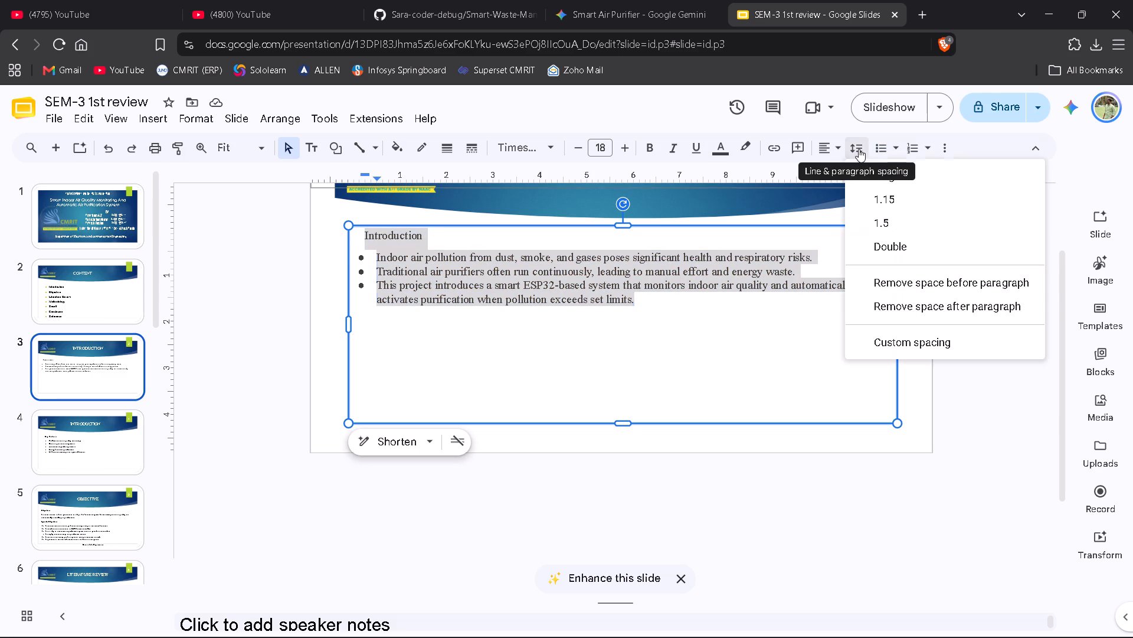
pyautogui.click(873, 218)
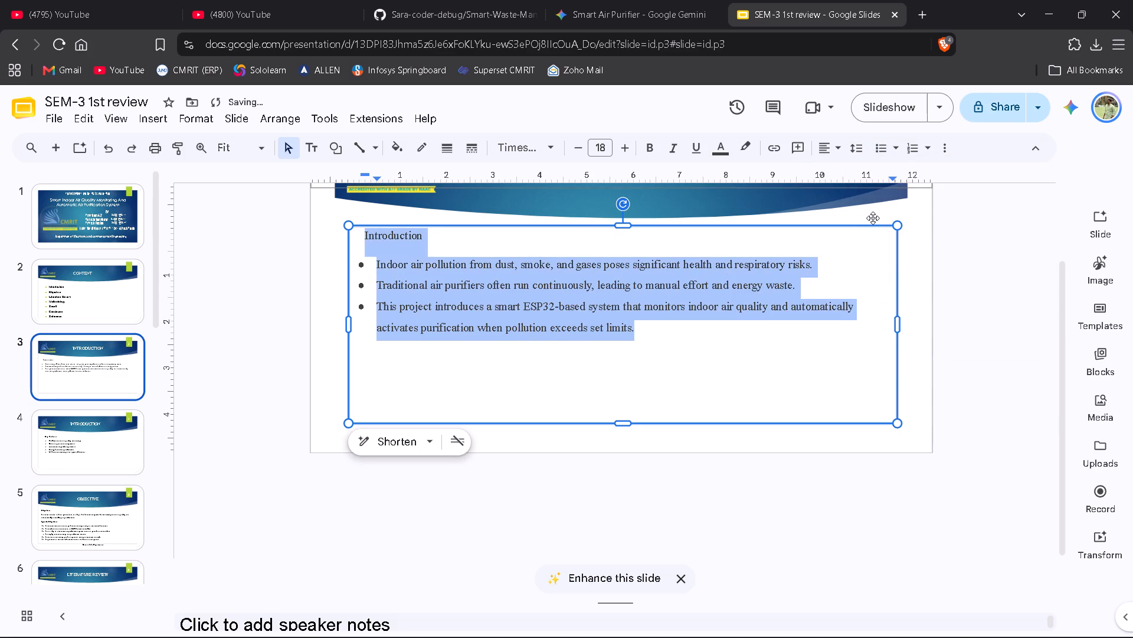
pyautogui.click(286, 411)
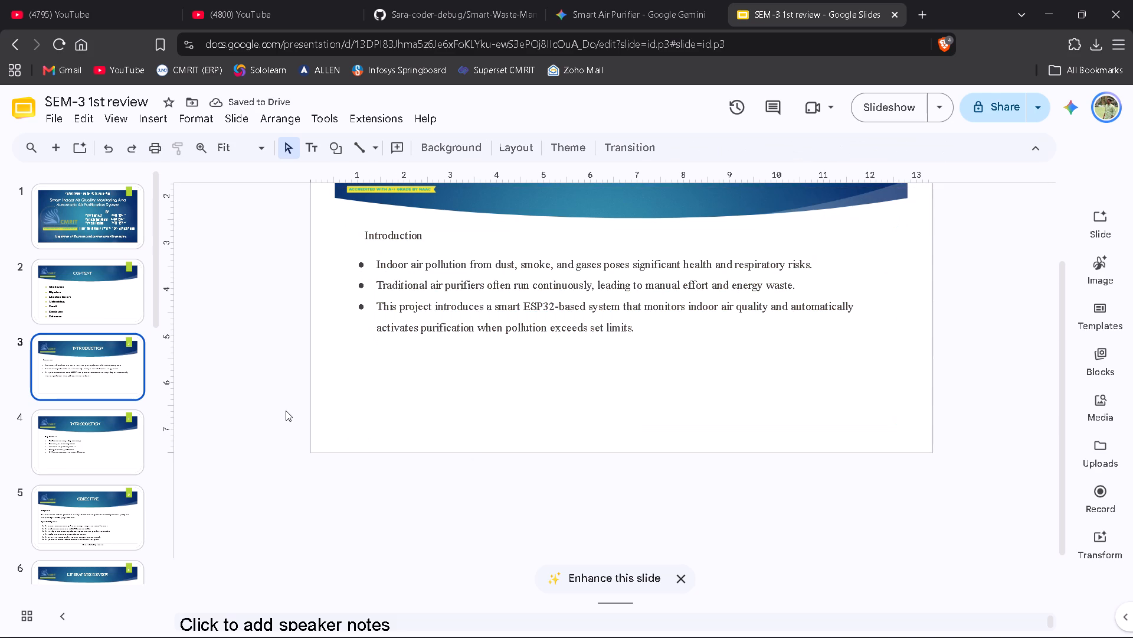
# Review the Introduction slides 3 and 4 and the Objective slide 5 for content and layout.
pyautogui.click(74, 432)
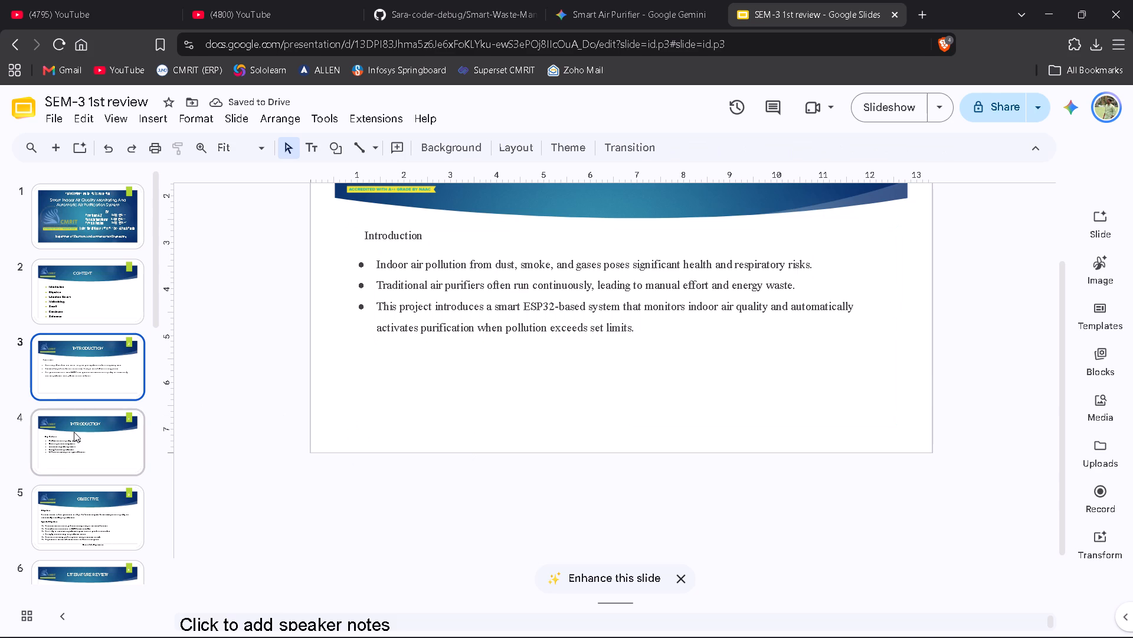
pyautogui.scroll(-1, 101, 425)
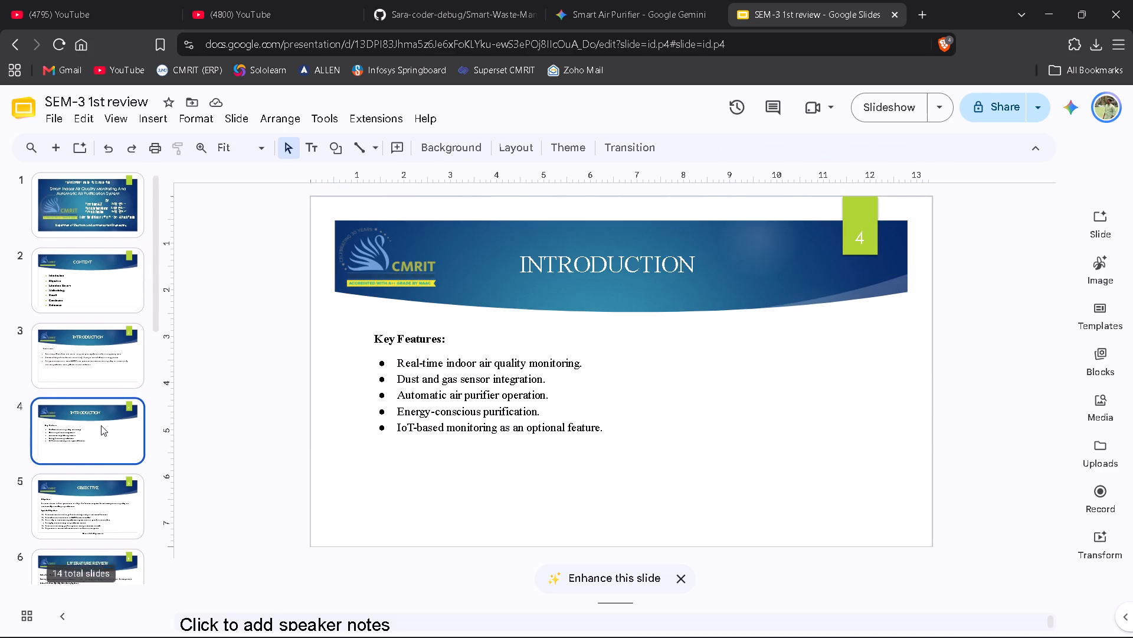
pyautogui.scroll(-2, 101, 425)
pyautogui.click(74, 329)
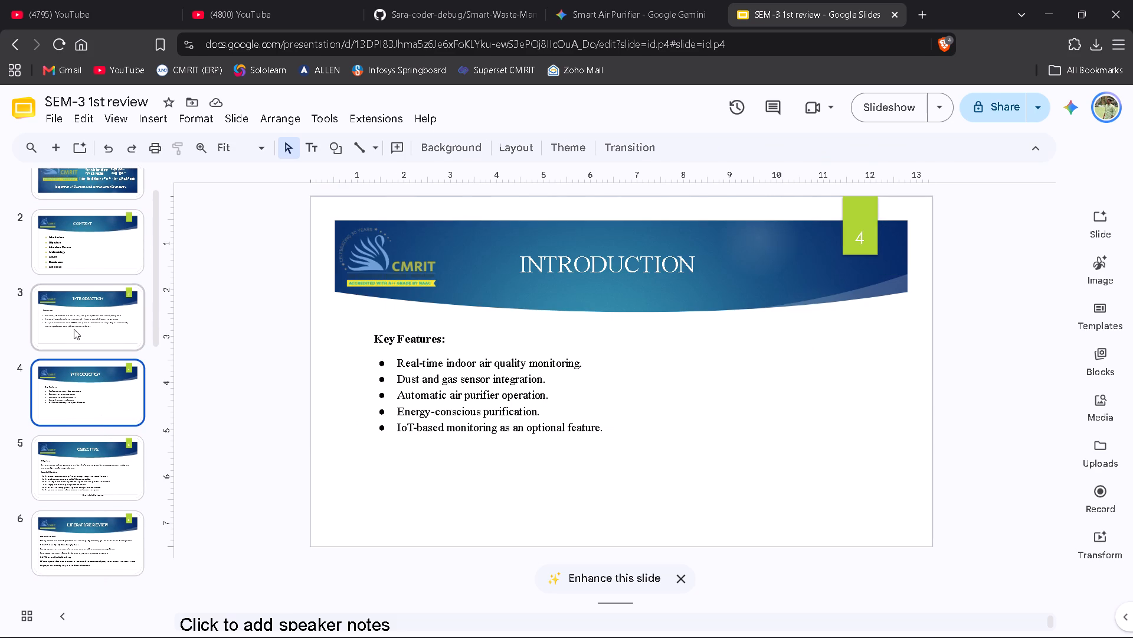
pyautogui.scroll(-1, 90, 372)
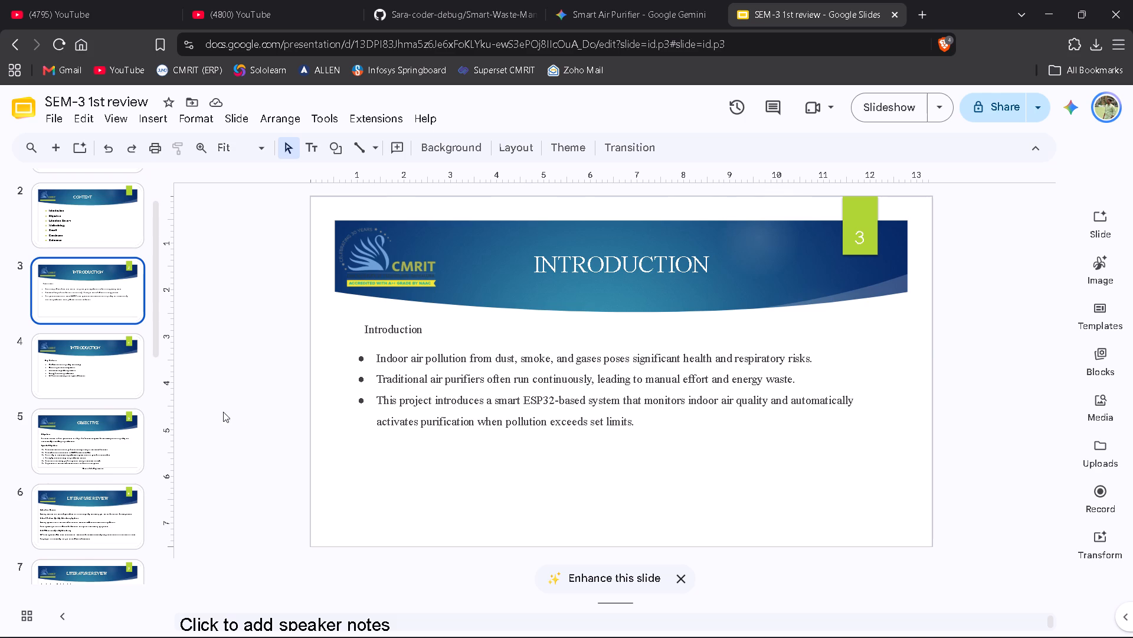
pyautogui.scroll(-1, 116, 449)
pyautogui.click(90, 364)
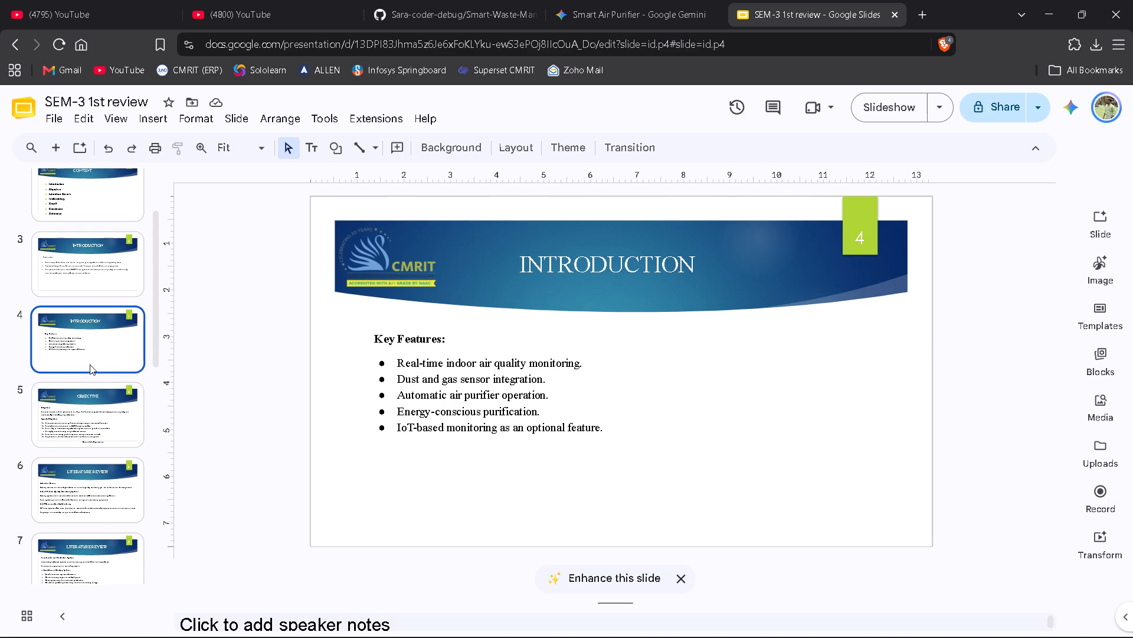
pyautogui.click(94, 415)
pyautogui.scroll(-2, 94, 415)
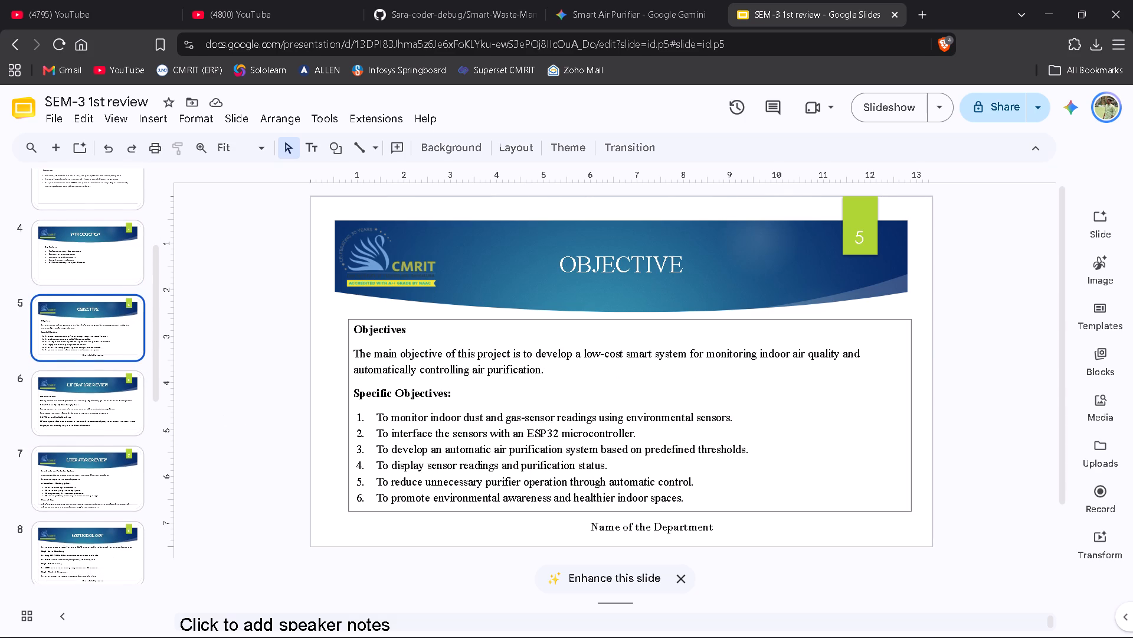
# Delete the redundant "Literature Review" heading and its leftover blank line from the body text of slide 6.
pyautogui.click(106, 412)
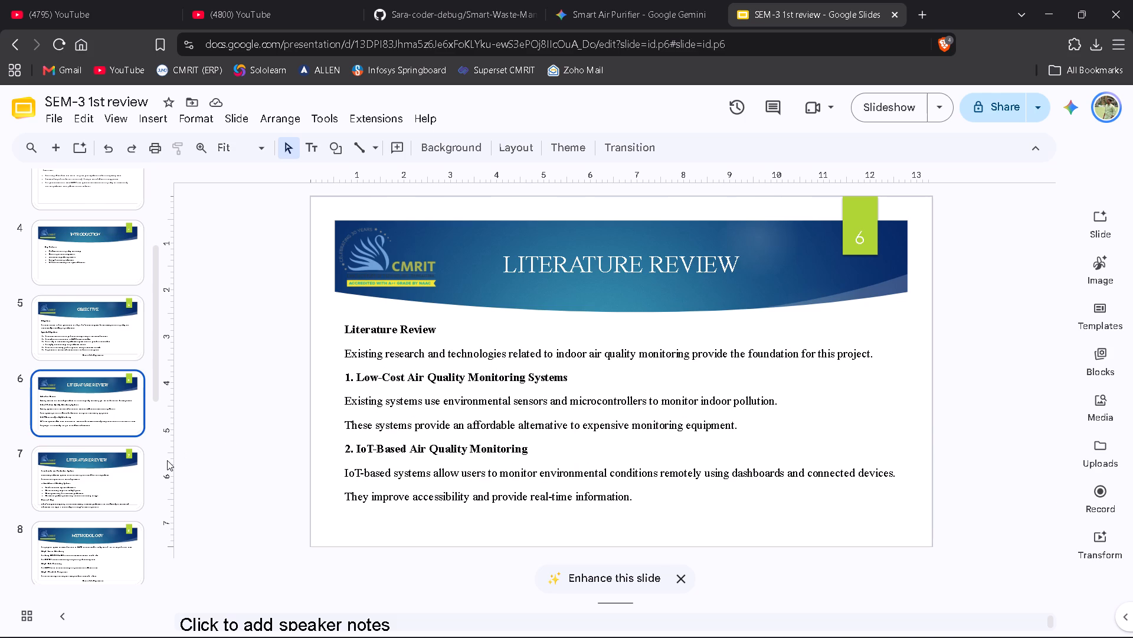
pyautogui.scroll(-2, 167, 460)
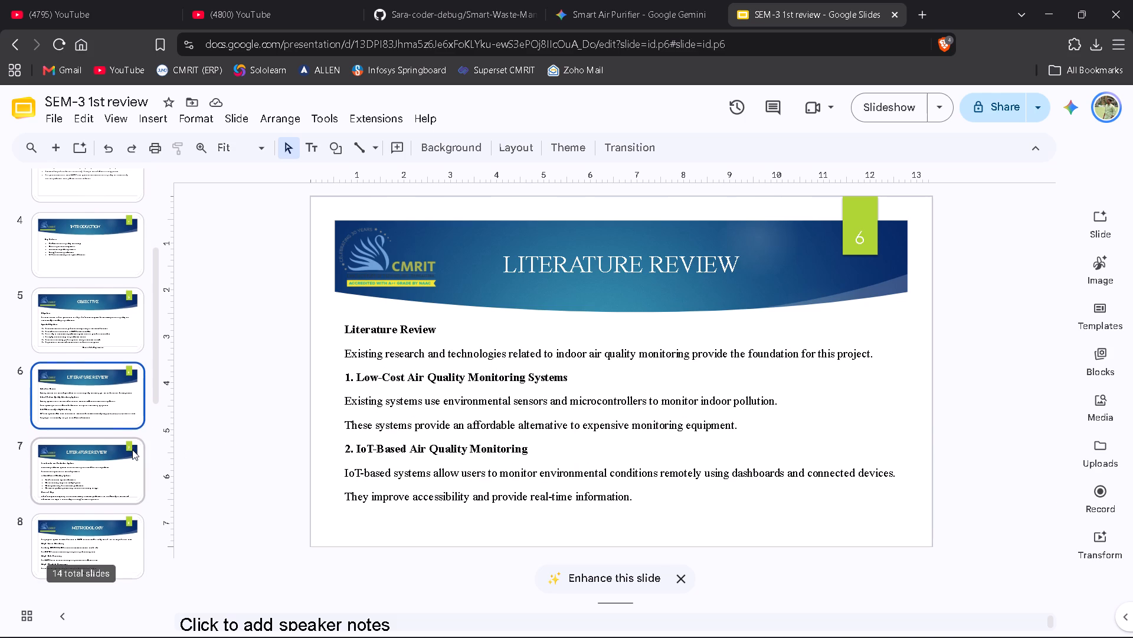
pyautogui.scroll(-1, 132, 450)
pyautogui.click(434, 323)
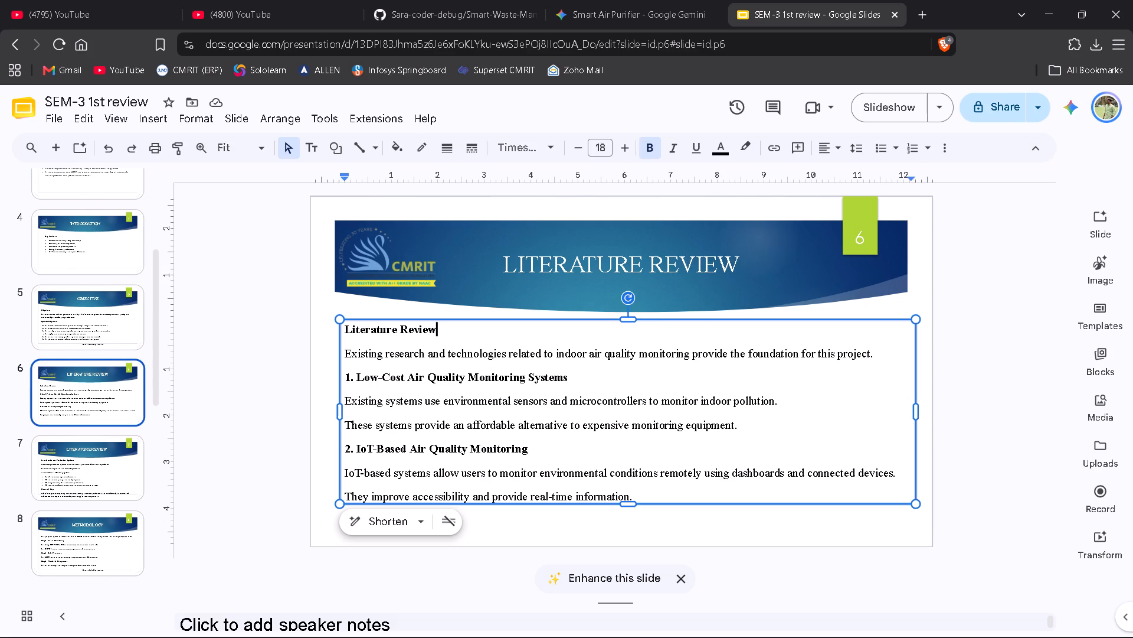
pyautogui.moveTo(443, 328); pyautogui.dragTo(344, 331)
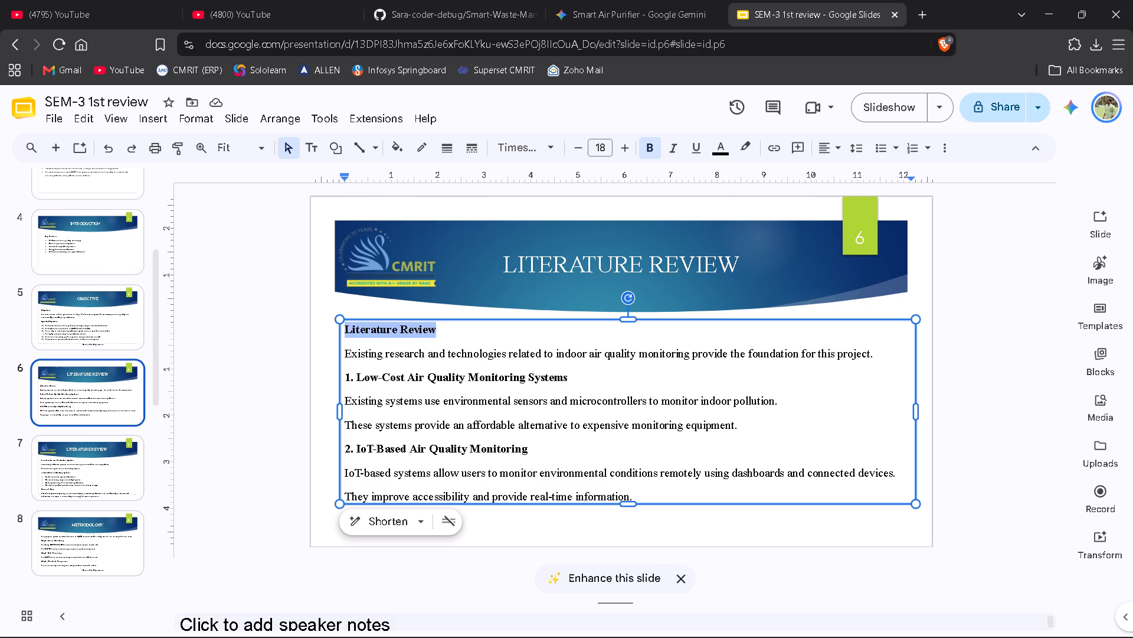
pyautogui.press('BackSpace')
pyautogui.press('BackSpace')
pyautogui.press('BackSpace')
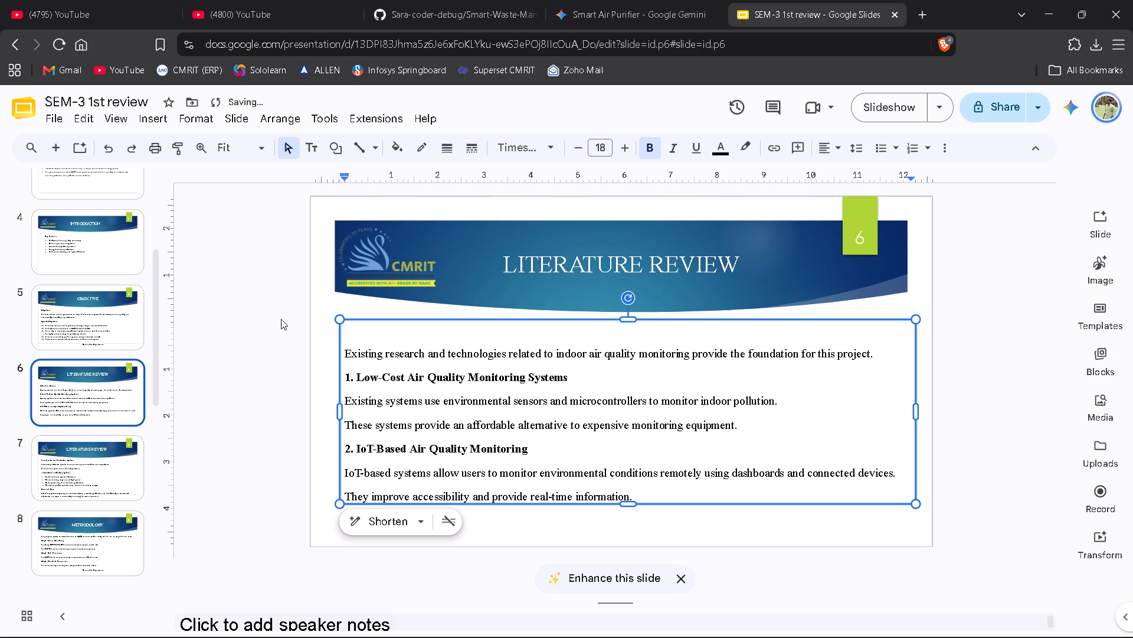
pyautogui.press('Down')
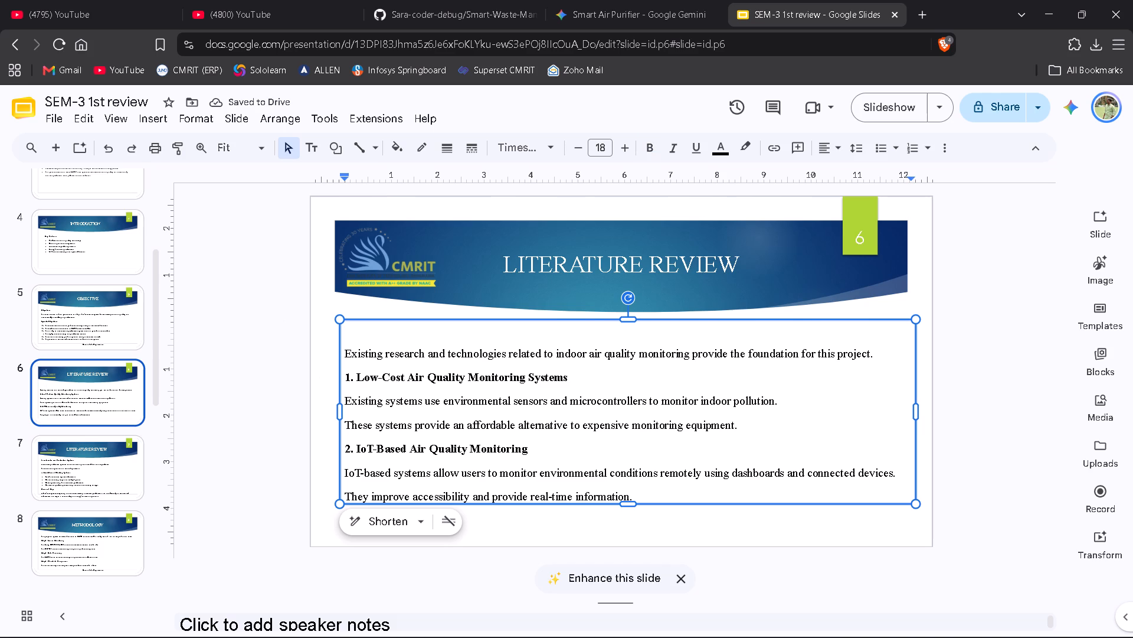
pyautogui.press('BackSpace')
pyautogui.click(309, 445)
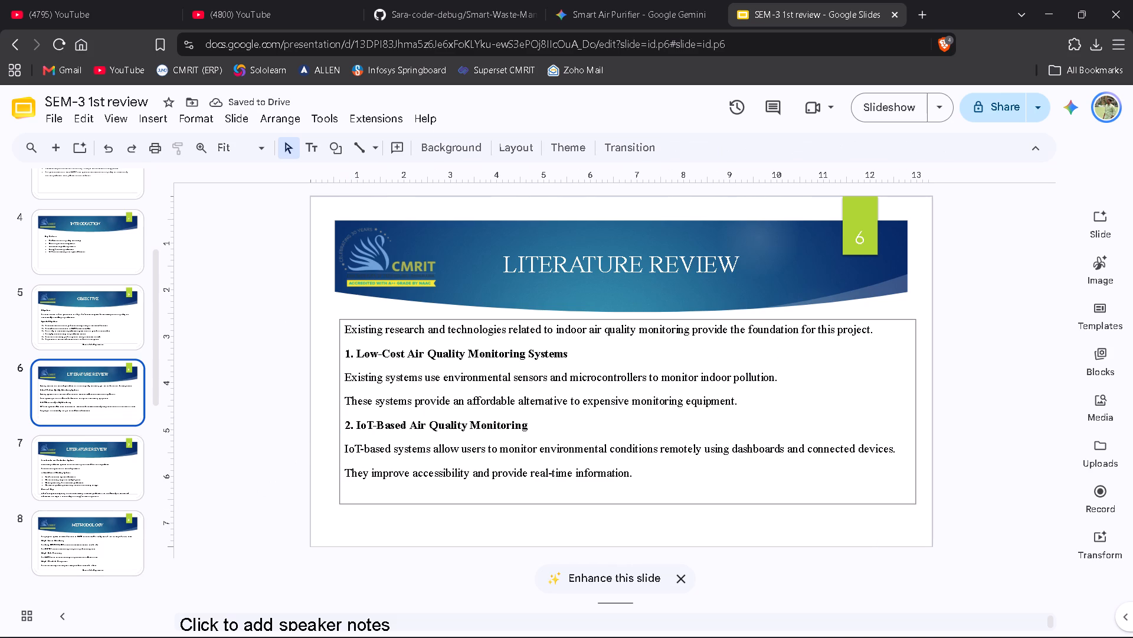
# Review the Literature Review slides 6 and 7 and the Methodology slides 8 and 9.
pyautogui.click(112, 461)
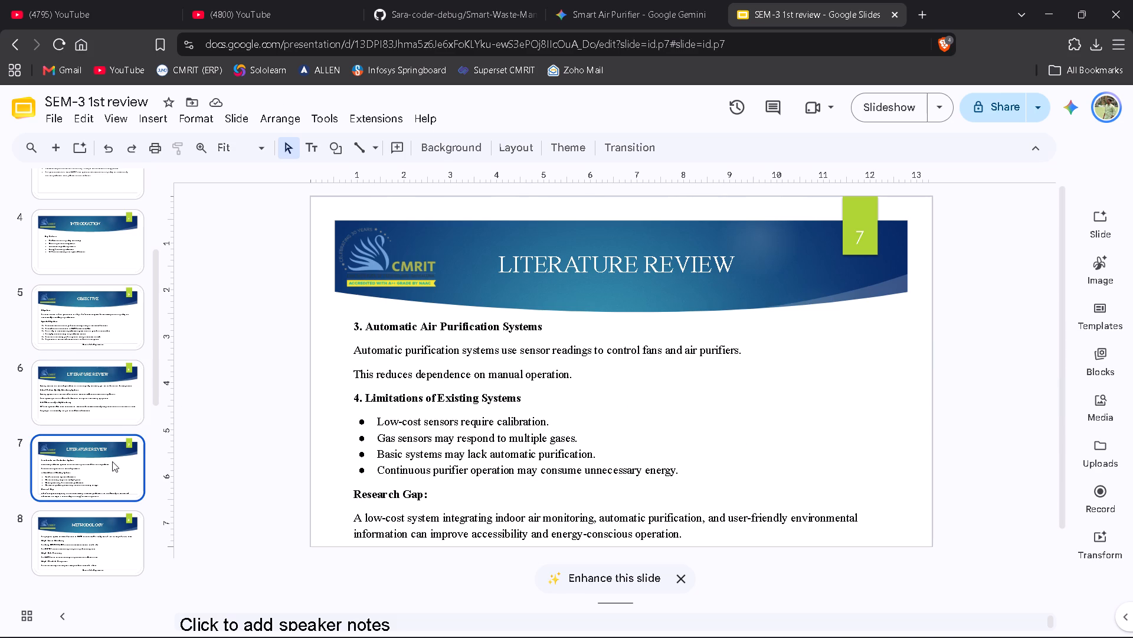
pyautogui.scroll(-1, 112, 461)
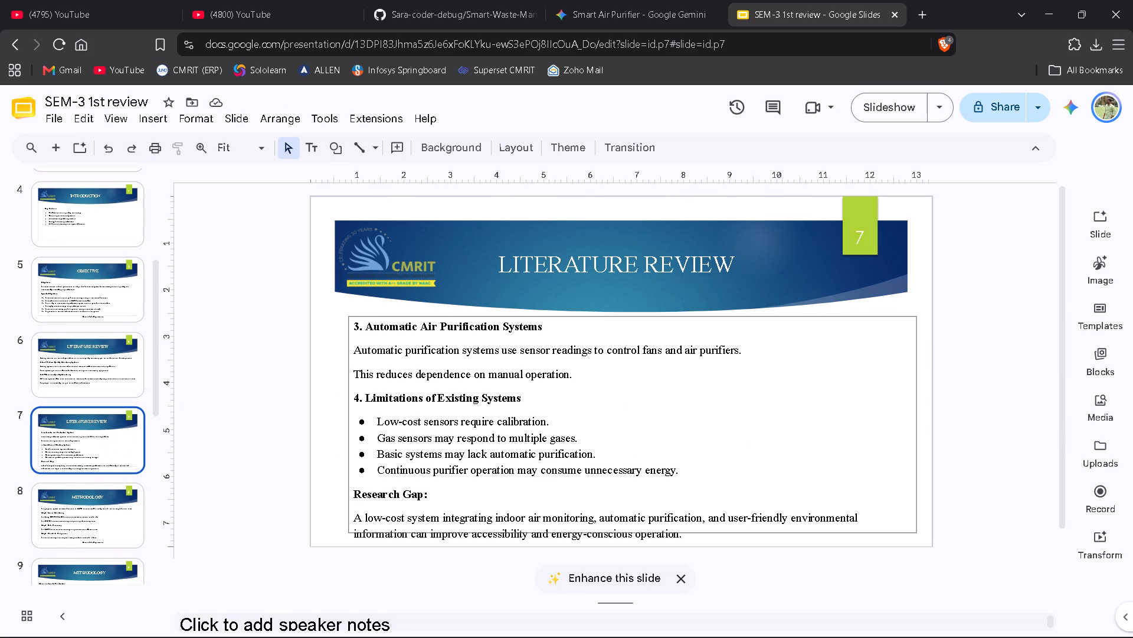
pyautogui.click(84, 383)
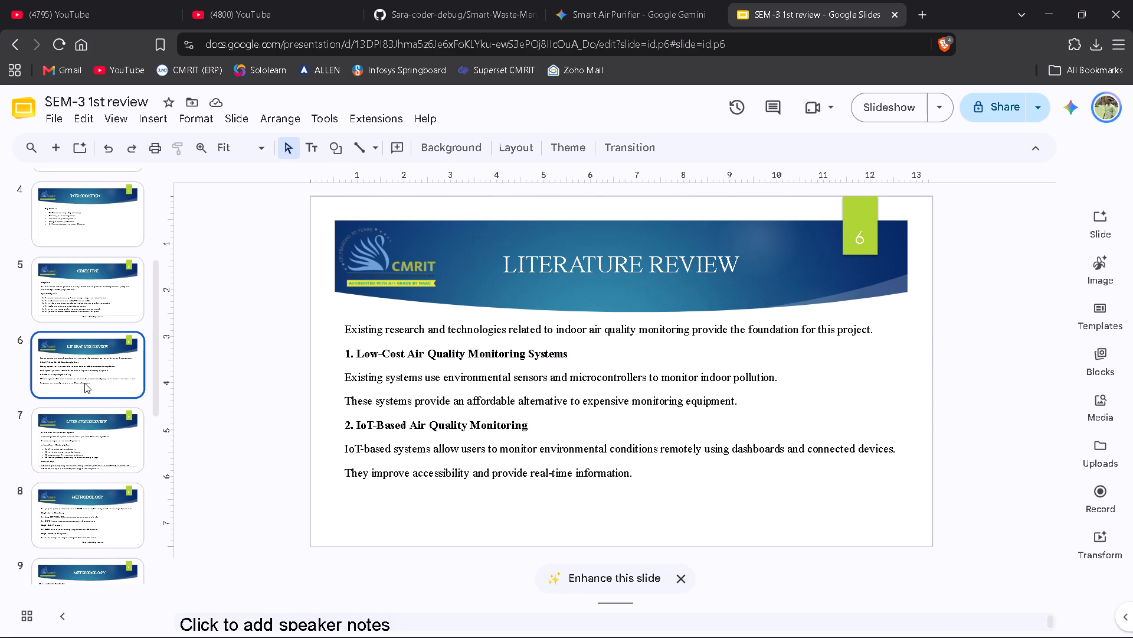
pyautogui.click(86, 437)
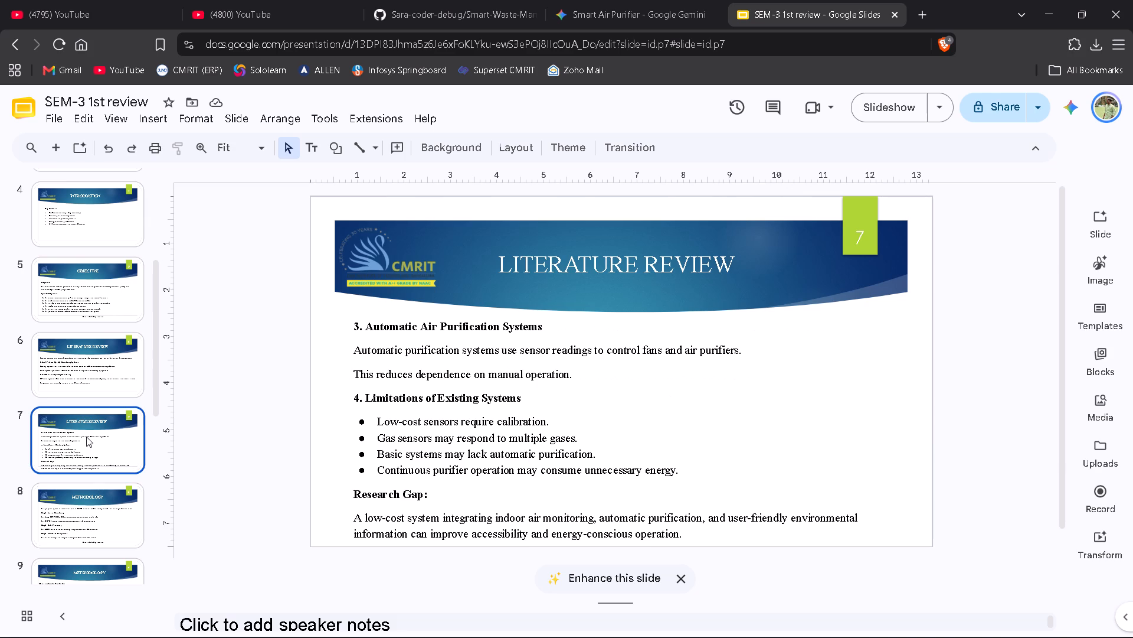
pyautogui.click(74, 499)
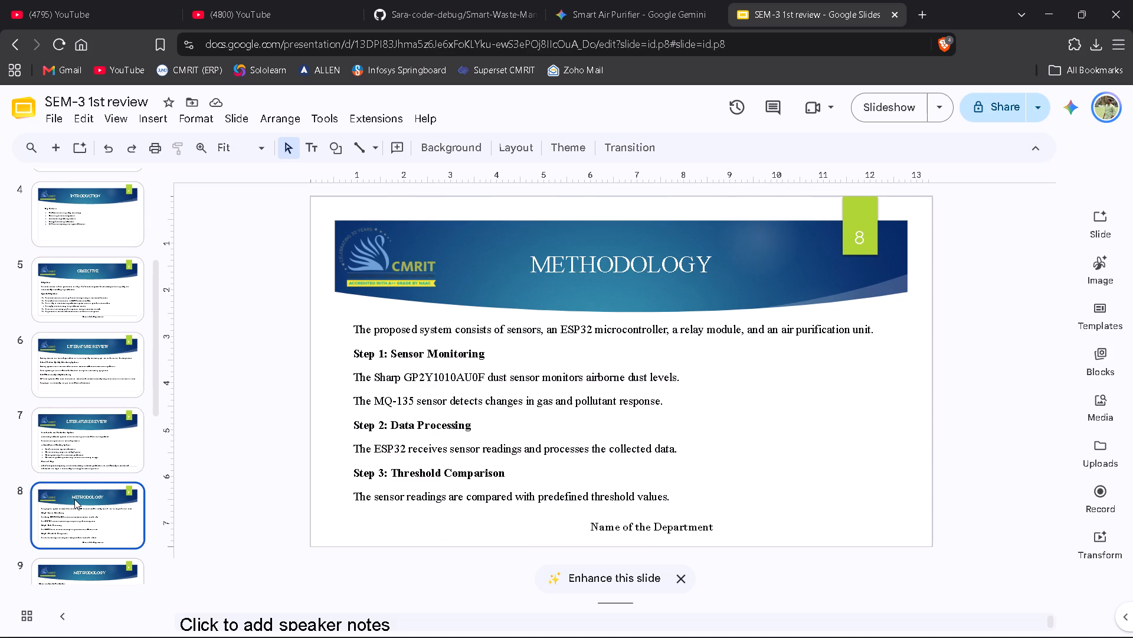
pyautogui.scroll(-1, 107, 414)
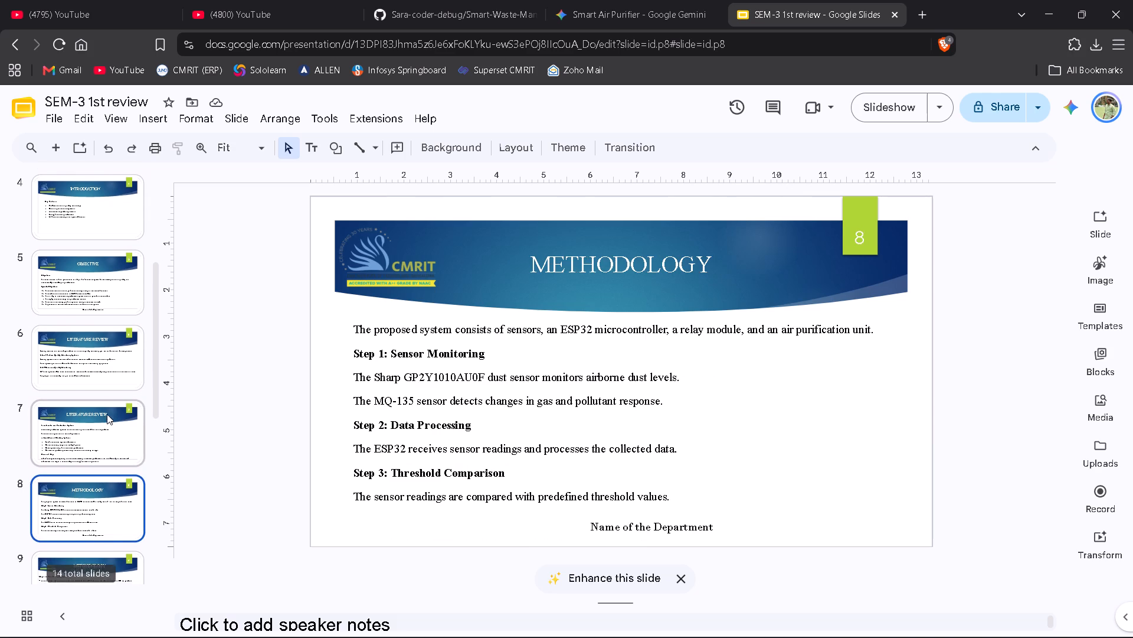
pyautogui.scroll(-3, 107, 414)
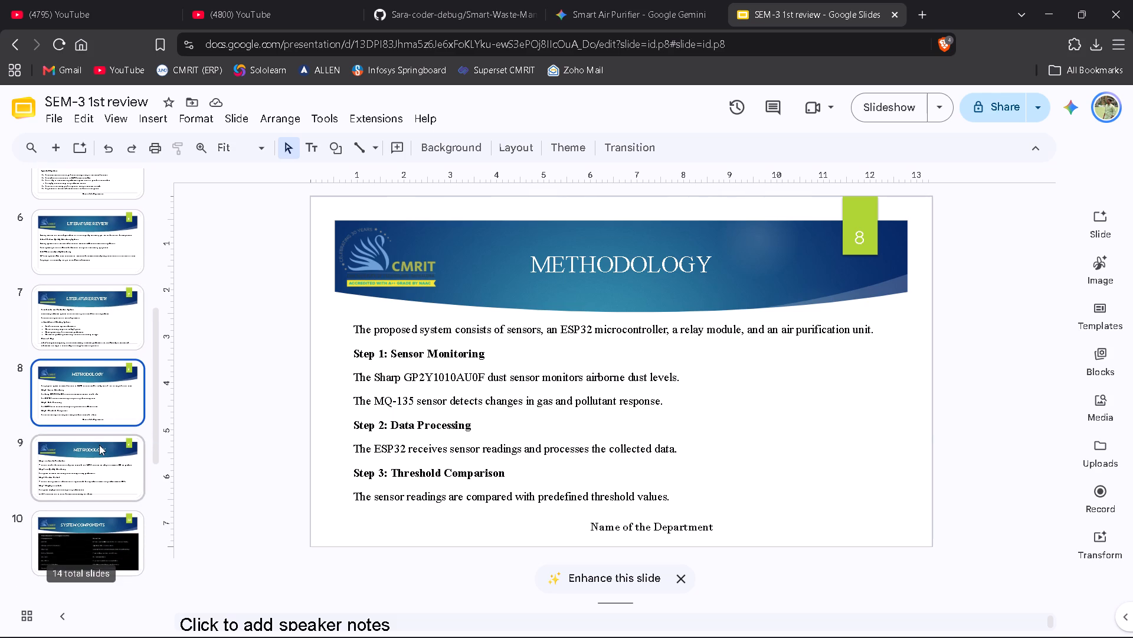
pyautogui.click(99, 445)
pyautogui.scroll(-3, 99, 445)
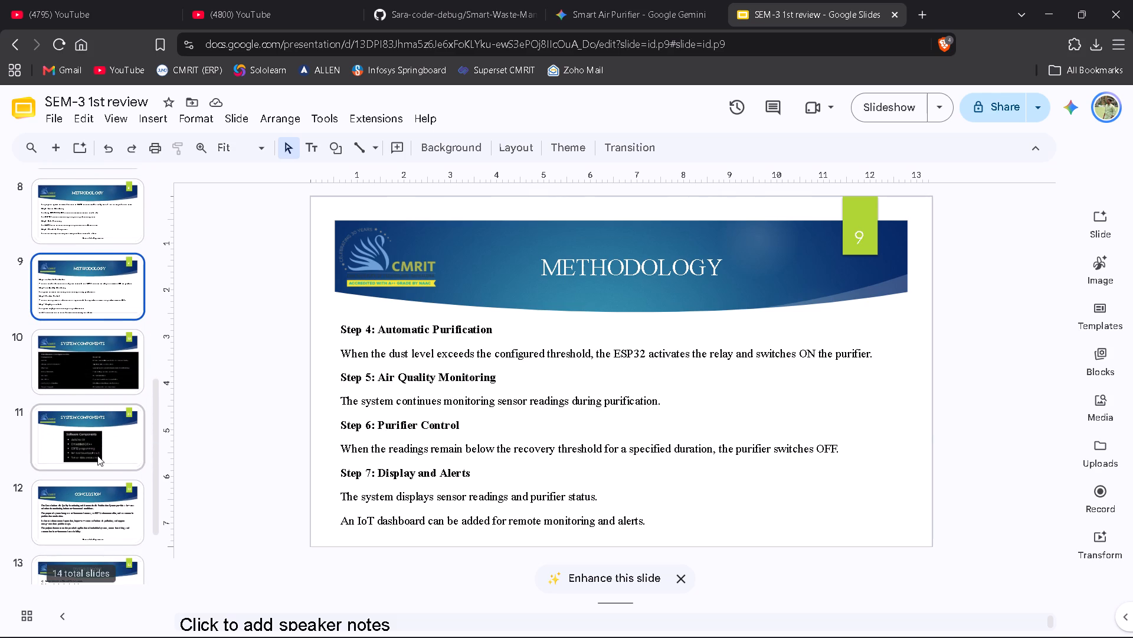
# Review the remaining slides, covering System Components, Conclusion, Future Work and References, and return to the start of the deck's slide list.
pyautogui.click(97, 455)
pyautogui.scroll(-2, 97, 455)
pyautogui.click(78, 433)
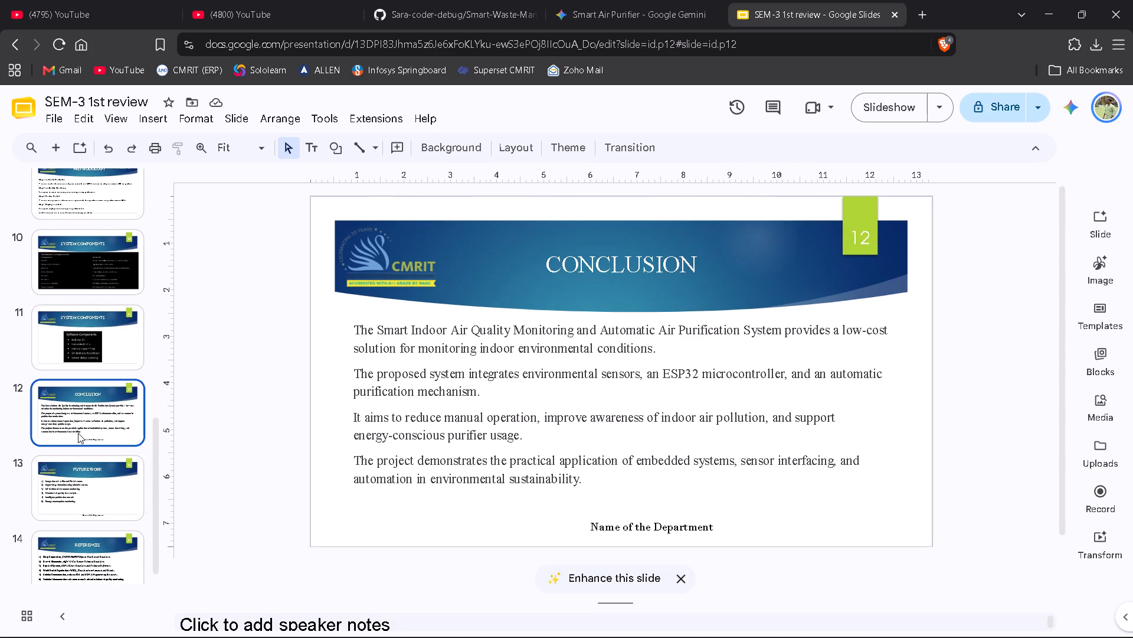
pyautogui.click(71, 260)
pyautogui.click(86, 335)
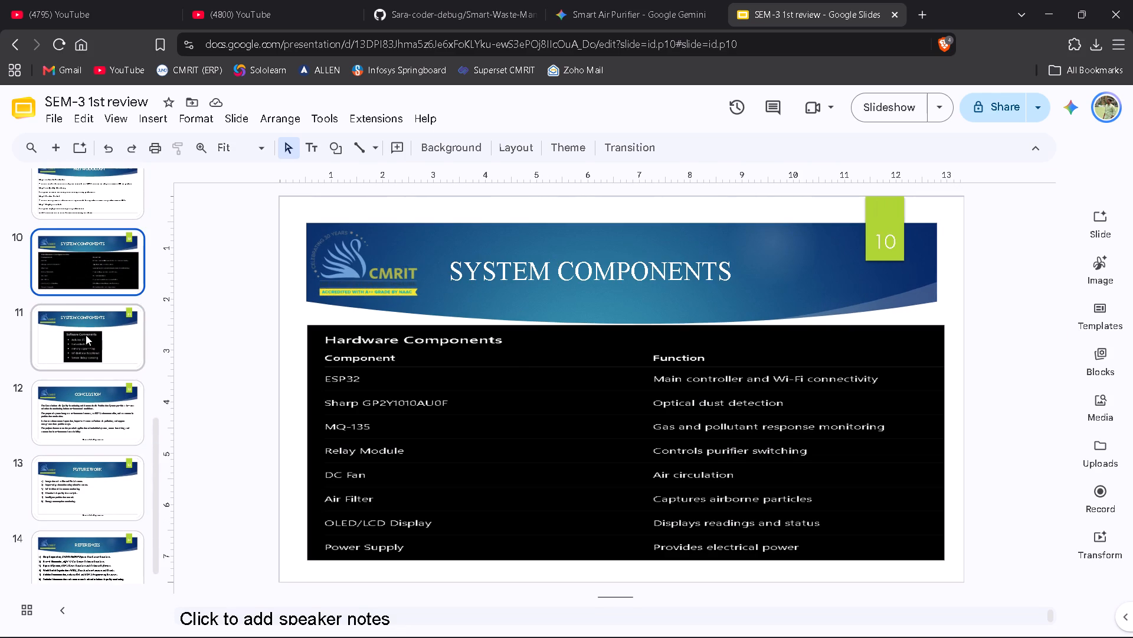
pyautogui.click(90, 415)
pyautogui.scroll(-1, 90, 415)
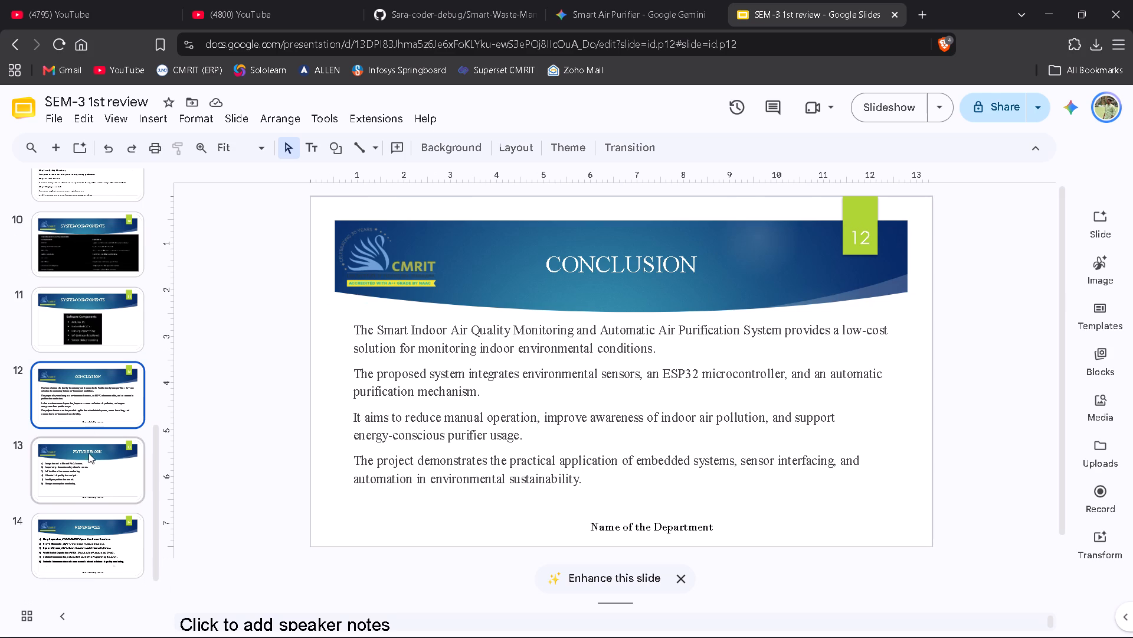
pyautogui.click(86, 468)
pyautogui.scroll(-1, 86, 468)
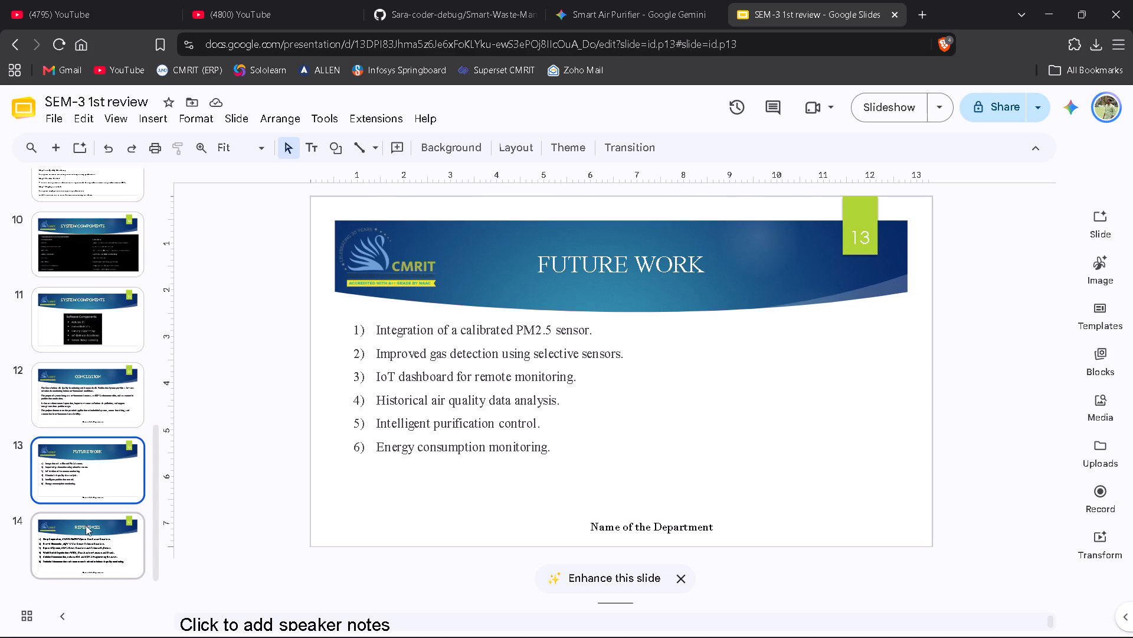
pyautogui.click(85, 539)
pyautogui.scroll(-2, 91, 464)
pyautogui.scroll(2, 91, 464)
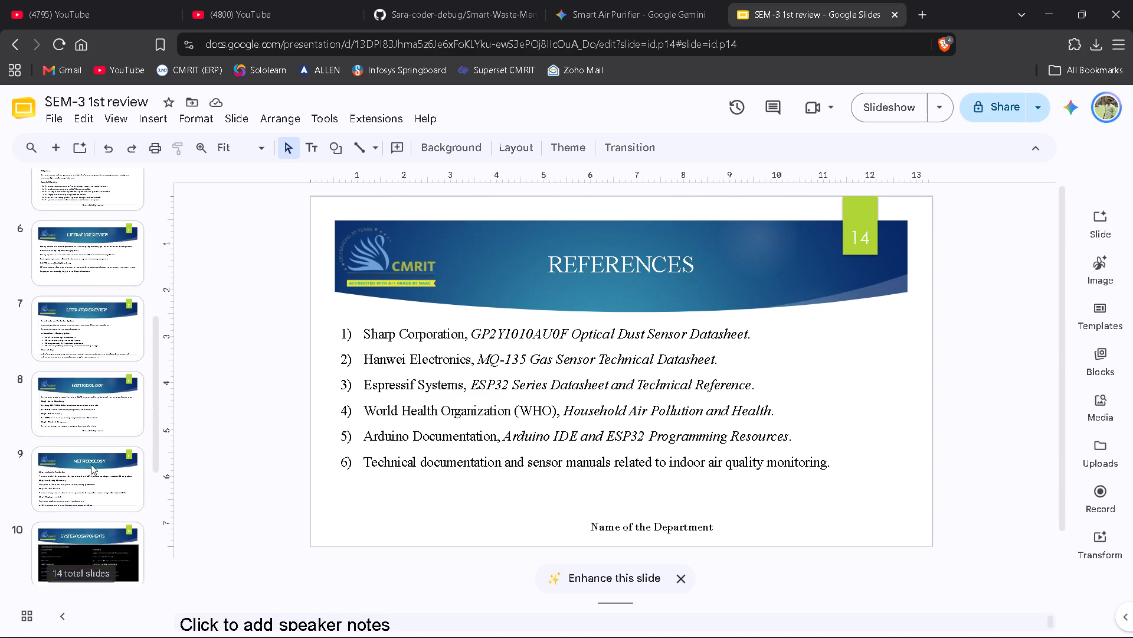
pyautogui.scroll(2, 91, 464)
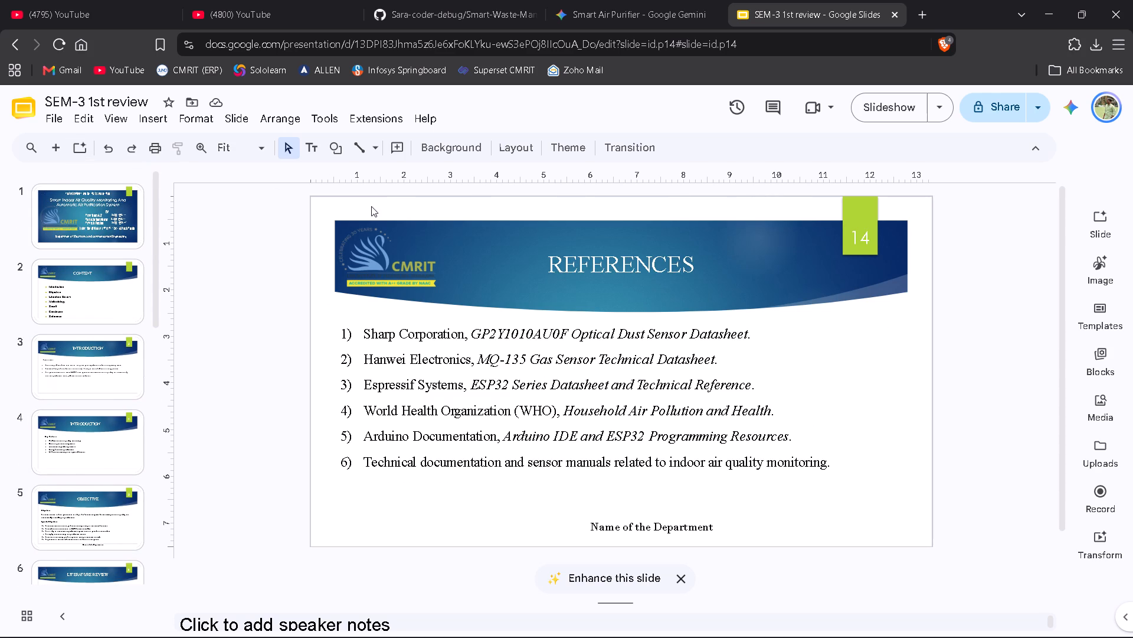
# Enable Presenter view in the presentation display options and start the slideshow on the current screen.
pyautogui.click(936, 107)
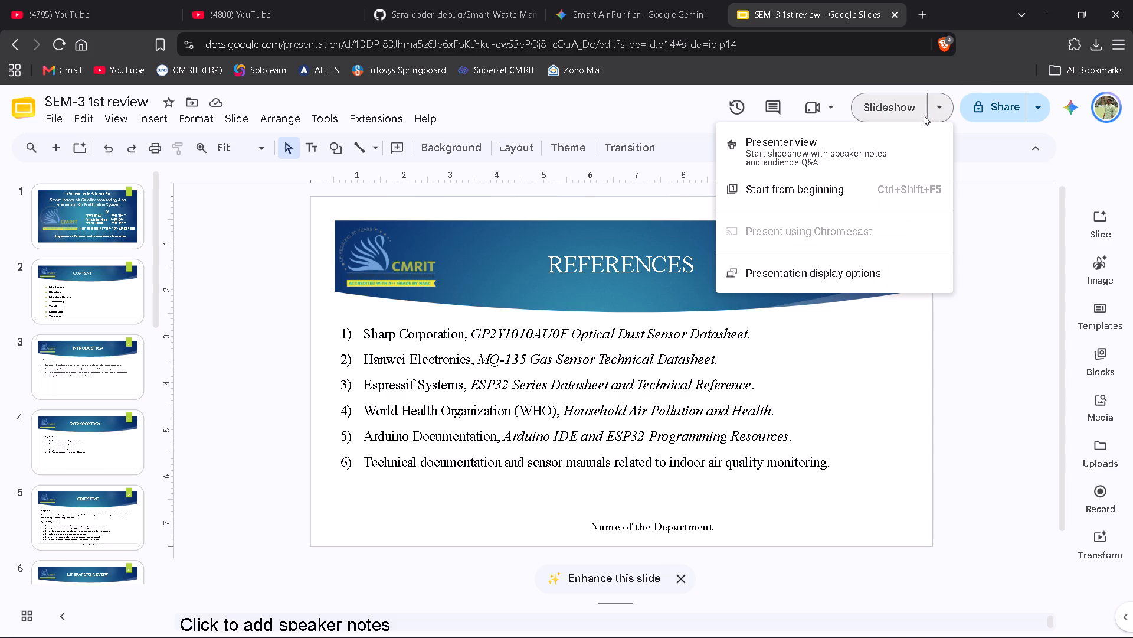
pyautogui.click(812, 267)
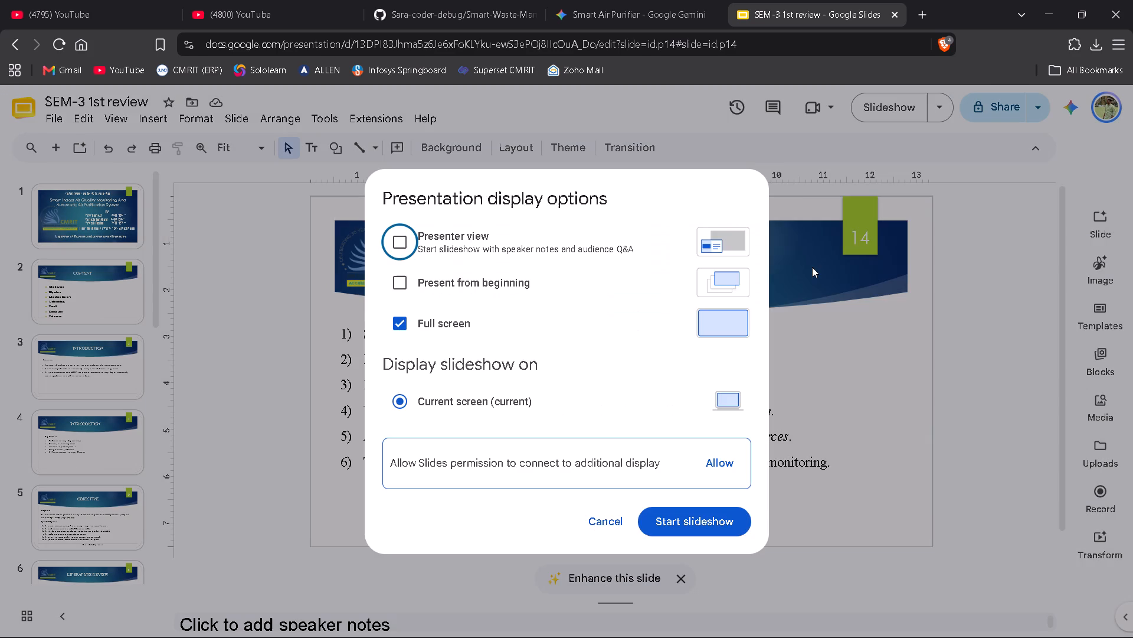
pyautogui.click(607, 238)
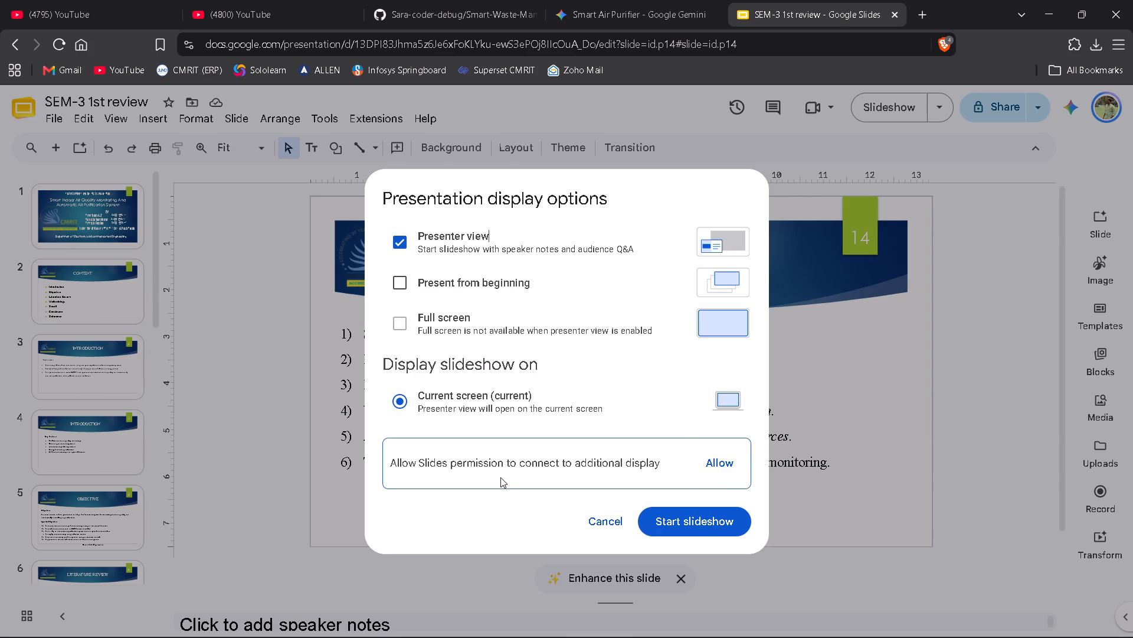
pyautogui.click(690, 522)
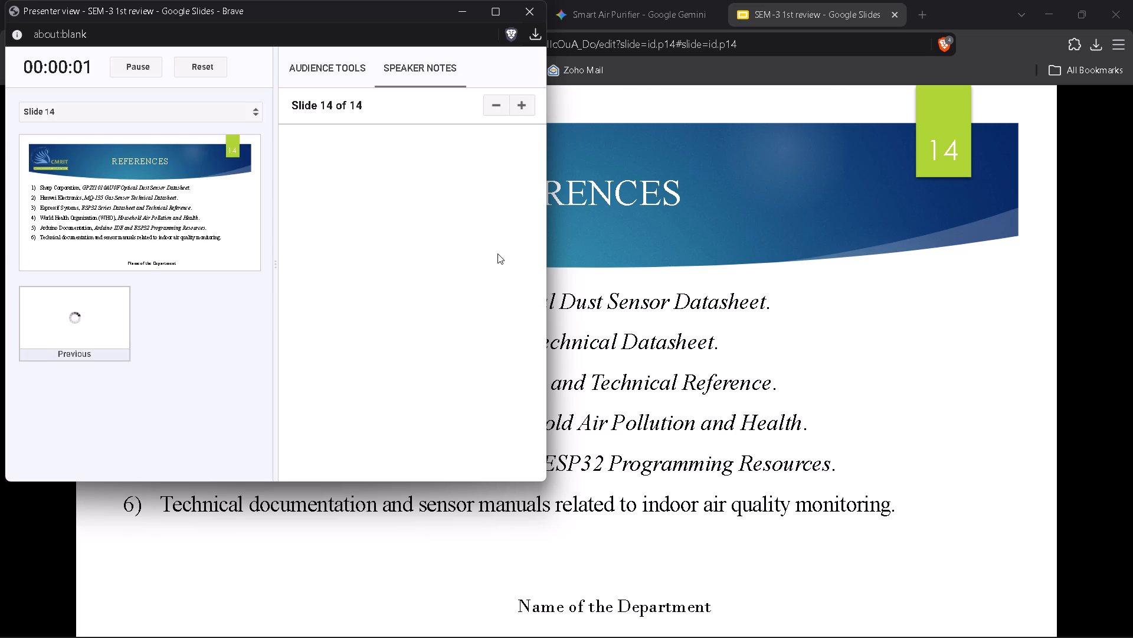
# Look over the audience tools and speaker notes in the Presenter view window.
pyautogui.click(176, 180)
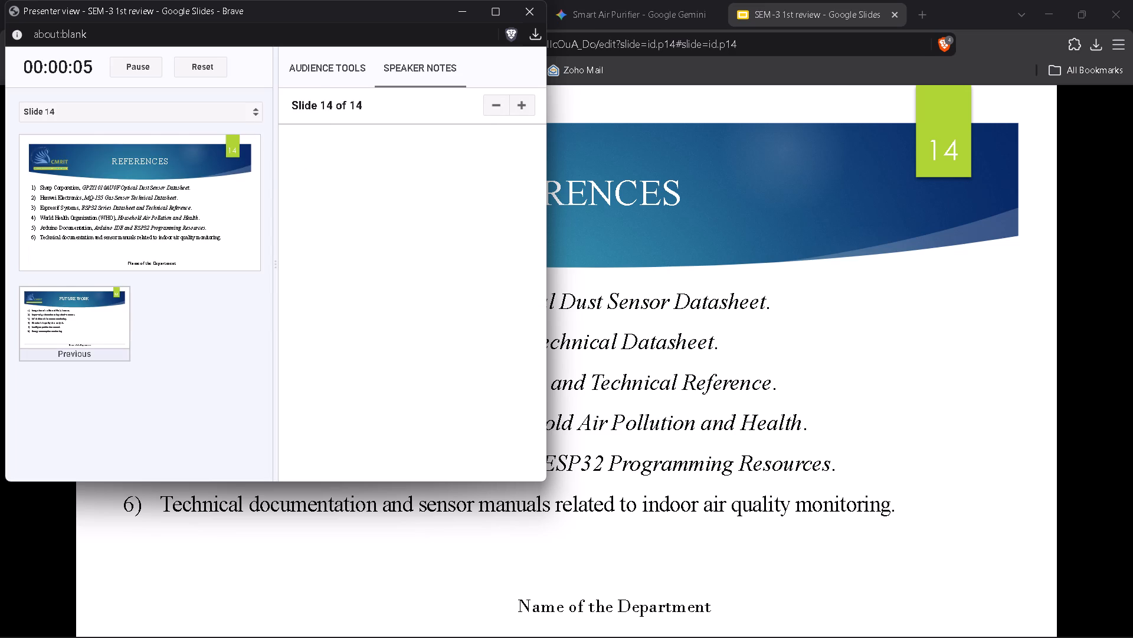
pyautogui.click(309, 77)
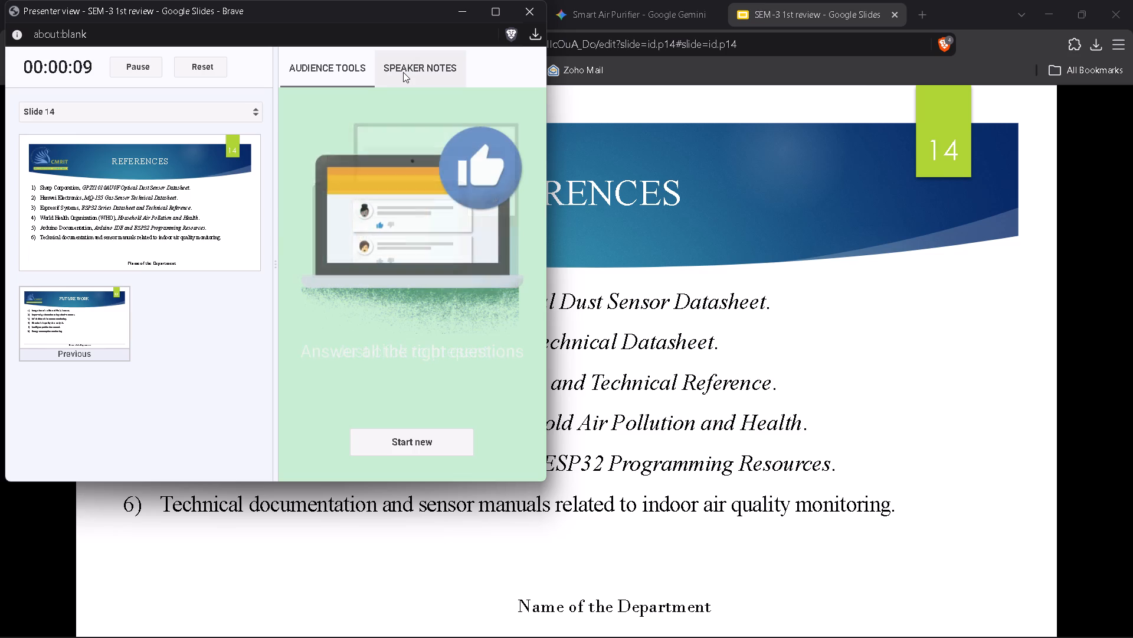
pyautogui.click(403, 72)
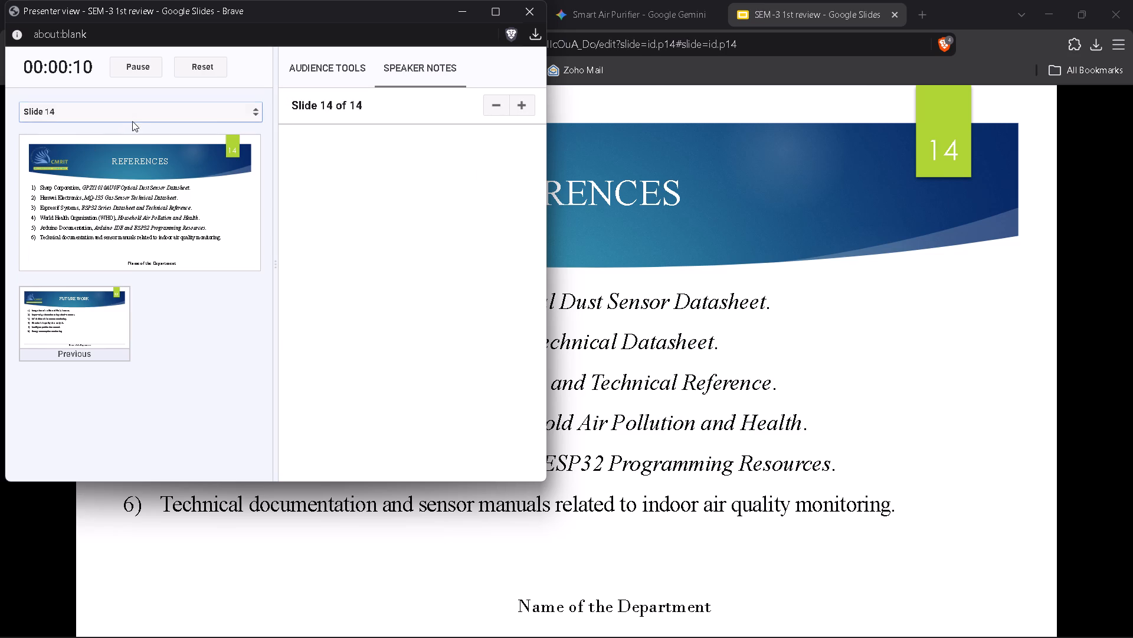
# Jump the slideshow back to slide 1 from Presenter view and minimise the Presenter view window.
pyautogui.click(216, 105)
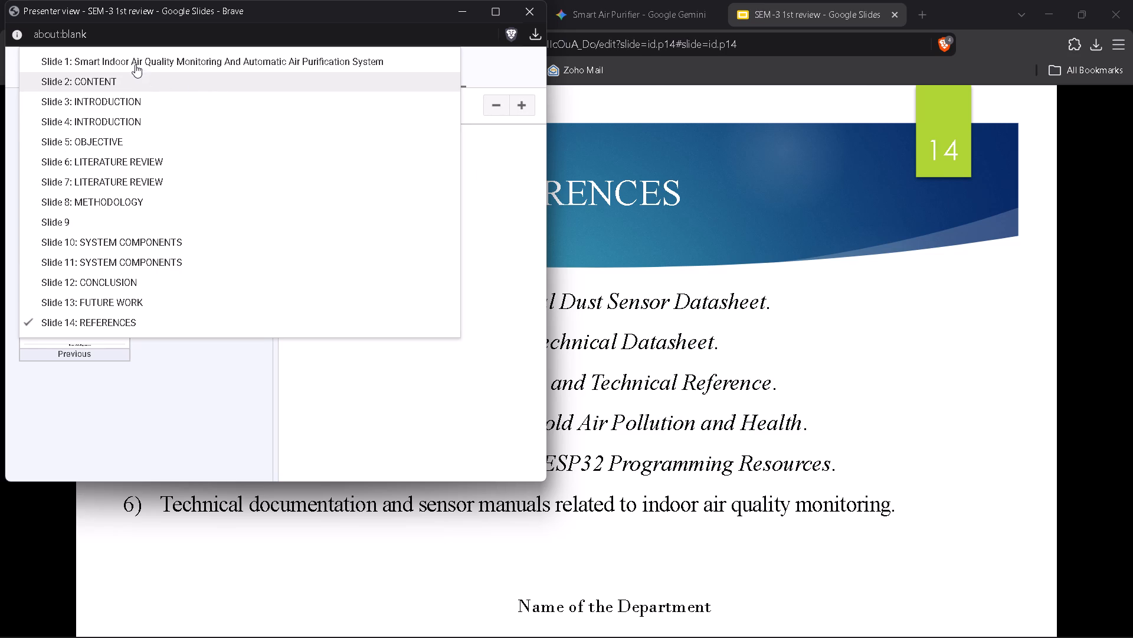
pyautogui.click(135, 64)
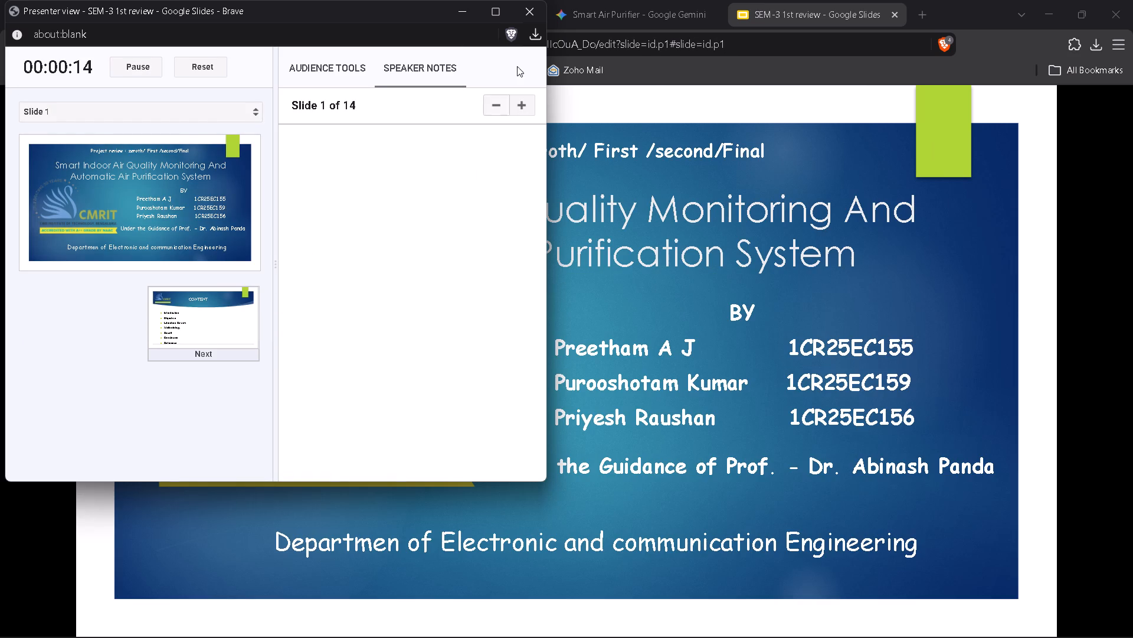
pyautogui.click(460, 9)
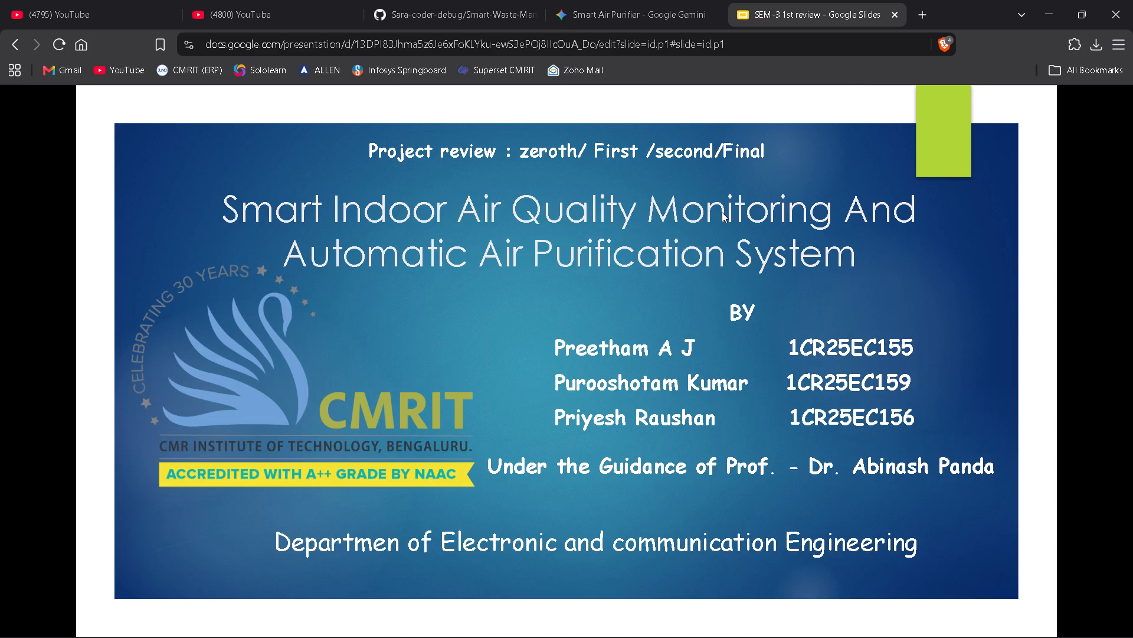
# Page through the slideshow from the title slide to Conclusion, closing the Presenter view window on the way, and exit the slideshow.
pyautogui.scroll(-3, 722, 212)
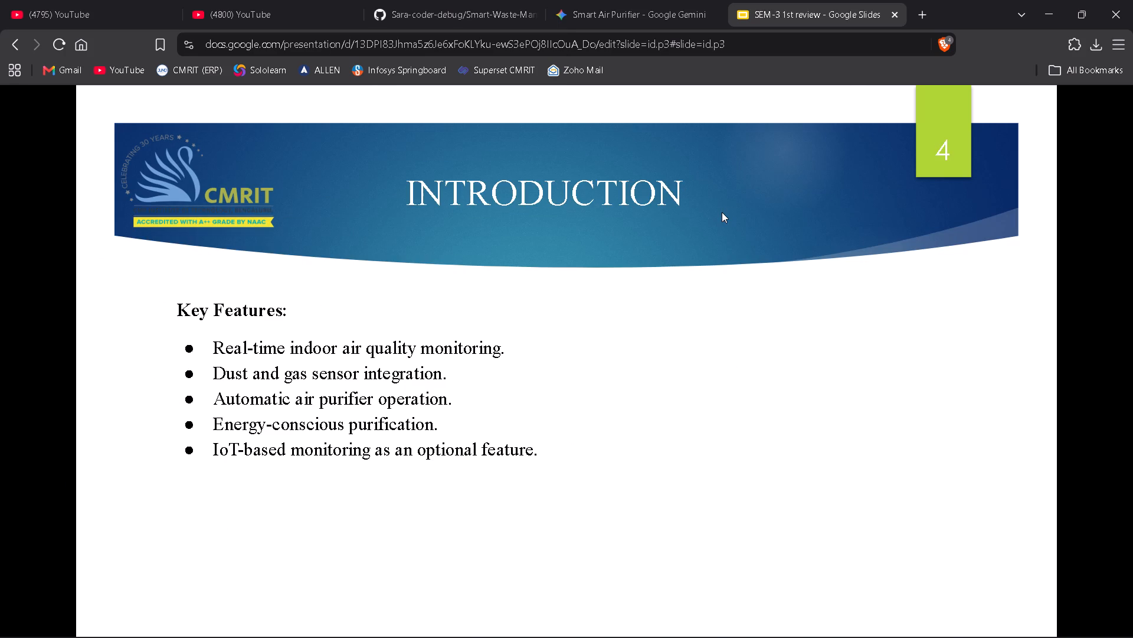
pyautogui.scroll(-6, 722, 212)
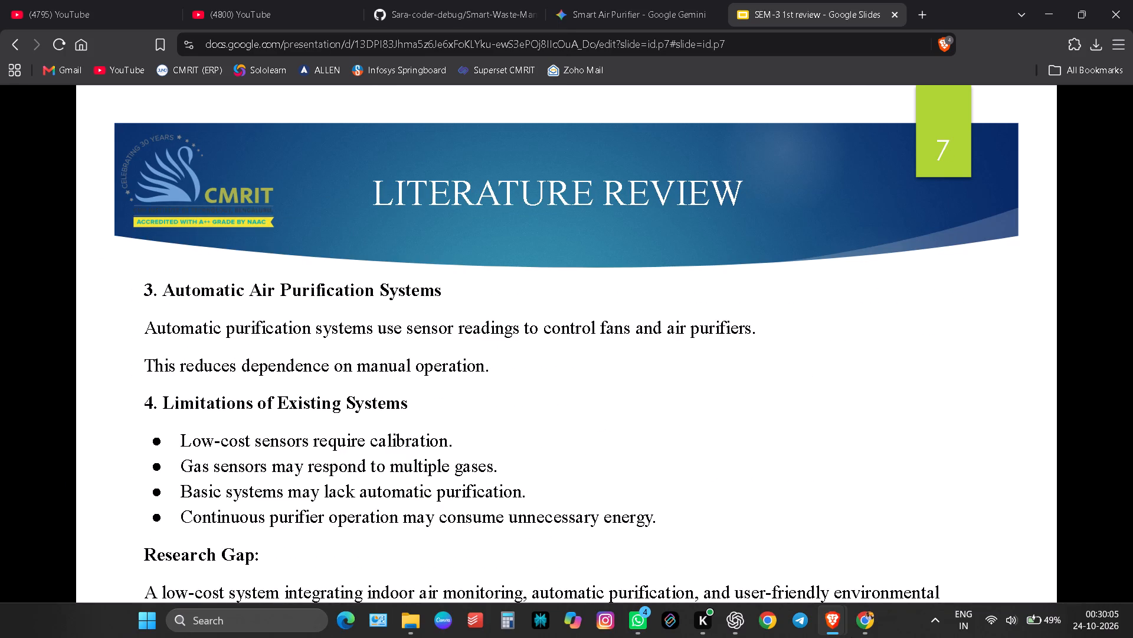
pyautogui.click(946, 495)
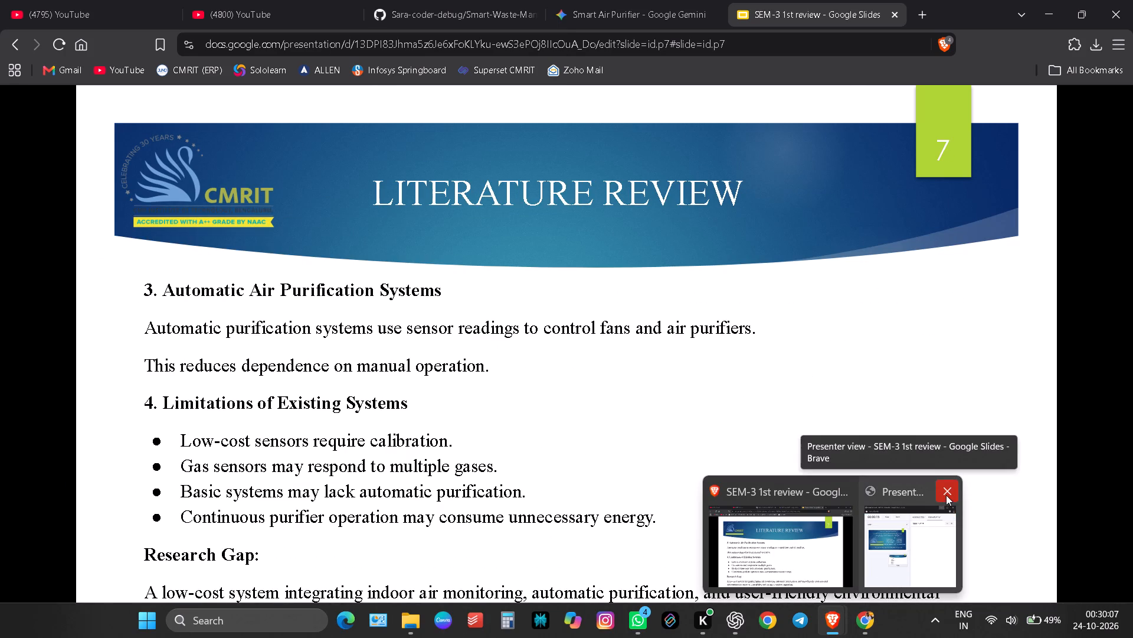
pyautogui.scroll(-5, 726, 454)
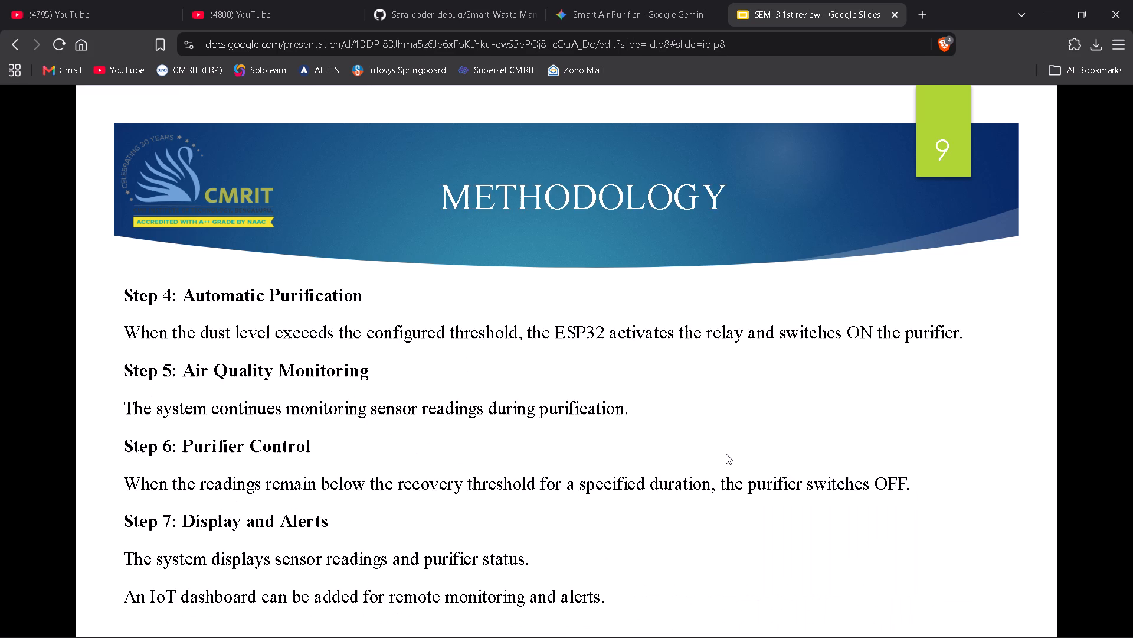
pyautogui.scroll(-7, 726, 454)
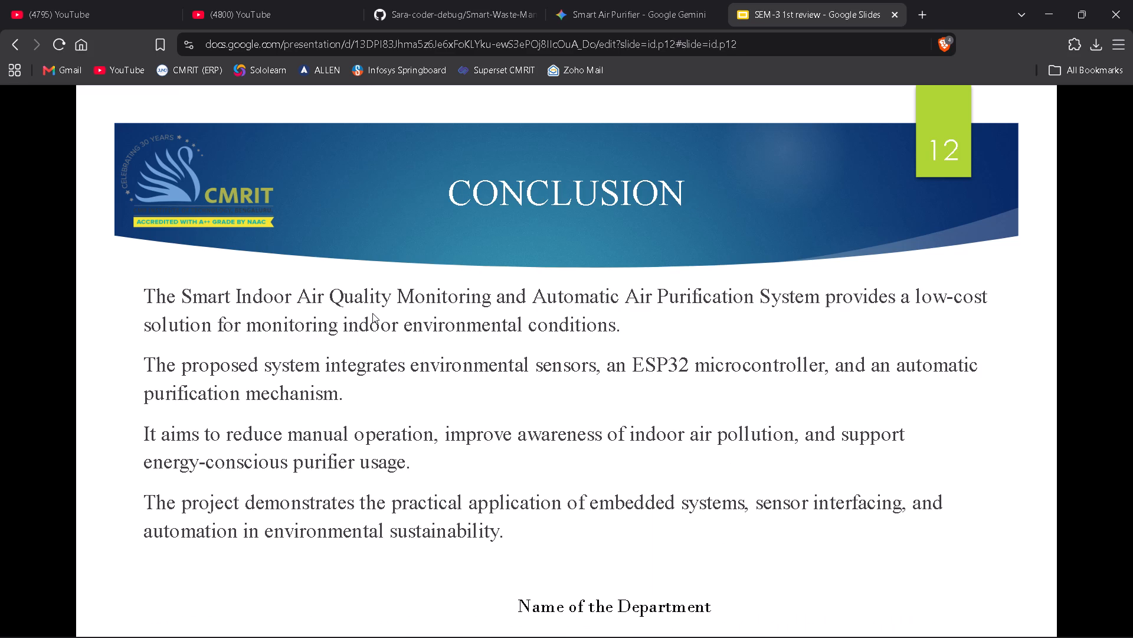
pyautogui.press('Escape')
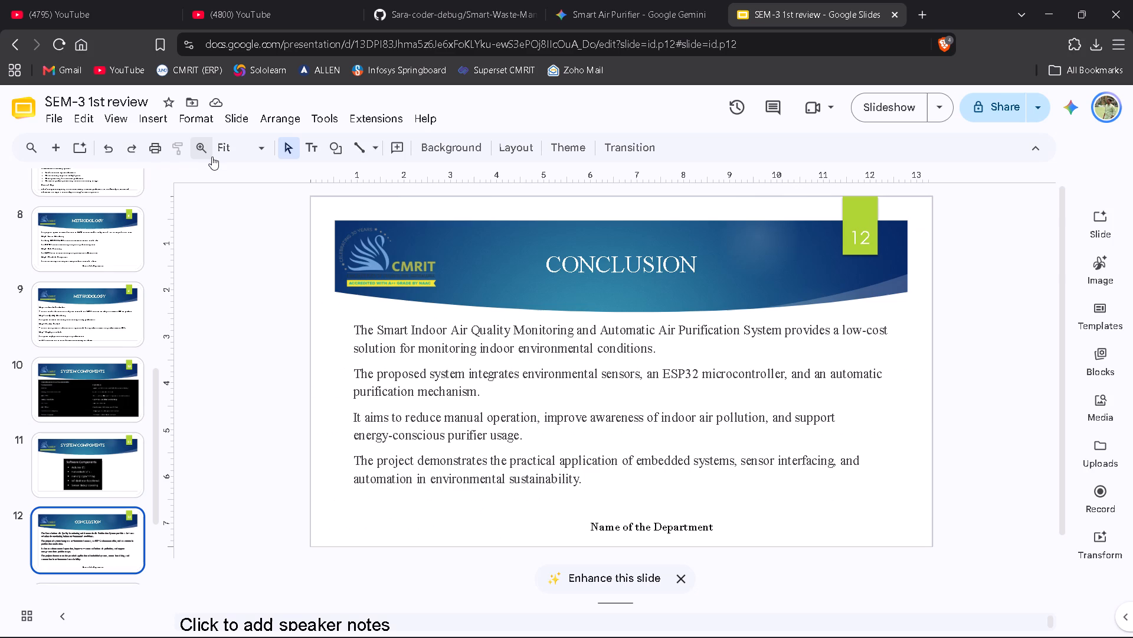
# Save the presentation.
pyautogui.scroll(4, 96, 302)
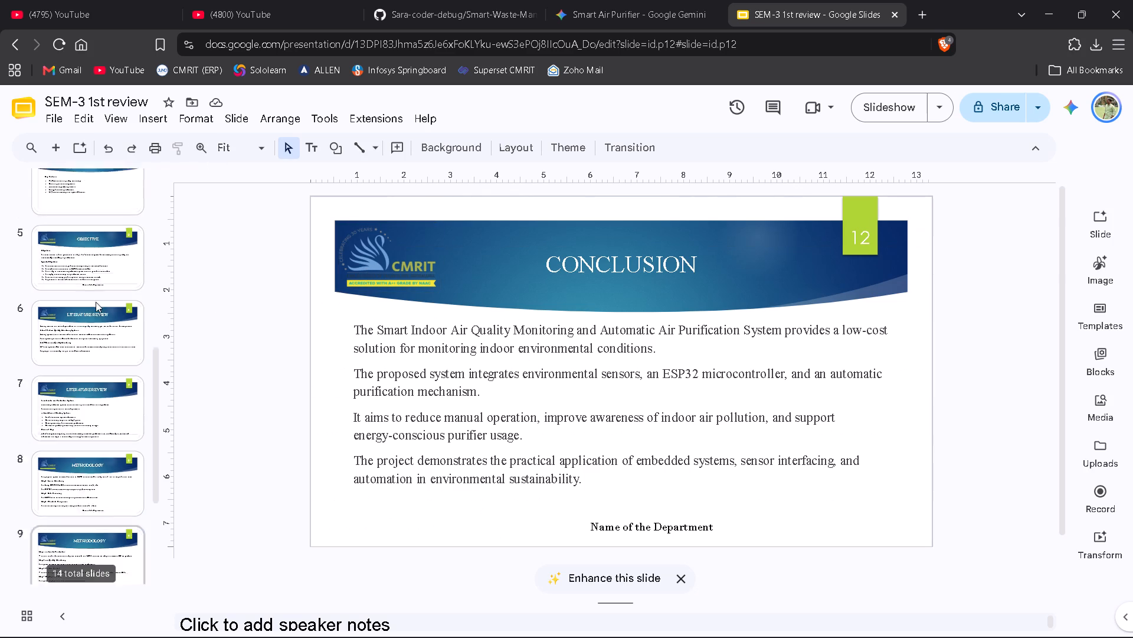
pyautogui.scroll(2, 96, 302)
pyautogui.scroll(-2, 317, 365)
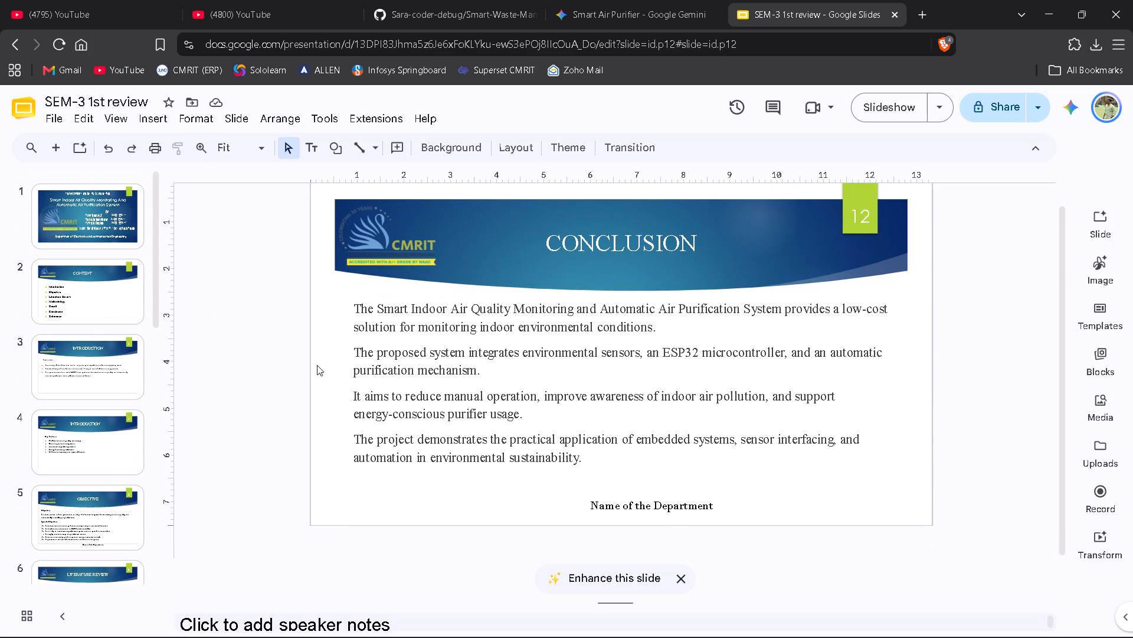
pyautogui.scroll(2, 317, 365)
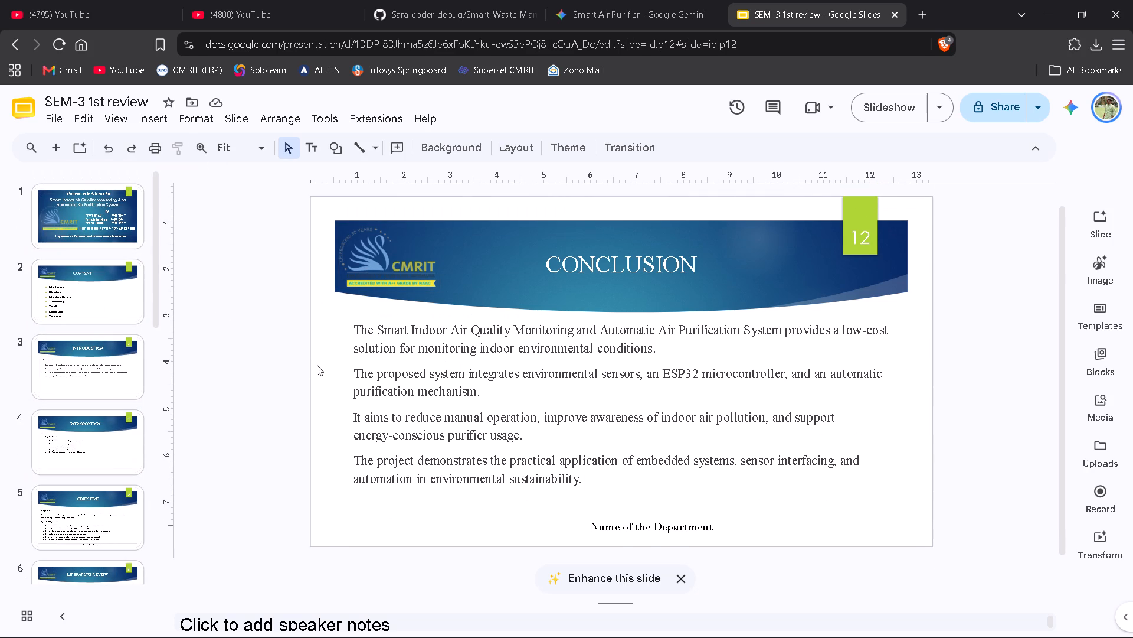
pyautogui.hotkey('ctrl', 's')
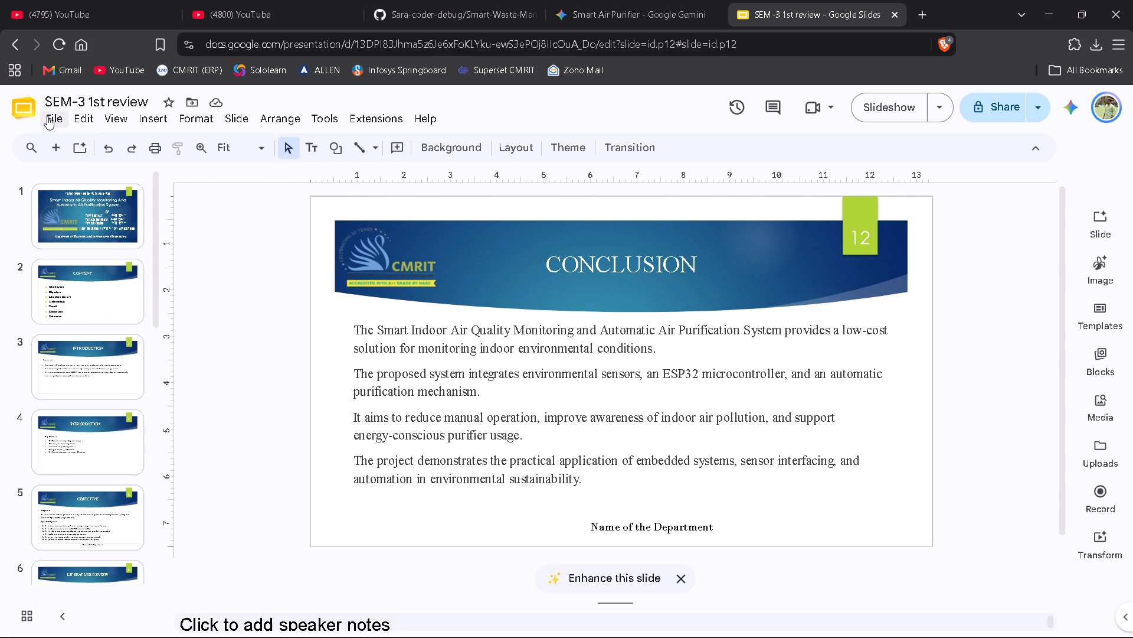
# Download the deck as a Microsoft PowerPoint file named SEM-3 1st review in the Presonal Doc folder, replacing the existing file.
pyautogui.click(47, 116)
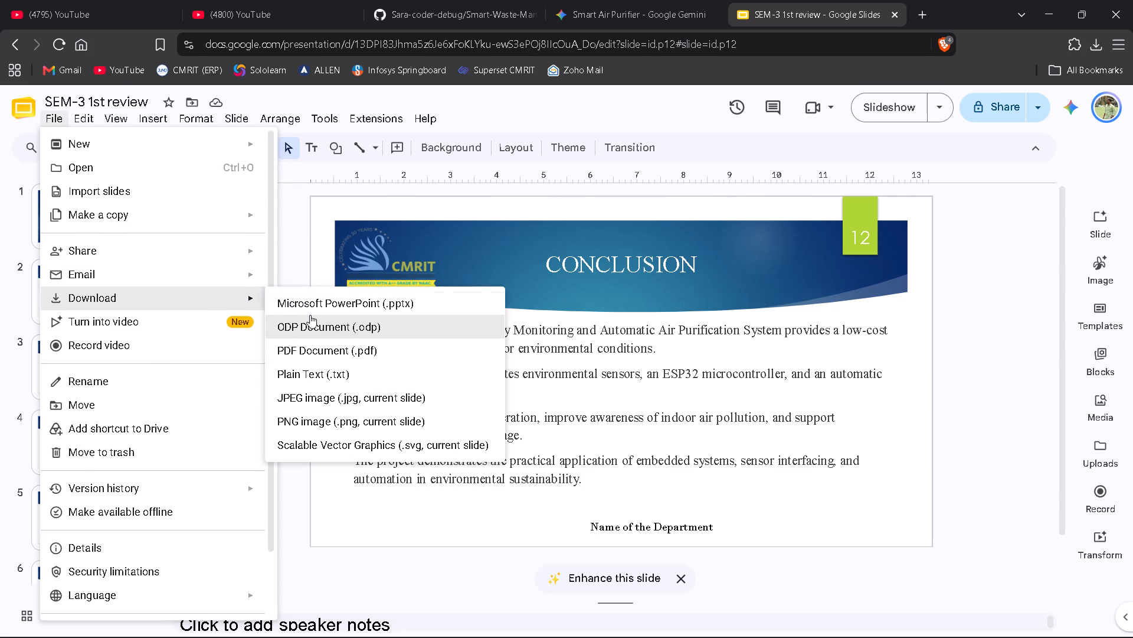
pyautogui.click(320, 294)
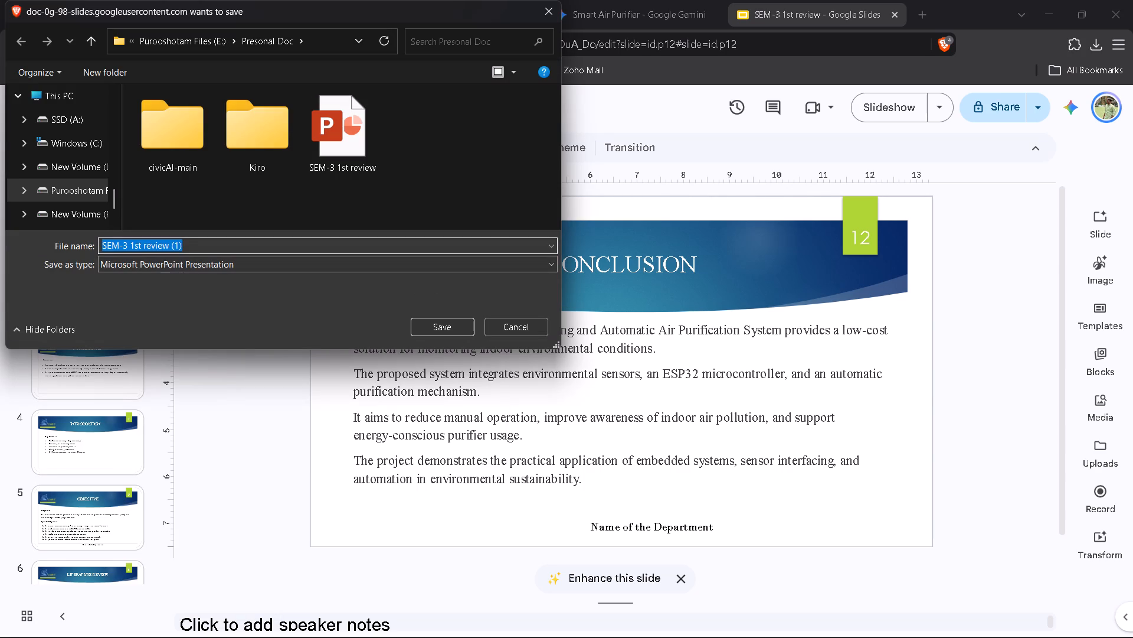
pyautogui.moveTo(263, 246); pyautogui.dragTo(183, 248)
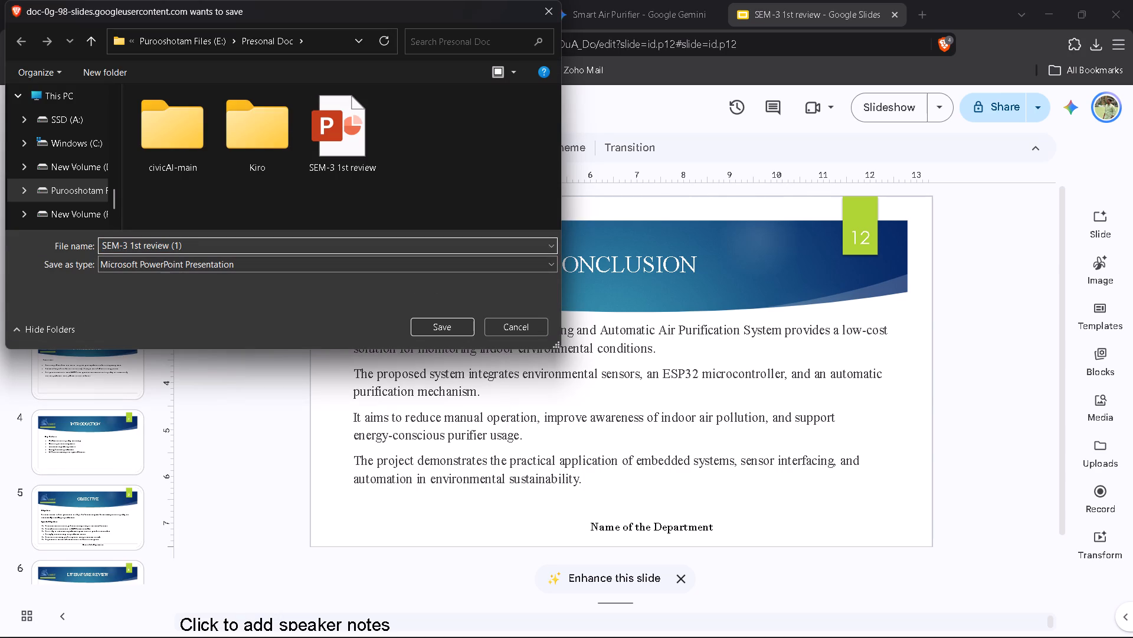
pyautogui.click(183, 248)
pyautogui.press('BackSpace')
pyautogui.press('BackSpace')
pyautogui.press('BackSpace')
pyautogui.press('BackSpace')
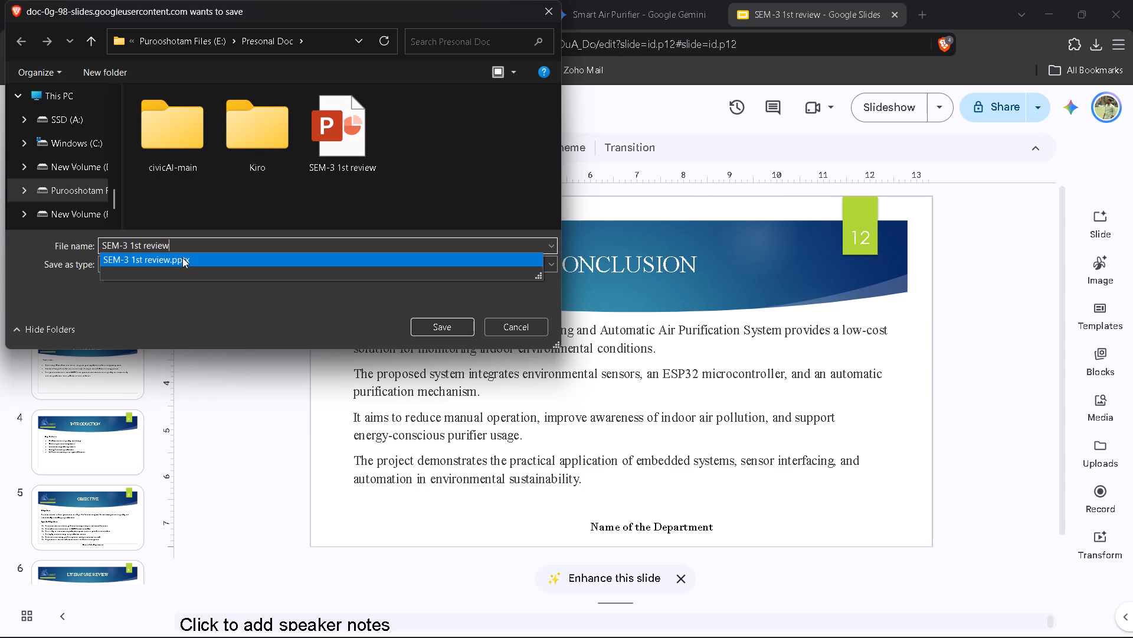
pyautogui.press('Return')
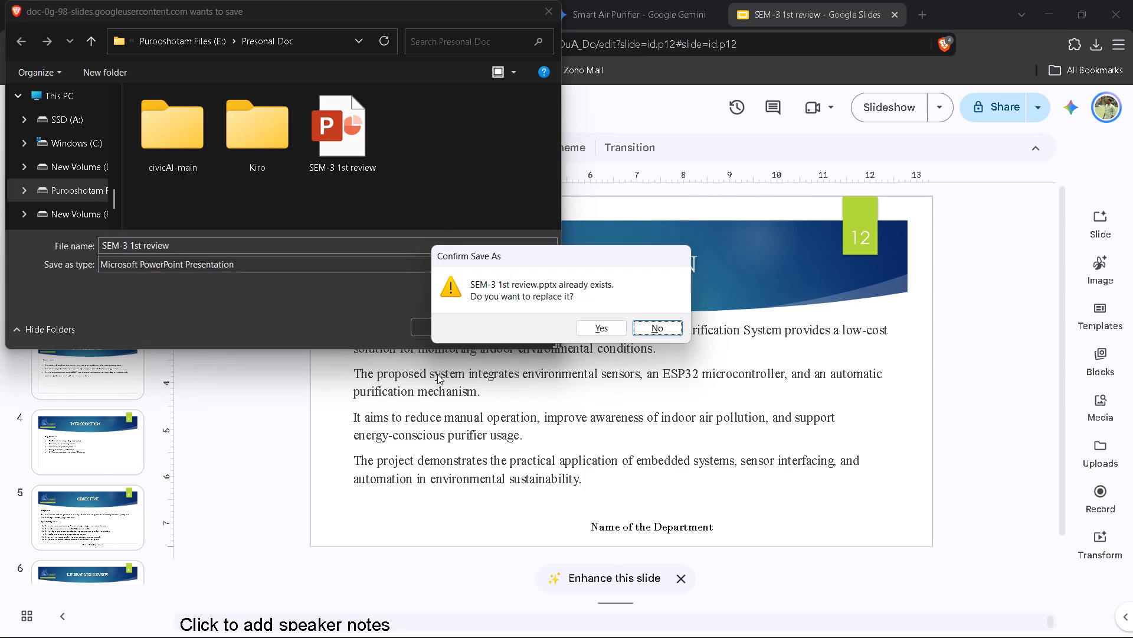
pyautogui.click(605, 324)
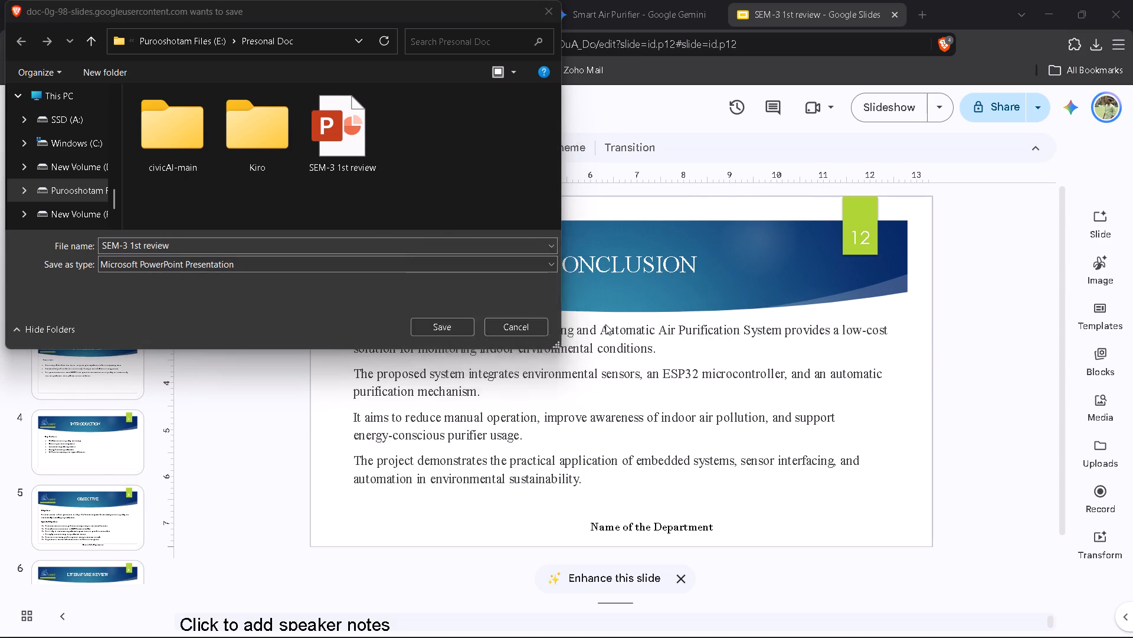
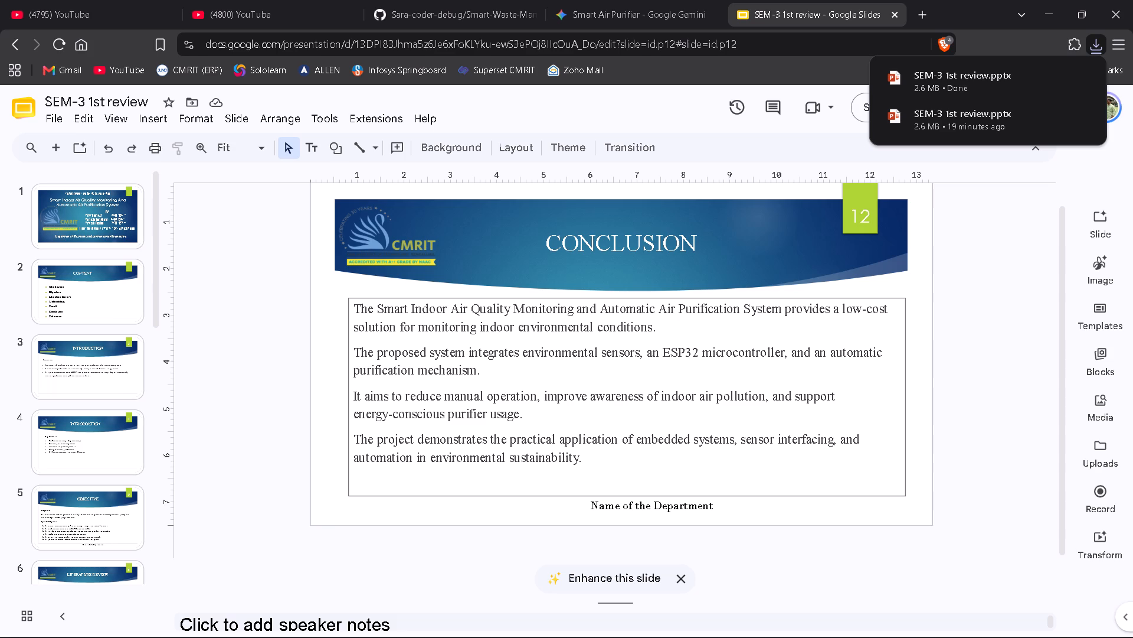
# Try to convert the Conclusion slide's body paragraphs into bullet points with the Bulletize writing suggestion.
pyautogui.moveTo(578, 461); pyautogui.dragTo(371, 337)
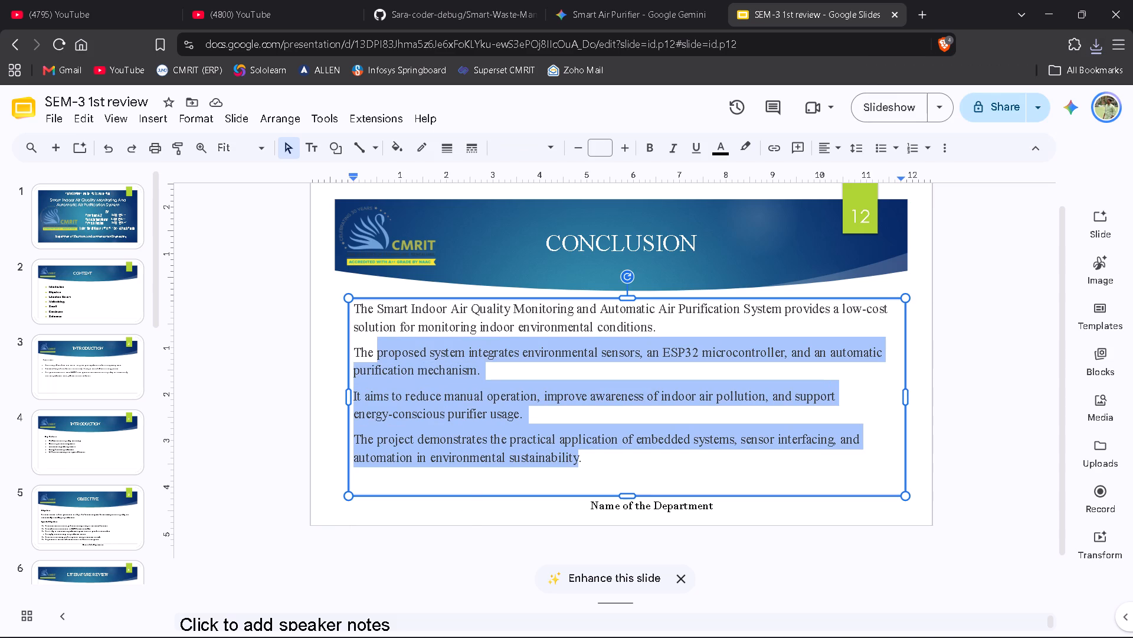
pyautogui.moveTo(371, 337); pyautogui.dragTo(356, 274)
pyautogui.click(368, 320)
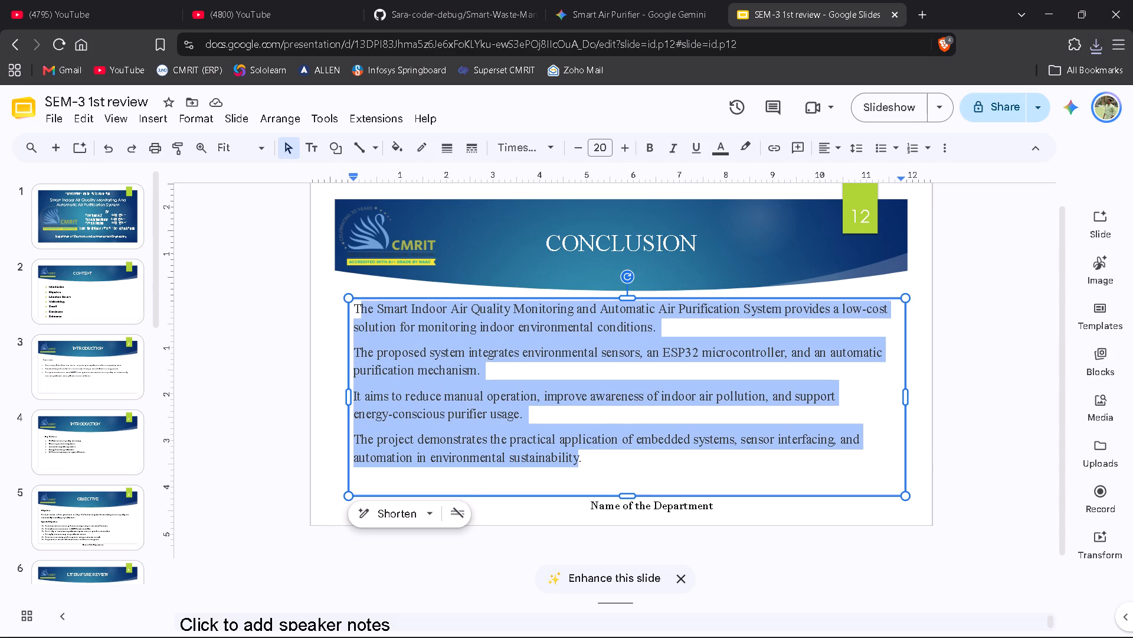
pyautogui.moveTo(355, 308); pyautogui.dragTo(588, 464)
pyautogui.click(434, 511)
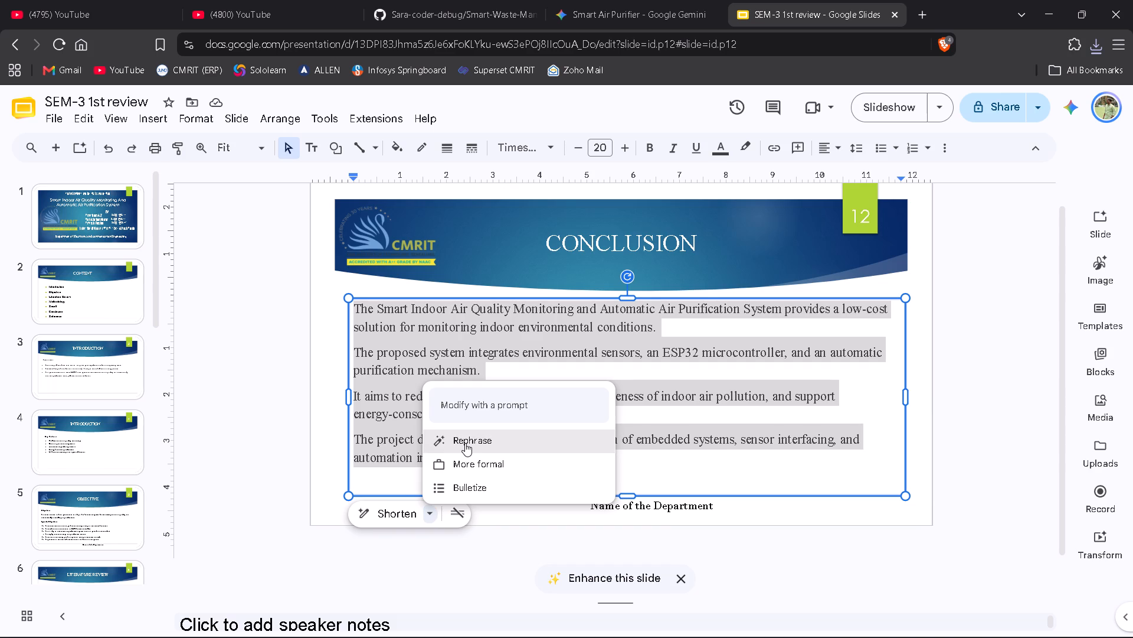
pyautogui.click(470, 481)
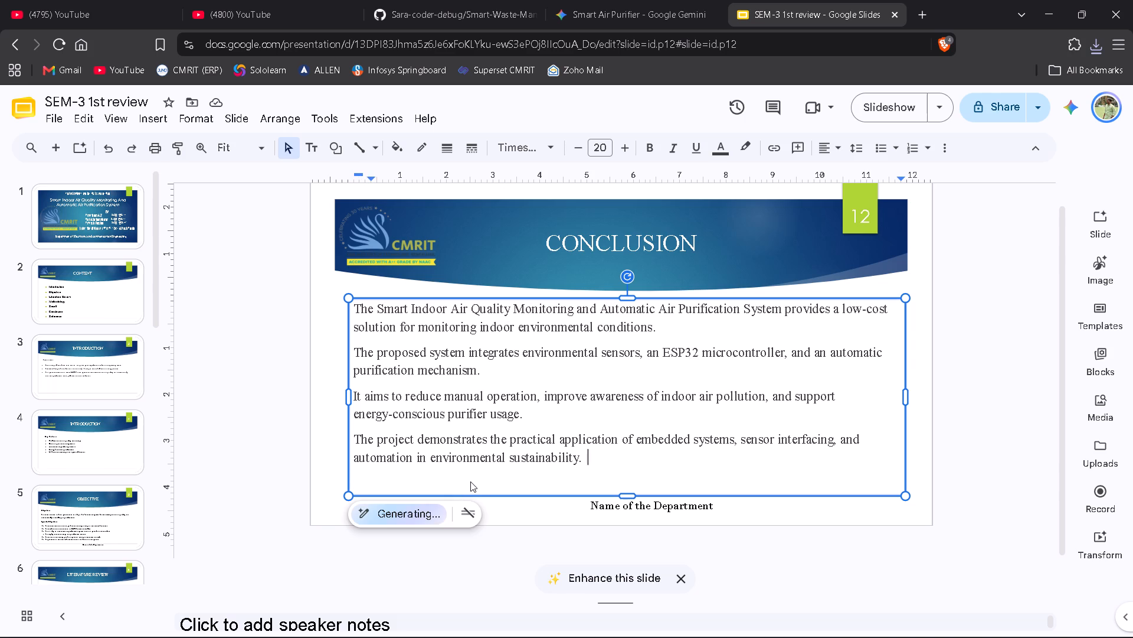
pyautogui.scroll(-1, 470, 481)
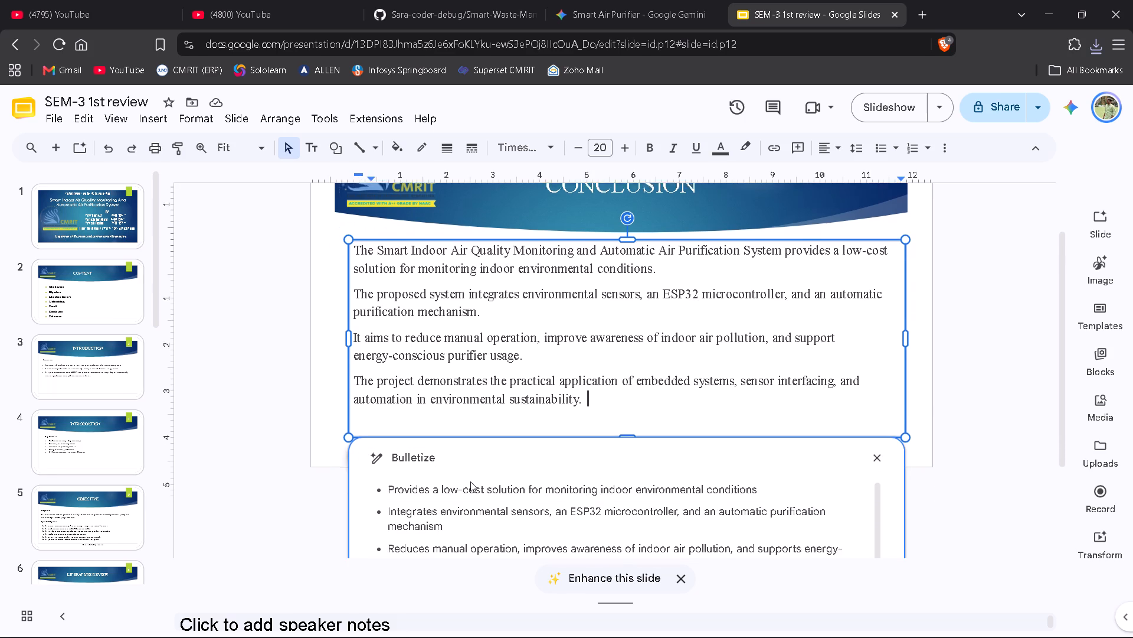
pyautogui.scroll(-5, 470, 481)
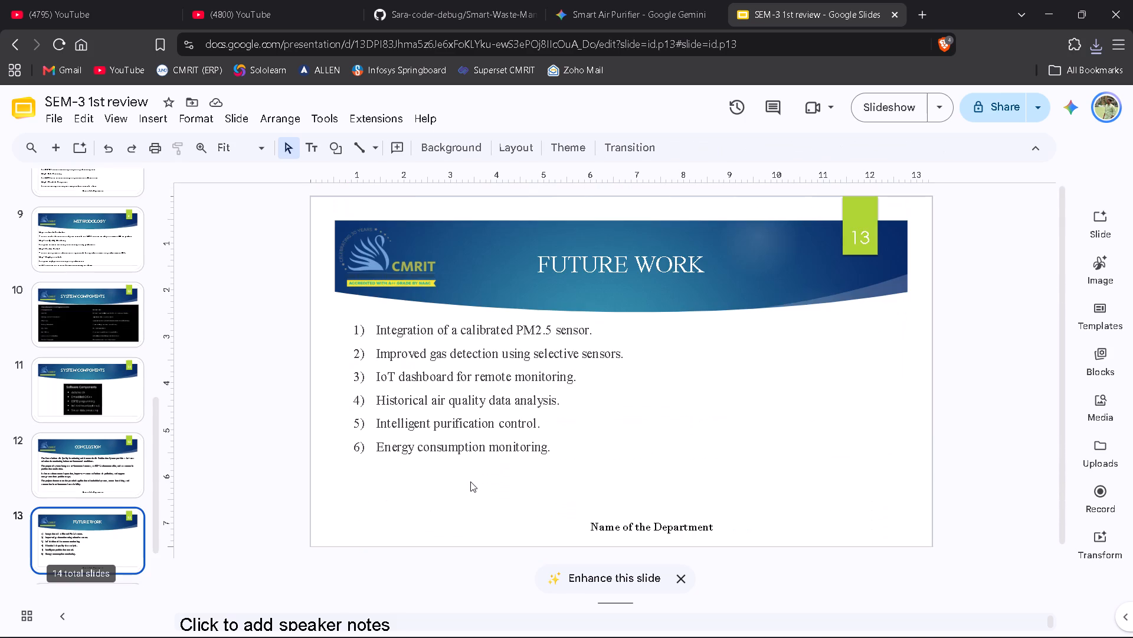
# Return to slide 12 and generate a Bulletize suggestion for all four Conclusion paragraphs.
pyautogui.click(139, 450)
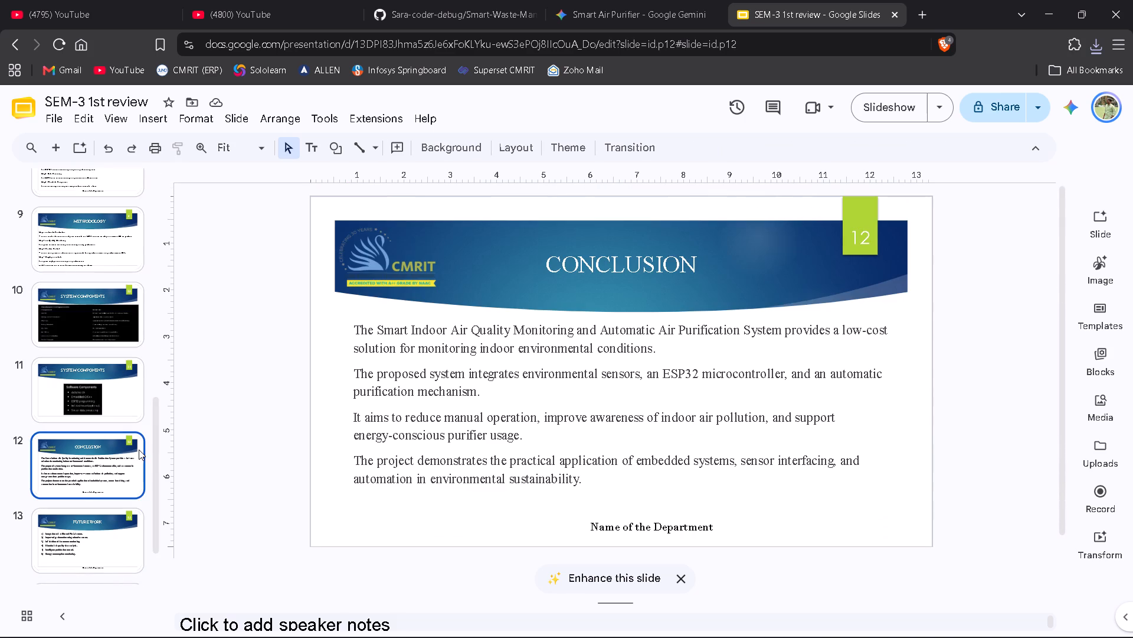
pyautogui.moveTo(590, 484); pyautogui.dragTo(502, 463)
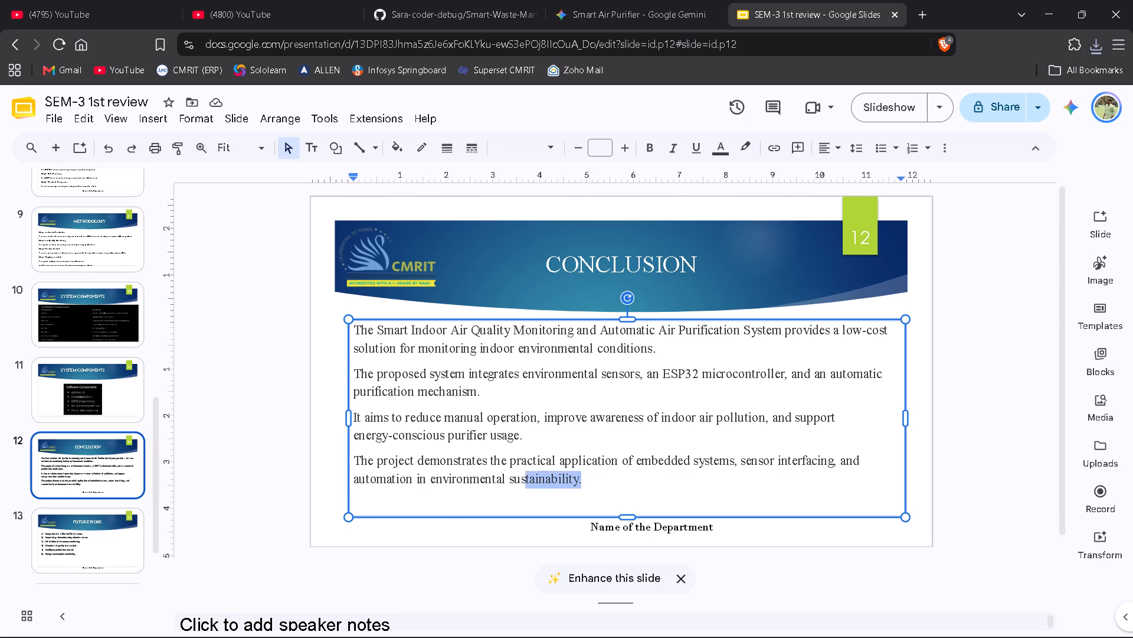
pyautogui.moveTo(502, 463); pyautogui.dragTo(355, 336)
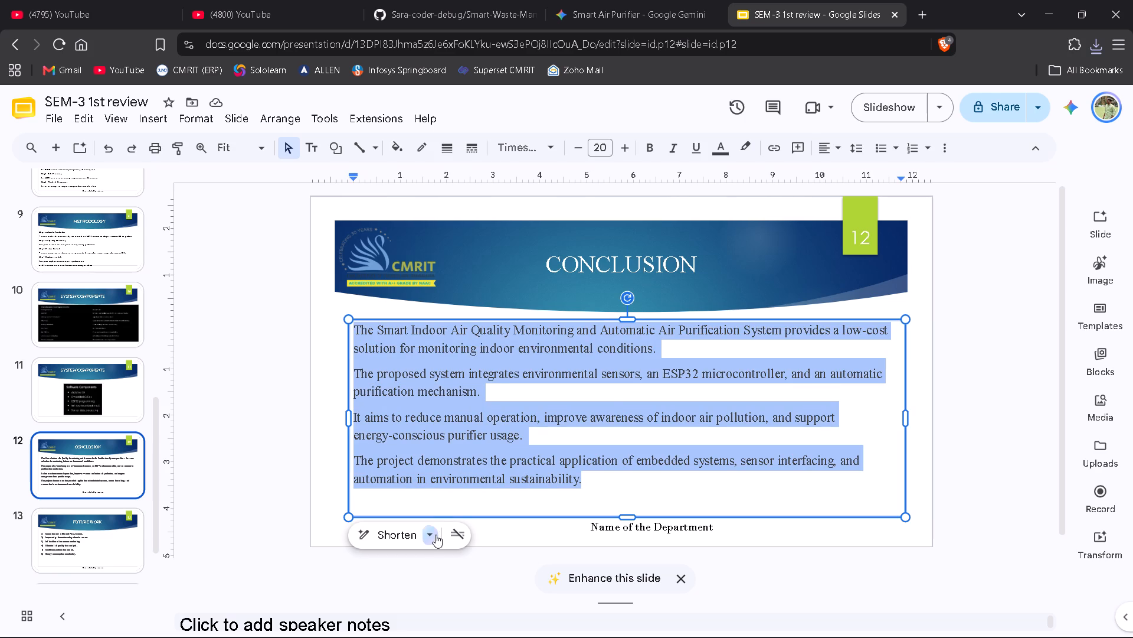
pyautogui.click(435, 535)
pyautogui.click(458, 504)
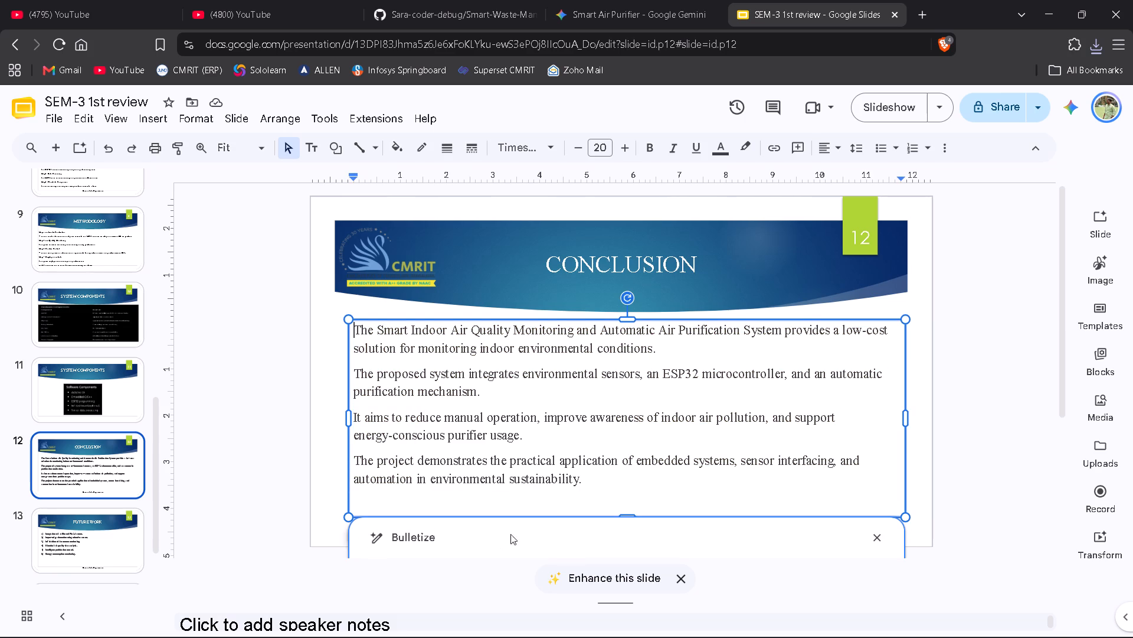
# Review the bulletized suggestion and replace the Conclusion paragraphs with its bullet list.
pyautogui.scroll(-1, 555, 518)
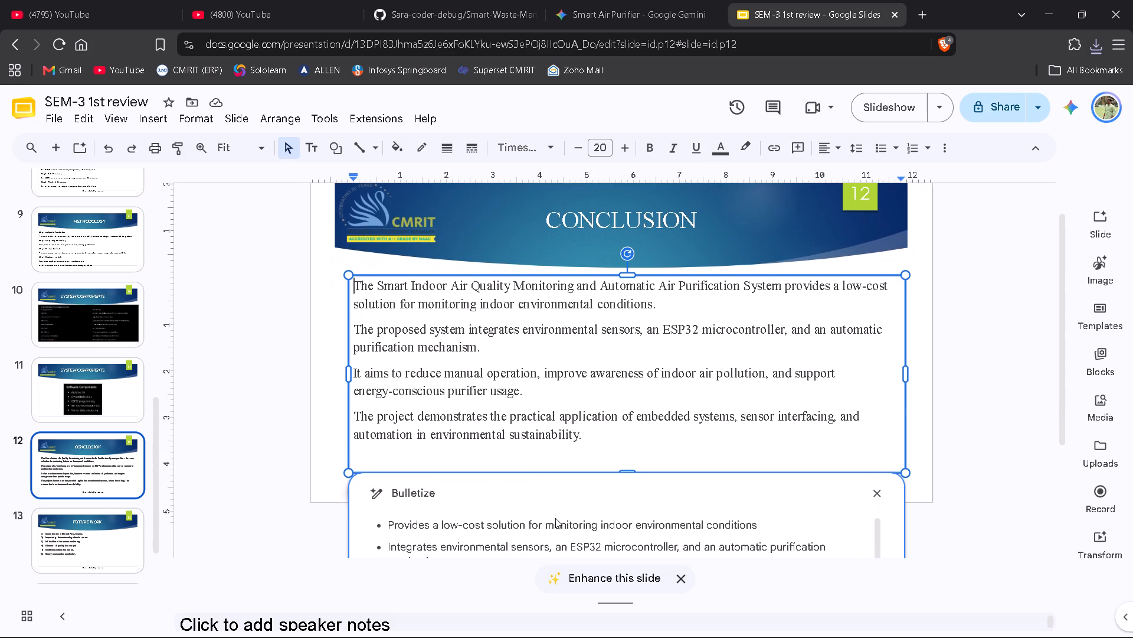
pyautogui.scroll(-1, 555, 518)
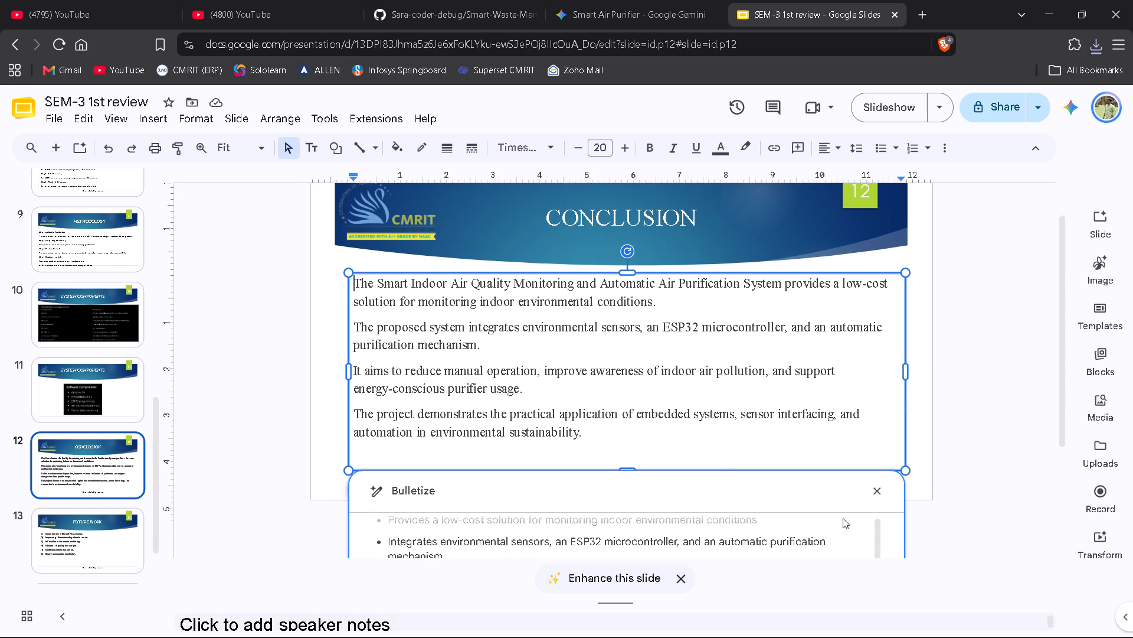
pyautogui.moveTo(873, 530); pyautogui.dragTo(874, 554)
pyautogui.moveTo(874, 554); pyautogui.dragTo(816, 527)
pyautogui.scroll(-1, 816, 527)
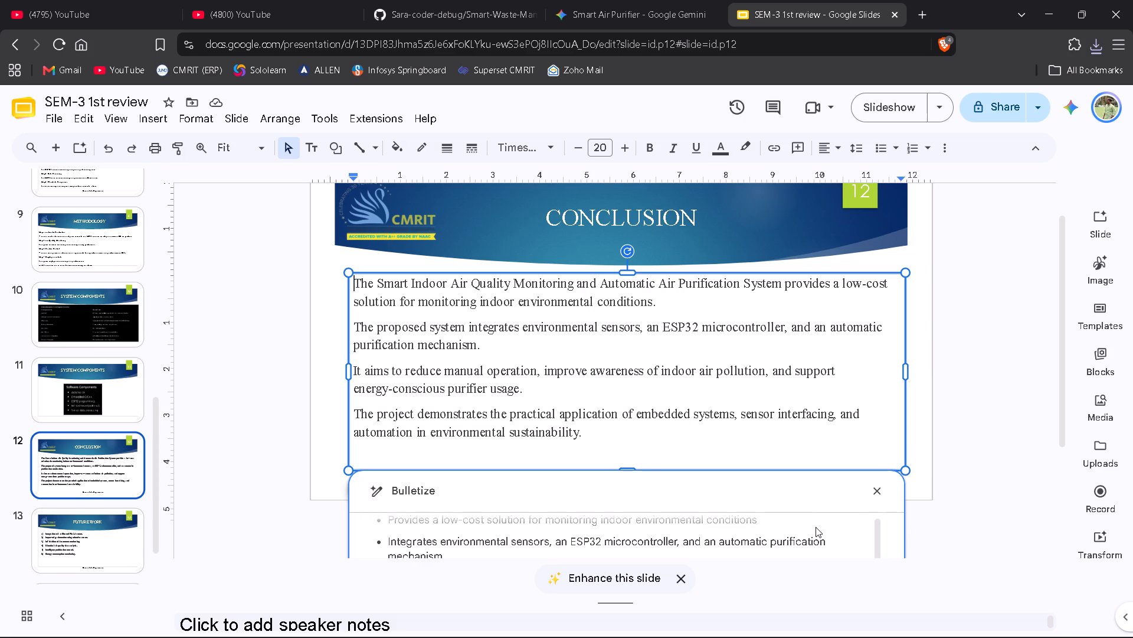
pyautogui.scroll(-1, 816, 527)
pyautogui.scroll(-1, 766, 481)
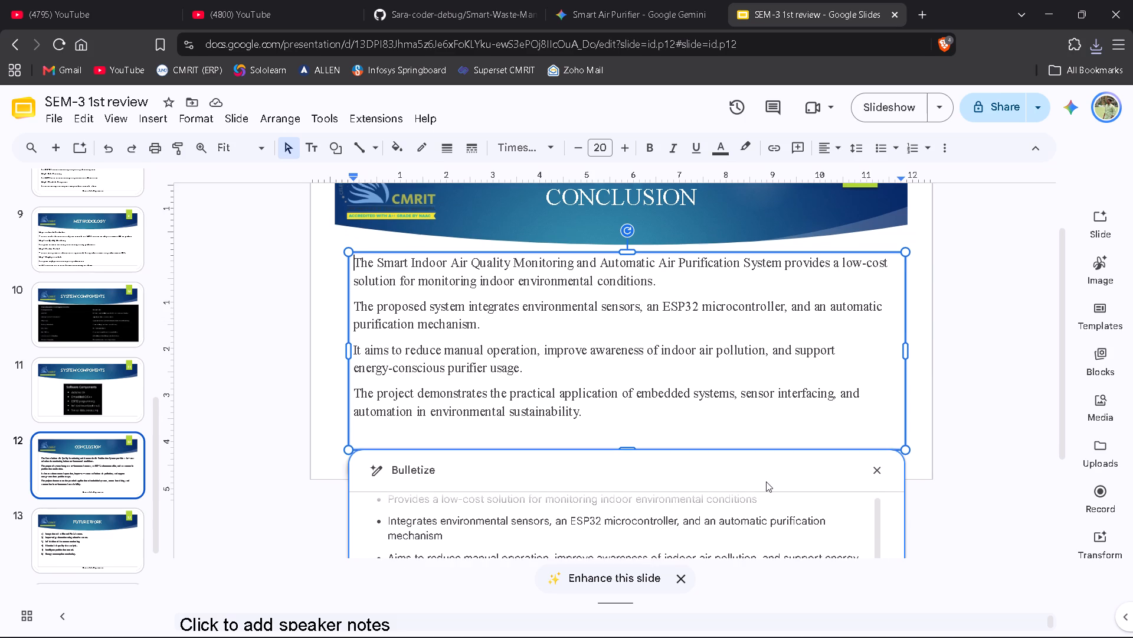
pyautogui.scroll(-2, 766, 481)
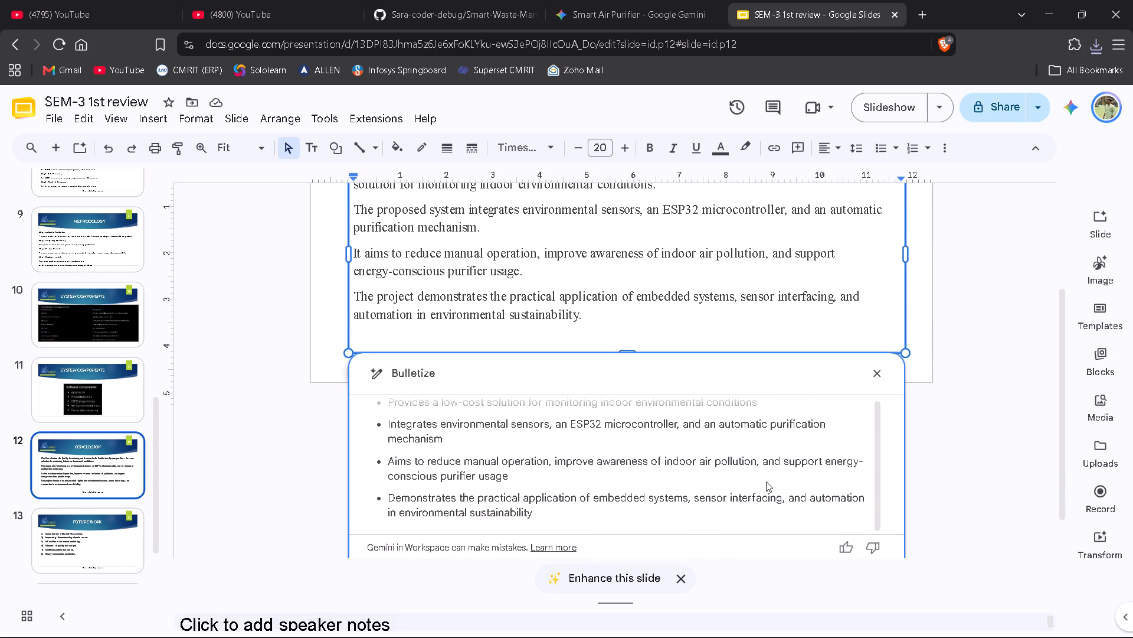
pyautogui.scroll(-1, 766, 481)
pyautogui.scroll(-1, 717, 447)
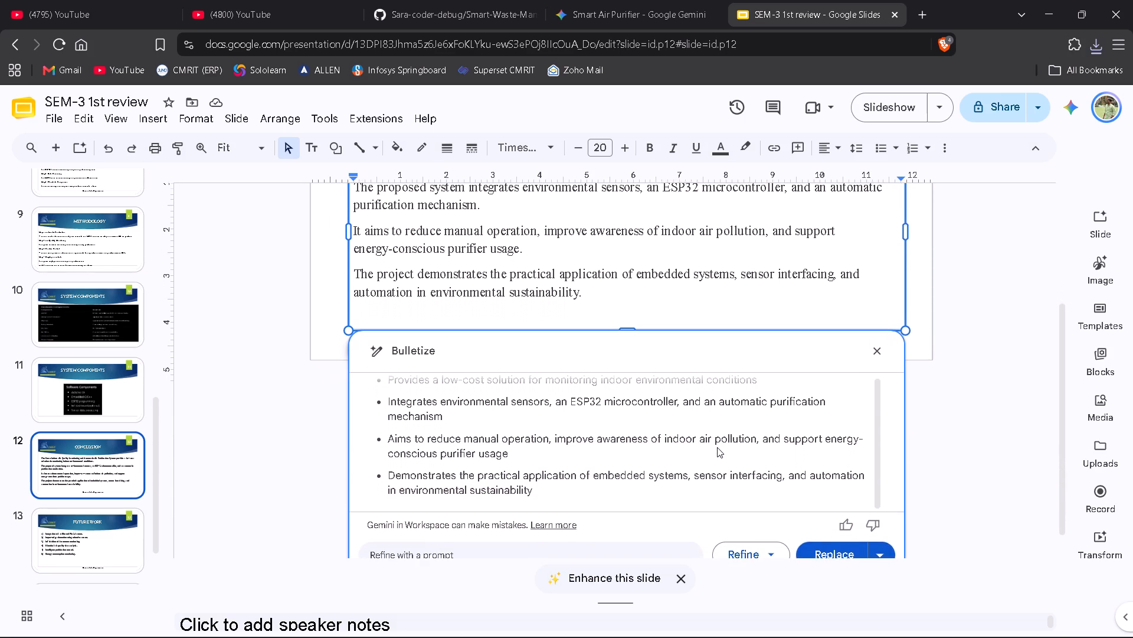
pyautogui.scroll(-1, 717, 447)
pyautogui.scroll(1, 641, 420)
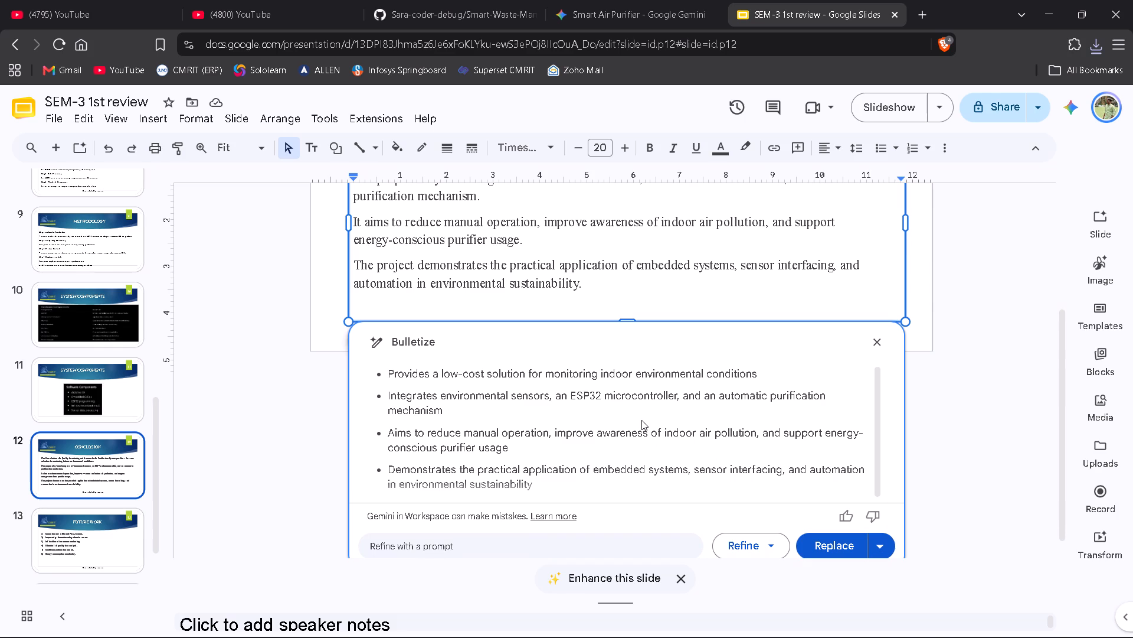
pyautogui.scroll(-2, 641, 420)
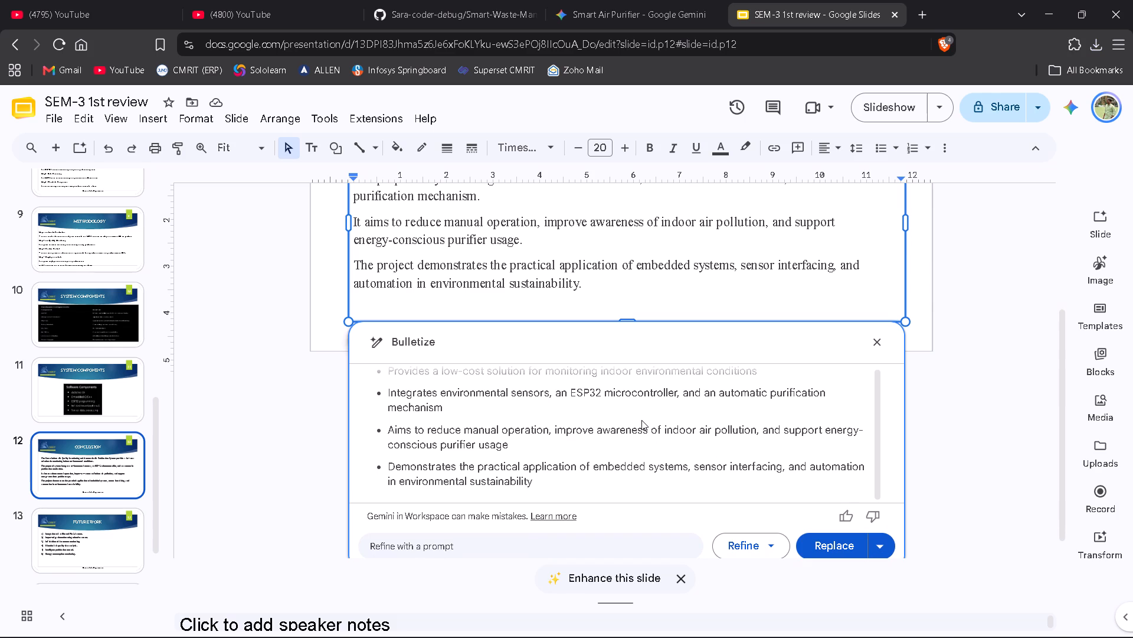
pyautogui.click(829, 540)
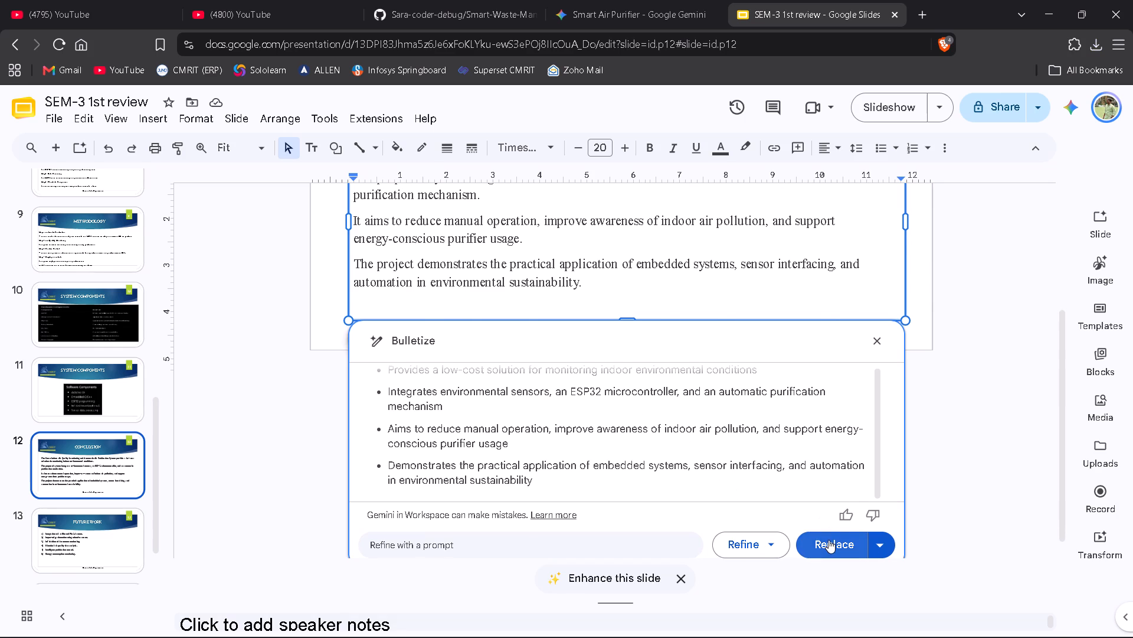
pyautogui.click(620, 487)
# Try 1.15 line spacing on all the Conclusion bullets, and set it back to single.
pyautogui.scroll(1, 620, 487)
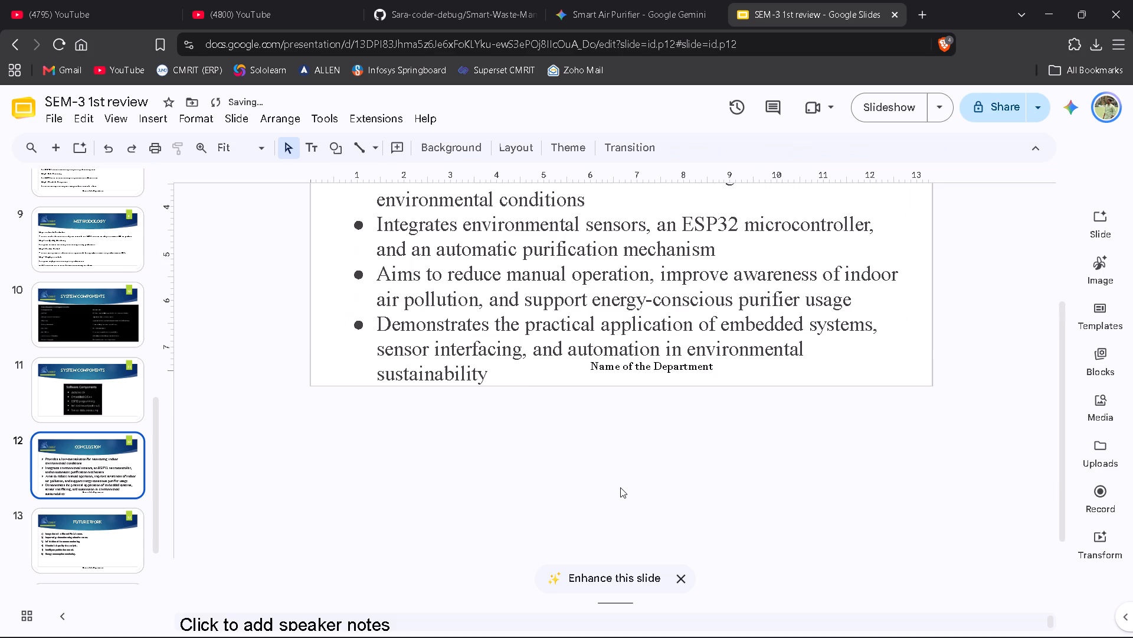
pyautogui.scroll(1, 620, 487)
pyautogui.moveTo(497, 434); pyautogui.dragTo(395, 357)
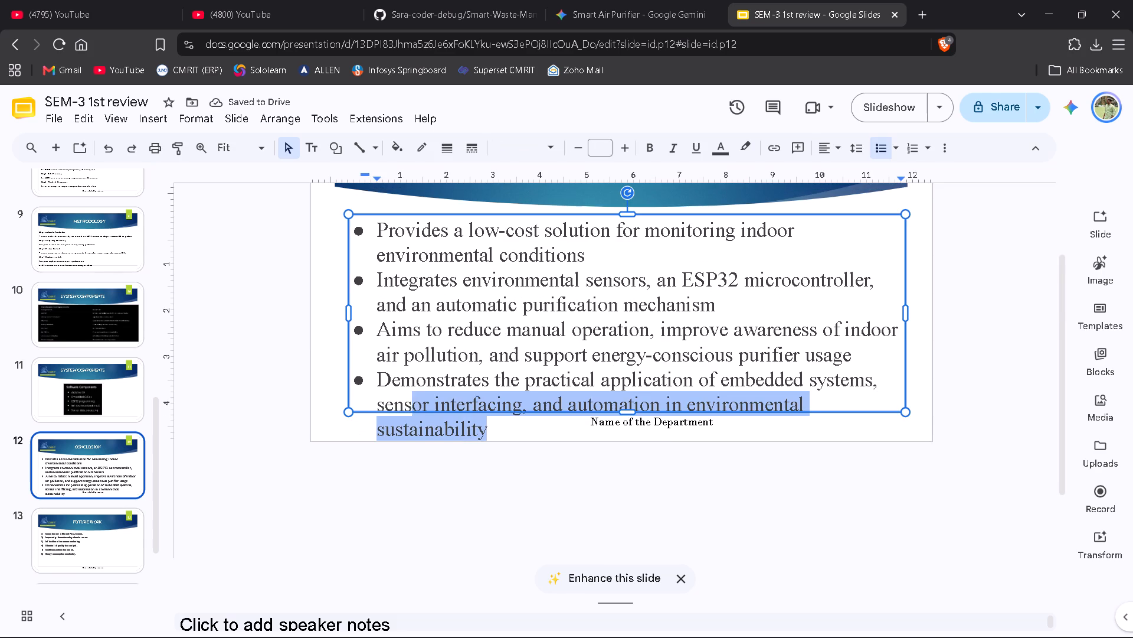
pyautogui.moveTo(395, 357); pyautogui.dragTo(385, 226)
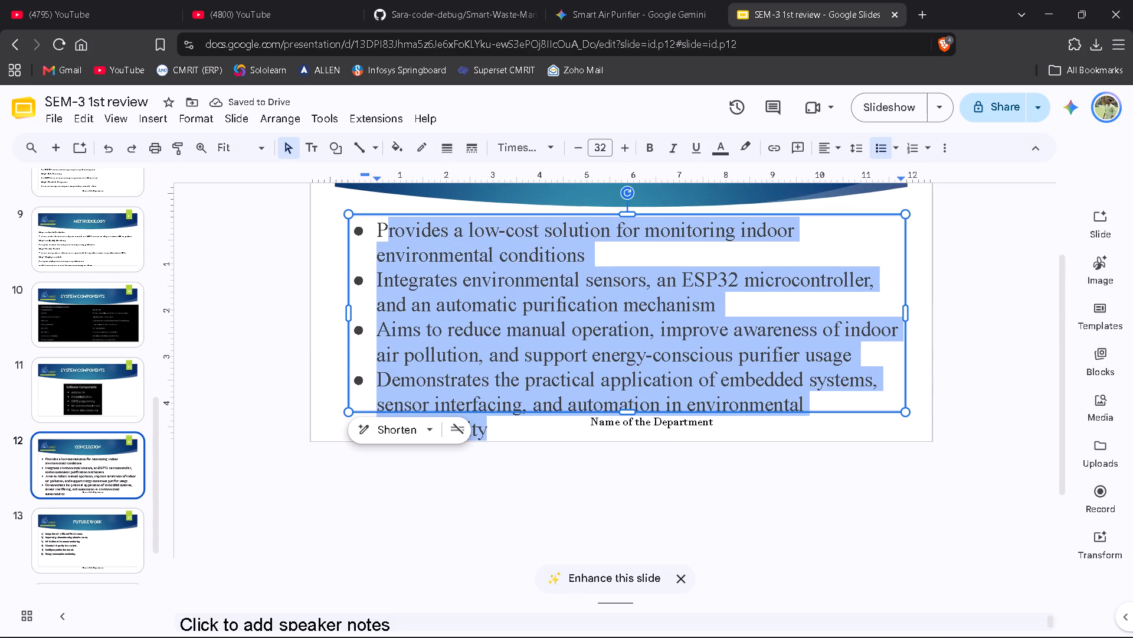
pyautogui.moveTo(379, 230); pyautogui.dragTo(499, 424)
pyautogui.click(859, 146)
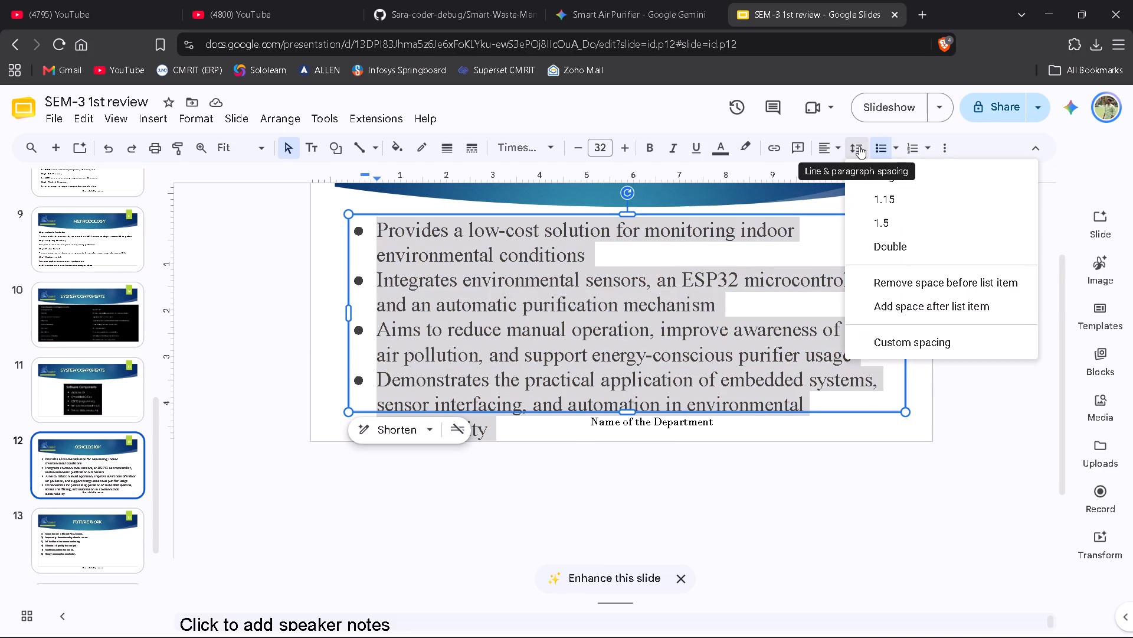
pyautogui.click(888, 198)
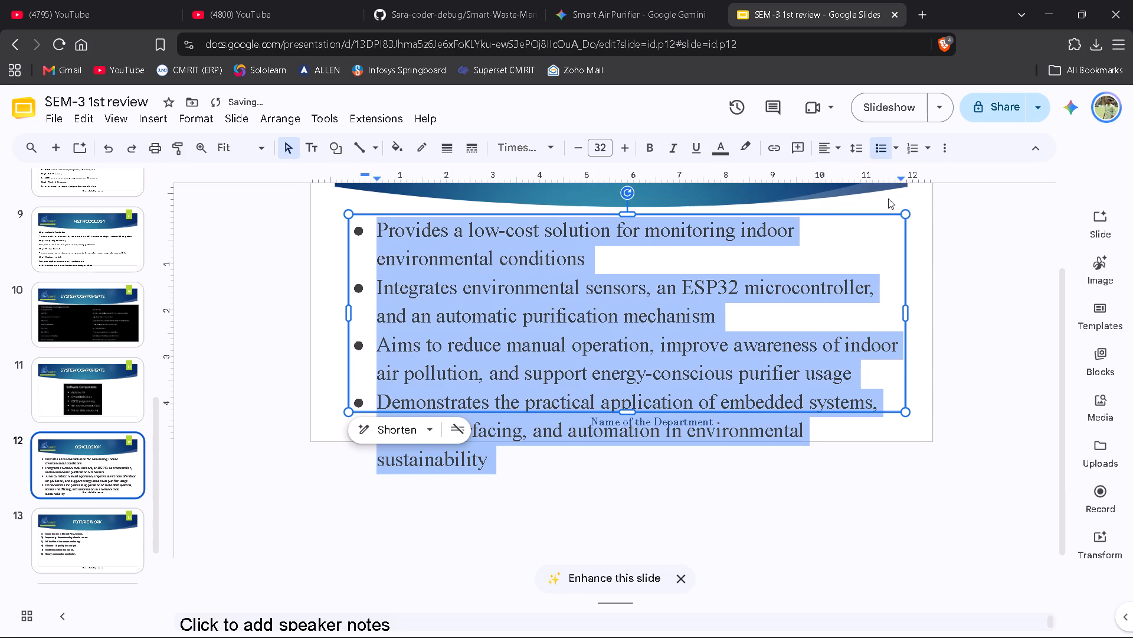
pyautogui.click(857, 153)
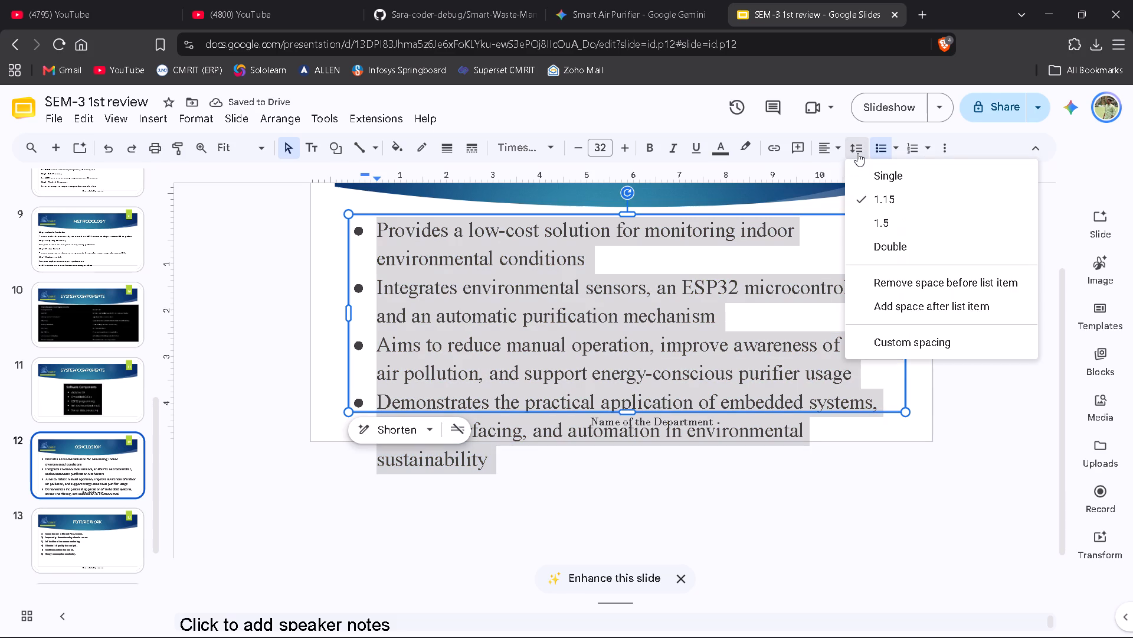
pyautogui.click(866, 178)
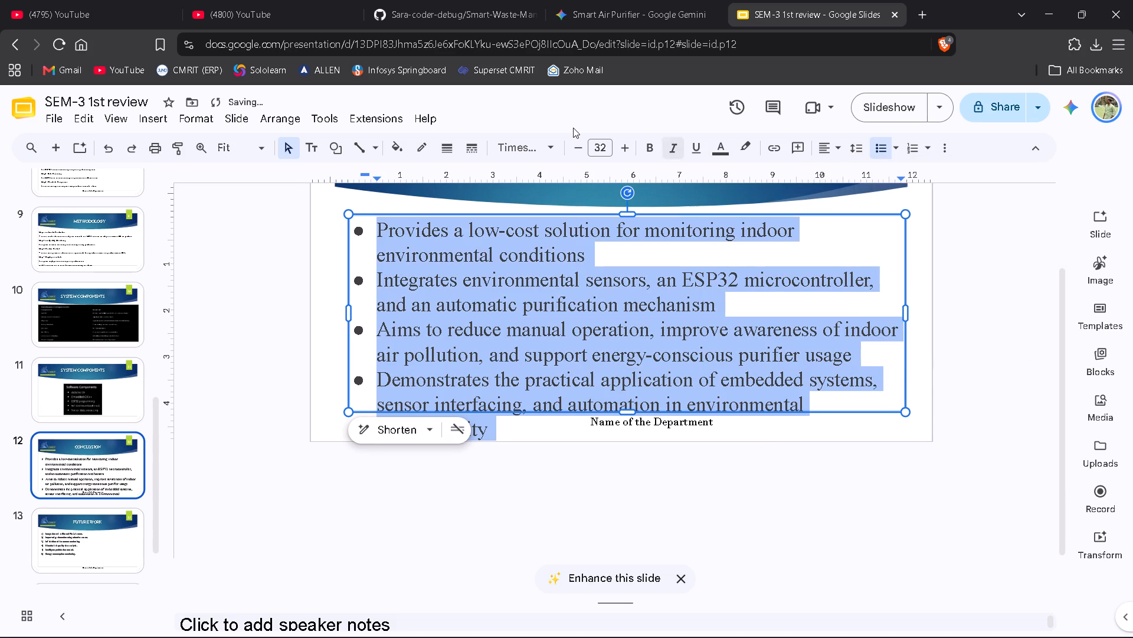
# Reduce the font size of the selected Conclusion bullets to 18.
pyautogui.tripleClick(575, 150)
pyautogui.tripleClick(575, 150)
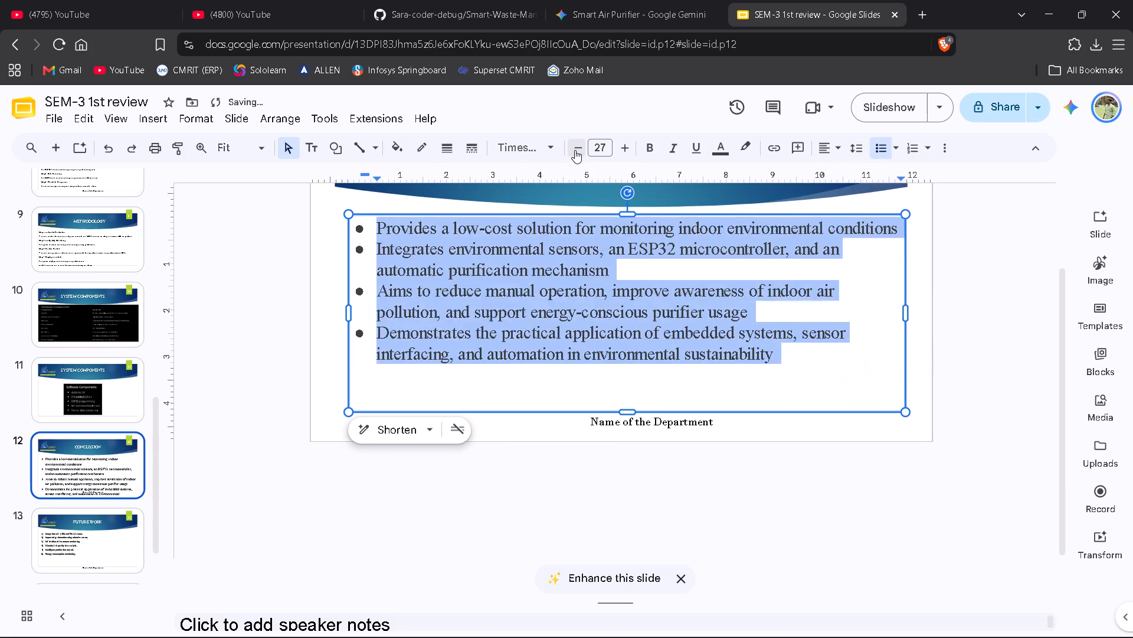
pyautogui.doubleClick(575, 150)
pyautogui.click(575, 150)
pyautogui.click(575, 150)
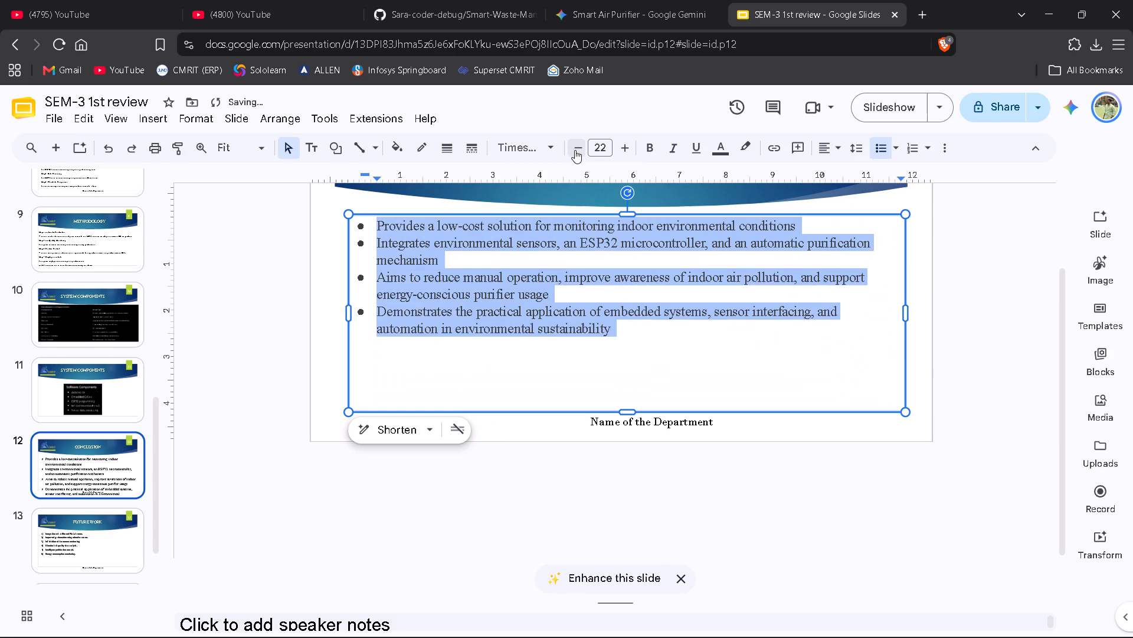
pyautogui.tripleClick(575, 150)
pyautogui.click(575, 150)
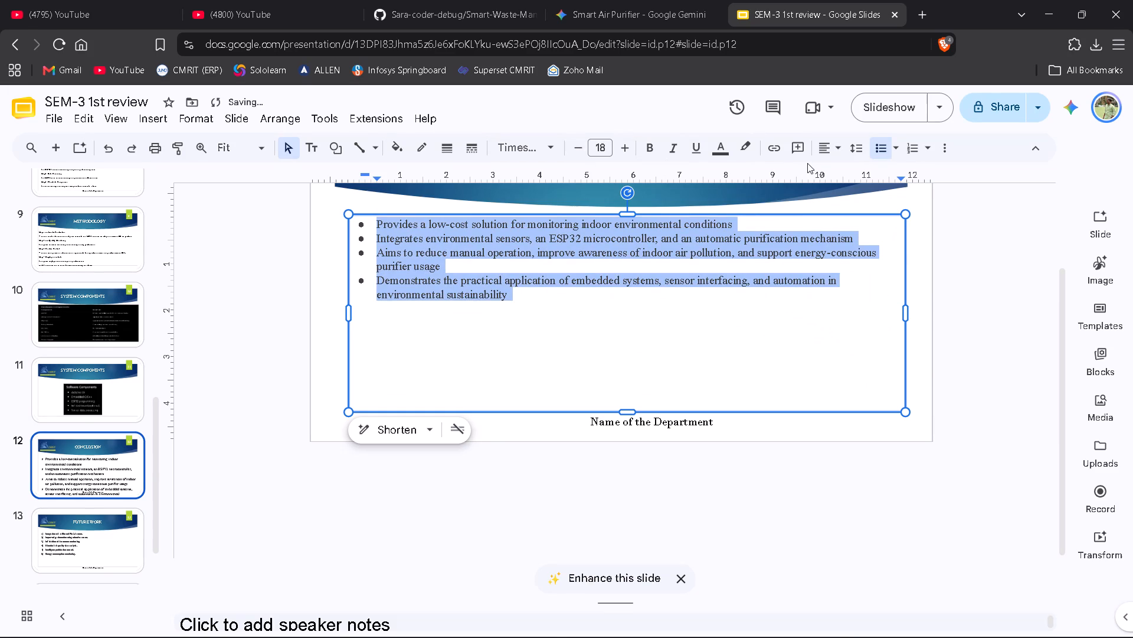
# Set the Conclusion bullets' line spacing to 1.5 and increase their font size by three points.
pyautogui.click(864, 145)
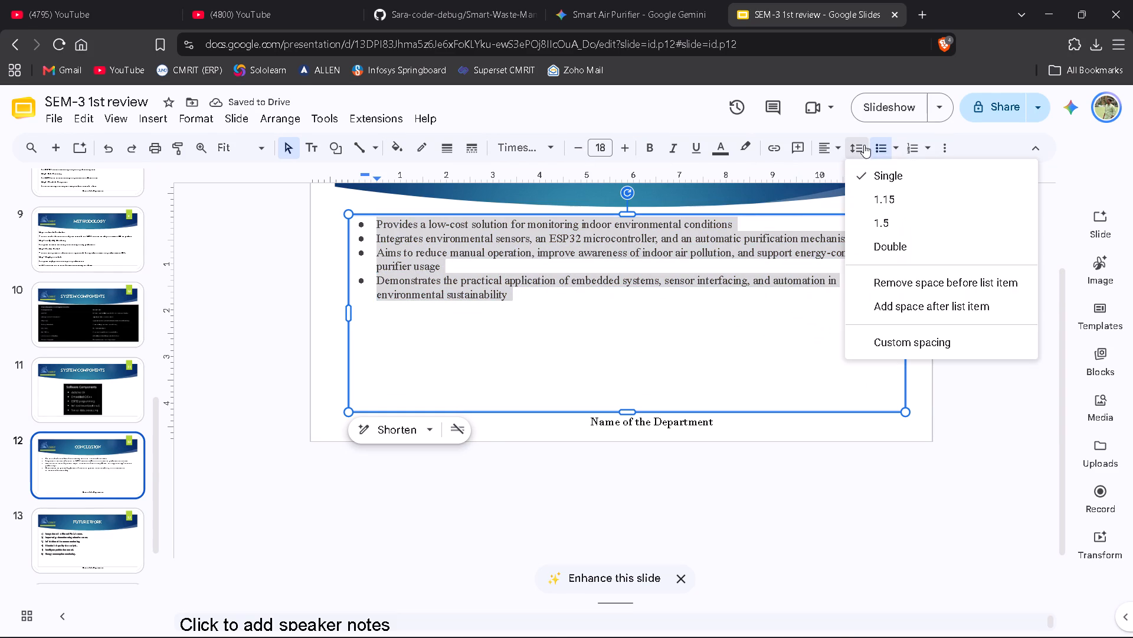
pyautogui.click(880, 218)
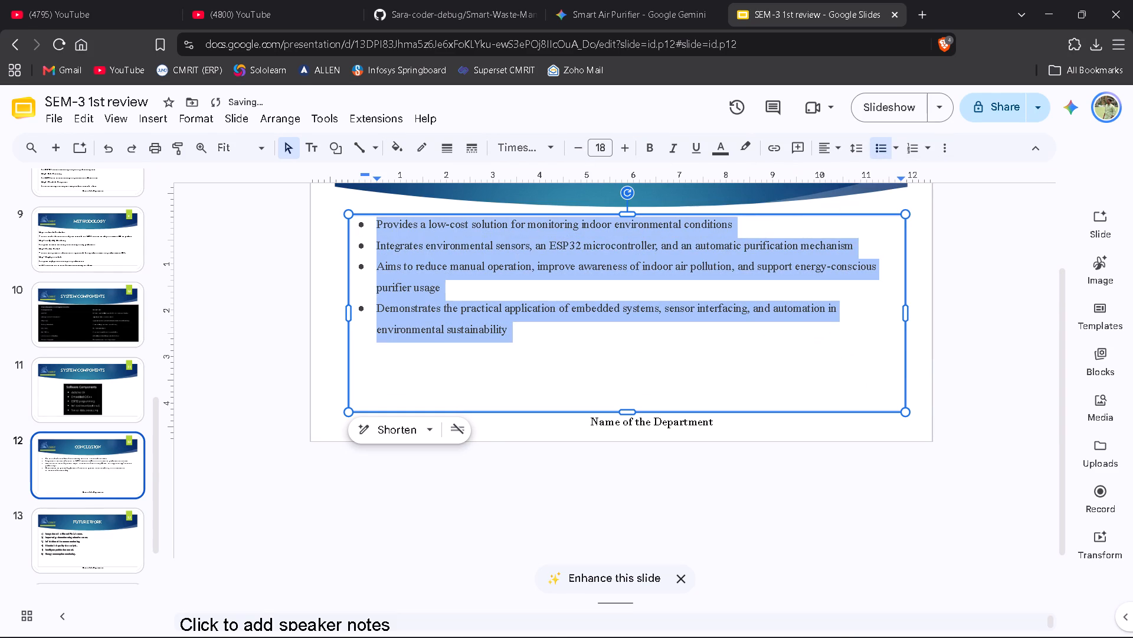
pyautogui.doubleClick(624, 146)
pyautogui.click(624, 146)
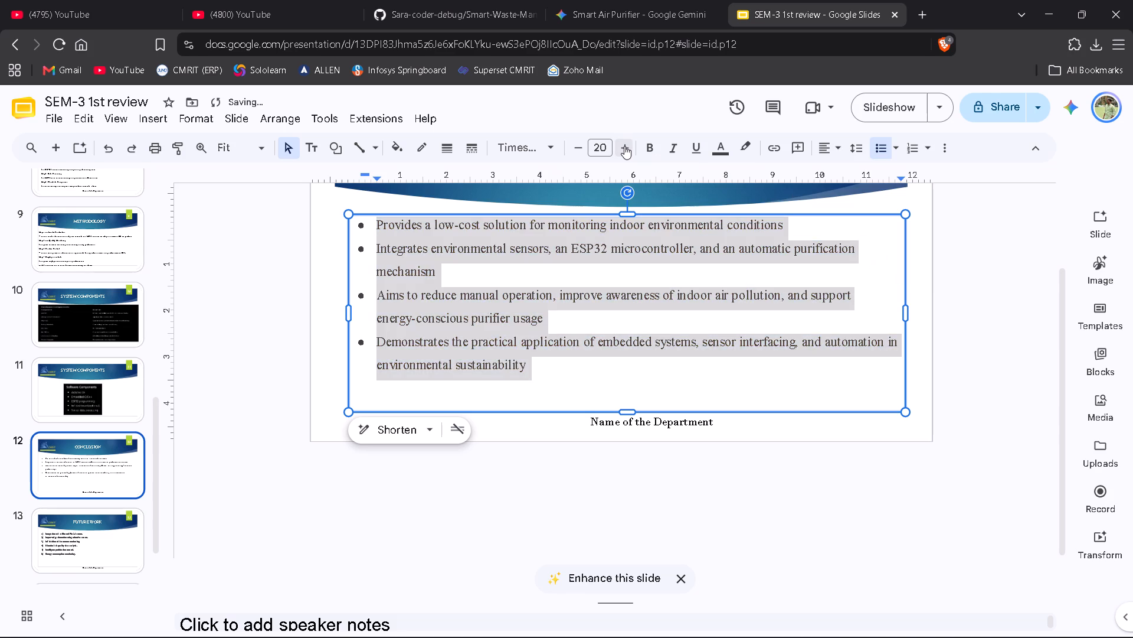
pyautogui.click(313, 294)
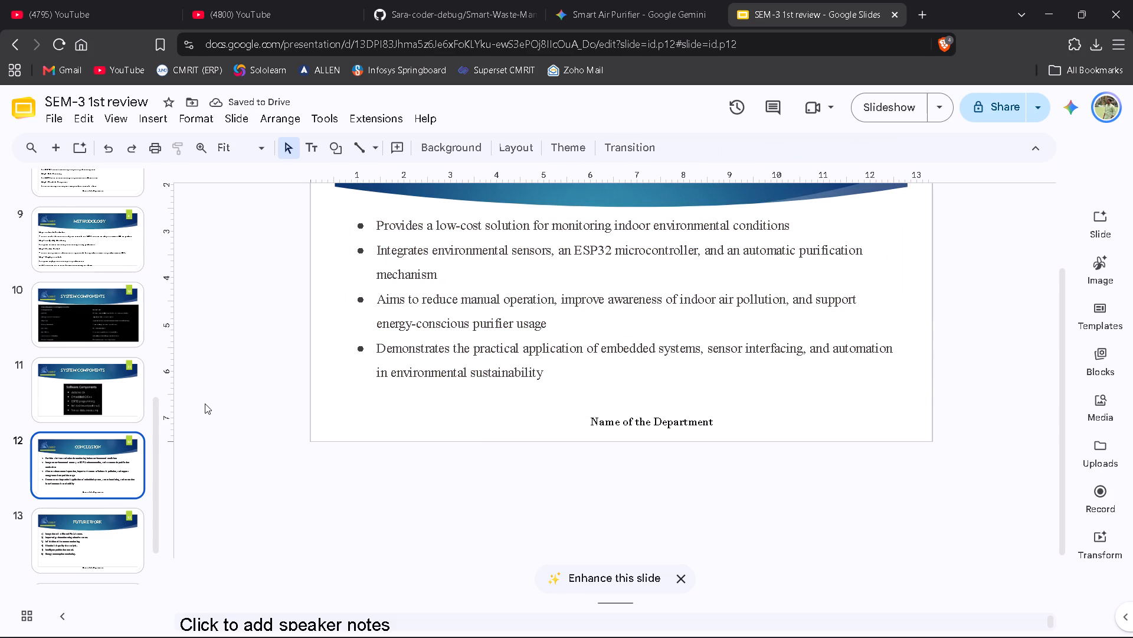
# Generate a rephrased version of the six numbered items on the Future Work slide.
pyautogui.scroll(-1, 53, 488)
pyautogui.click(81, 499)
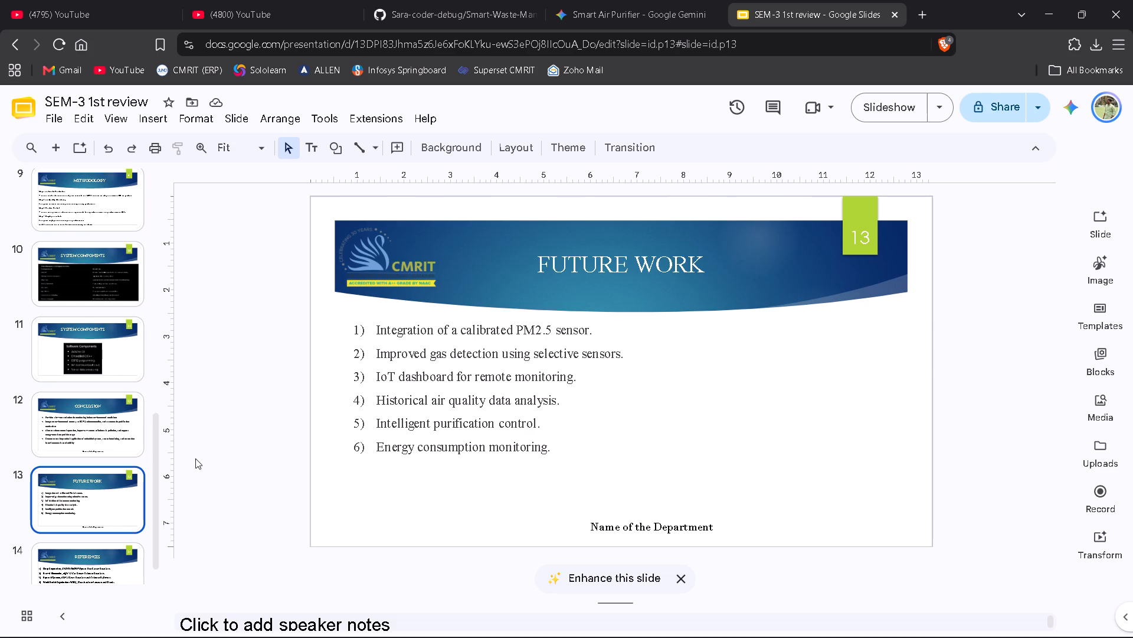
pyautogui.scroll(-2, 110, 450)
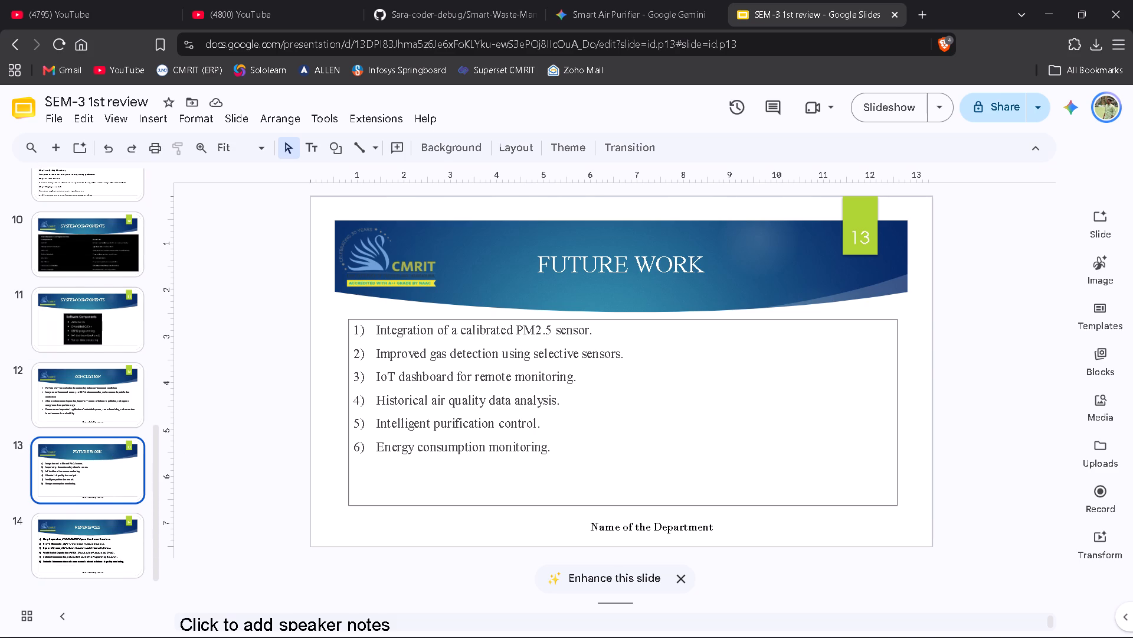
pyautogui.moveTo(554, 453); pyautogui.dragTo(351, 333)
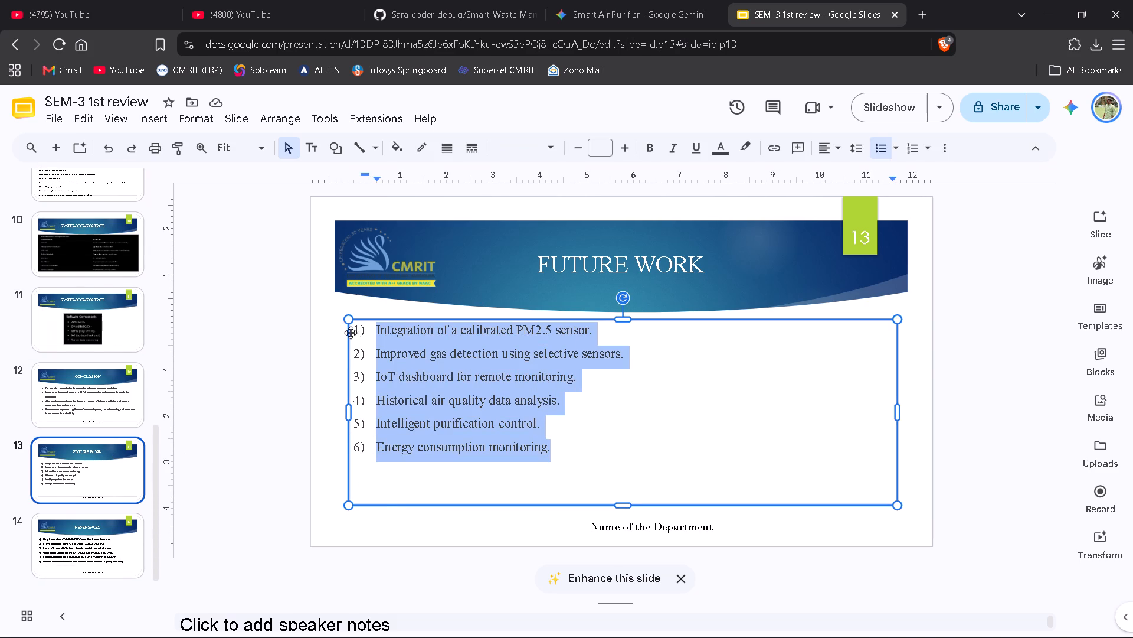
pyautogui.moveTo(351, 333); pyautogui.dragTo(351, 330)
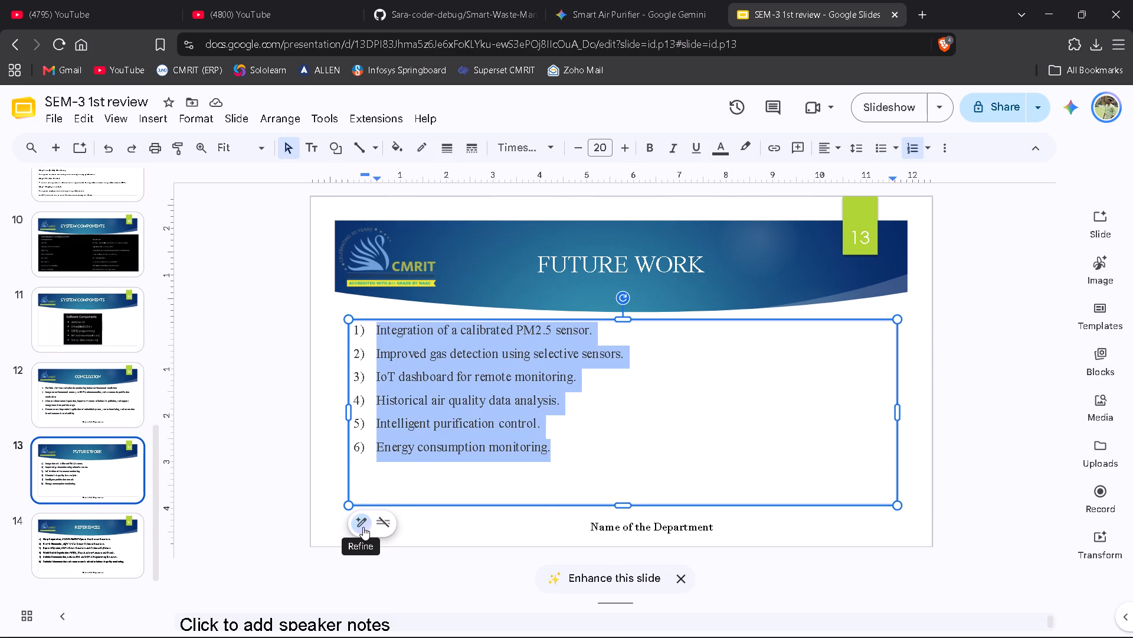
pyautogui.click(363, 527)
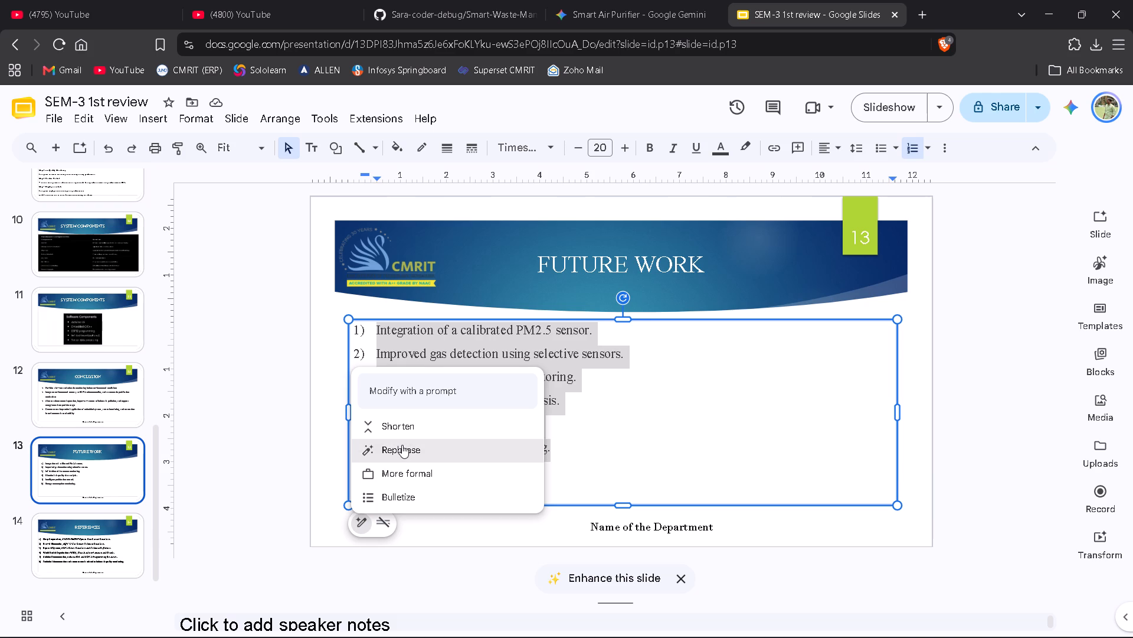
pyautogui.click(402, 445)
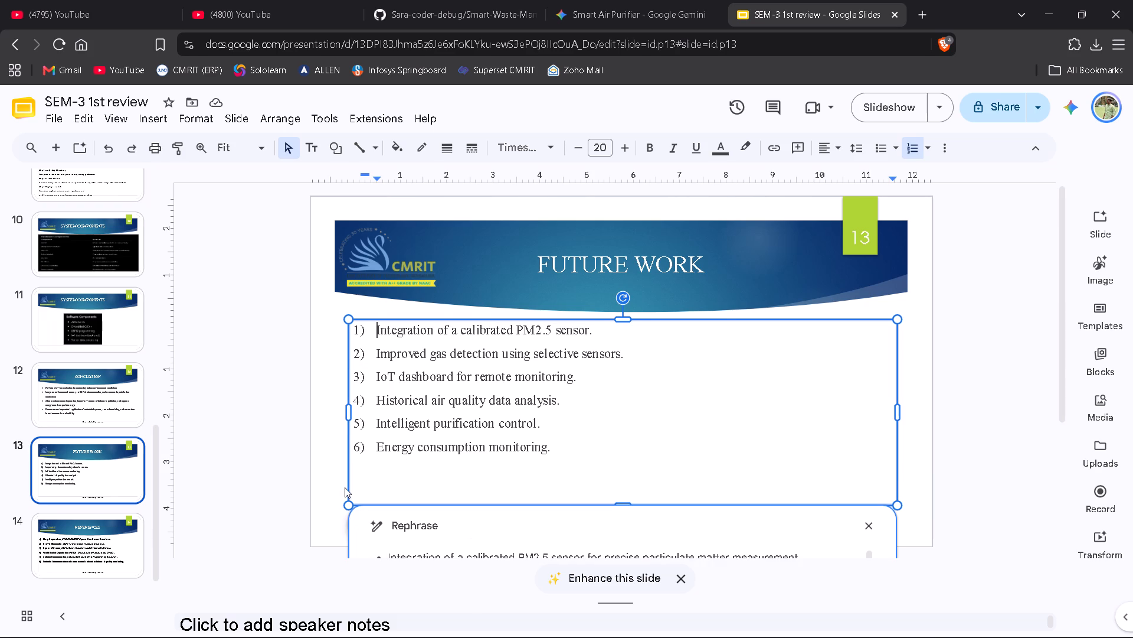
# Review the rephrased suggestion and replace the Future Work list with it.
pyautogui.scroll(-2, 424, 515)
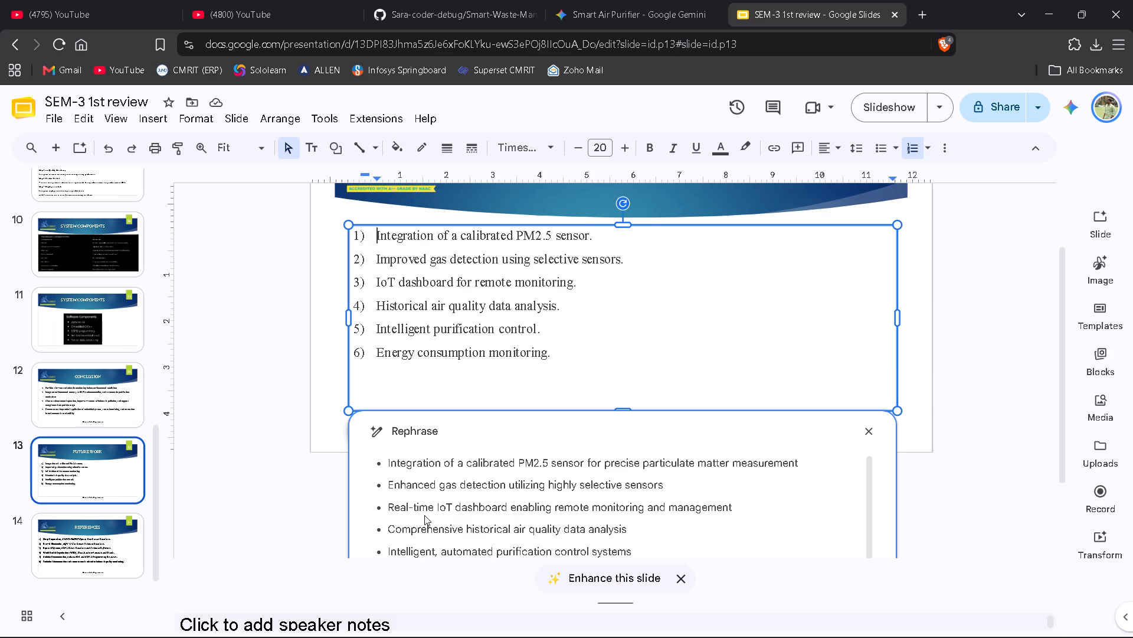
pyautogui.scroll(-2, 424, 515)
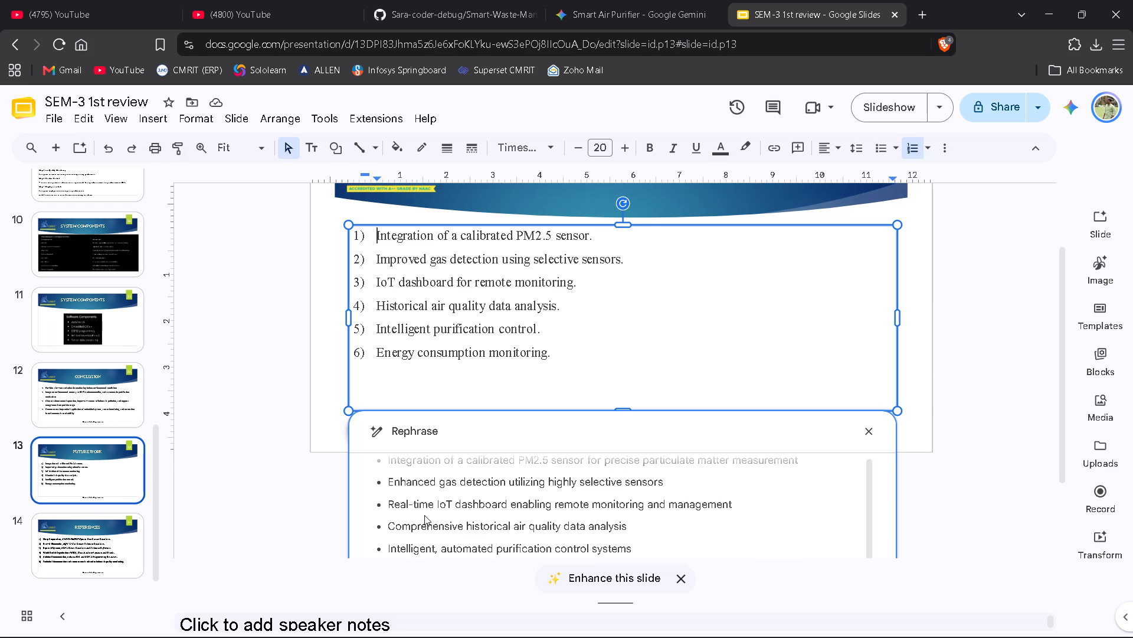
pyautogui.scroll(-2, 424, 515)
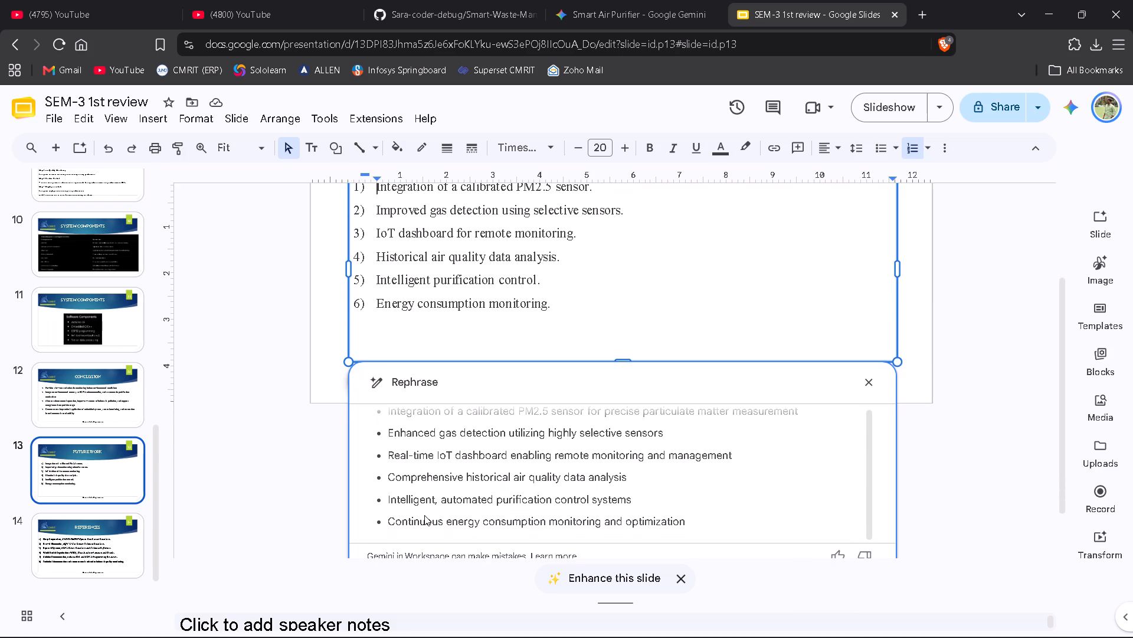
pyautogui.scroll(-2, 424, 515)
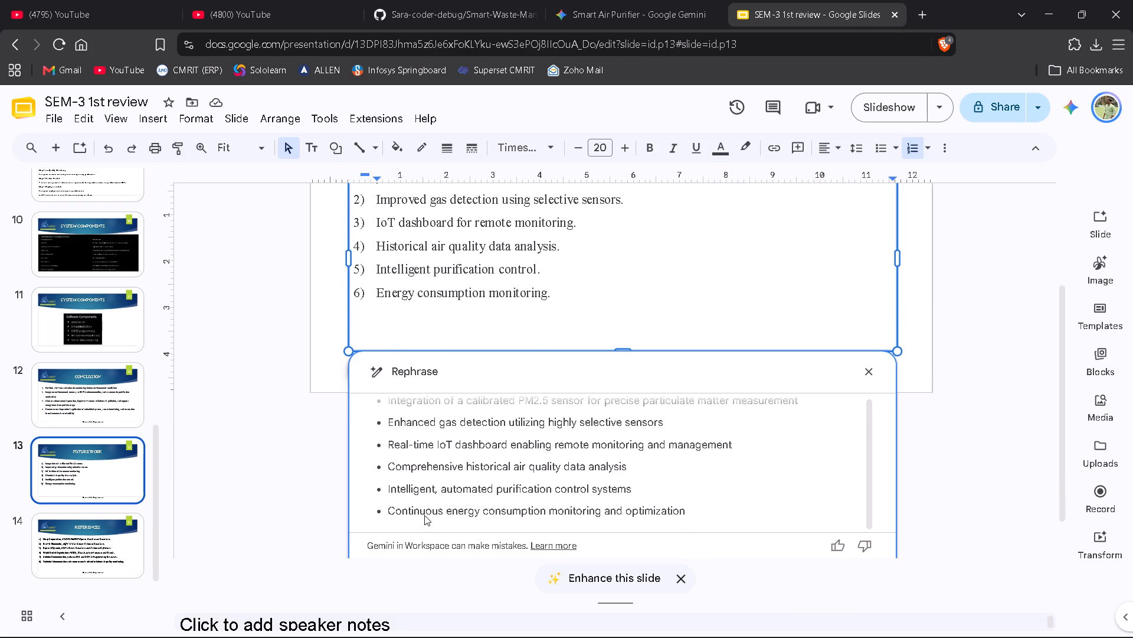
pyautogui.scroll(-1, 424, 515)
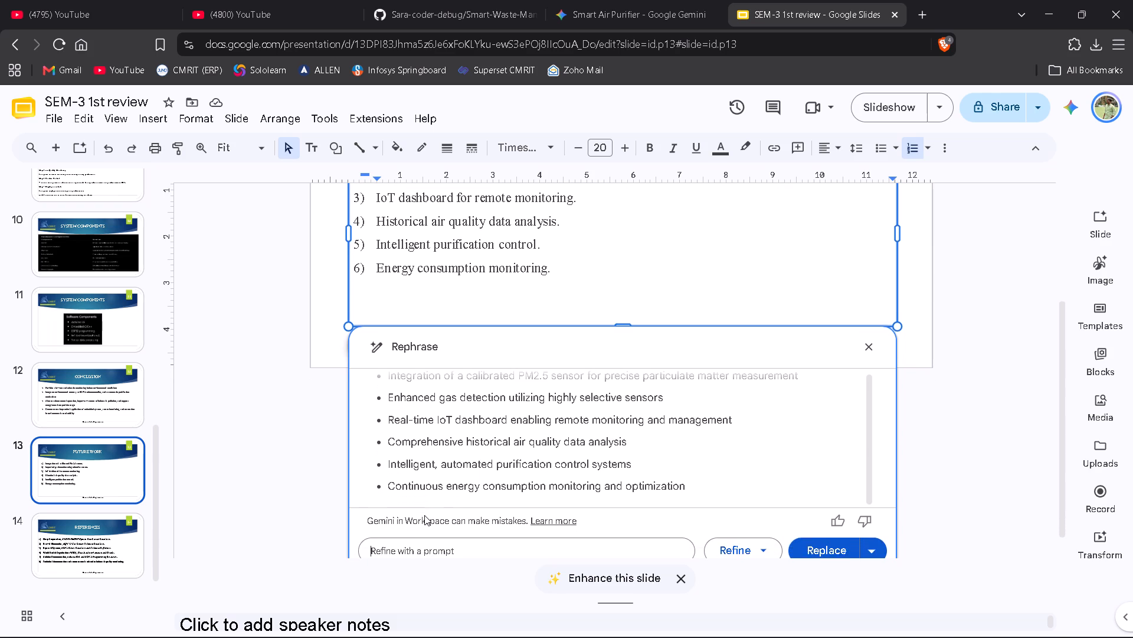
pyautogui.scroll(-2, 424, 515)
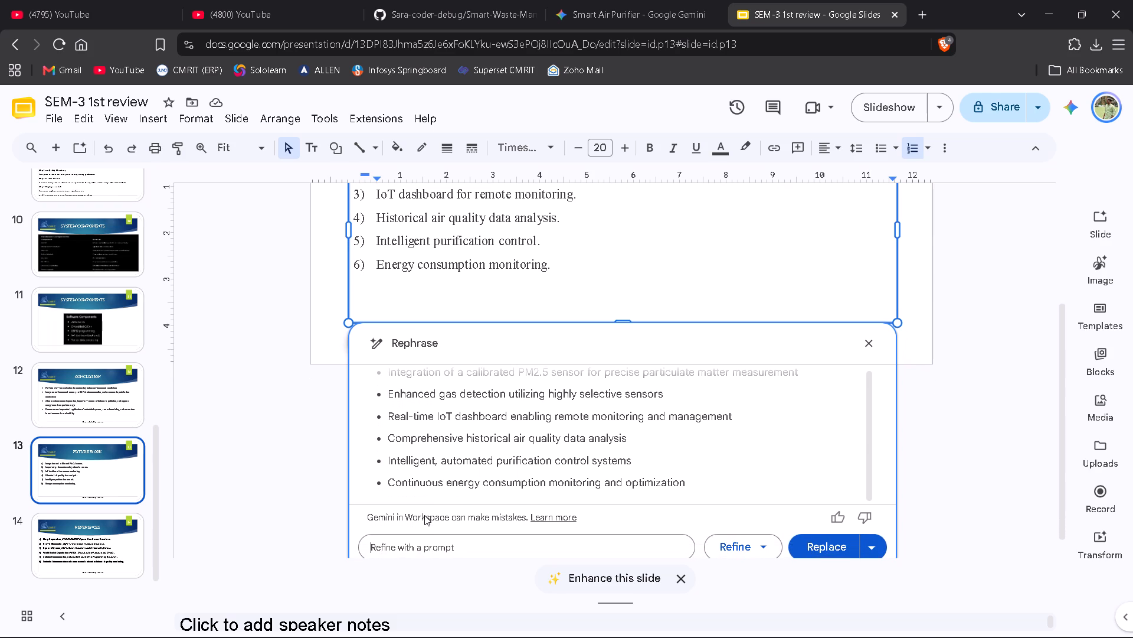
pyautogui.scroll(-1, 424, 515)
pyautogui.click(805, 541)
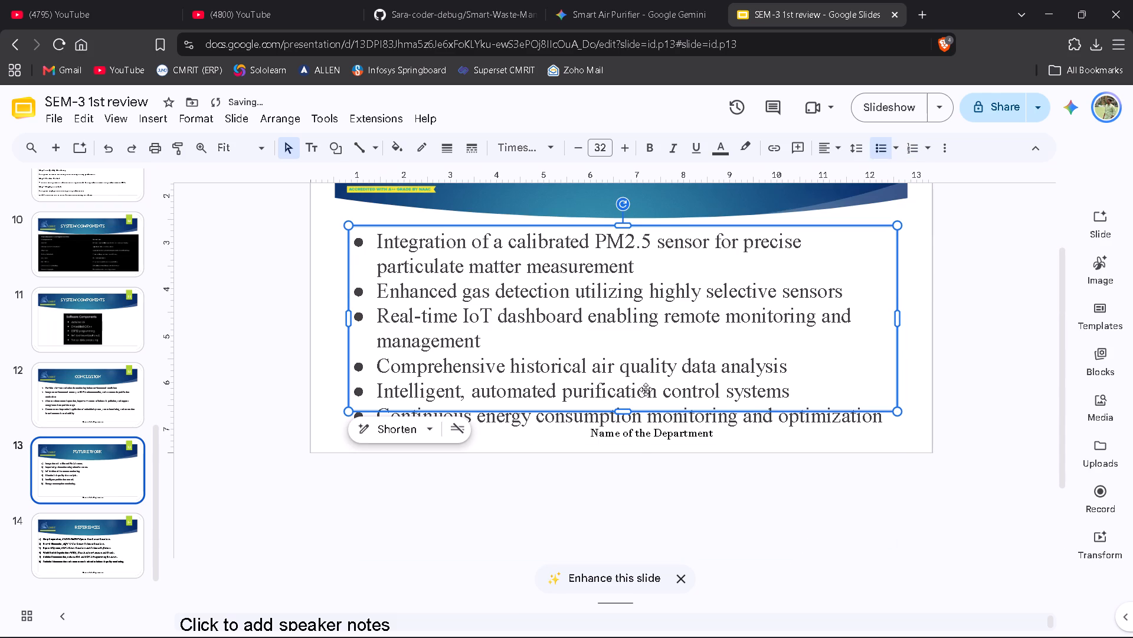
# Reduce the font size of the Future Work bullets to 20.
pyautogui.click(579, 150)
pyautogui.doubleClick(579, 150)
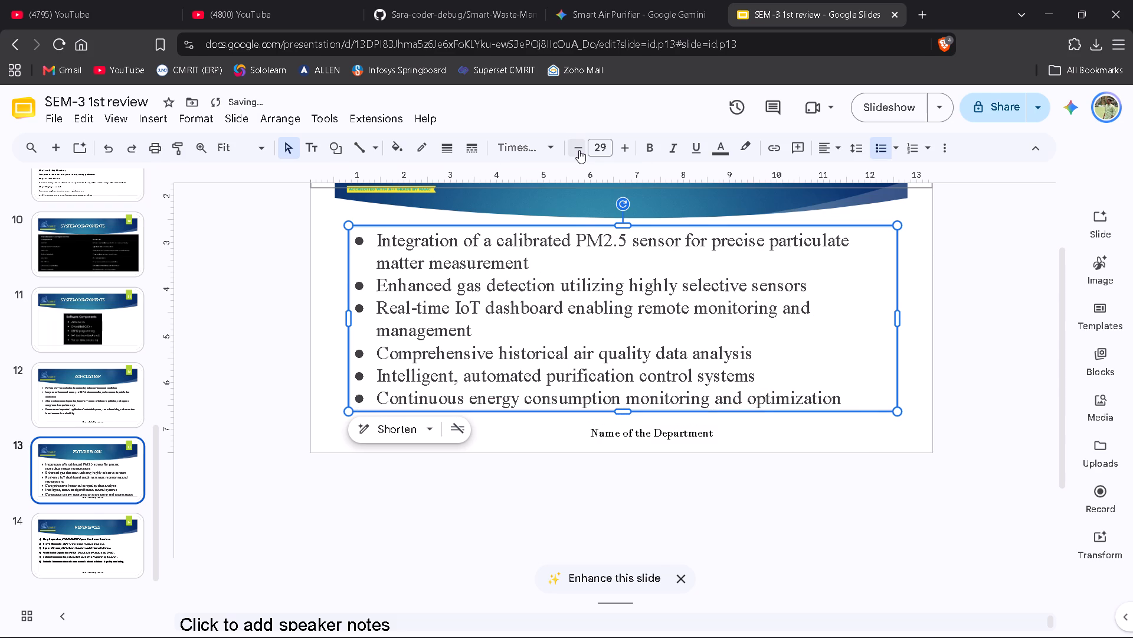
pyautogui.tripleClick(579, 150)
pyautogui.doubleClick(579, 150)
pyautogui.click(579, 150)
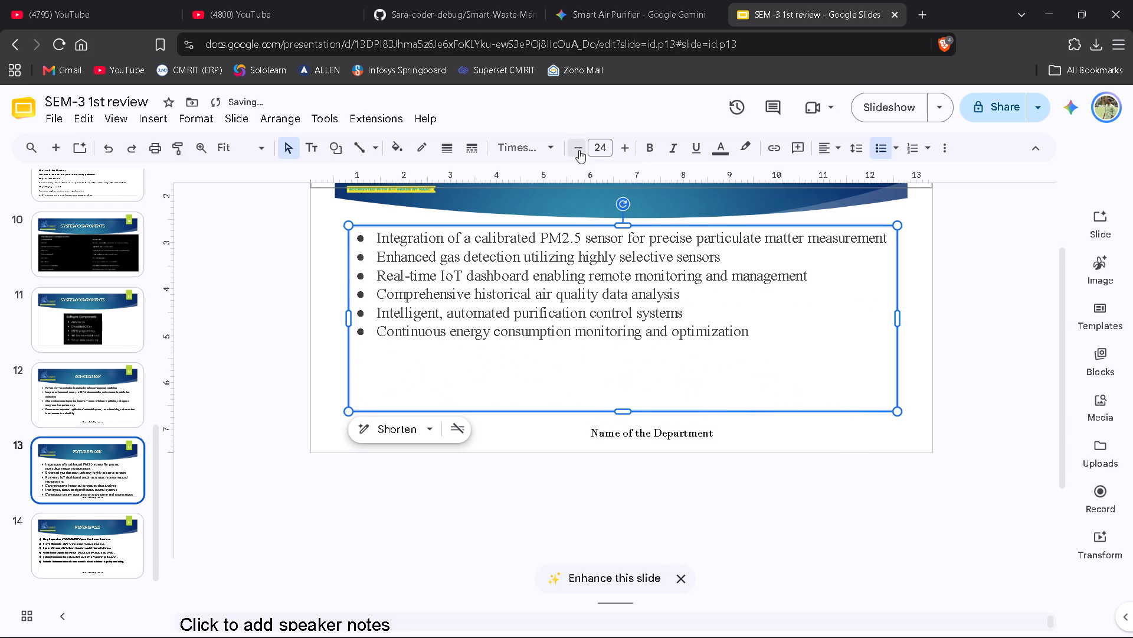
pyautogui.click(577, 149)
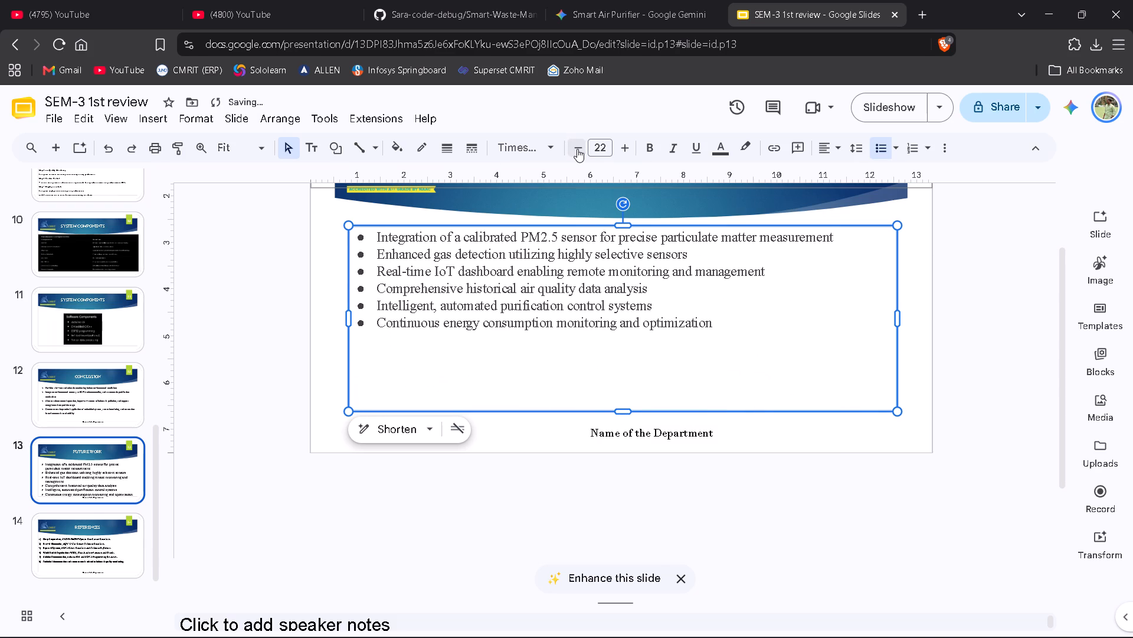
pyautogui.click(577, 149)
pyautogui.click(581, 153)
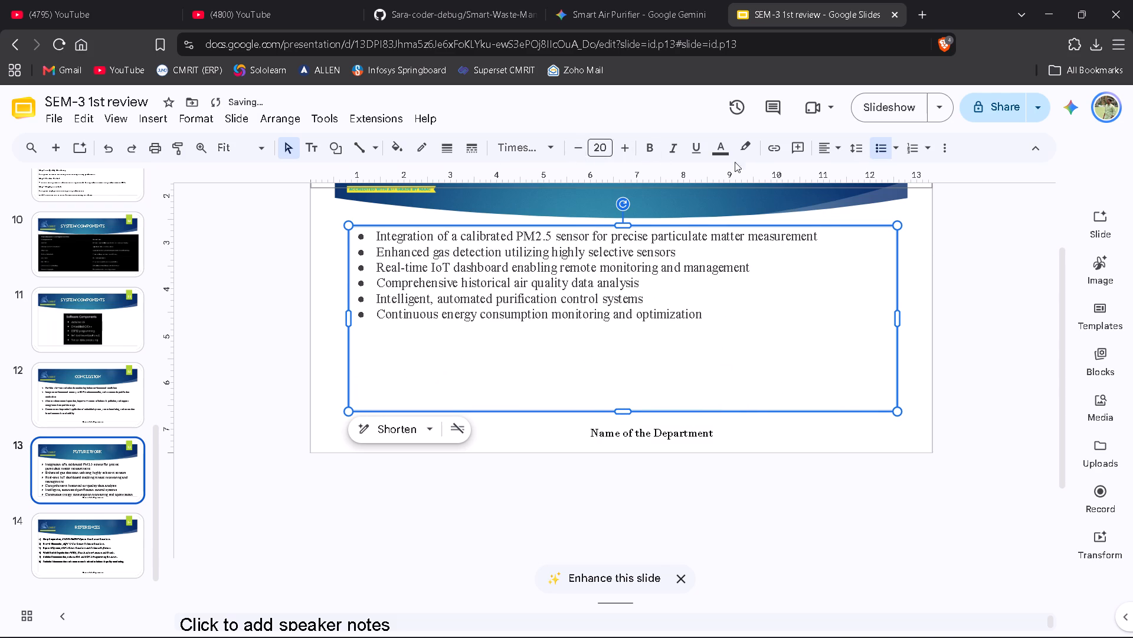
# Try 1.15 line spacing on the Future Work bullets, and settle on 1.5.
pyautogui.click(867, 152)
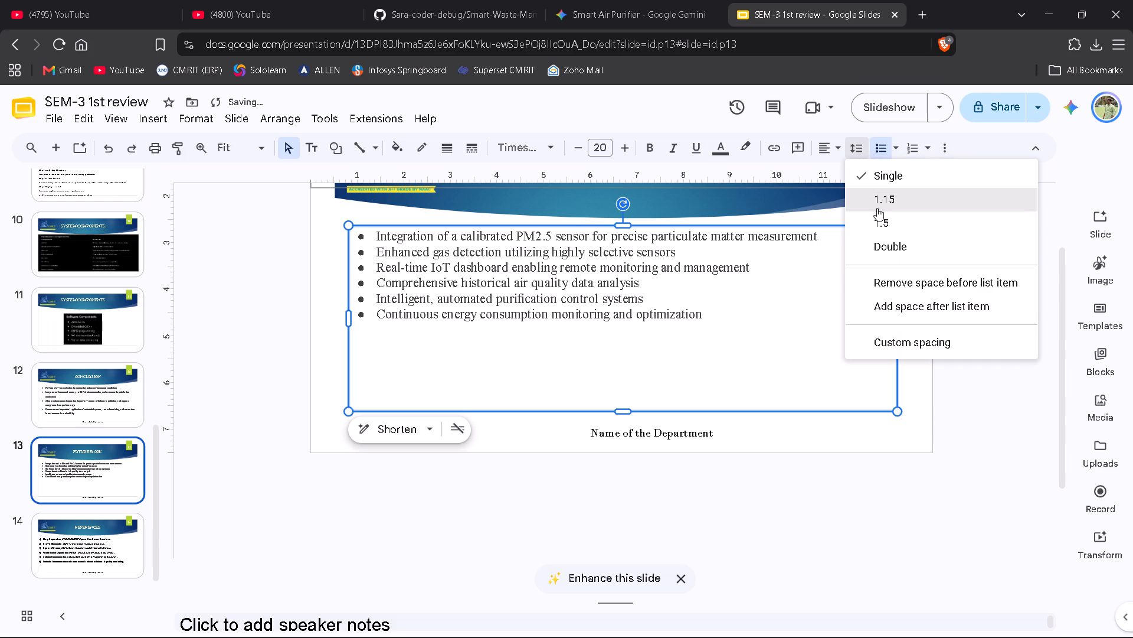
pyautogui.click(877, 208)
pyautogui.click(854, 148)
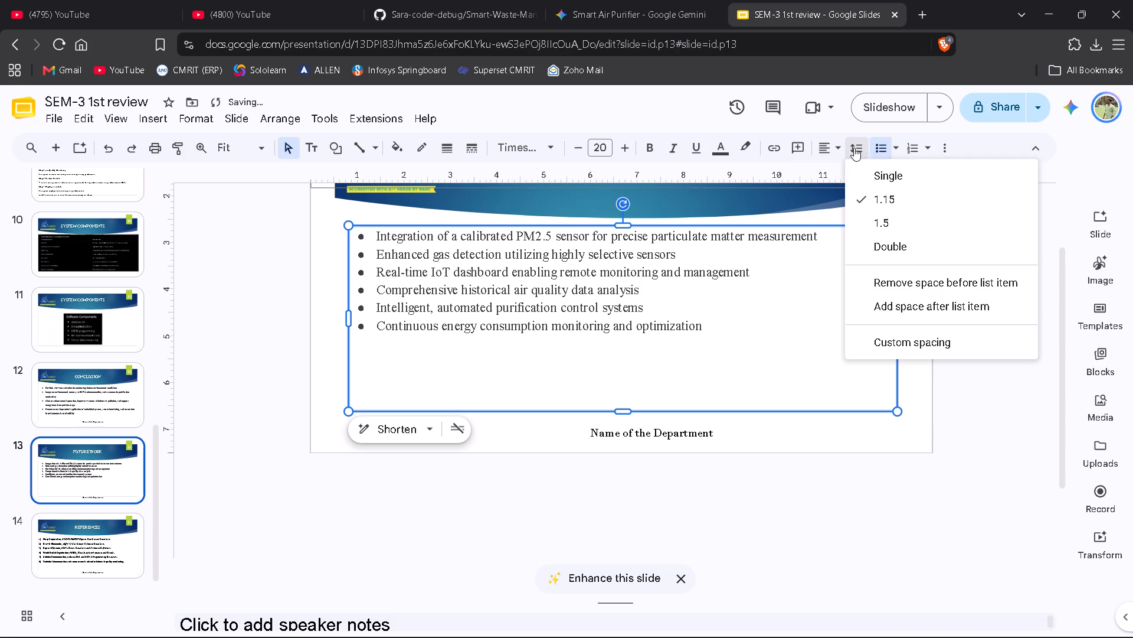
pyautogui.click(869, 232)
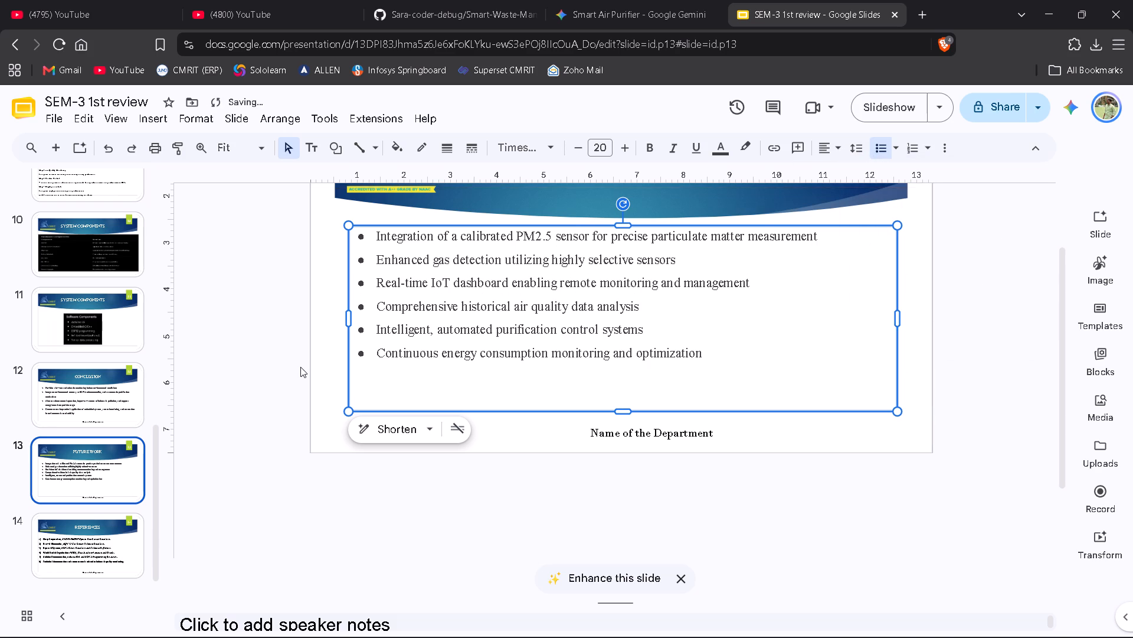
pyautogui.click(300, 367)
# Review the Future Work, References, Conclusion and System Components slides for content and formatting.
pyautogui.scroll(1, 300, 367)
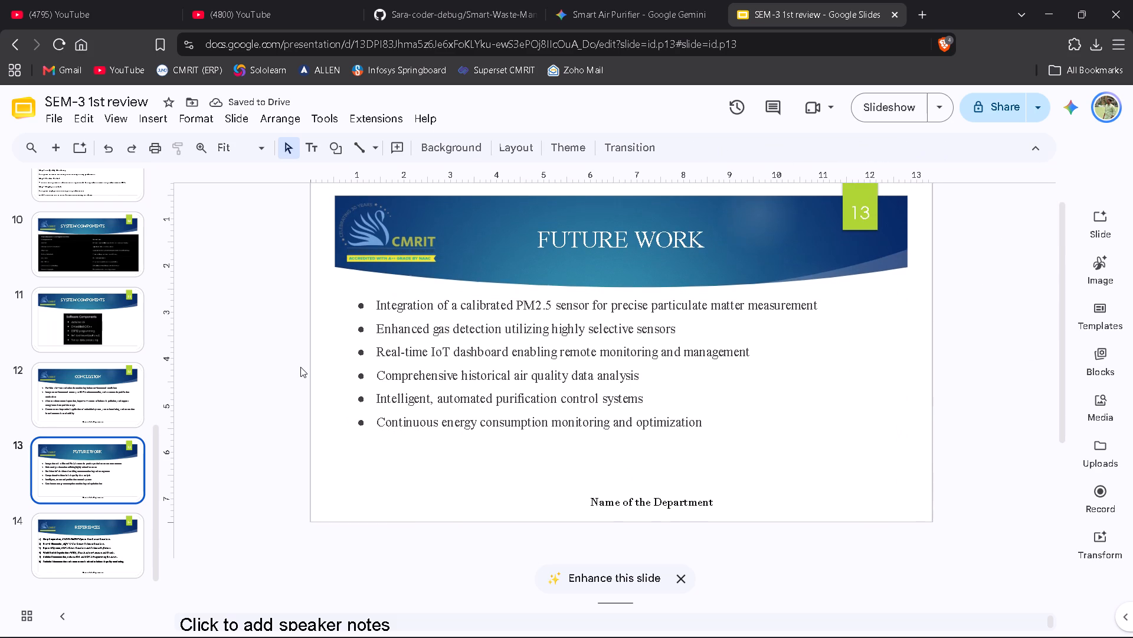
pyautogui.scroll(-1, 300, 367)
pyautogui.scroll(-1, 149, 454)
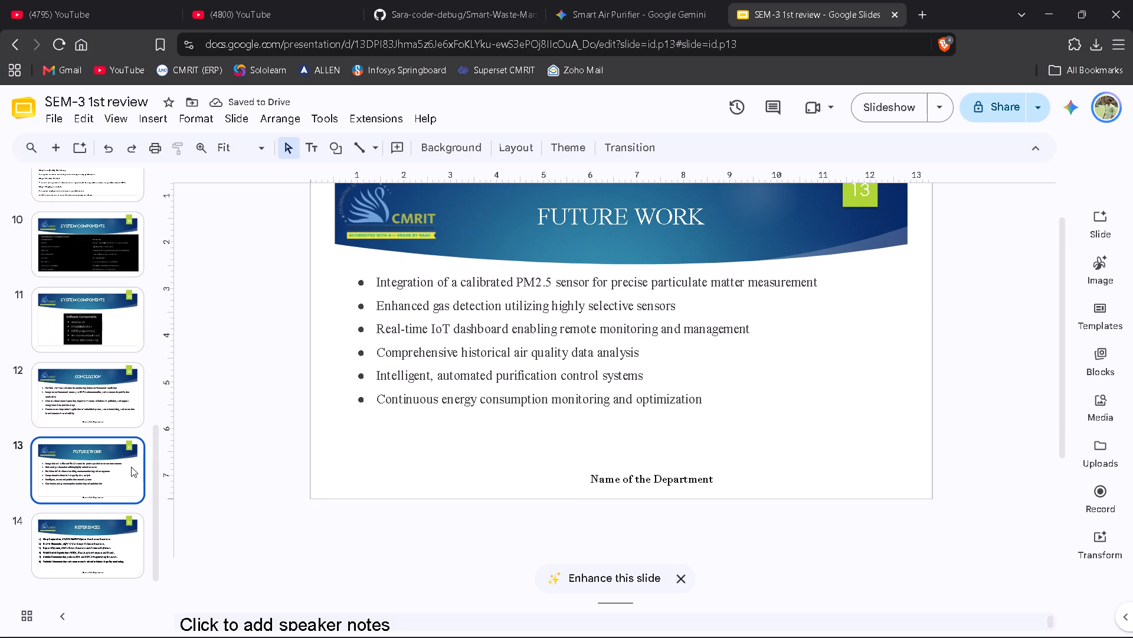
pyautogui.scroll(-1, 131, 467)
pyautogui.click(104, 550)
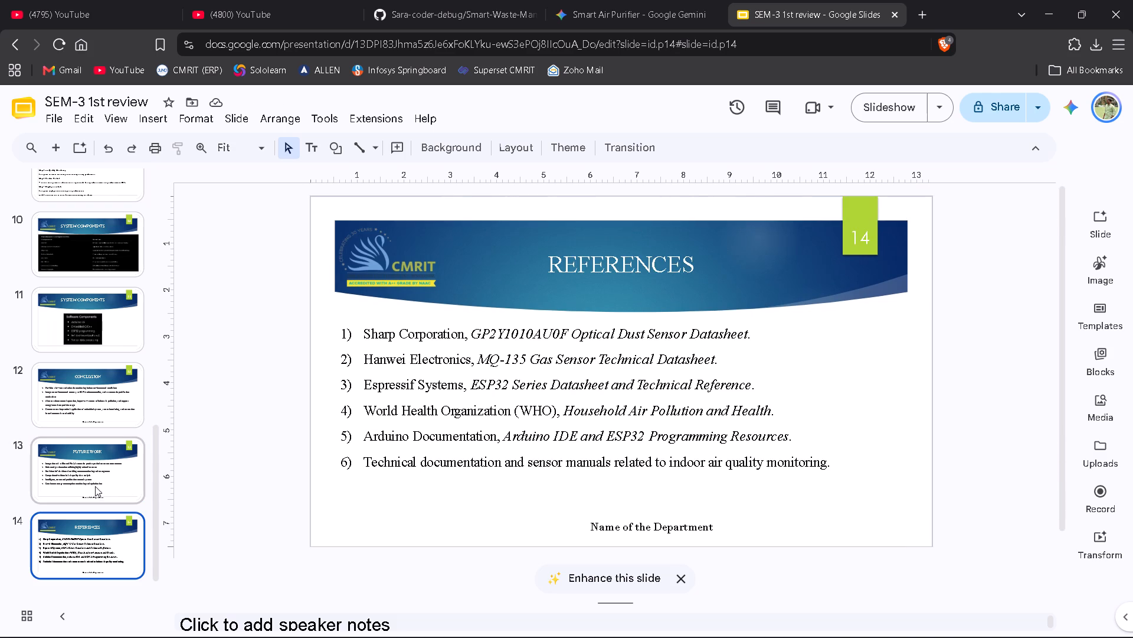
pyautogui.click(95, 486)
pyautogui.click(107, 384)
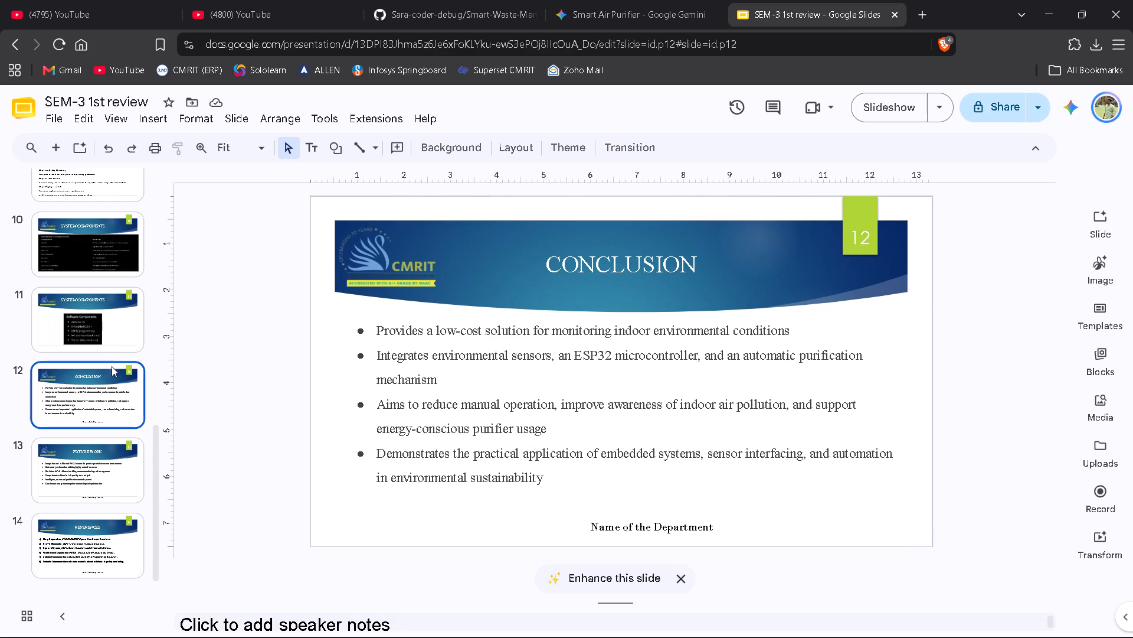
pyautogui.click(107, 342)
pyautogui.scroll(1, 107, 342)
pyautogui.click(99, 314)
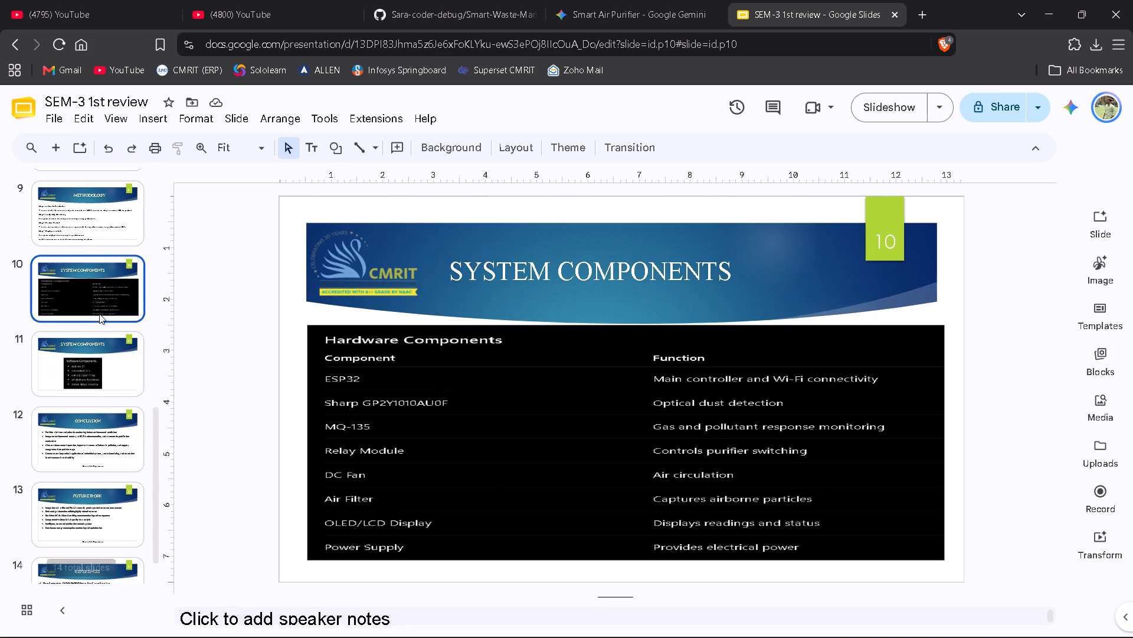
pyautogui.scroll(1, 99, 314)
# Generate a shortened version of the Step 4 to Step 7 text on Methodology slide 9 and replace the original with it.
pyautogui.click(91, 269)
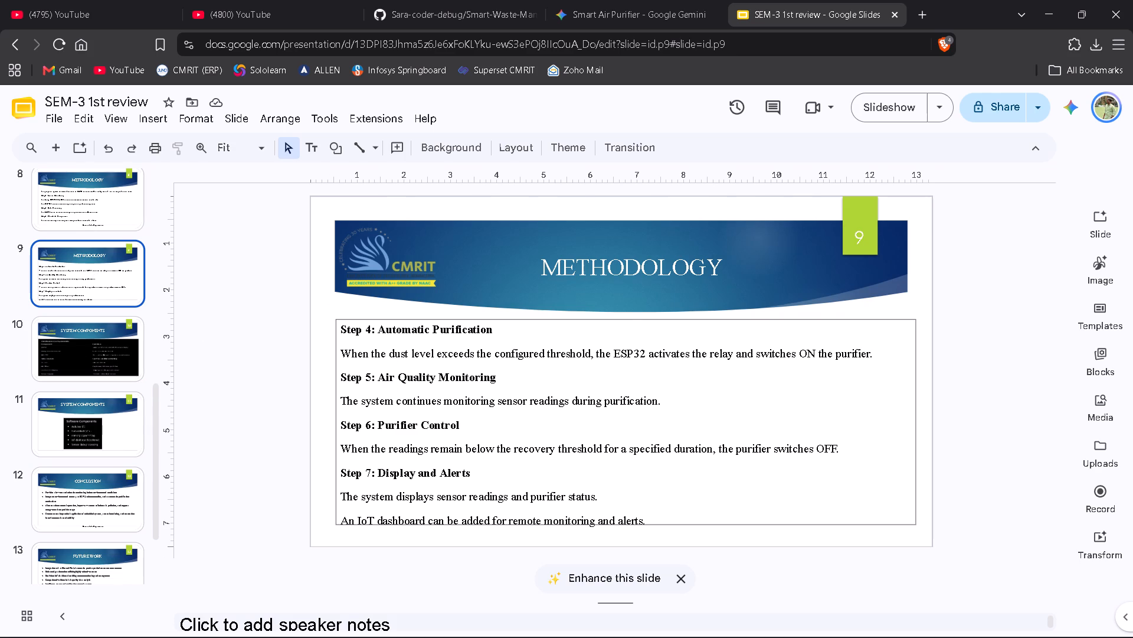
pyautogui.moveTo(654, 519); pyautogui.dragTo(338, 338)
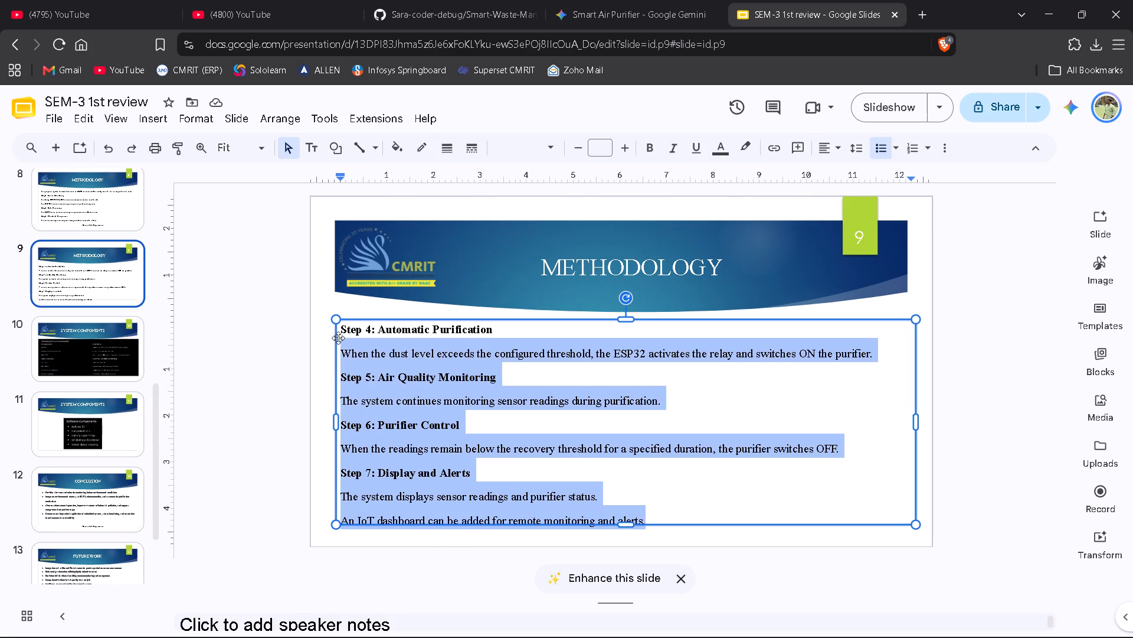
pyautogui.moveTo(338, 338); pyautogui.dragTo(338, 329)
pyautogui.click(388, 533)
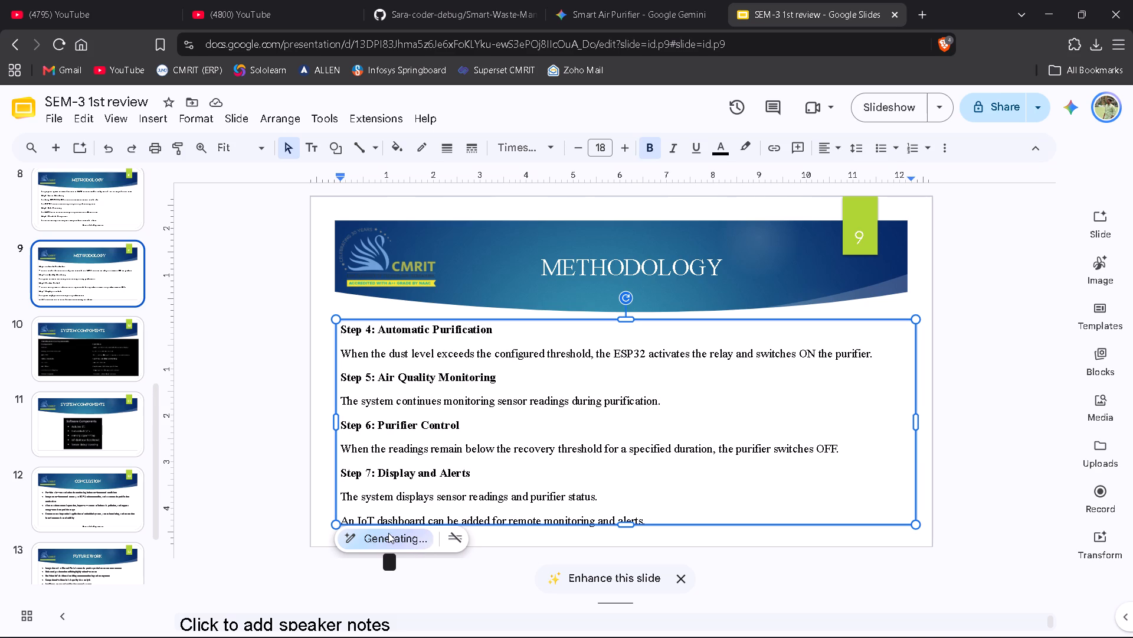
pyautogui.scroll(-2, 388, 533)
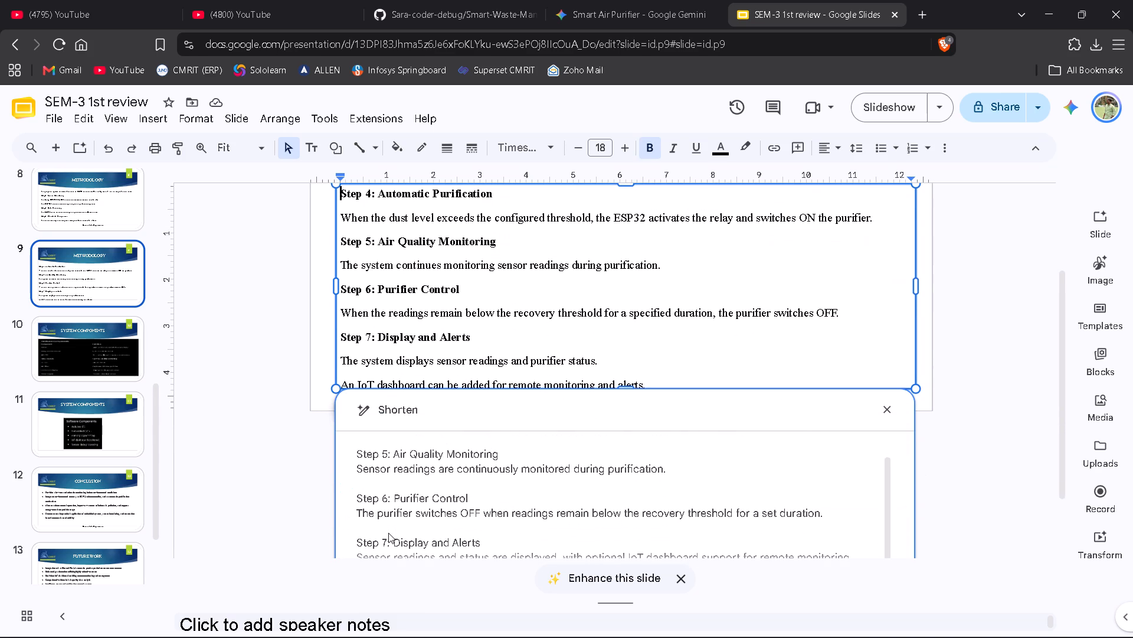
pyautogui.scroll(-1, 443, 393)
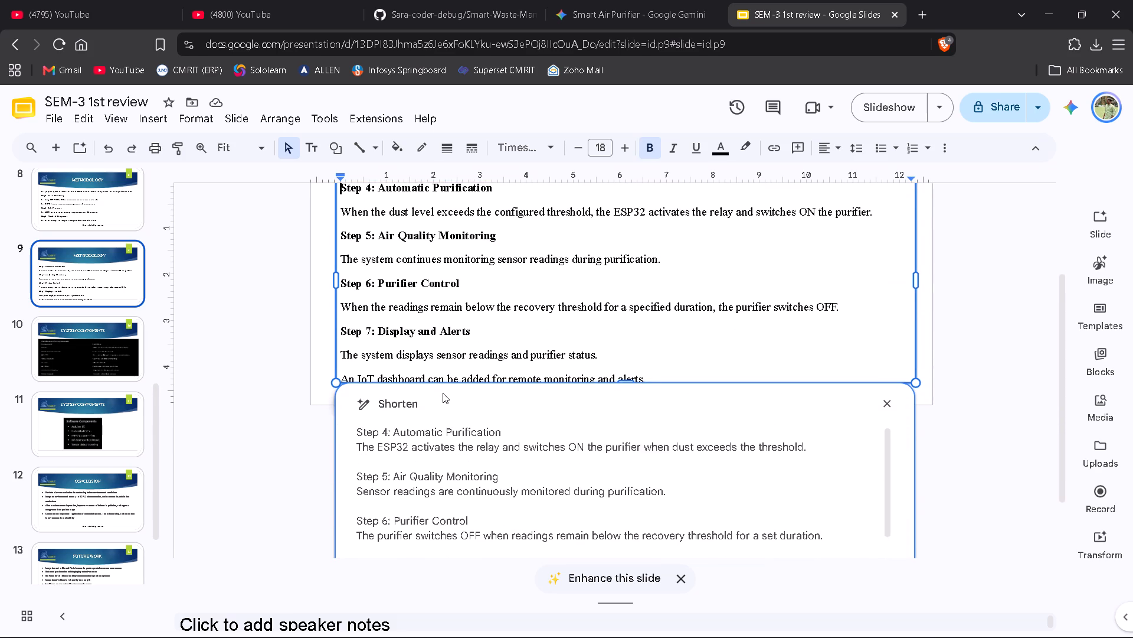
pyautogui.scroll(-2, 443, 393)
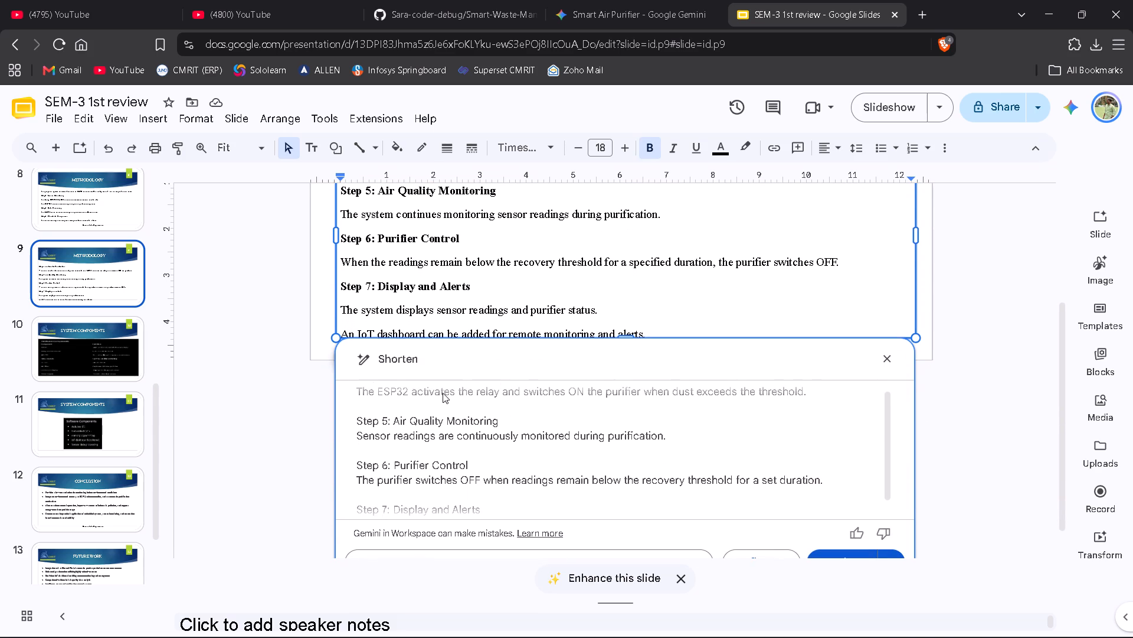
pyautogui.scroll(-2, 443, 393)
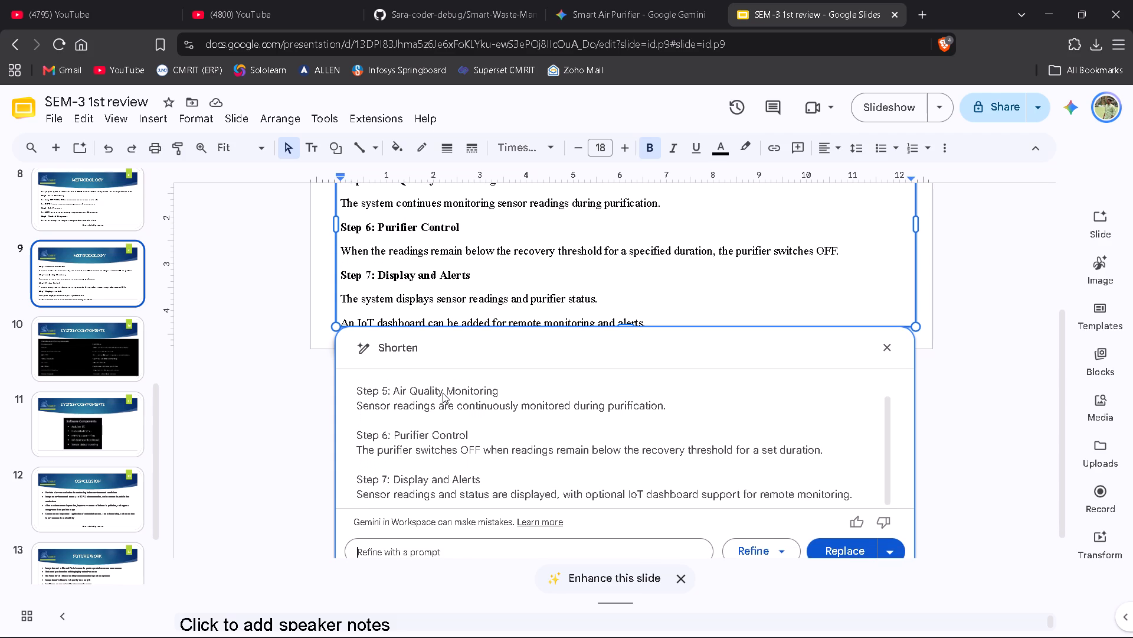
pyautogui.scroll(-1, 443, 393)
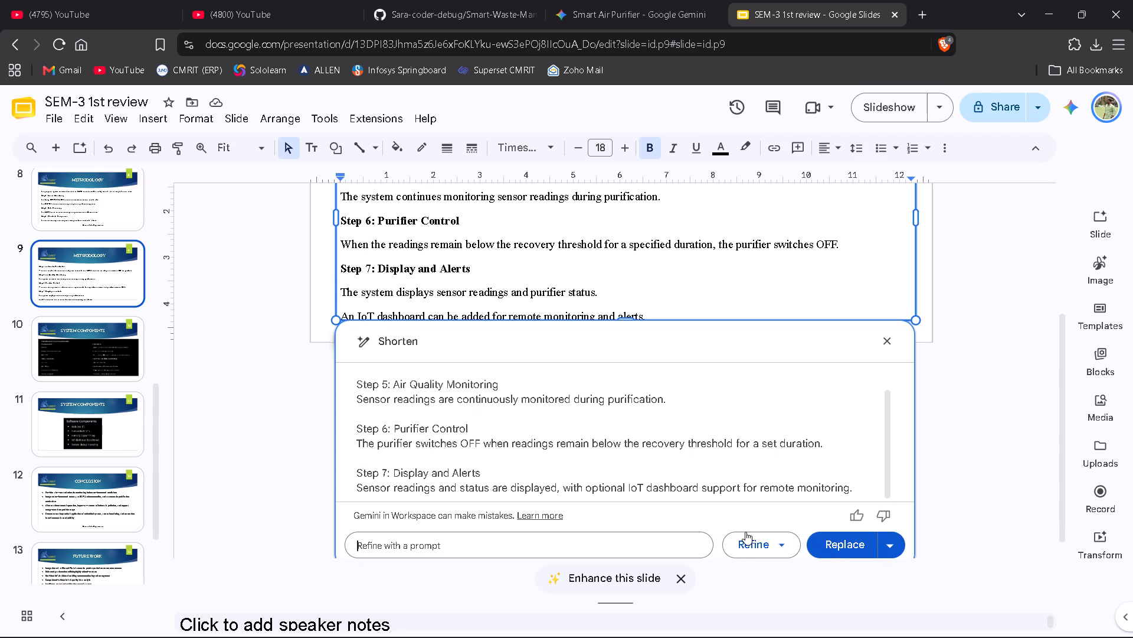
pyautogui.click(827, 538)
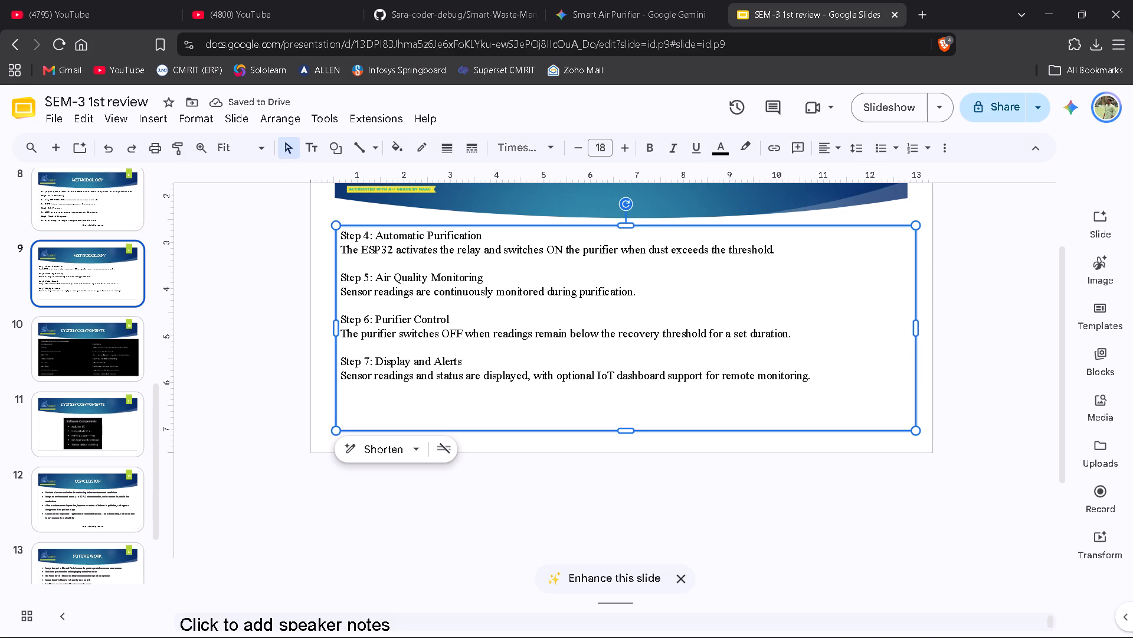
pyautogui.click(451, 501)
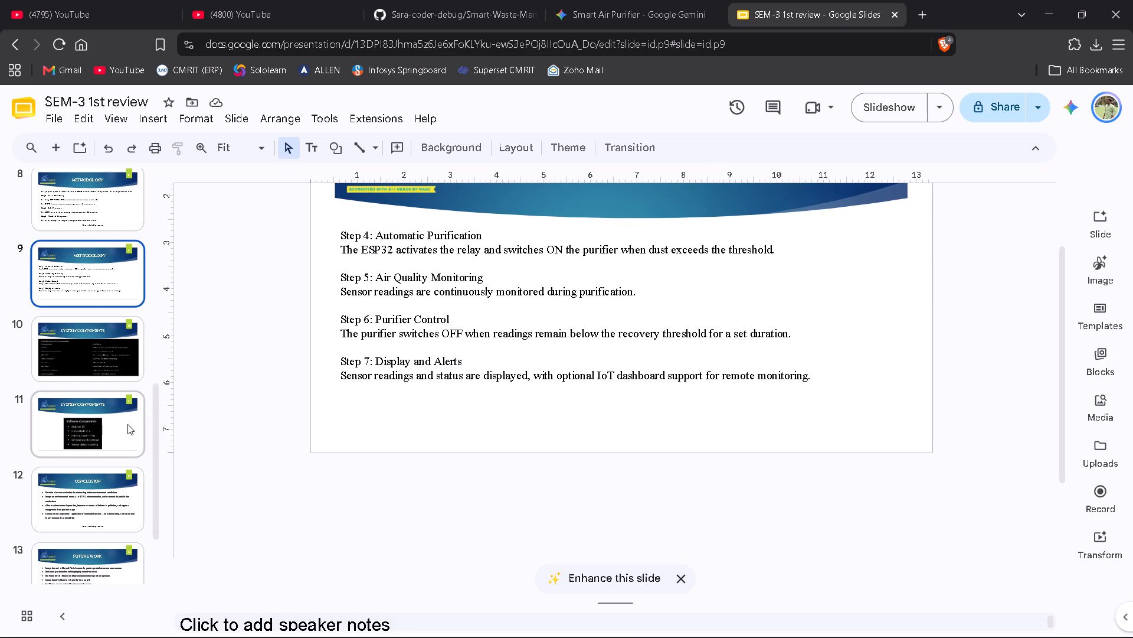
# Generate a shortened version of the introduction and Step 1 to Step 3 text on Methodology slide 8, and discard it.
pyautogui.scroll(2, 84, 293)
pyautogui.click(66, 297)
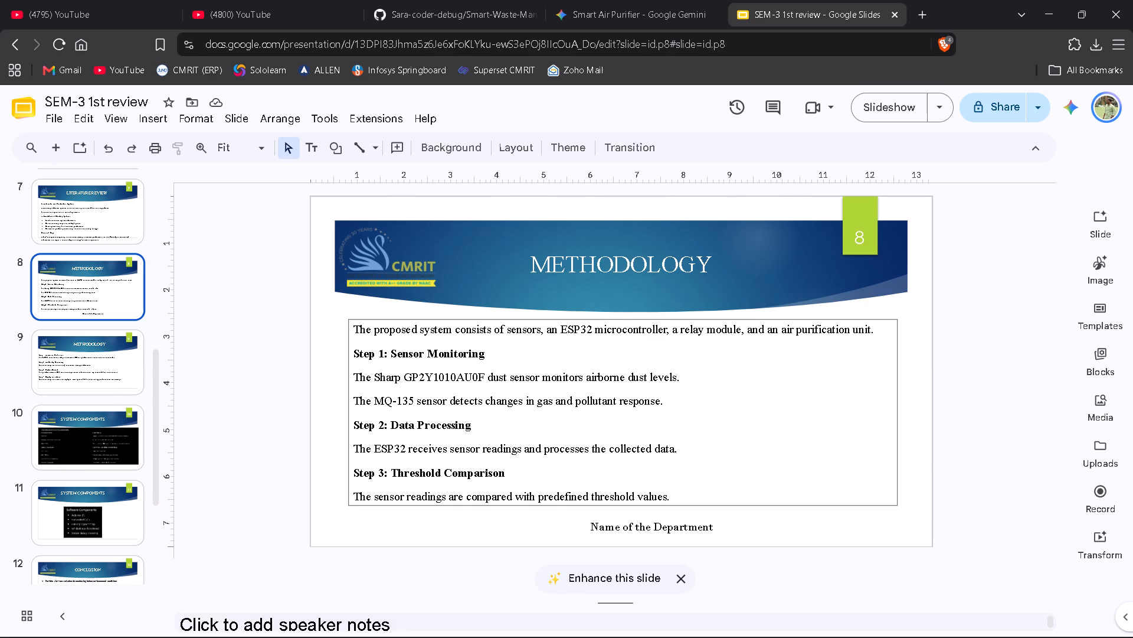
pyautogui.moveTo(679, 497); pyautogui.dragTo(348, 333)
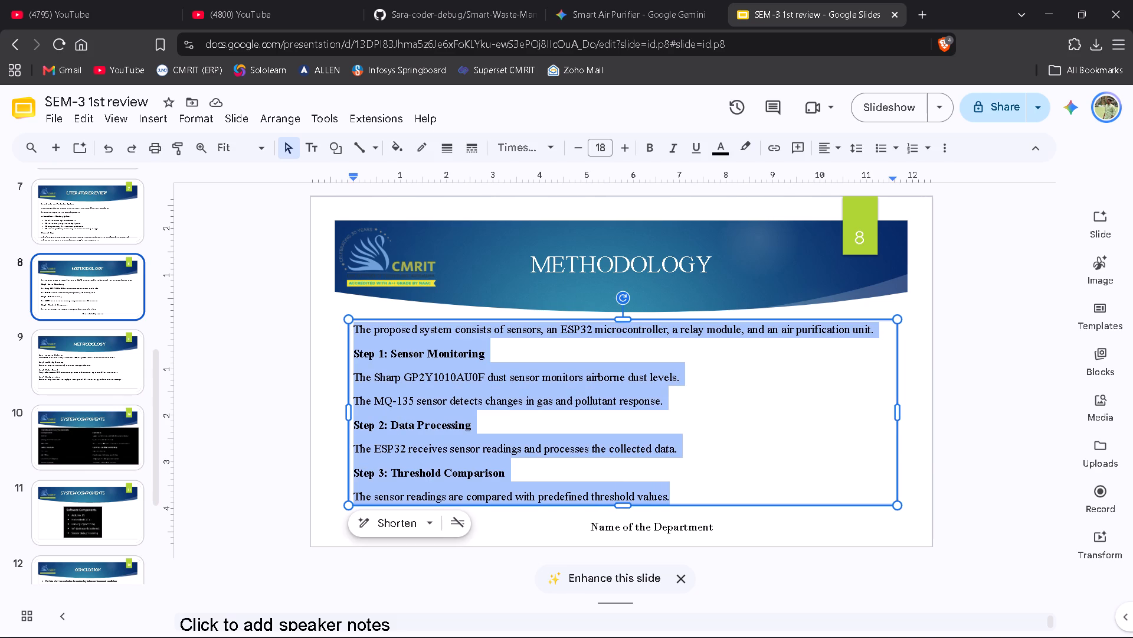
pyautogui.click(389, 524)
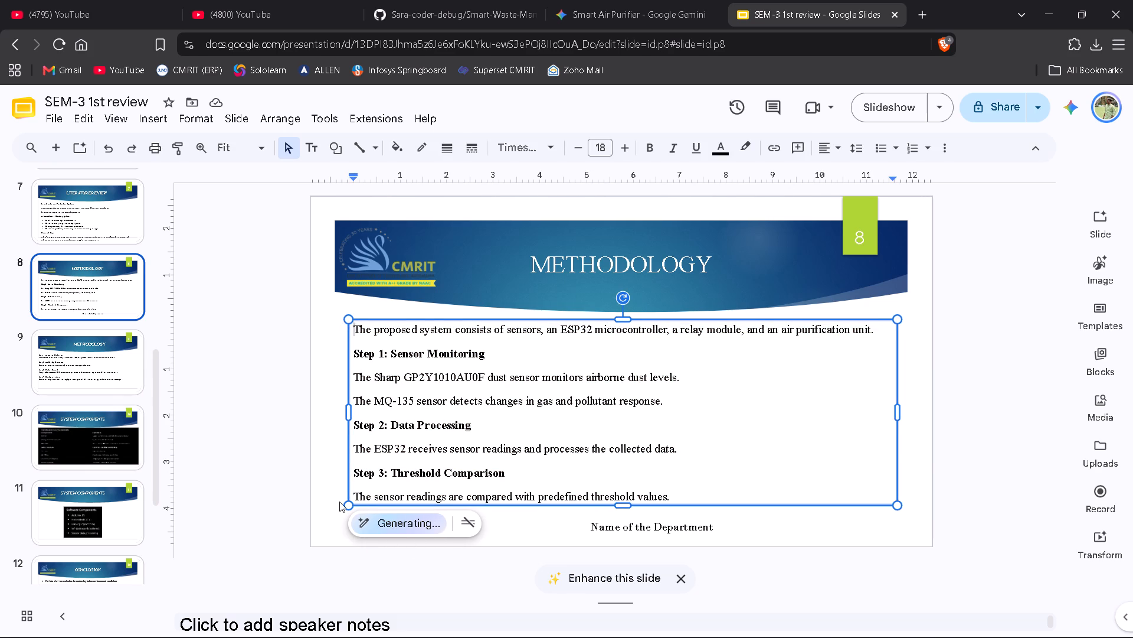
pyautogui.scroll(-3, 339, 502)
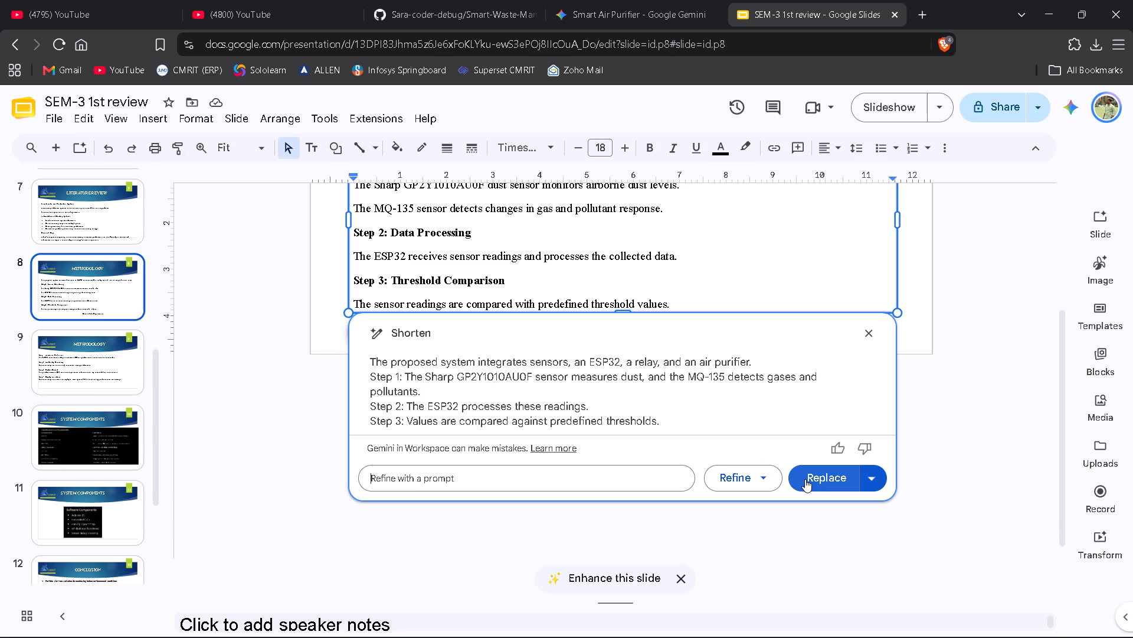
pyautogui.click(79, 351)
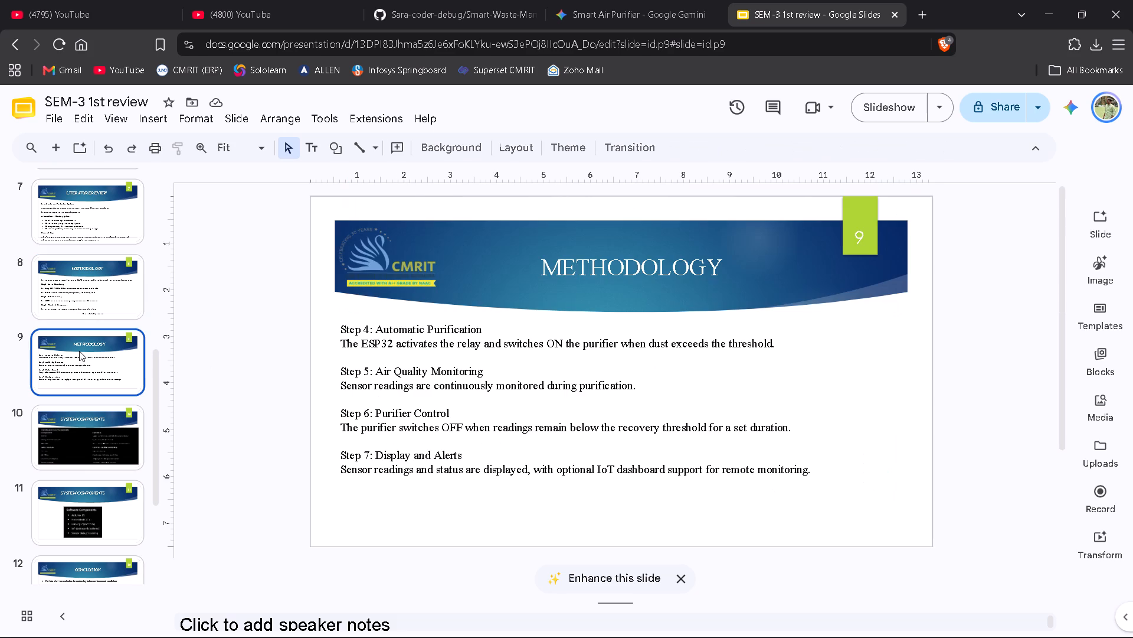
# Bold the Step 4, Step 5, Step 6 and Step 7 headings on Methodology slide 9.
pyautogui.click(83, 307)
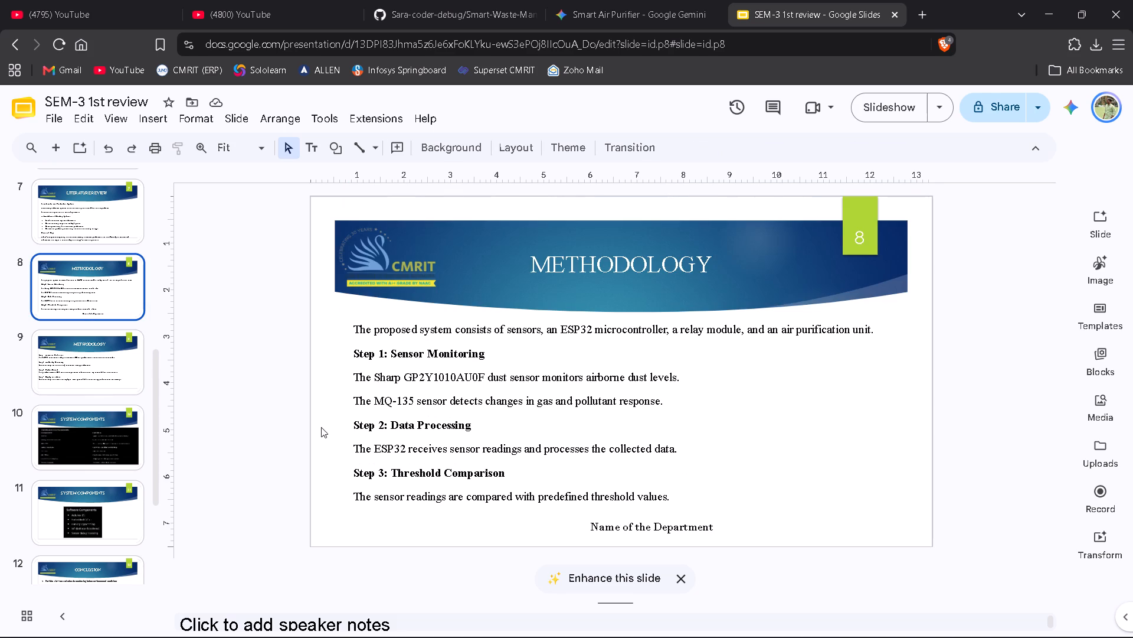
pyautogui.click(53, 391)
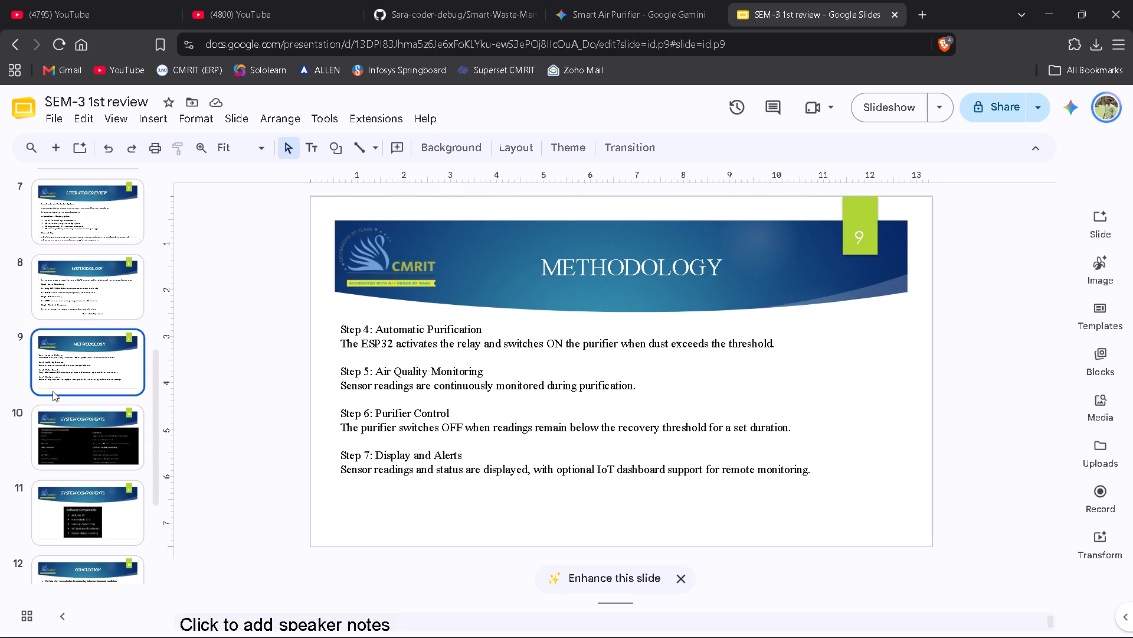
pyautogui.click(86, 286)
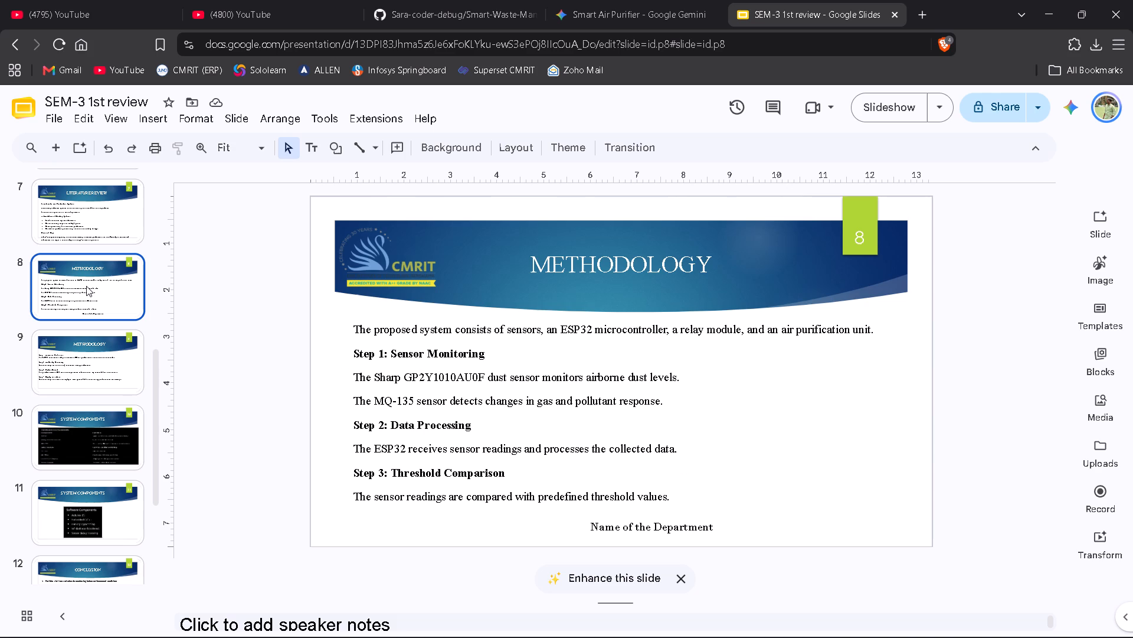
pyautogui.click(84, 364)
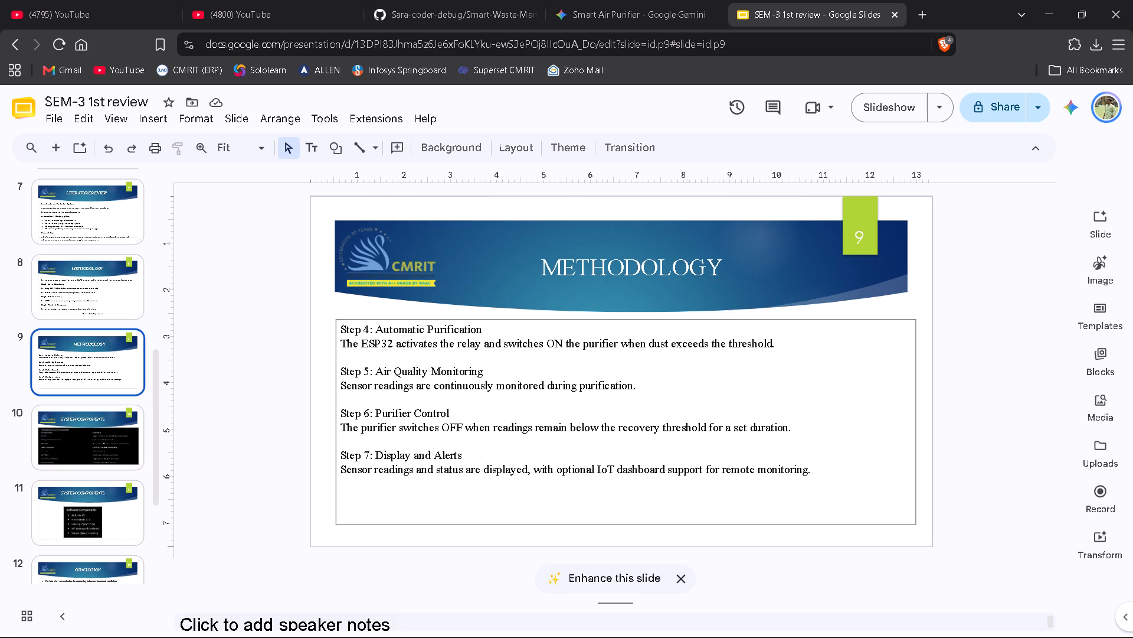
pyautogui.moveTo(486, 331); pyautogui.dragTo(331, 331)
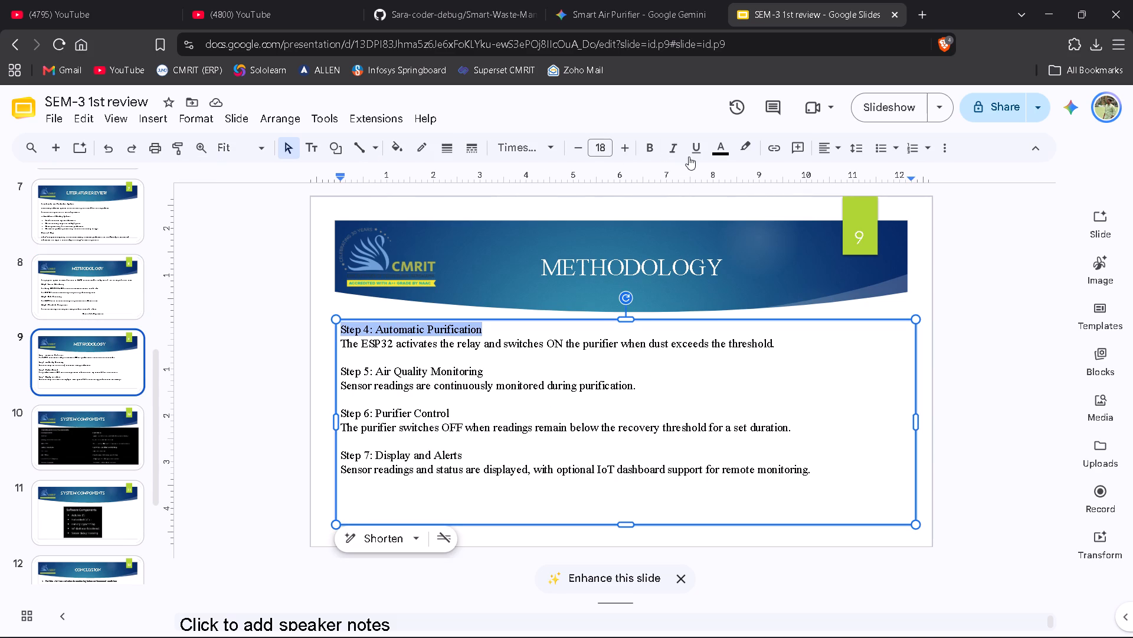
pyautogui.click(646, 149)
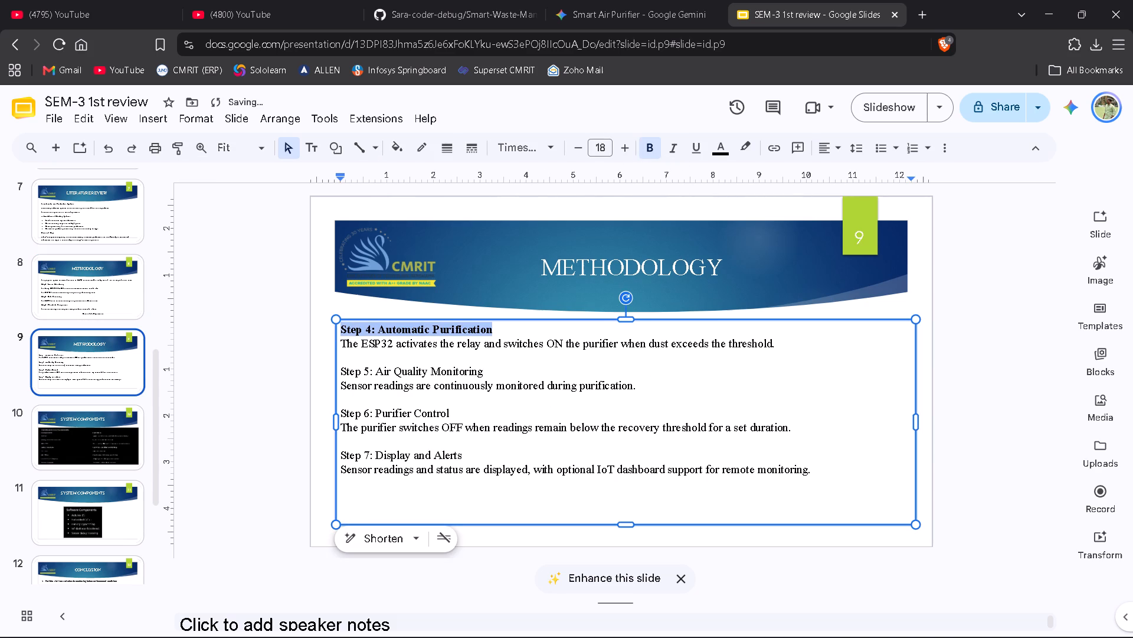
pyautogui.moveTo(493, 374); pyautogui.dragTo(340, 372)
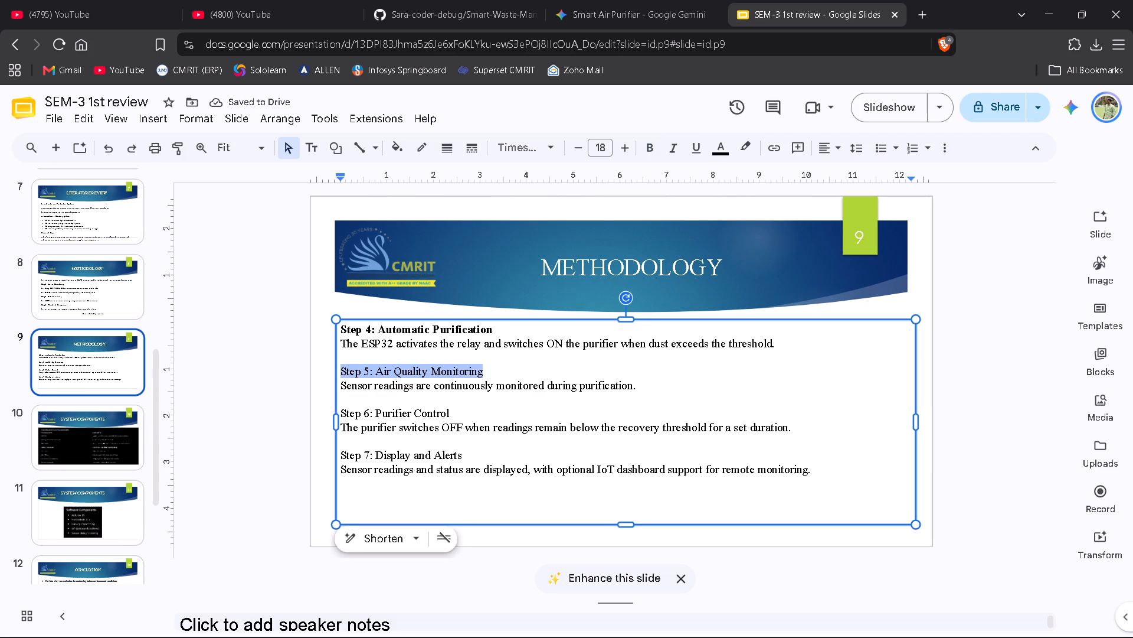
pyautogui.click(649, 142)
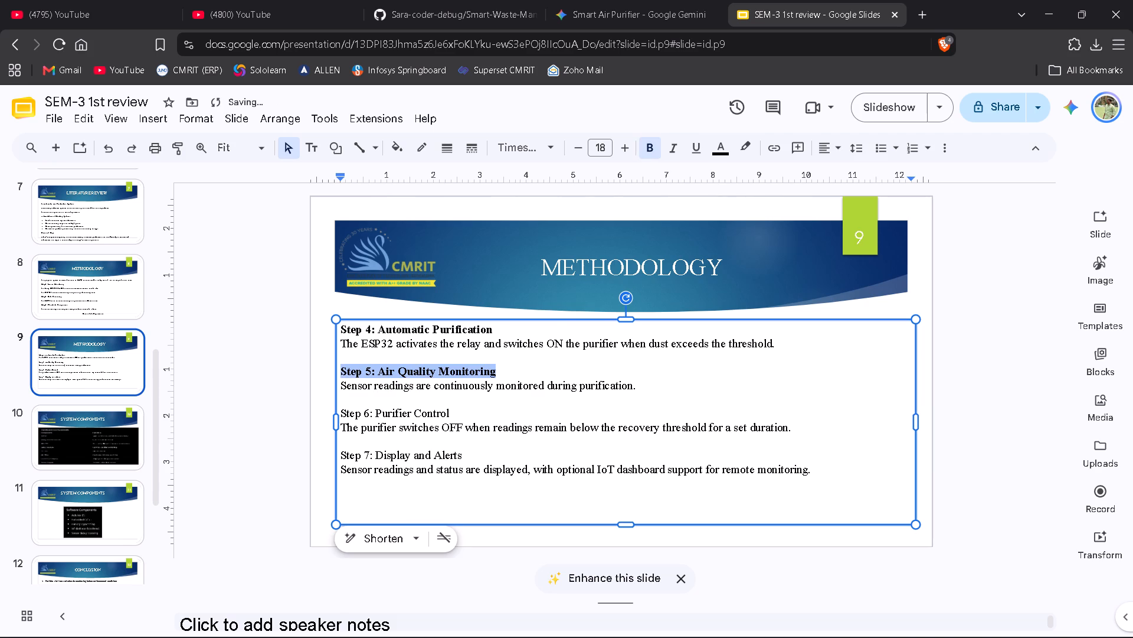
pyautogui.moveTo(466, 412); pyautogui.dragTo(339, 414)
pyautogui.click(652, 152)
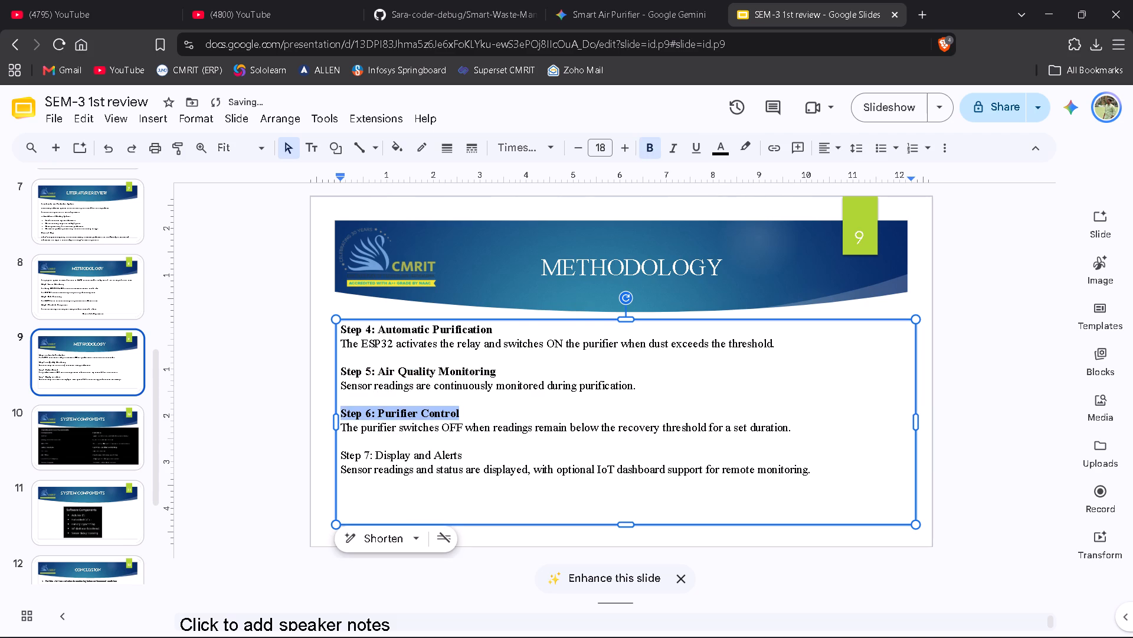
pyautogui.moveTo(471, 455); pyautogui.dragTo(339, 455)
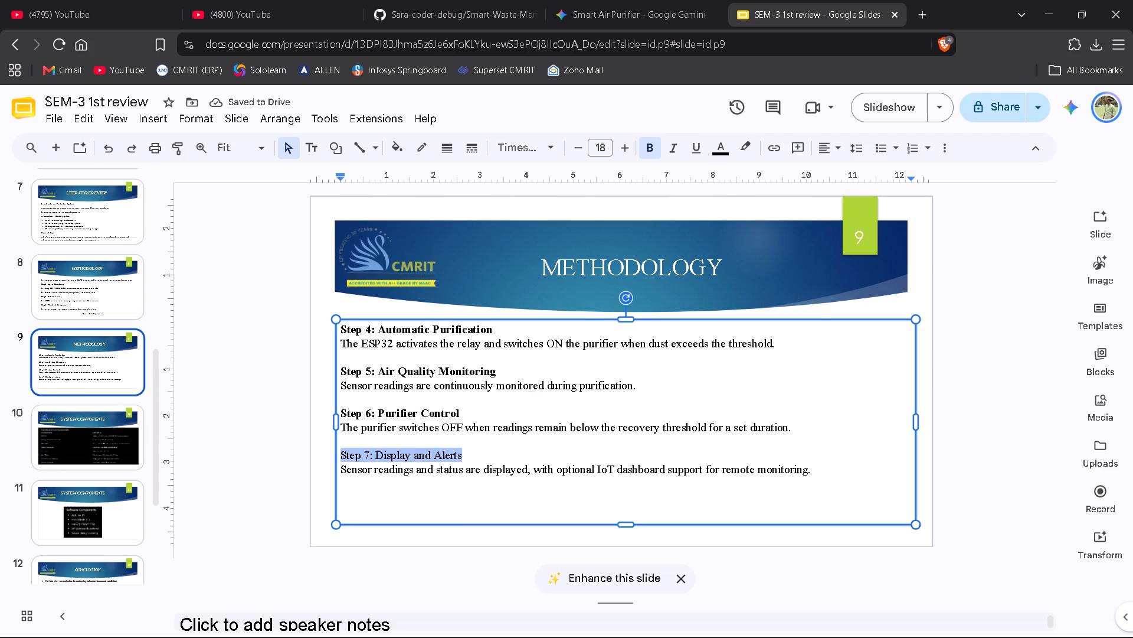
pyautogui.moveTo(339, 455); pyautogui.dragTo(339, 453)
pyautogui.click(649, 152)
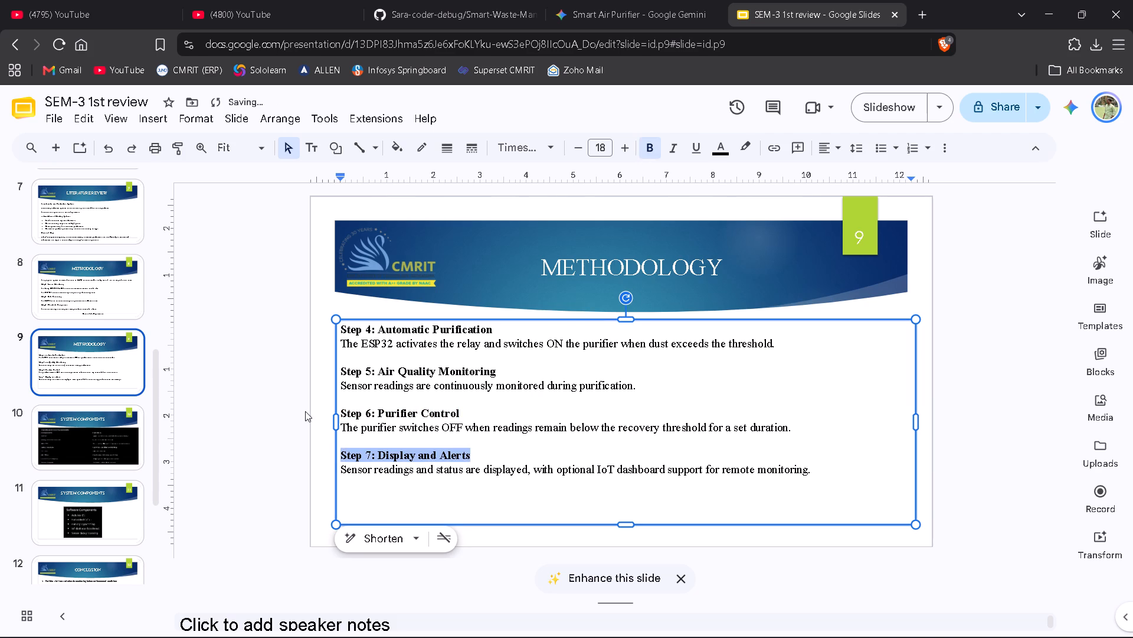
pyautogui.click(304, 411)
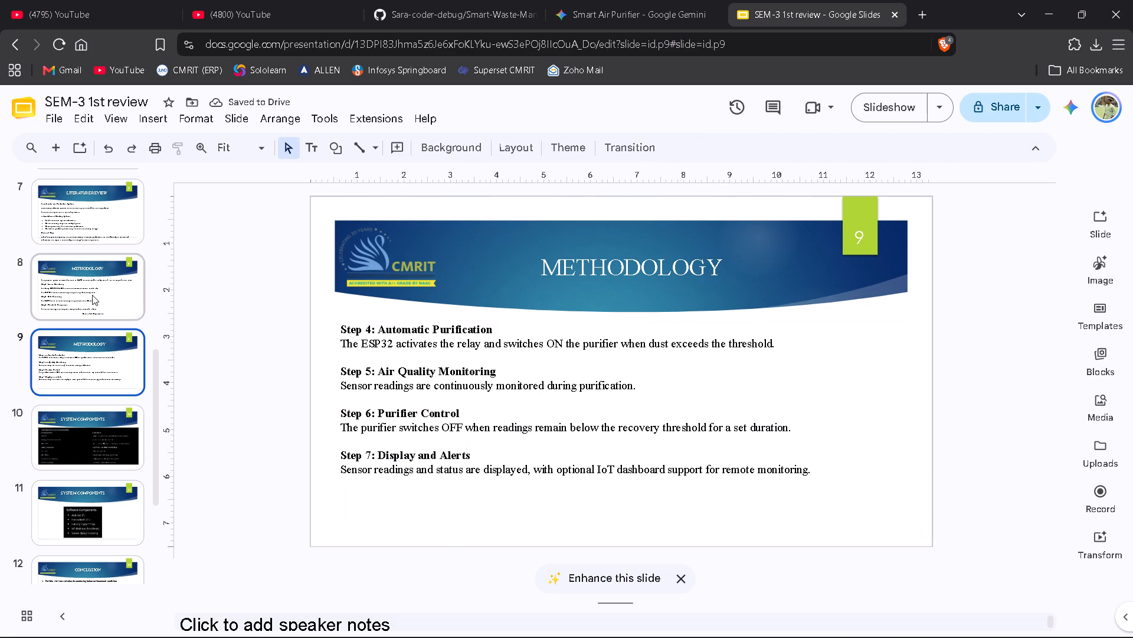
# Generate a rephrased version of all the body text on Literature Review slide 7 and replace the original with it.
pyautogui.click(92, 294)
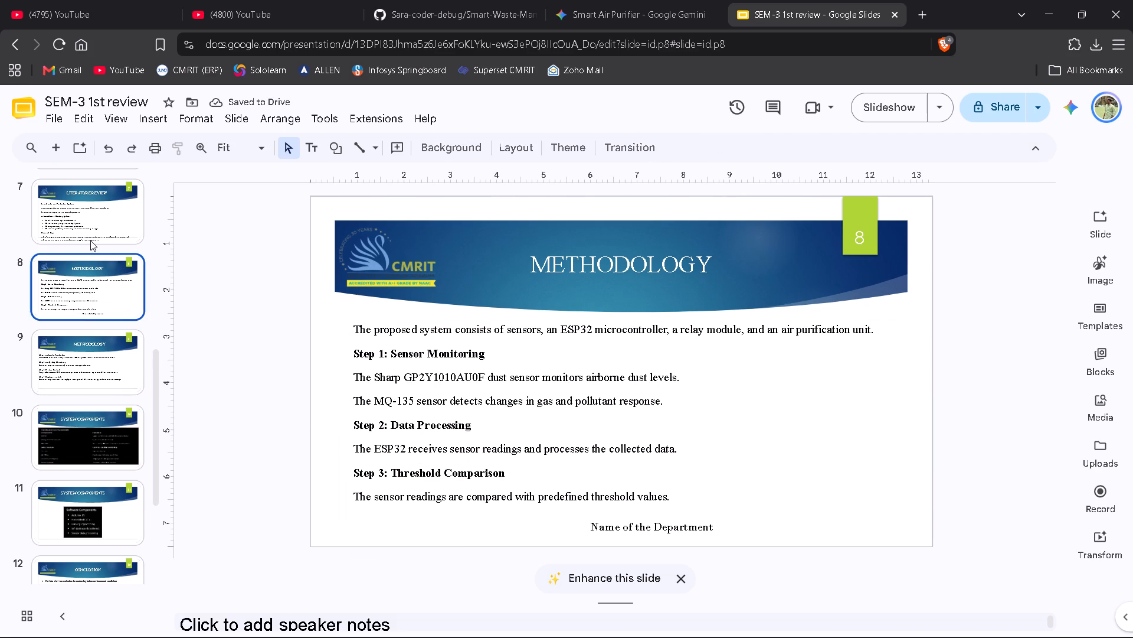
pyautogui.click(86, 230)
pyautogui.scroll(2, 86, 230)
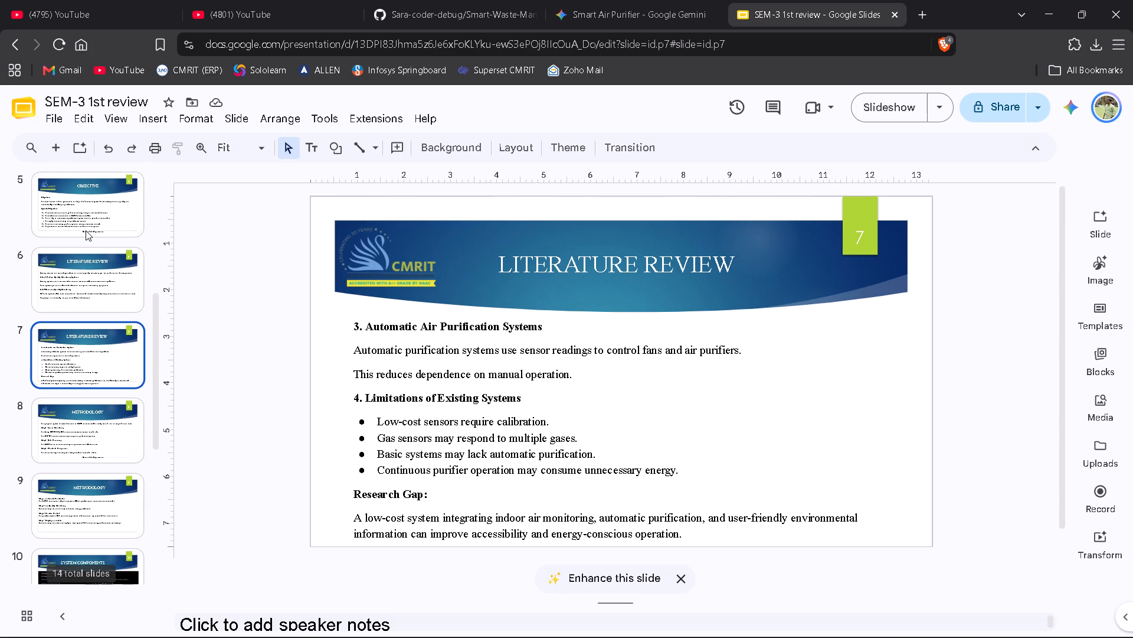
pyautogui.scroll(1, 86, 230)
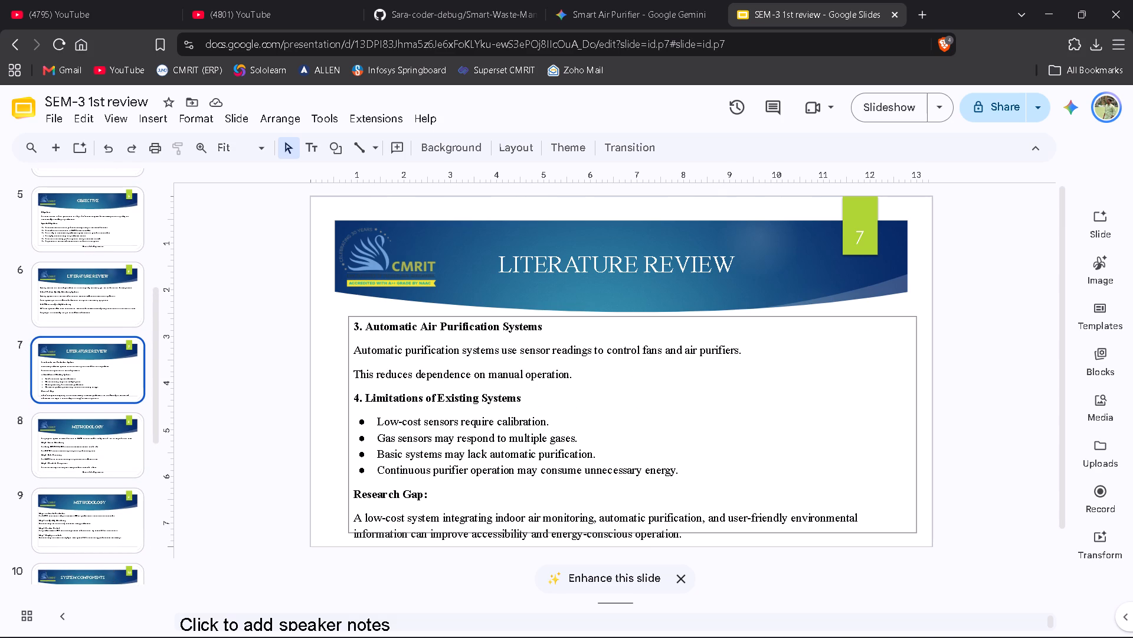
pyautogui.moveTo(355, 327); pyautogui.dragTo(565, 483)
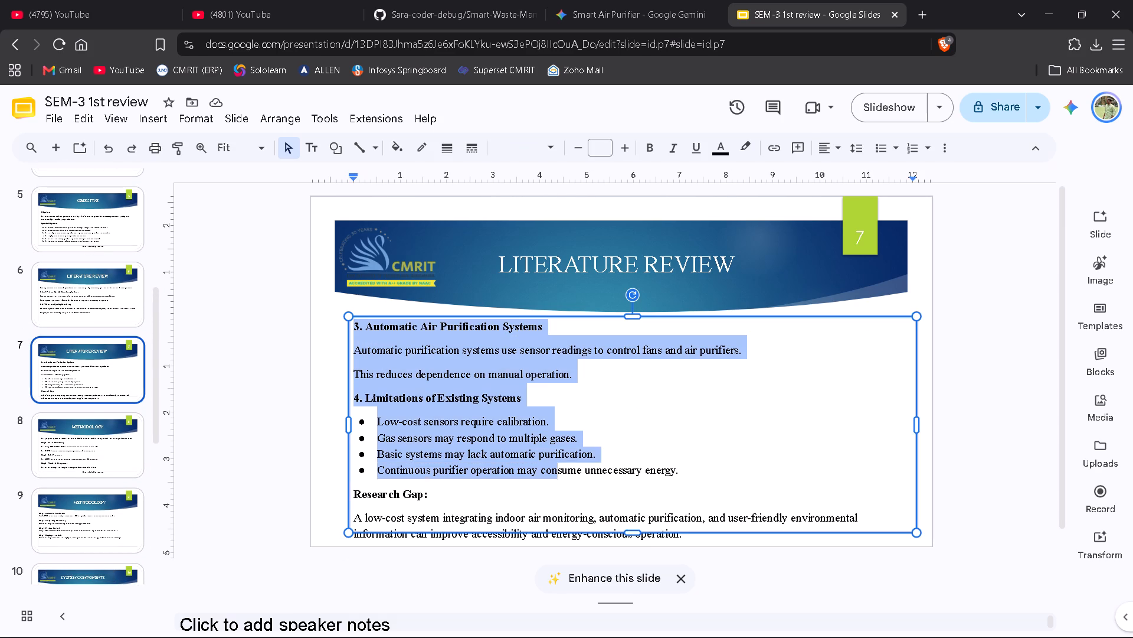
pyautogui.moveTo(565, 483); pyautogui.dragTo(678, 535)
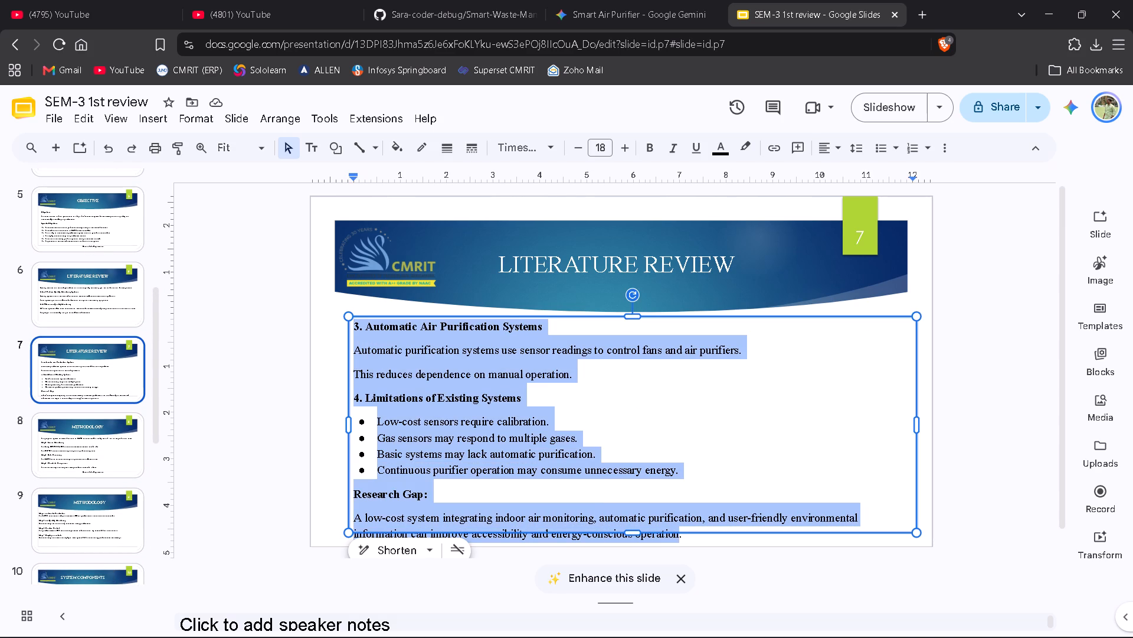
pyautogui.click(424, 547)
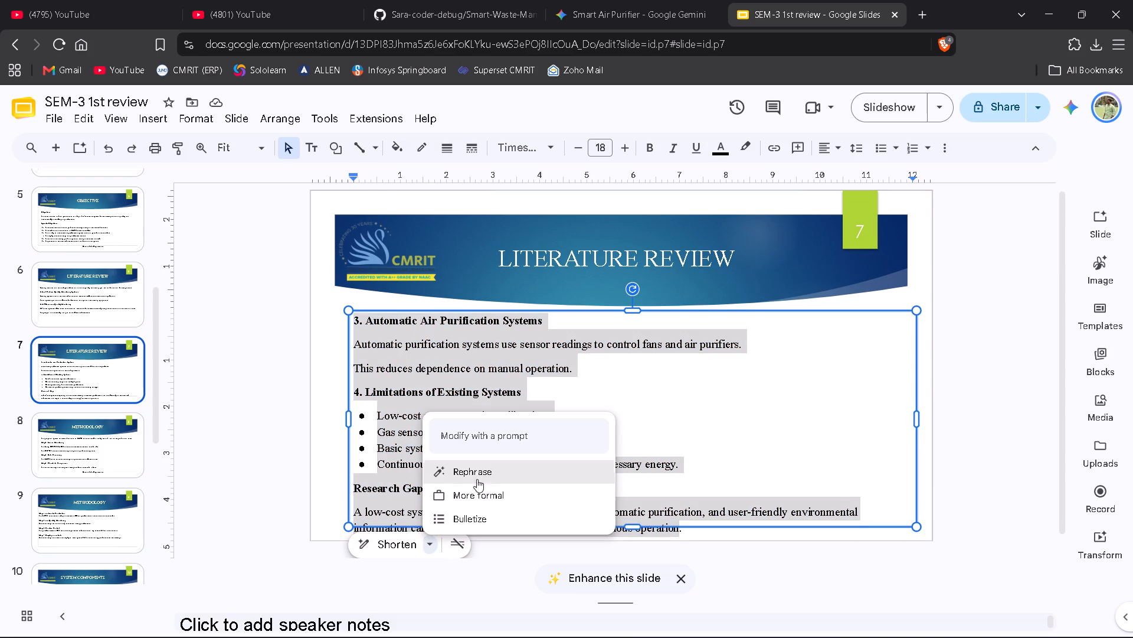
pyautogui.click(476, 473)
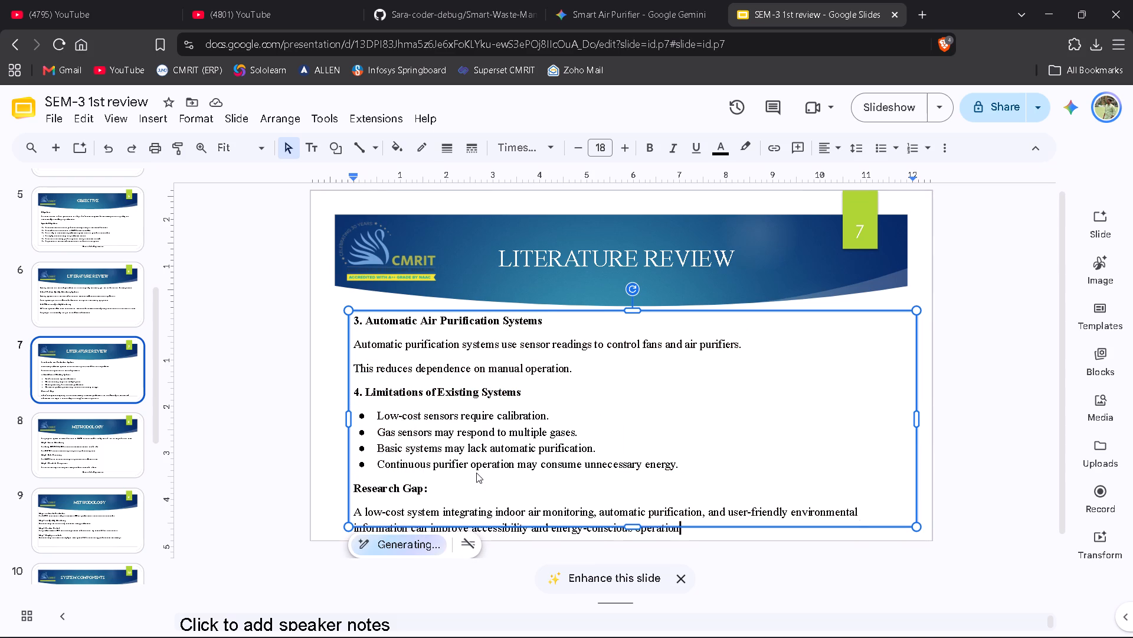
pyautogui.scroll(-1, 291, 498)
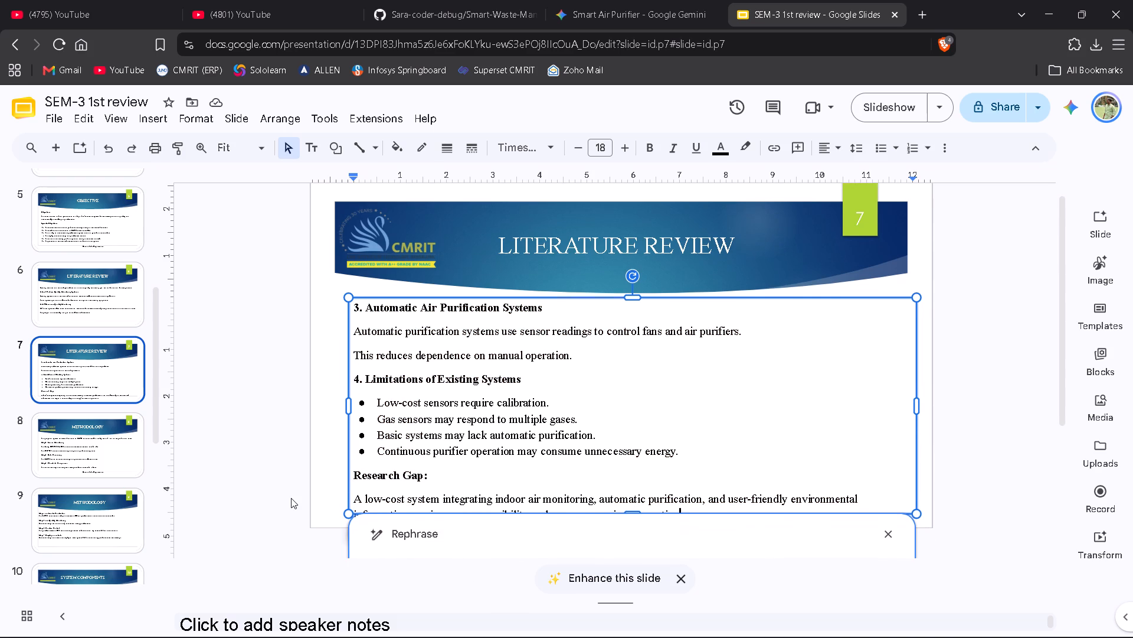
pyautogui.scroll(-3, 291, 498)
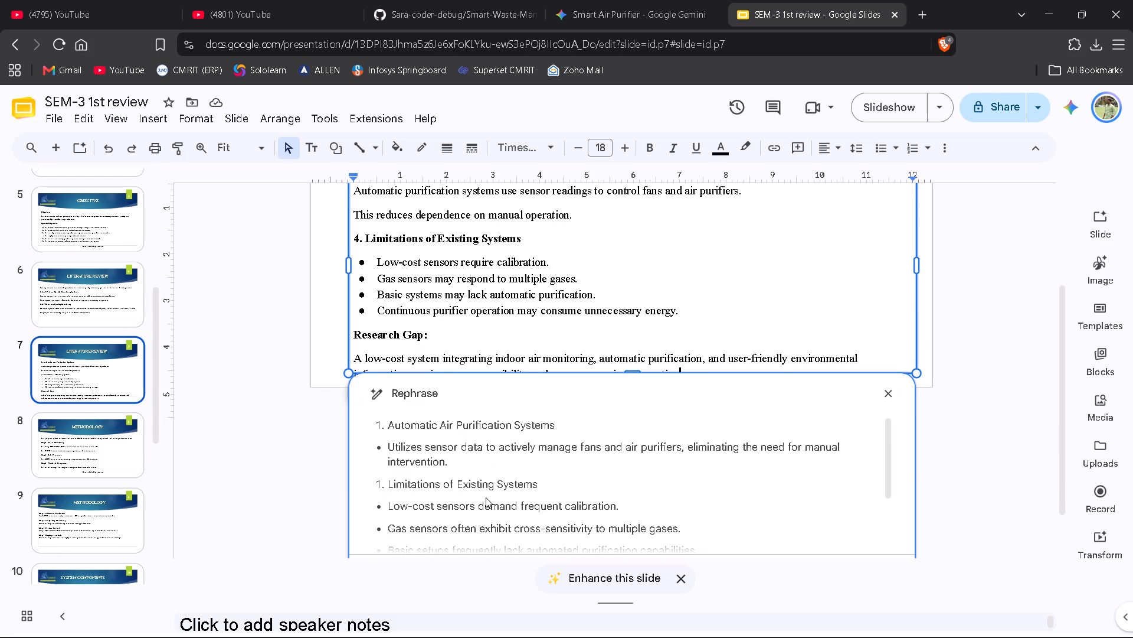
pyautogui.scroll(-4, 486, 497)
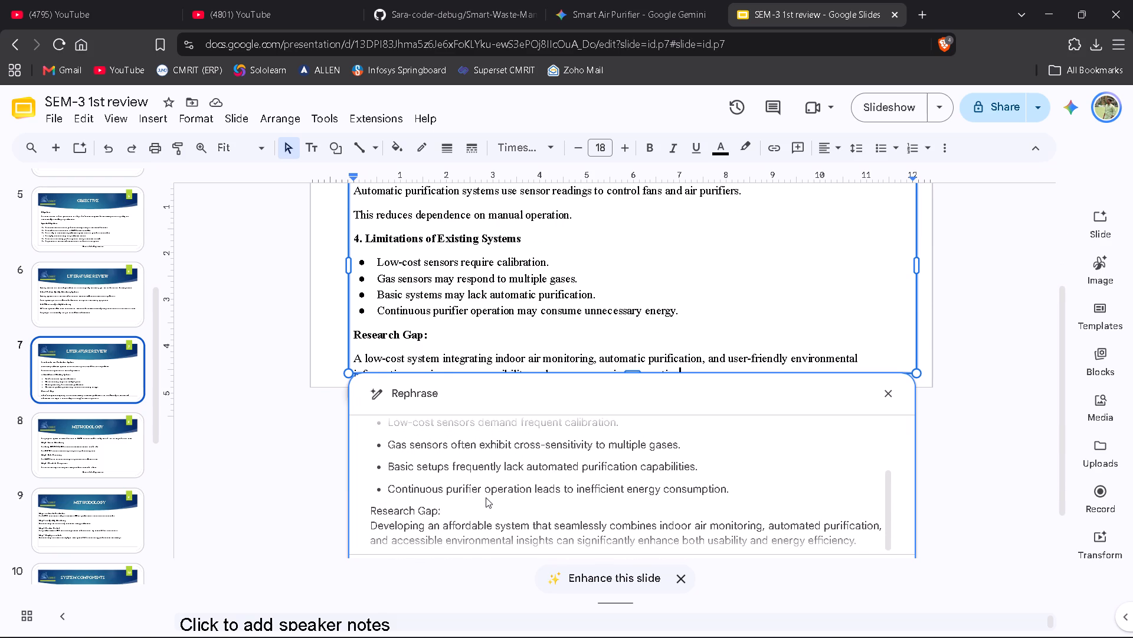
pyautogui.scroll(-1, 486, 497)
pyautogui.scroll(-1, 627, 493)
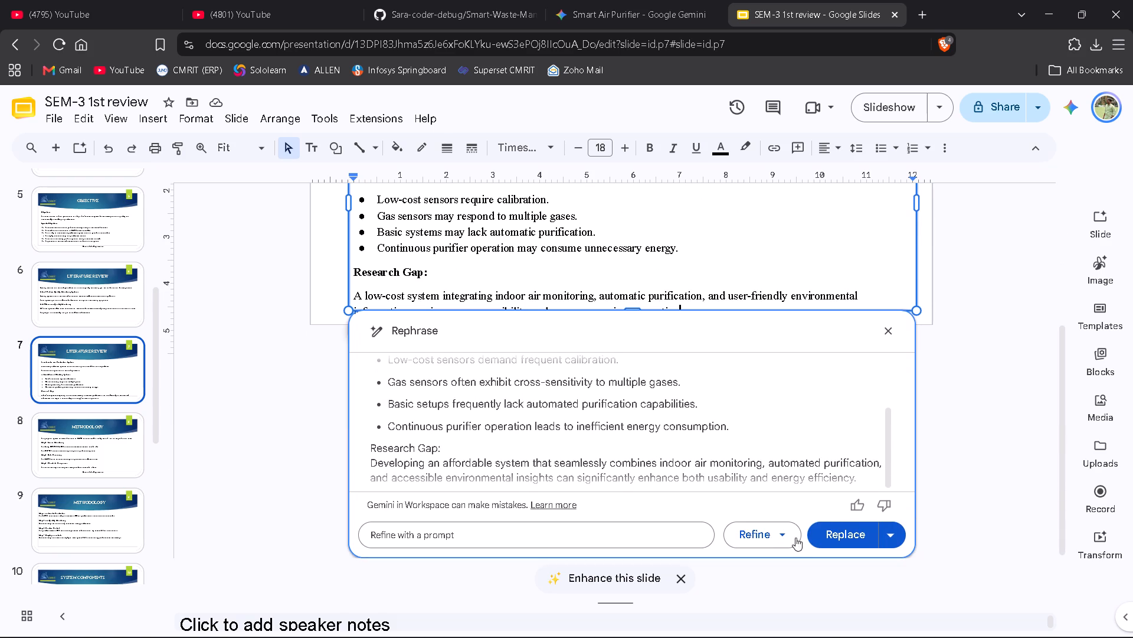
pyautogui.click(823, 533)
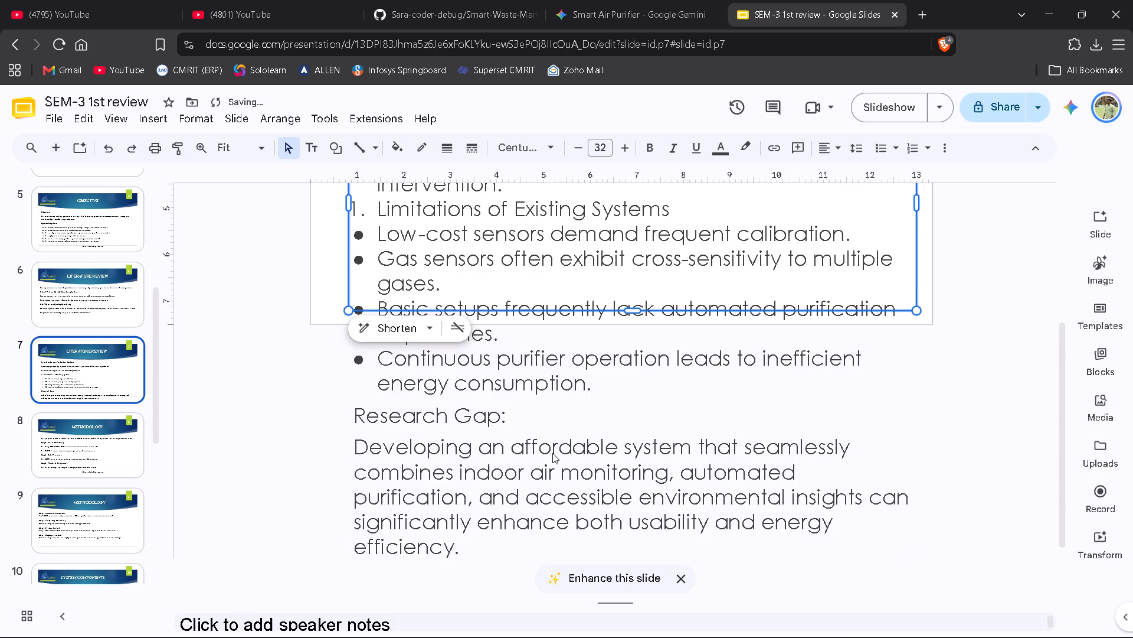
# Reduce the font size of the rephrased body text on Literature Review slide 7 to 20.
pyautogui.scroll(2, 552, 453)
pyautogui.tripleClick(581, 148)
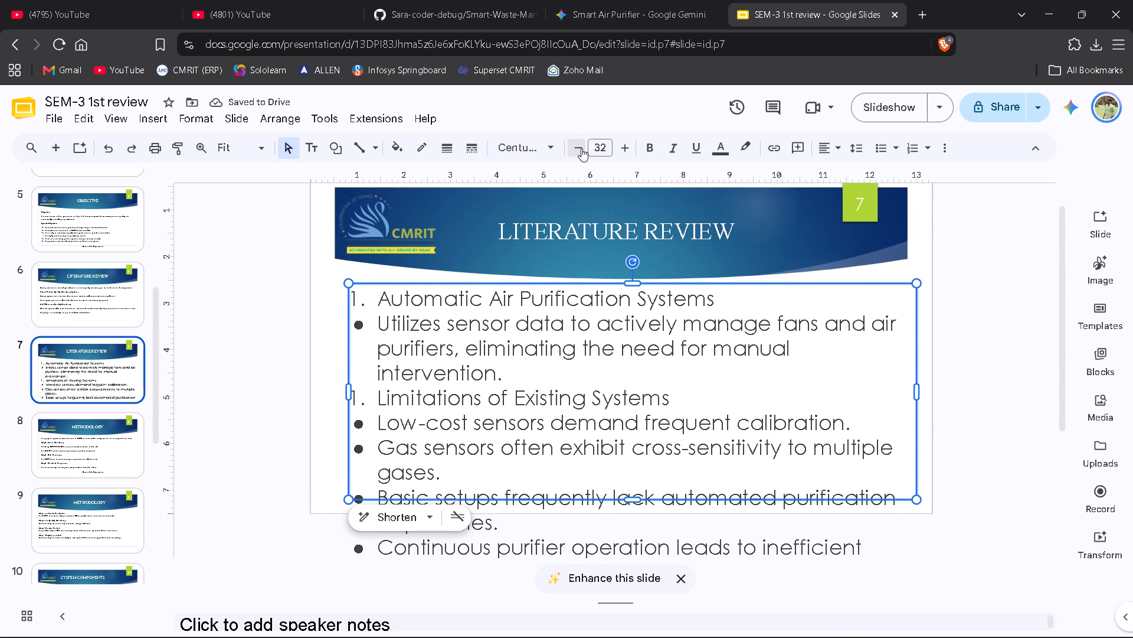
pyautogui.tripleClick(581, 148)
pyautogui.tripleClick(581, 148)
pyautogui.tripleClick(581, 148)
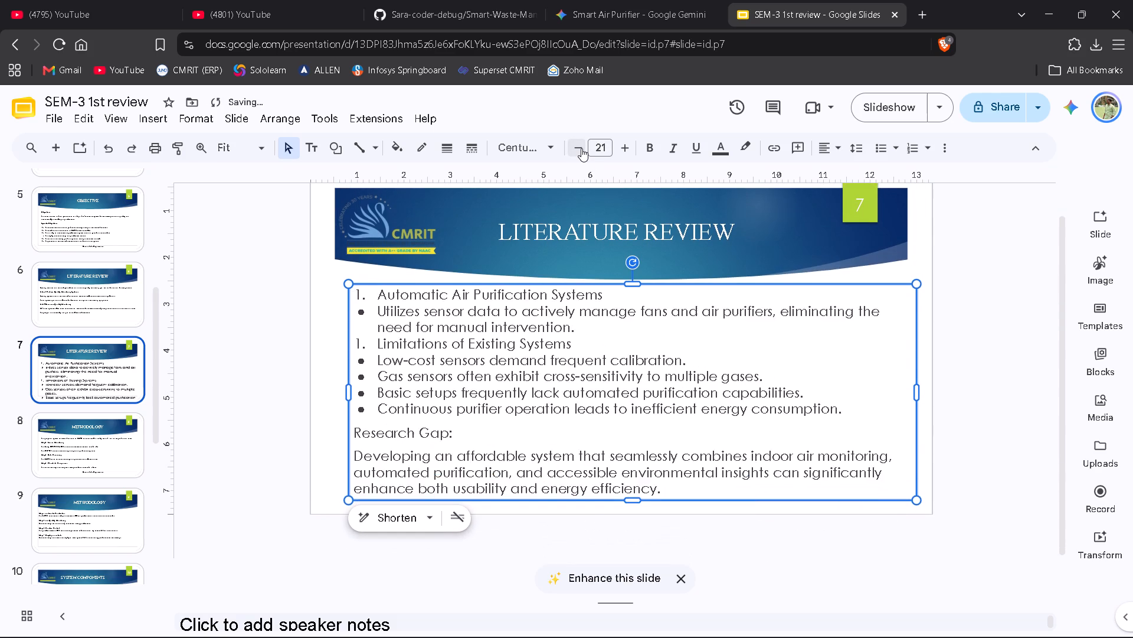
pyautogui.tripleClick(581, 148)
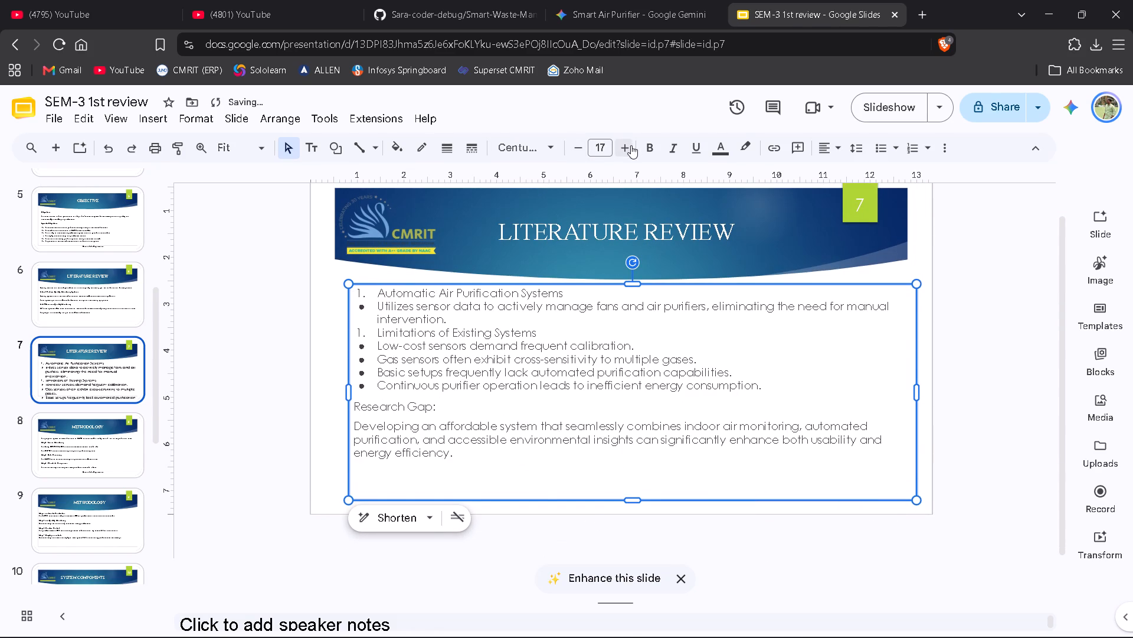
pyautogui.doubleClick(631, 145)
pyautogui.click(631, 145)
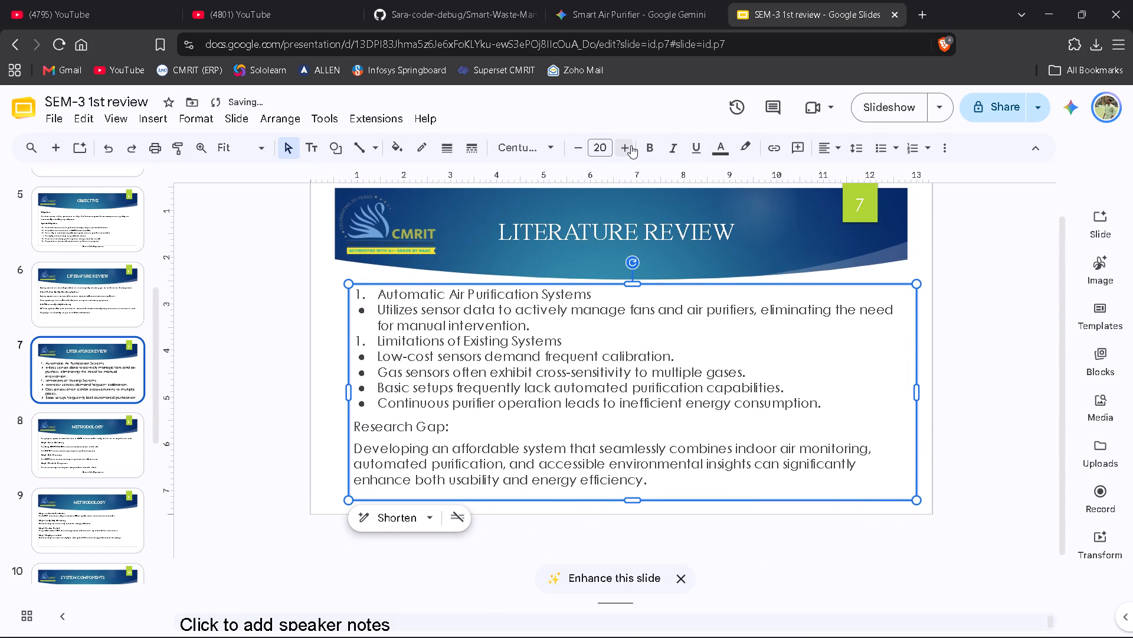
pyautogui.click(179, 425)
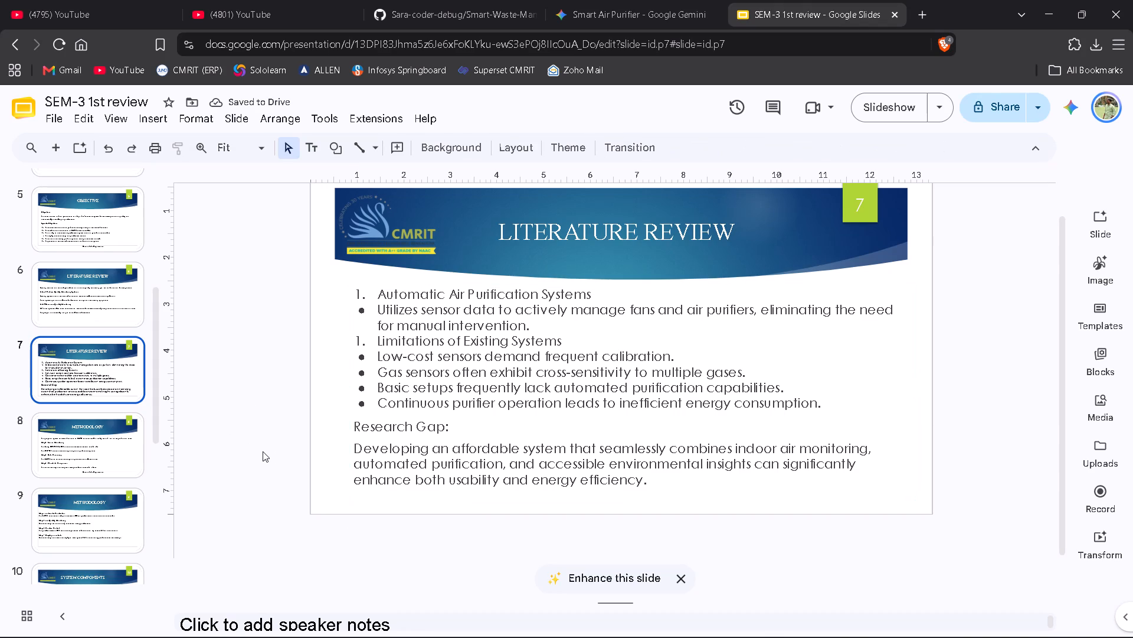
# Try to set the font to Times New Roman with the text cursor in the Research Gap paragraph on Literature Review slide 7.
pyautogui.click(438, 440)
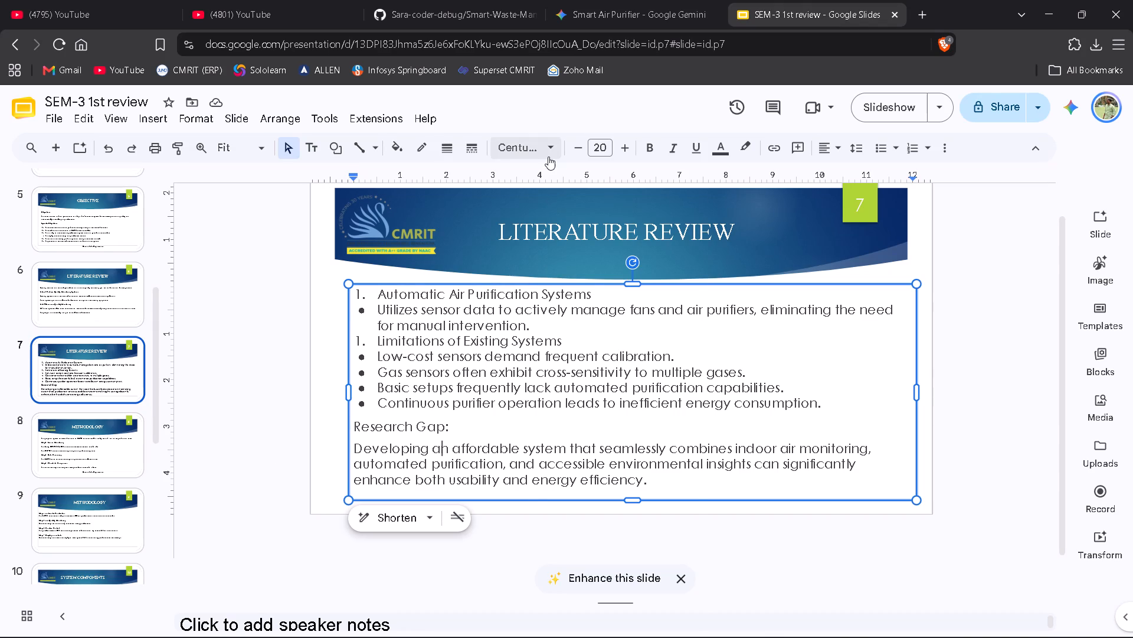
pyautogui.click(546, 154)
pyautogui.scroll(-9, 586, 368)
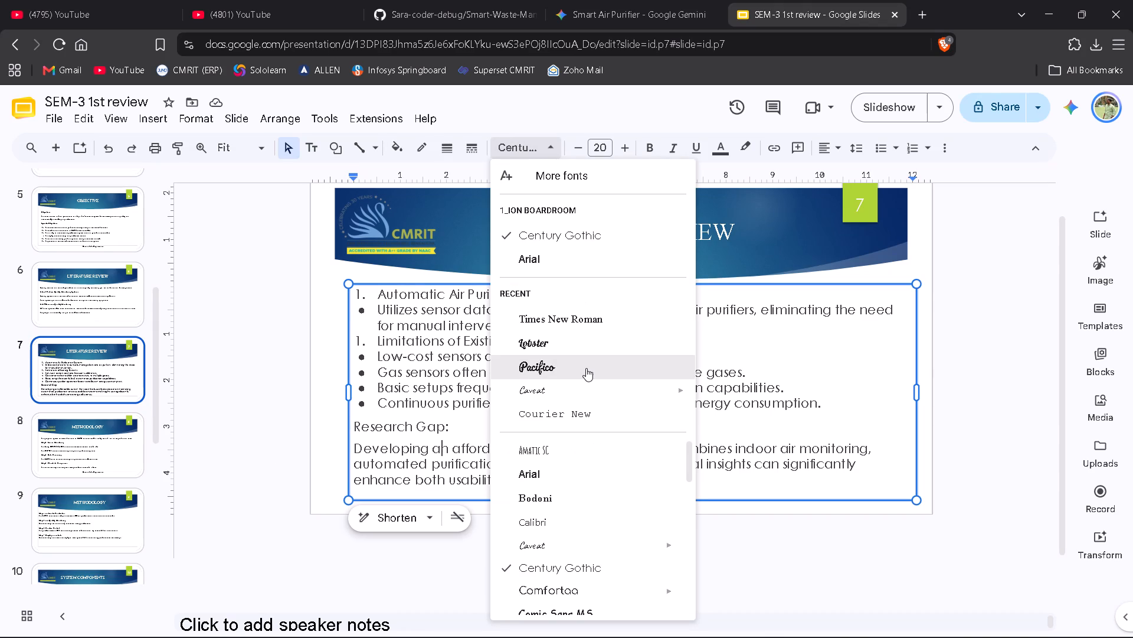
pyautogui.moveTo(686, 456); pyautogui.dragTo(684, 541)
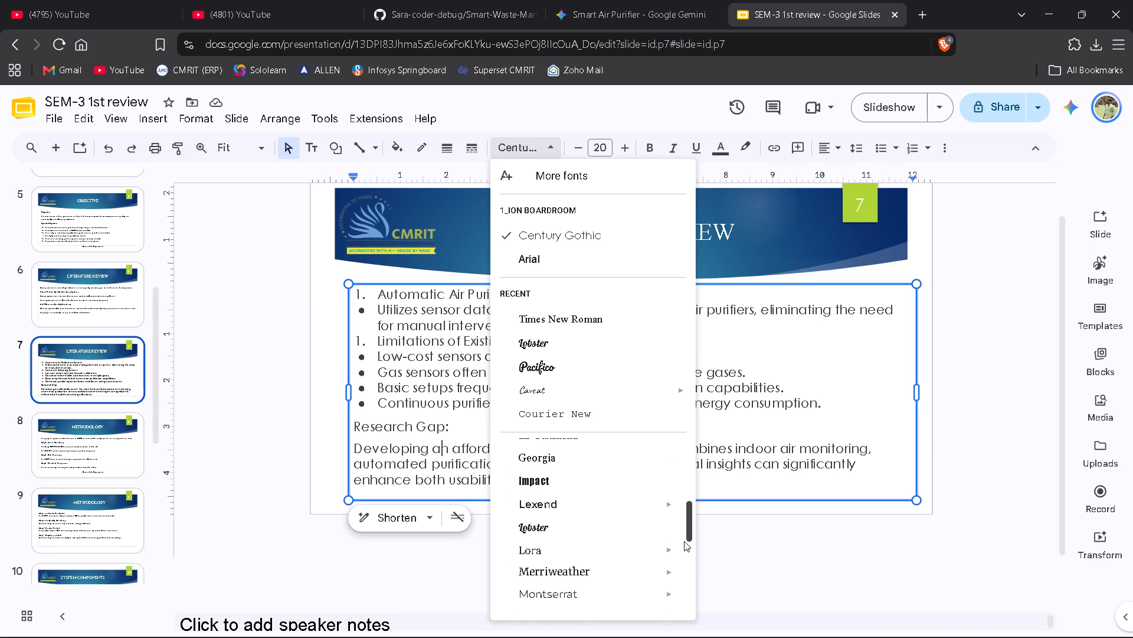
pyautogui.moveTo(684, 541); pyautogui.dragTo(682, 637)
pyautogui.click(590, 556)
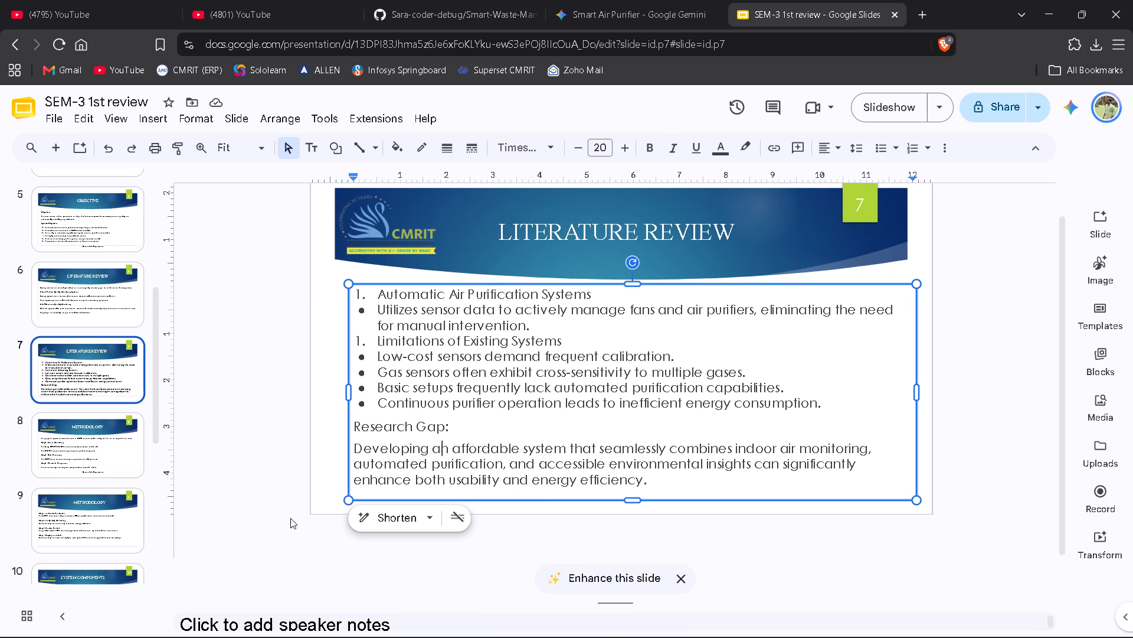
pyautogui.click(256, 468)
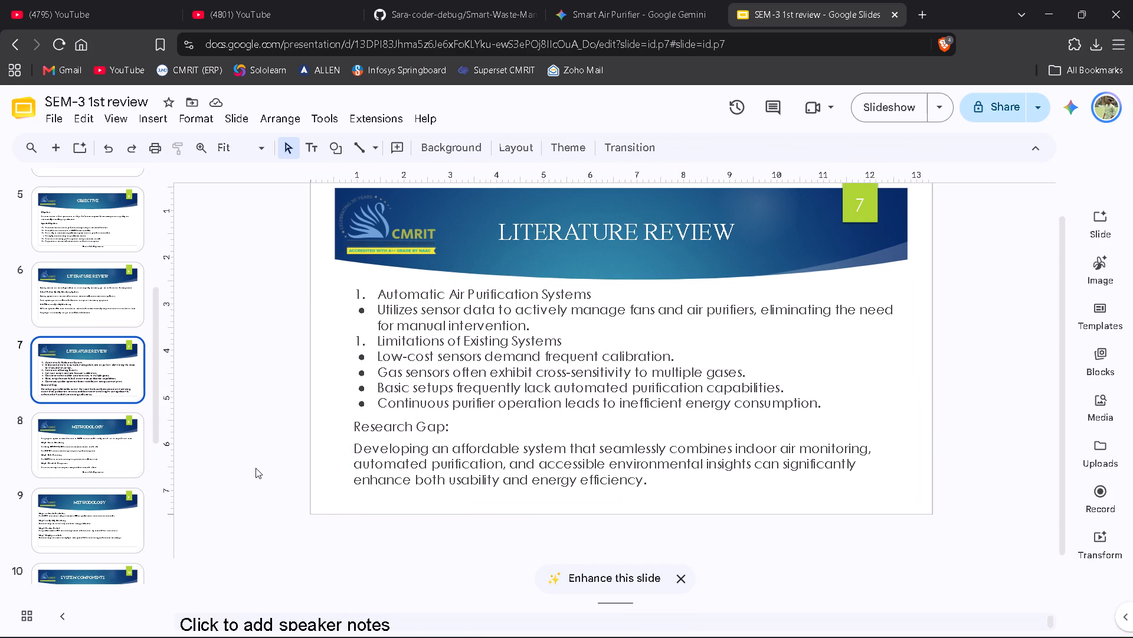
# Set the font of all the body text on Literature Review slide 7 to Times New Roman.
pyautogui.click(650, 484)
pyautogui.moveTo(649, 484); pyautogui.dragTo(382, 361)
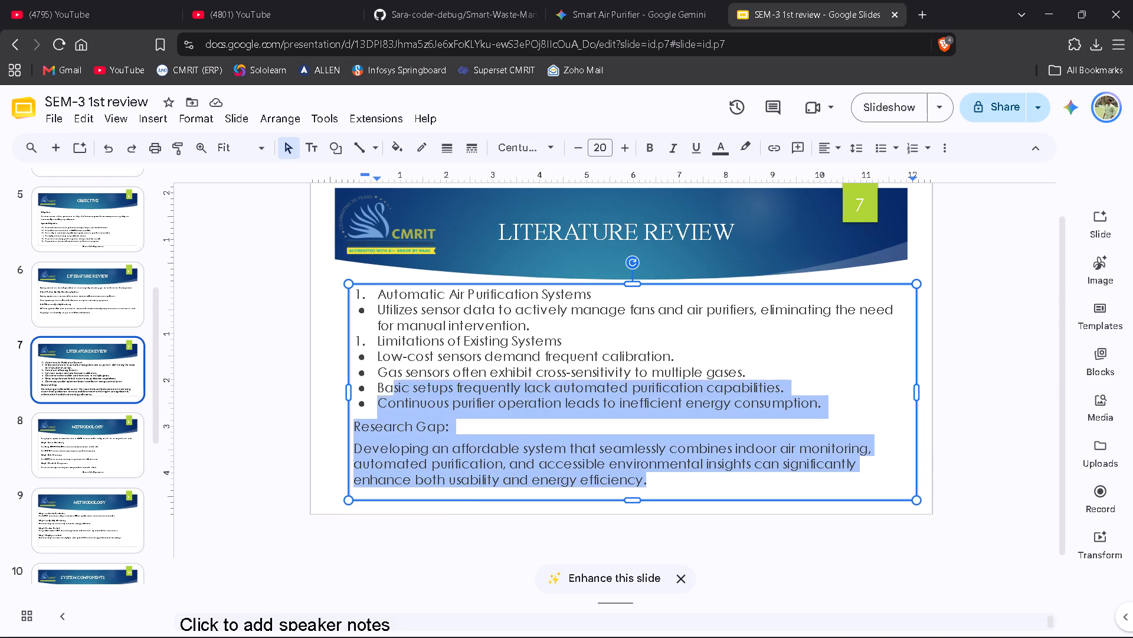
pyautogui.moveTo(382, 361); pyautogui.dragTo(360, 240)
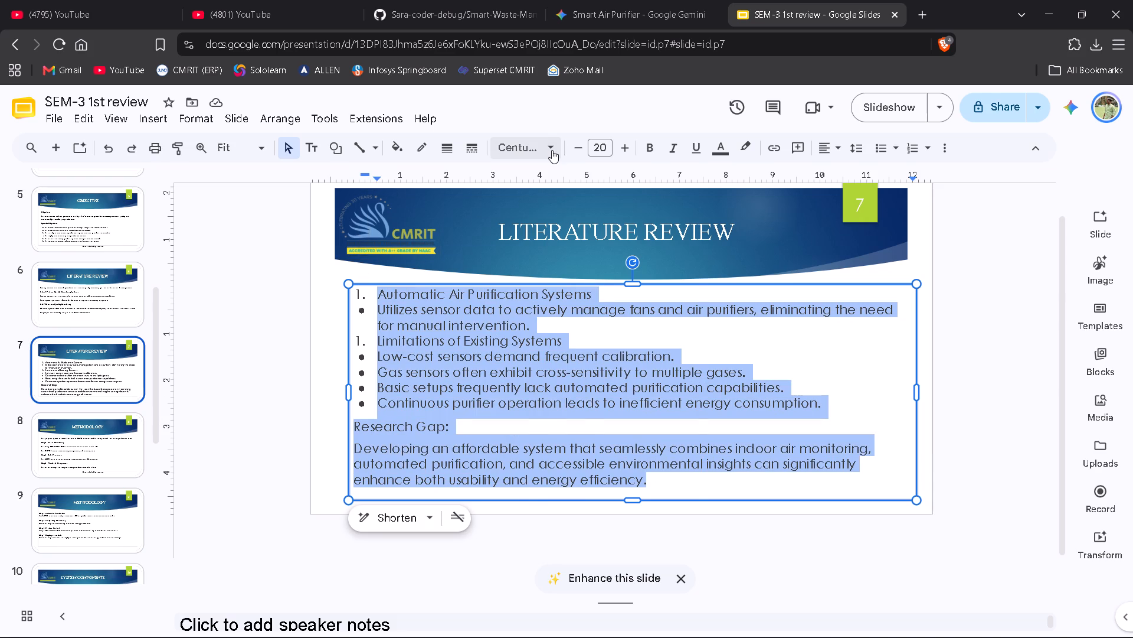
pyautogui.click(552, 150)
pyautogui.scroll(-5, 623, 379)
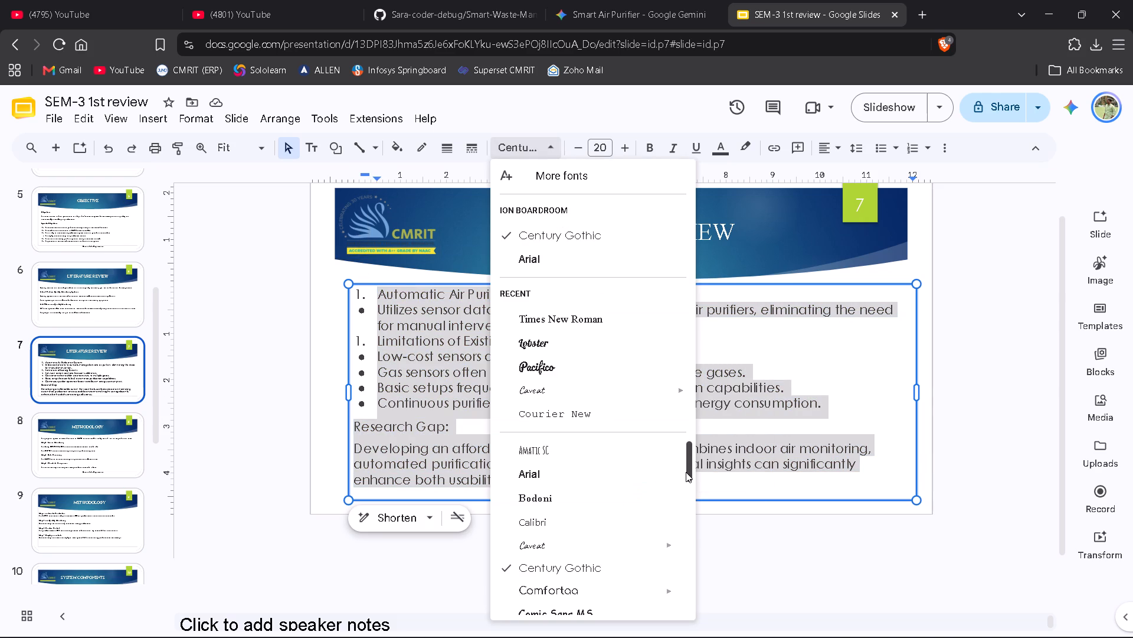
pyautogui.moveTo(686, 468); pyautogui.dragTo(689, 637)
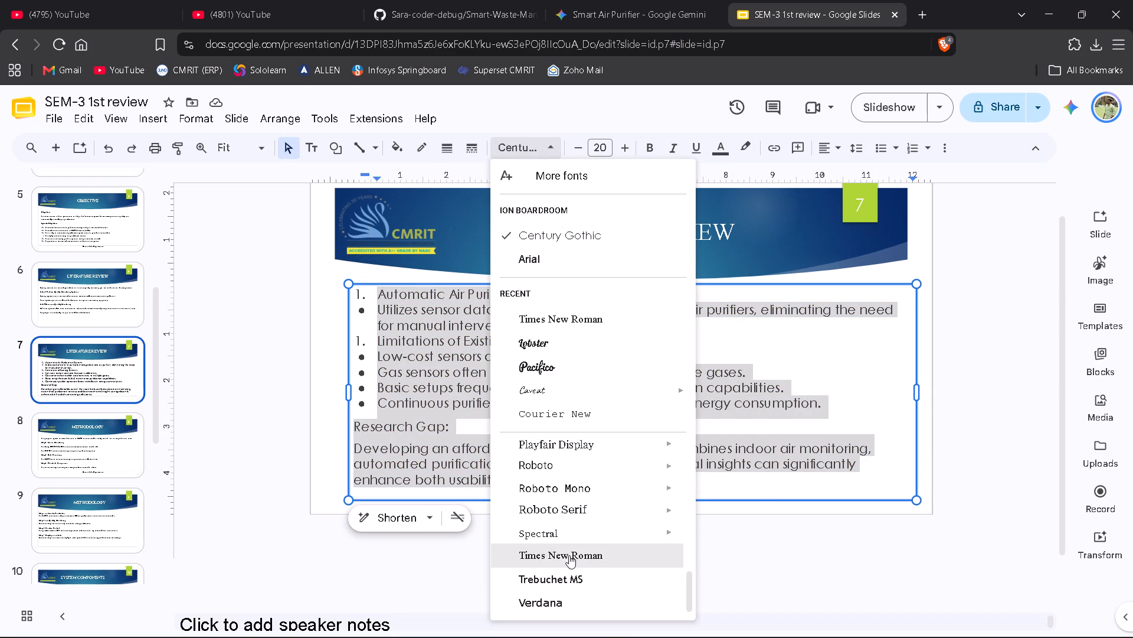
pyautogui.click(566, 551)
pyautogui.click(283, 474)
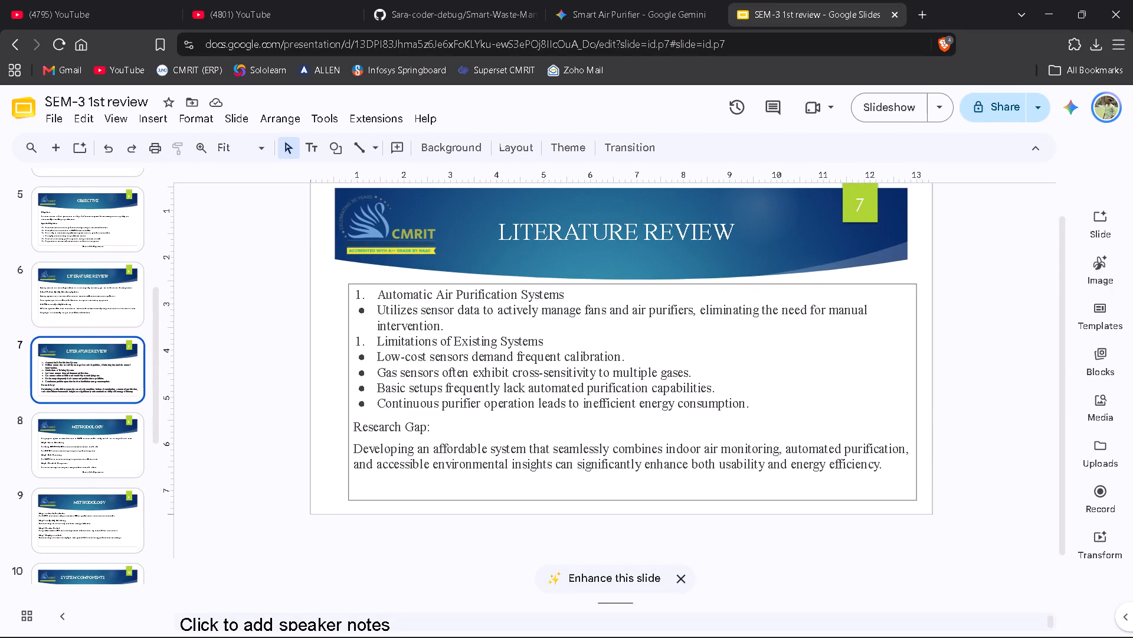
# Bold the "Automatic Air Purification Systems" and "Limitations of Existing Systems" headings on Literature Review slide 7.
pyautogui.moveTo(569, 295); pyautogui.dragTo(435, 291)
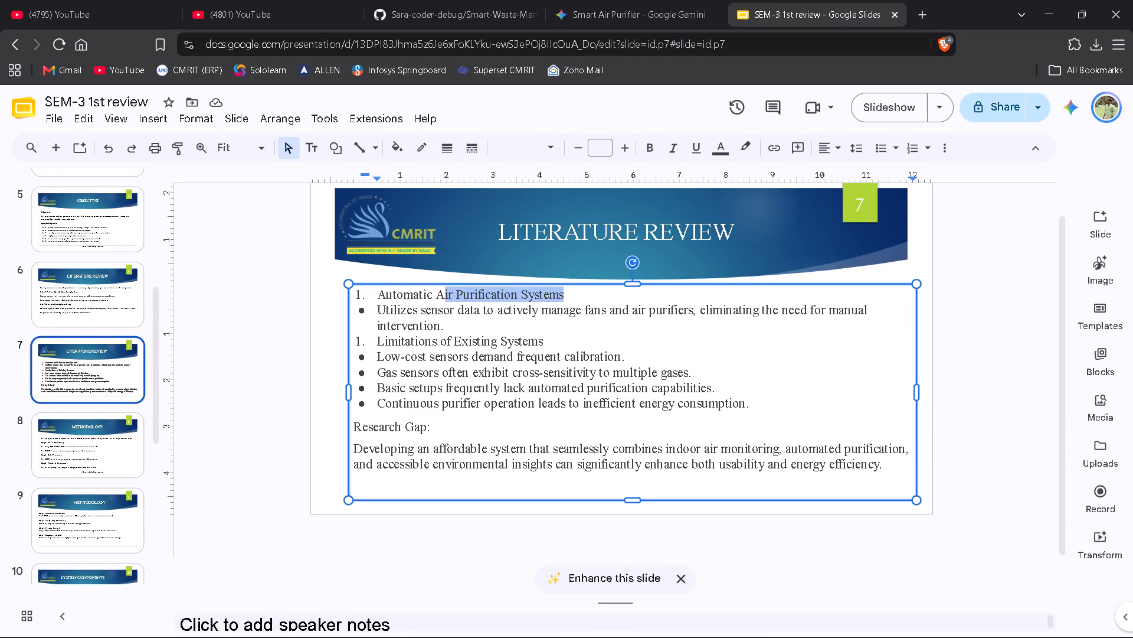
pyautogui.moveTo(435, 291); pyautogui.dragTo(371, 301)
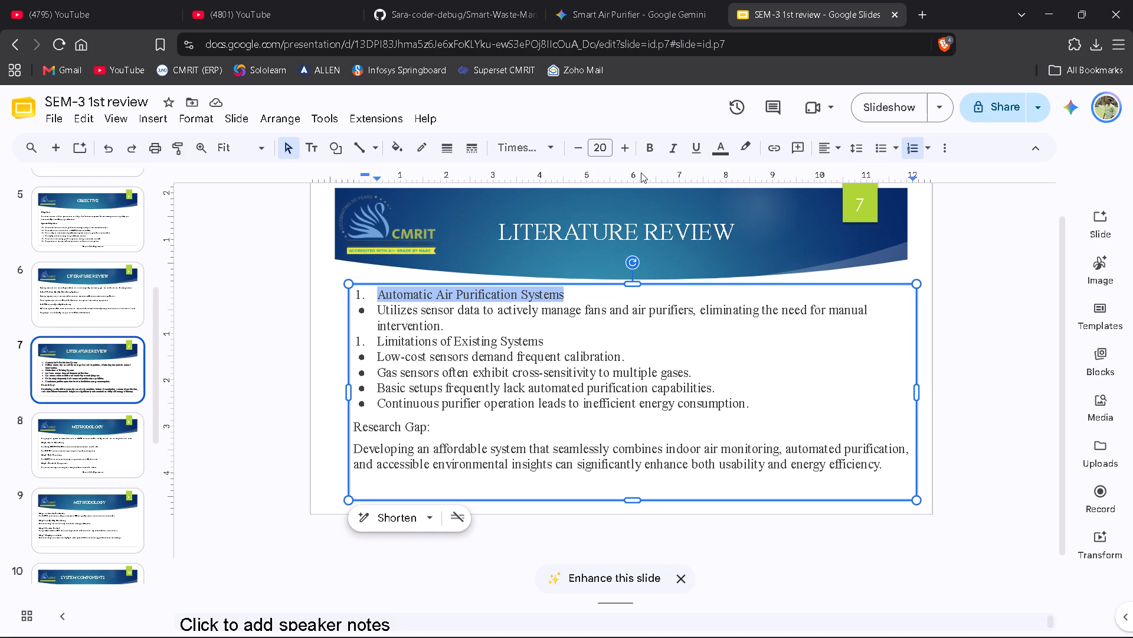
pyautogui.click(646, 144)
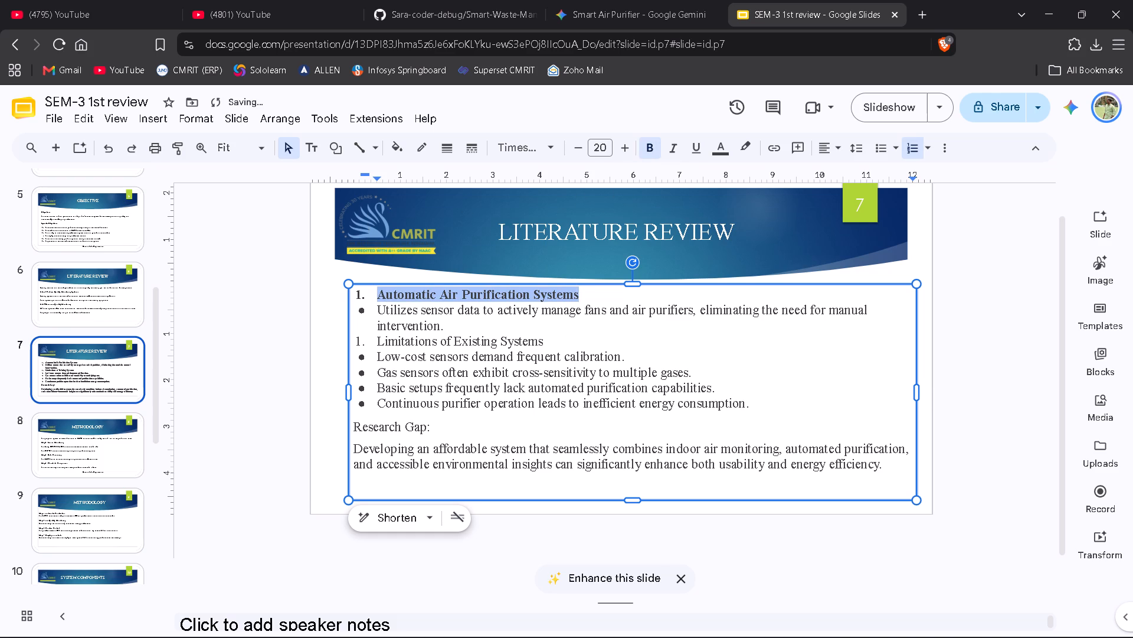
pyautogui.moveTo(575, 341); pyautogui.dragTo(372, 340)
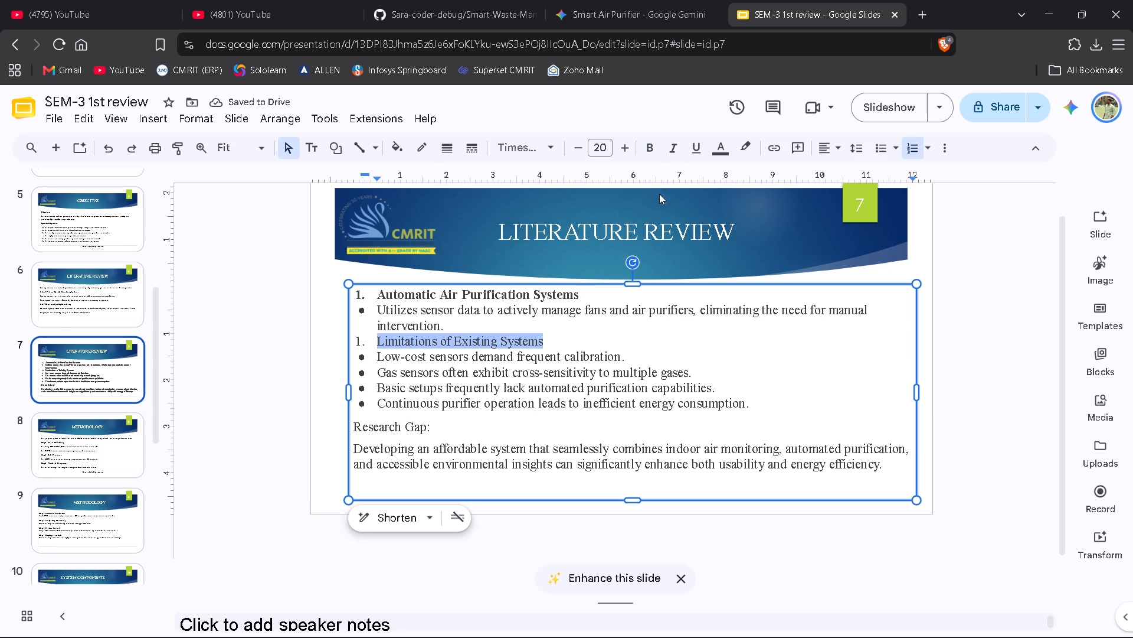
pyautogui.click(651, 153)
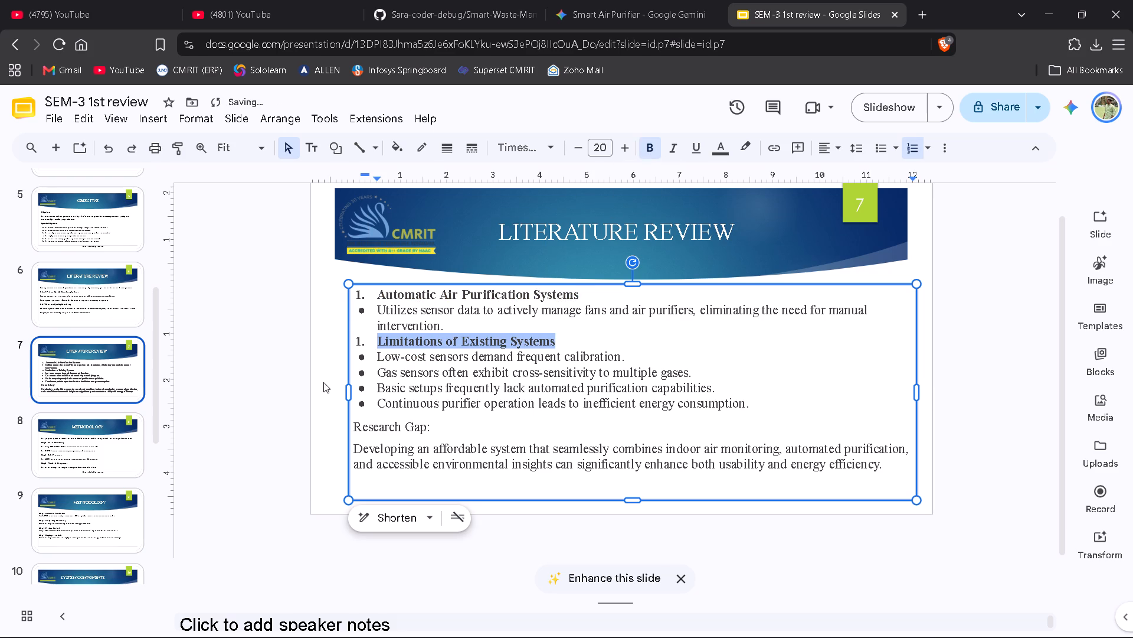
# Replace the automatic list number before the "Automatic Air Purification Systems" heading on slide 7 with a manually entered "3.".
pyautogui.click(57, 301)
pyautogui.click(73, 376)
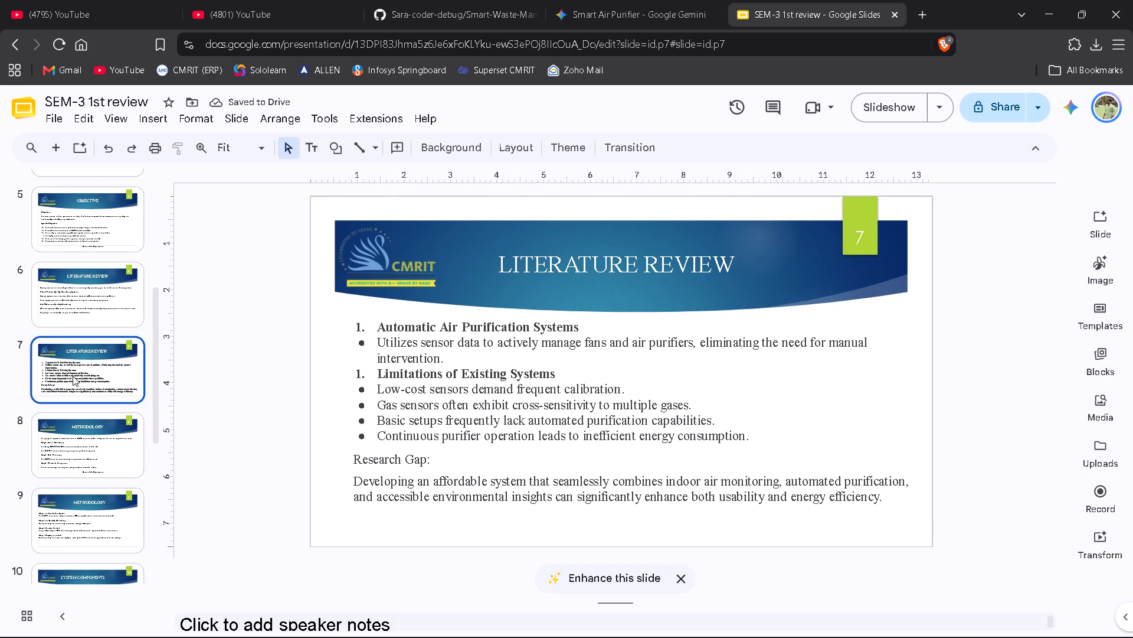
pyautogui.click(359, 327)
pyautogui.click(359, 327)
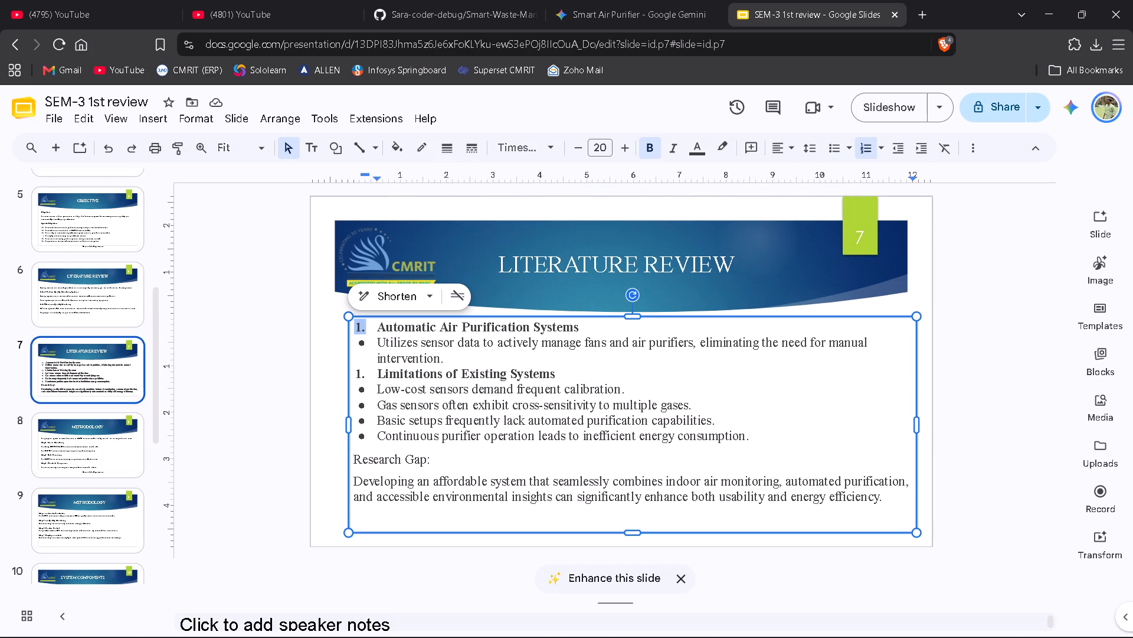
pyautogui.click(365, 328)
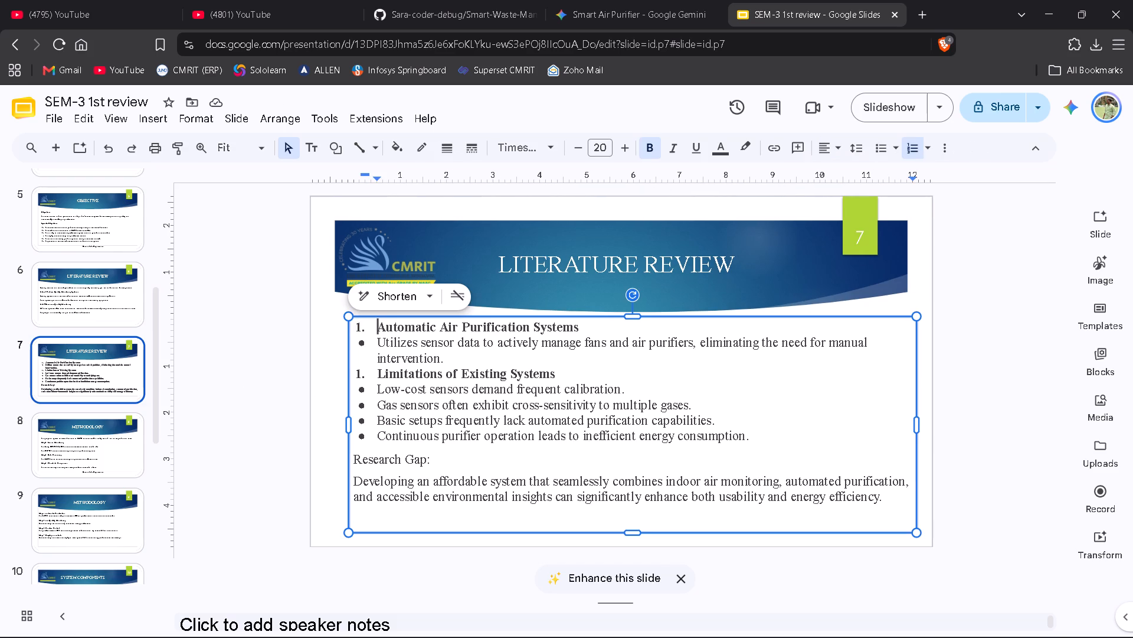
pyautogui.press('BackSpace')
pyautogui.press('3')
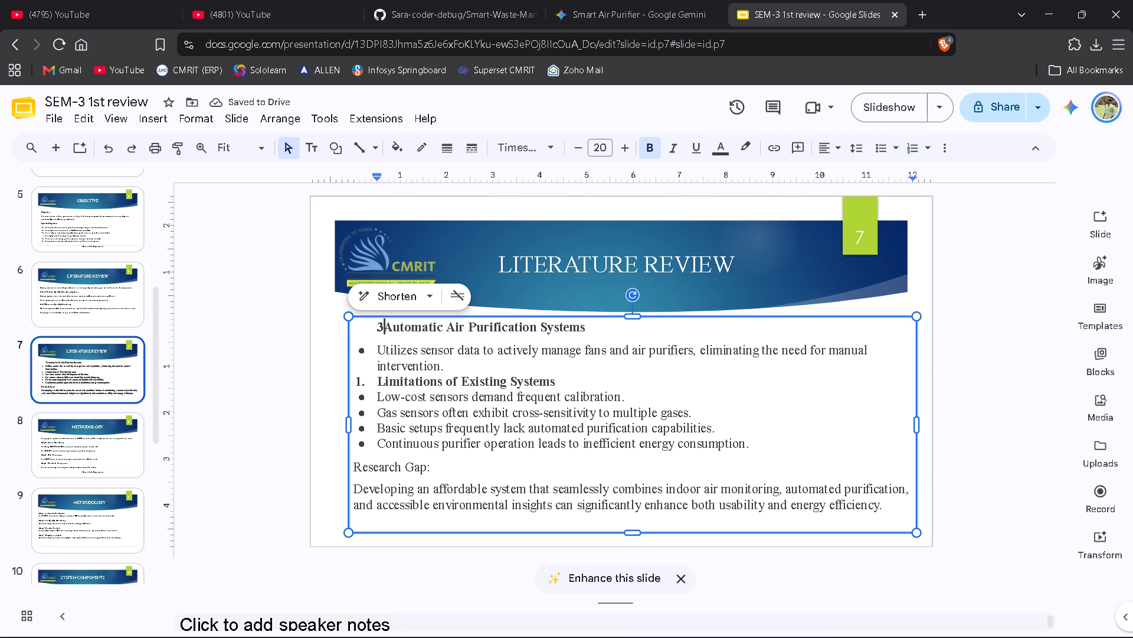
pyautogui.write('.')
pyautogui.press('space')
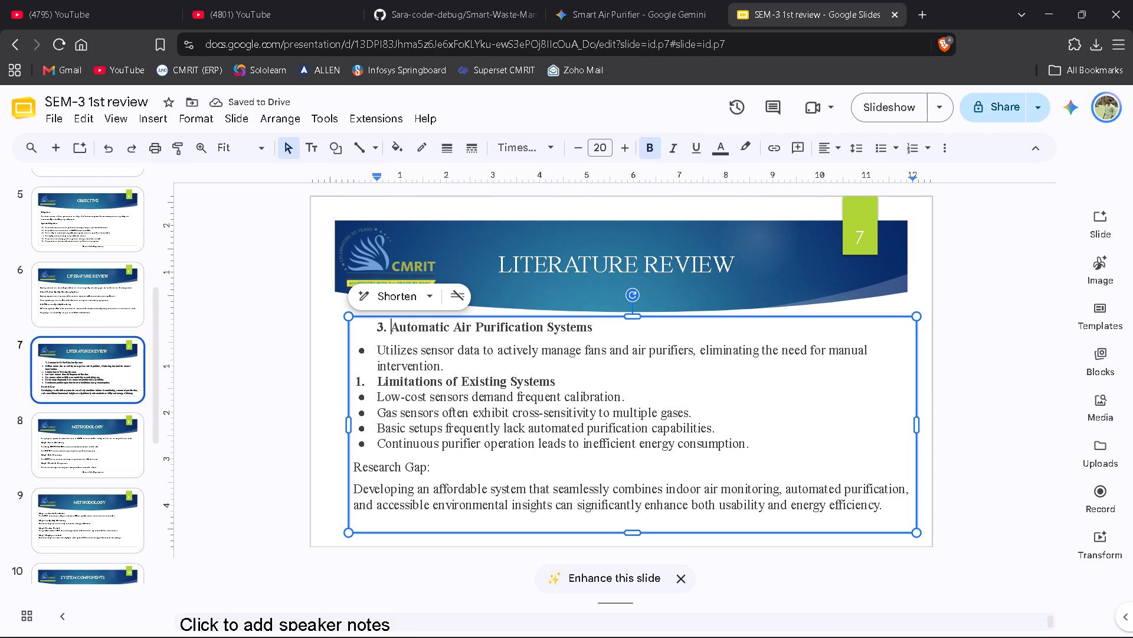
pyautogui.press('space')
pyautogui.press('space')
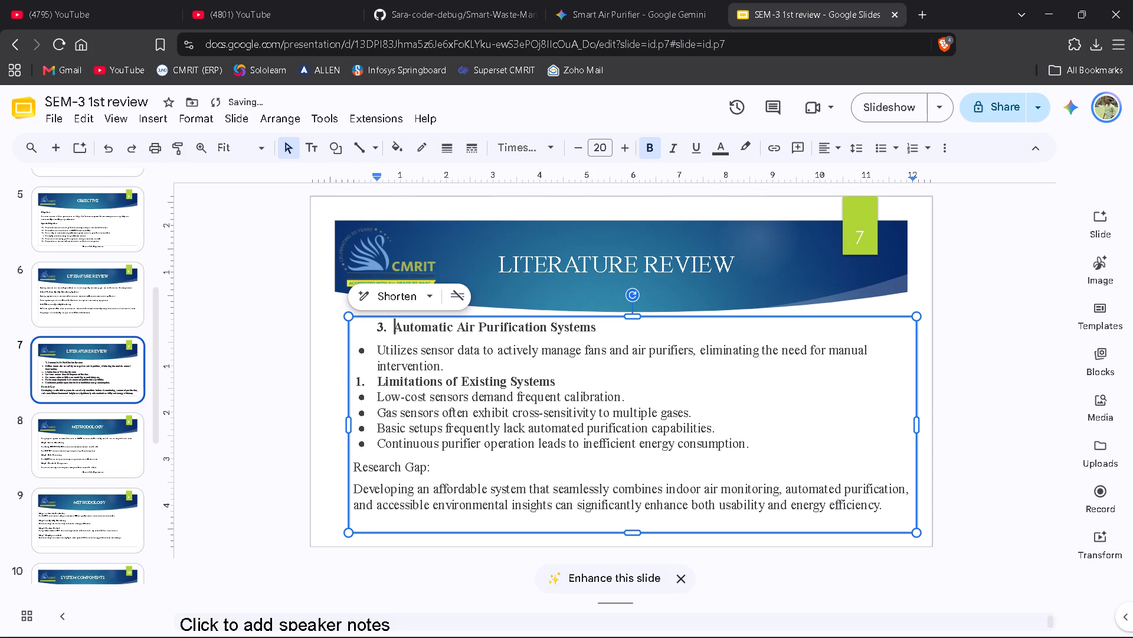
pyautogui.press('space')
pyautogui.press('BackSpace')
pyautogui.press('BackSpace')
pyautogui.press('BackSpace')
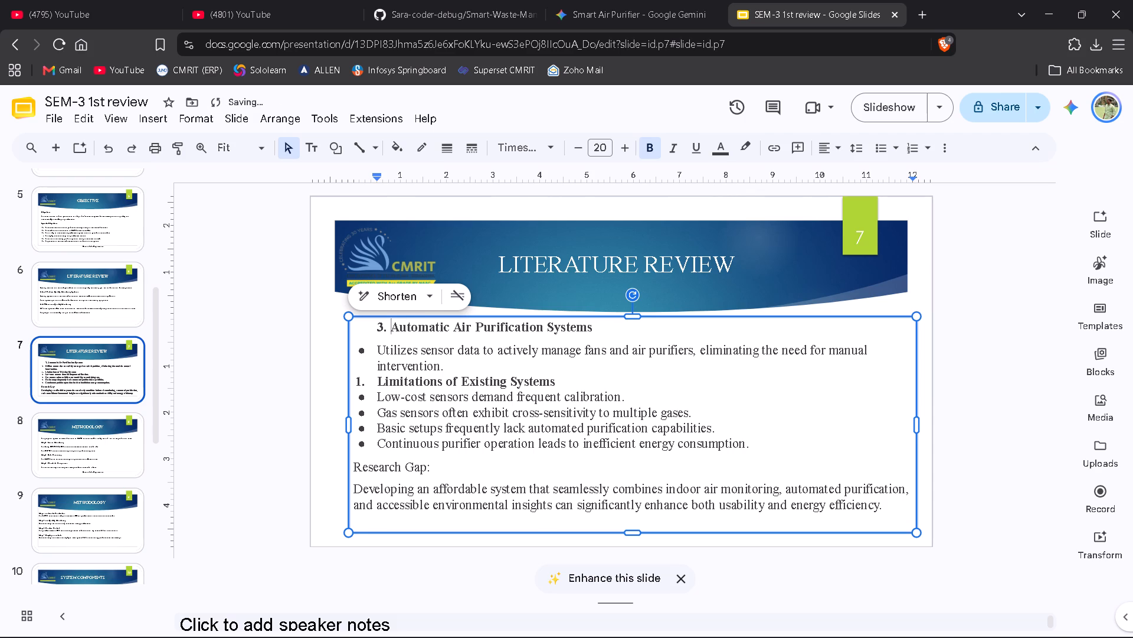
pyautogui.press('BackSpace')
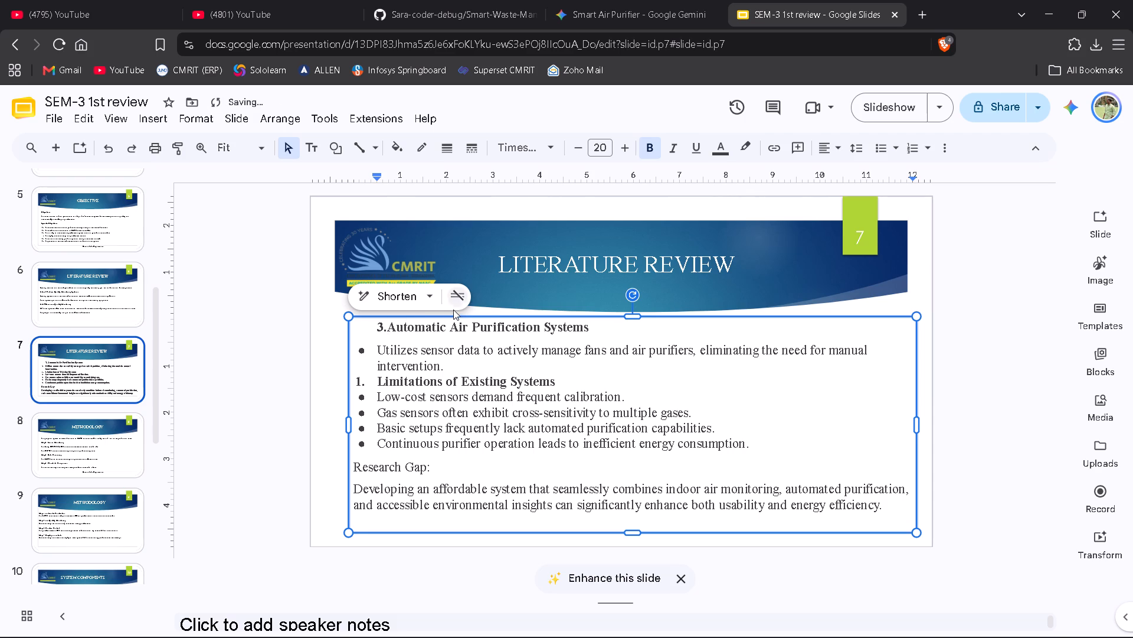
pyautogui.click(430, 300)
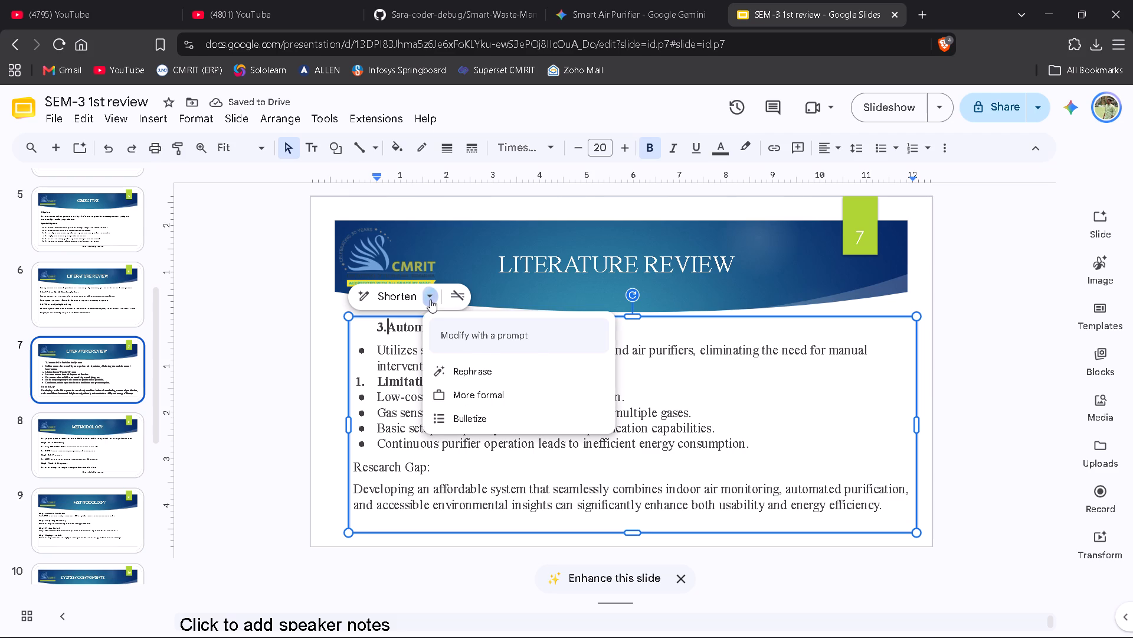
pyautogui.click(430, 300)
pyautogui.click(274, 444)
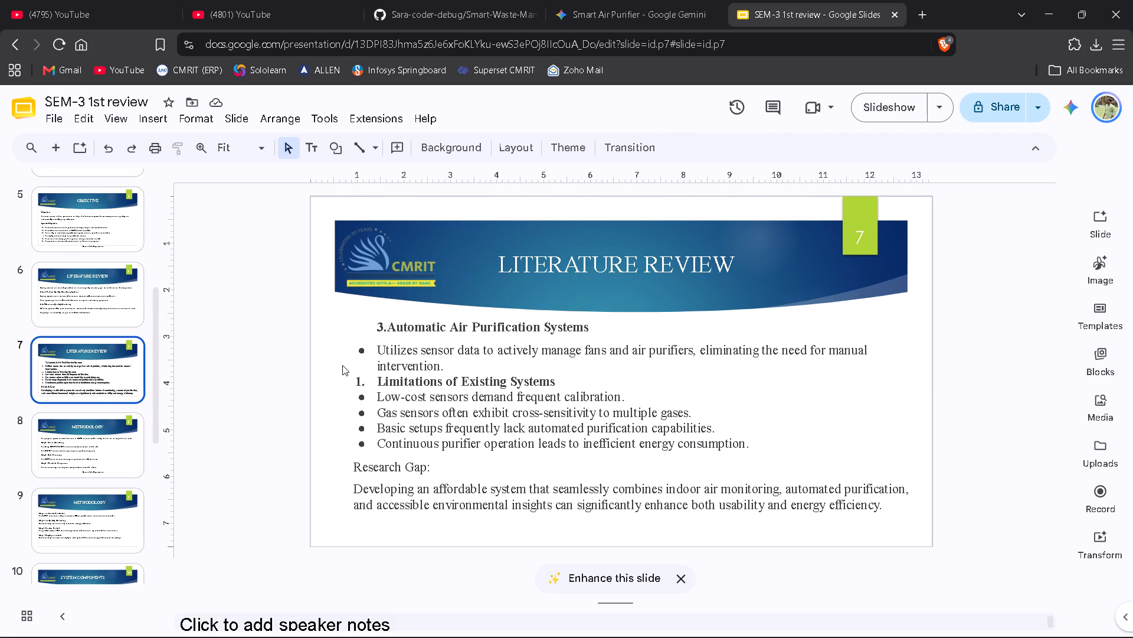
# Generate a rephrased version of all the body text on Literature Review slide 6 and replace the original with it.
pyautogui.click(89, 273)
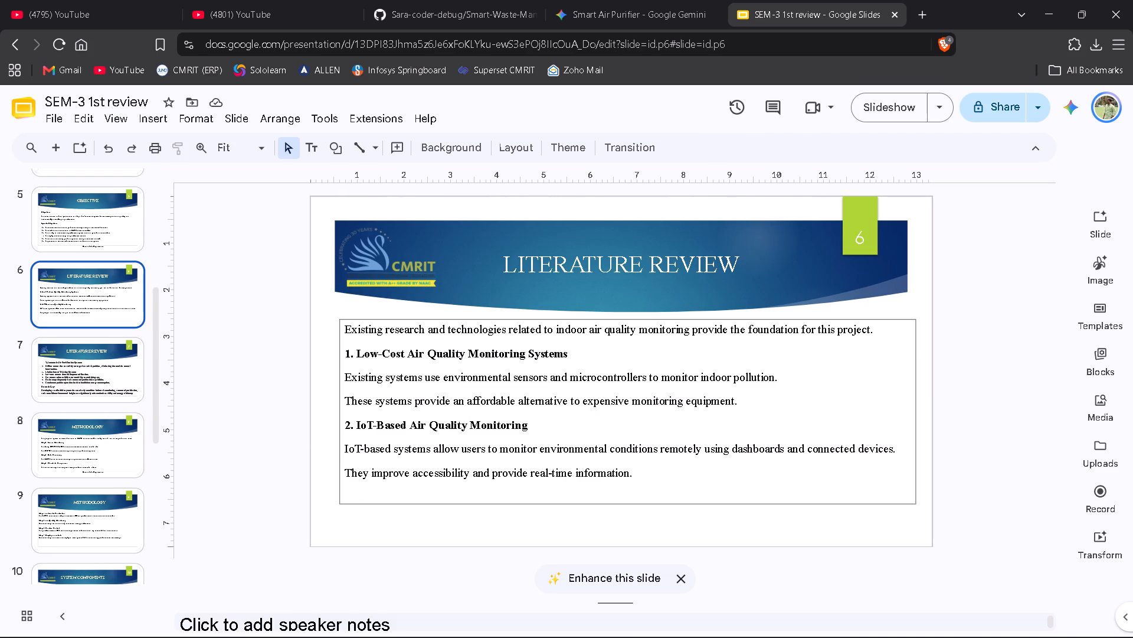
pyautogui.moveTo(641, 473); pyautogui.dragTo(347, 324)
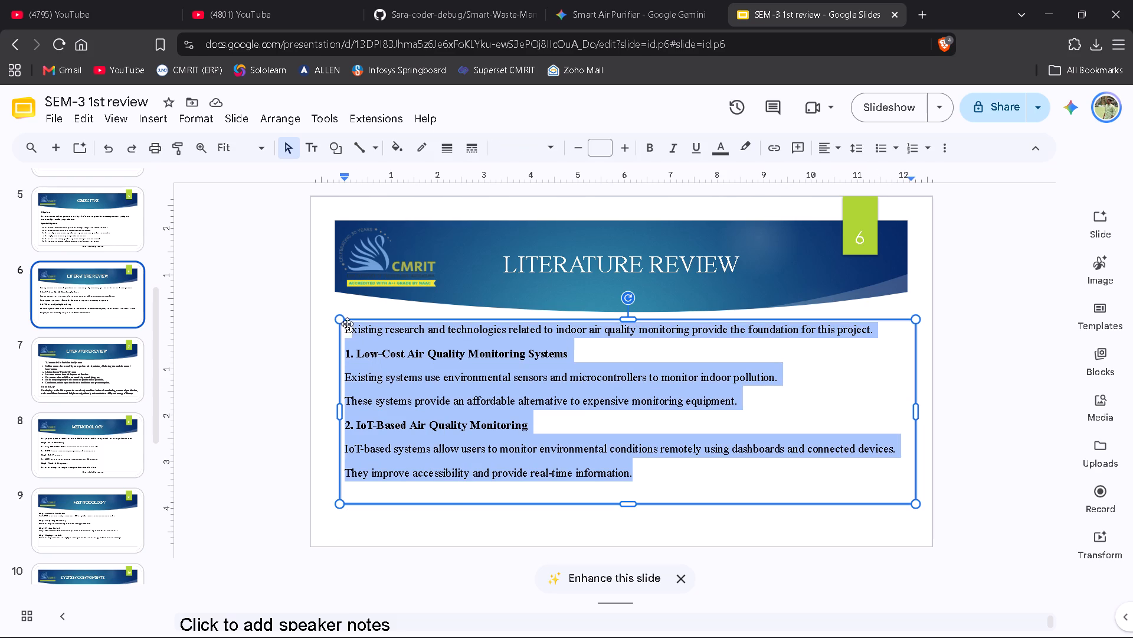
pyautogui.moveTo(347, 324); pyautogui.dragTo(342, 292)
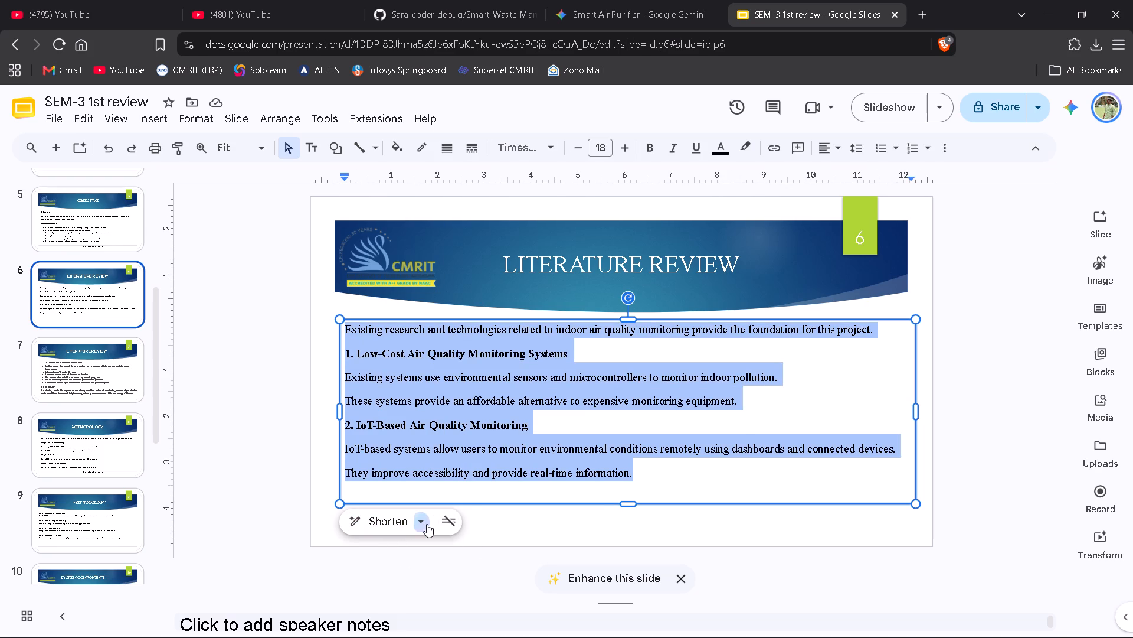
pyautogui.click(427, 524)
pyautogui.click(453, 449)
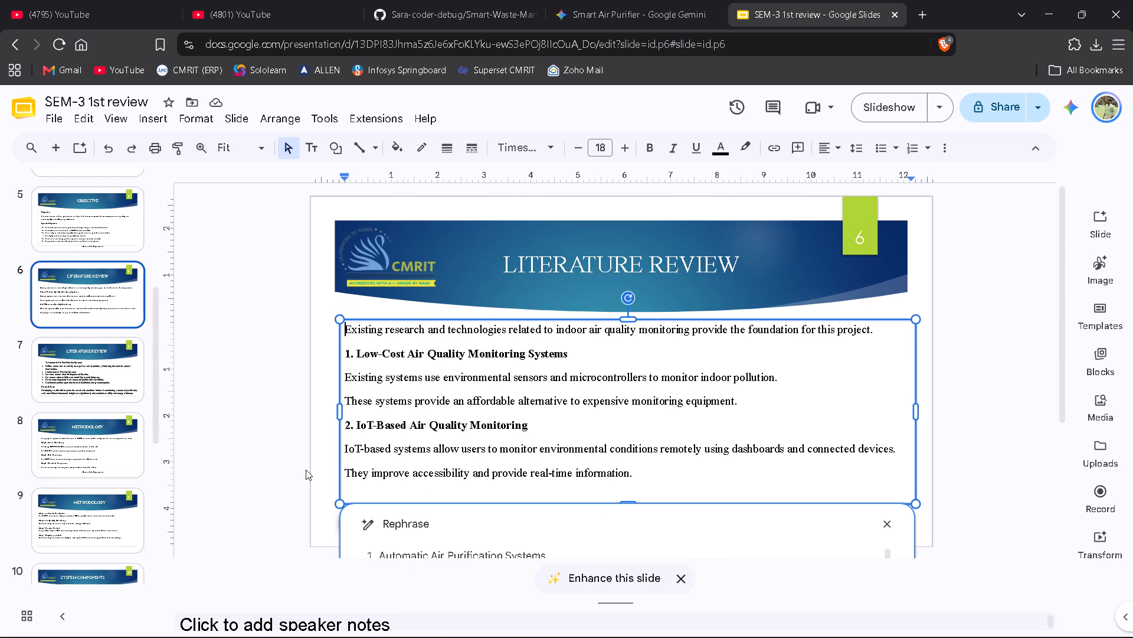
pyautogui.scroll(-2, 293, 470)
pyautogui.click(451, 446)
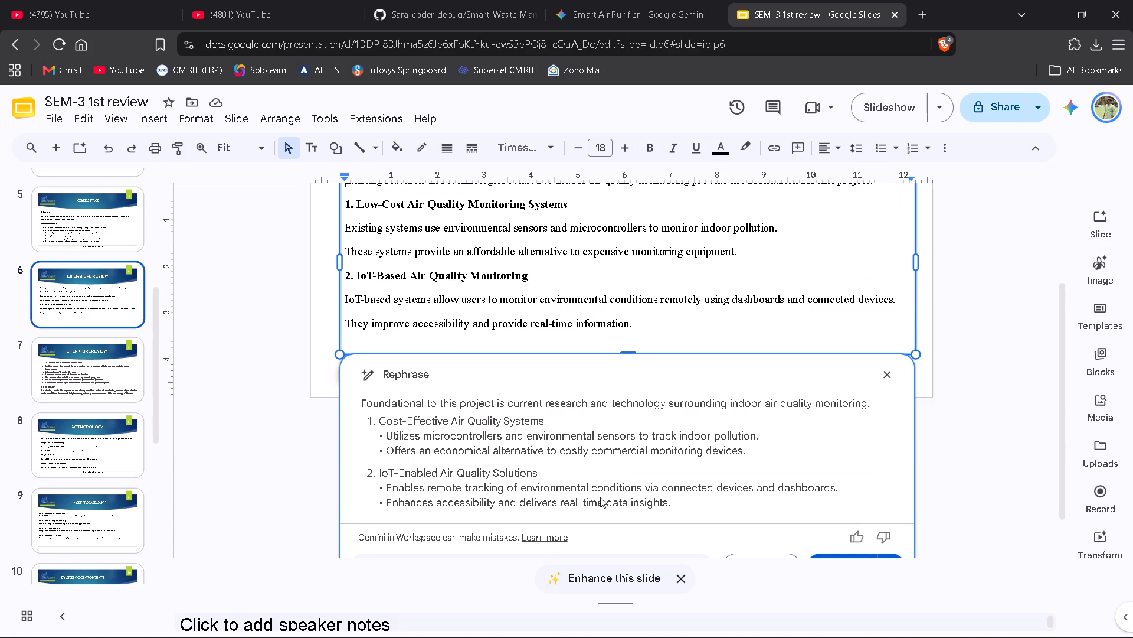
pyautogui.scroll(-1, 738, 432)
pyautogui.click(842, 510)
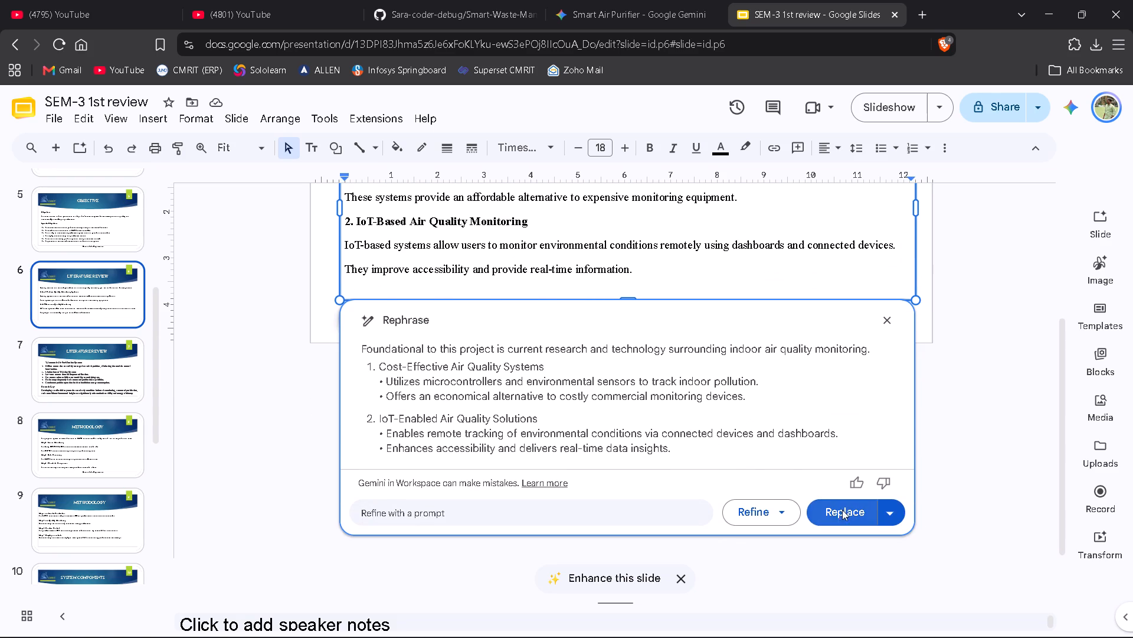
# Increase the font size of the rephrased body text on Literature Review slide 6 to 20.
pyautogui.scroll(1, 526, 373)
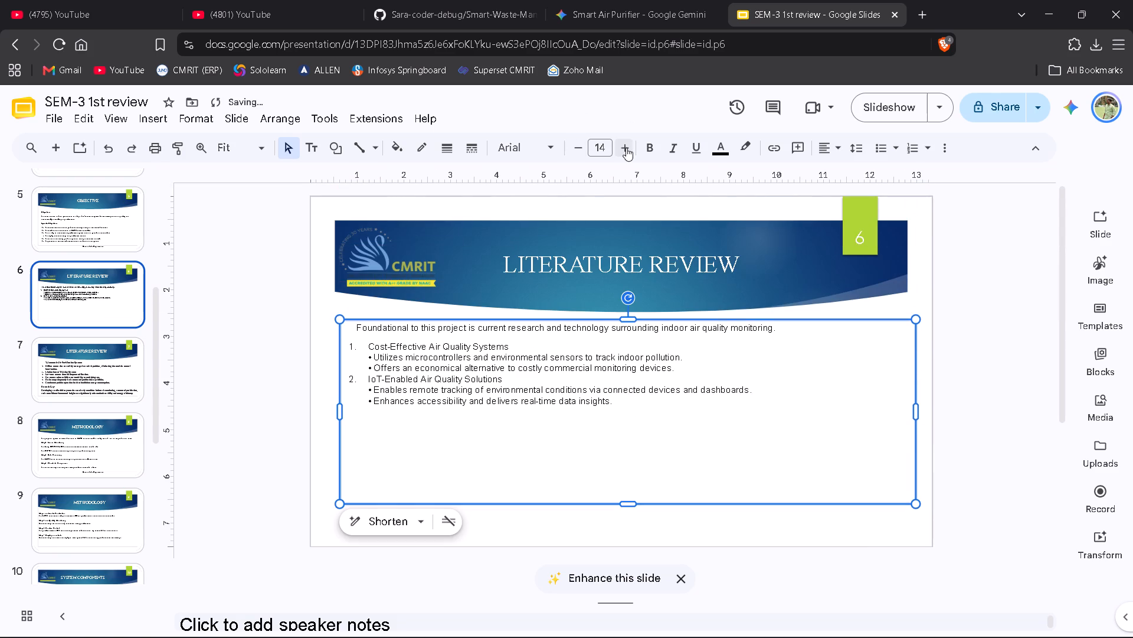
pyautogui.tripleClick(626, 148)
pyautogui.doubleClick(626, 148)
pyautogui.click(626, 148)
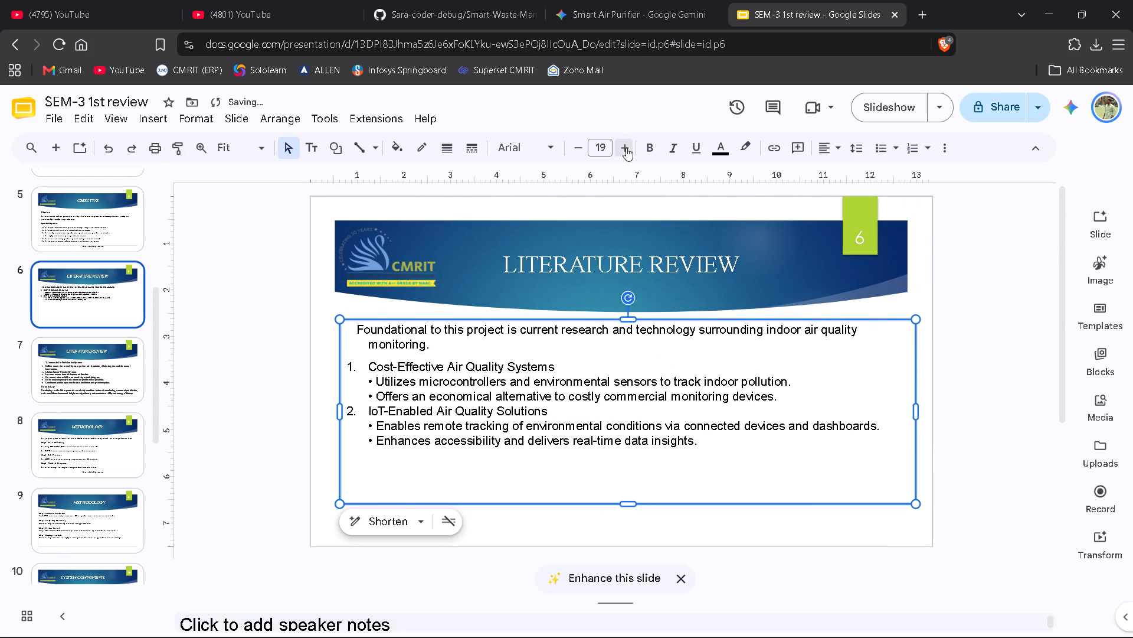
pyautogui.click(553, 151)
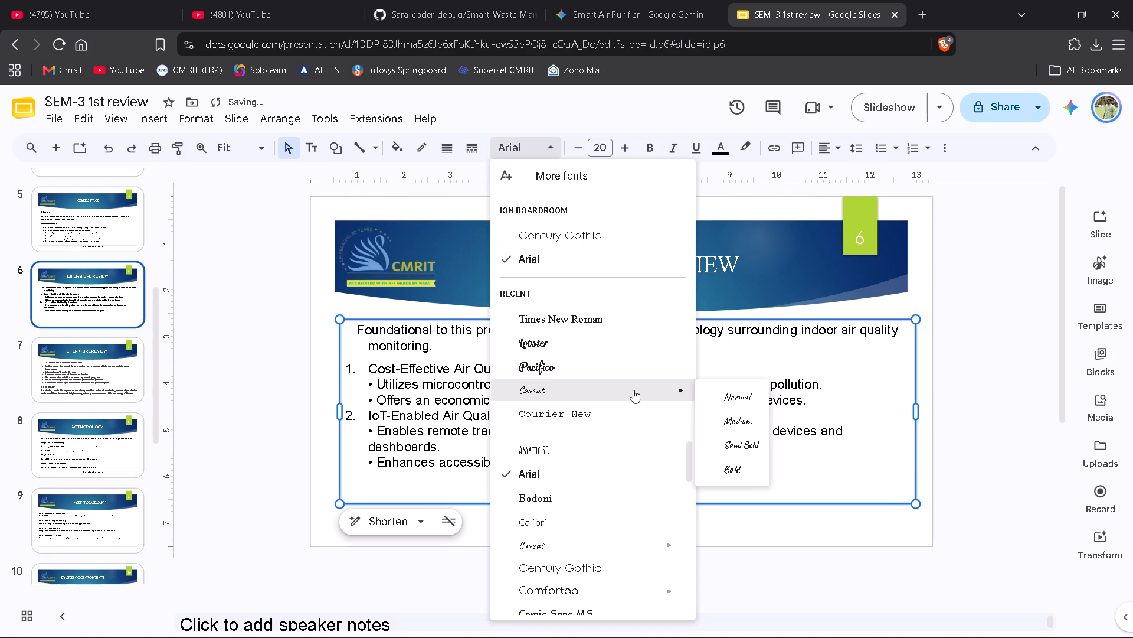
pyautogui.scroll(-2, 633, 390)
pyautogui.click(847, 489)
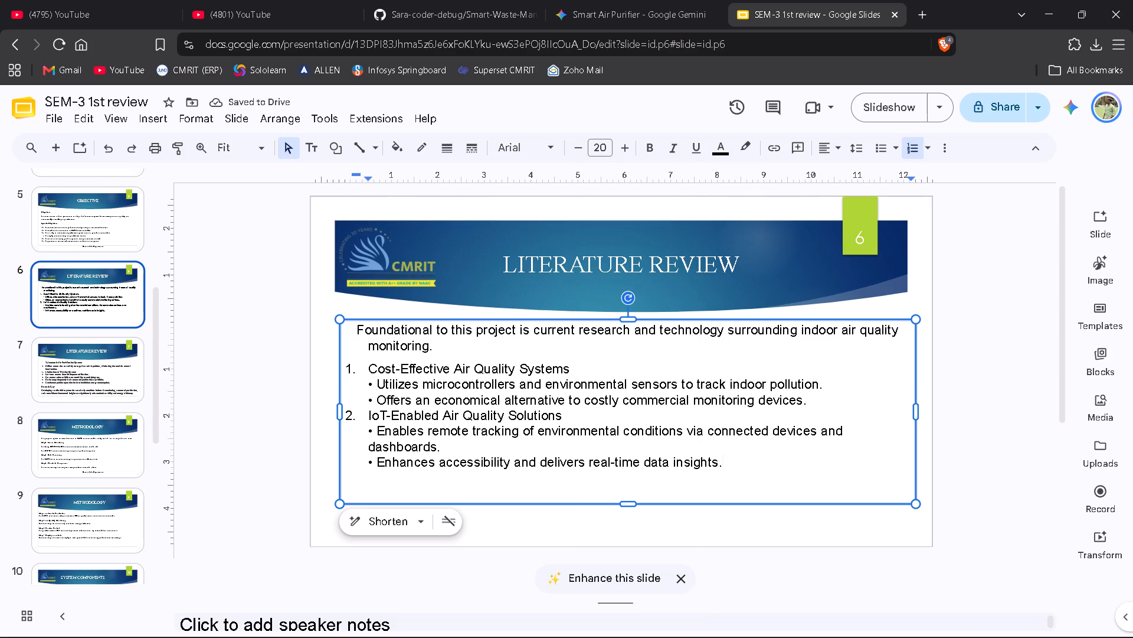
# Change the font of all the body text on Literature Review slide 6 to Times New Roman.
pyautogui.moveTo(735, 463); pyautogui.dragTo(350, 333)
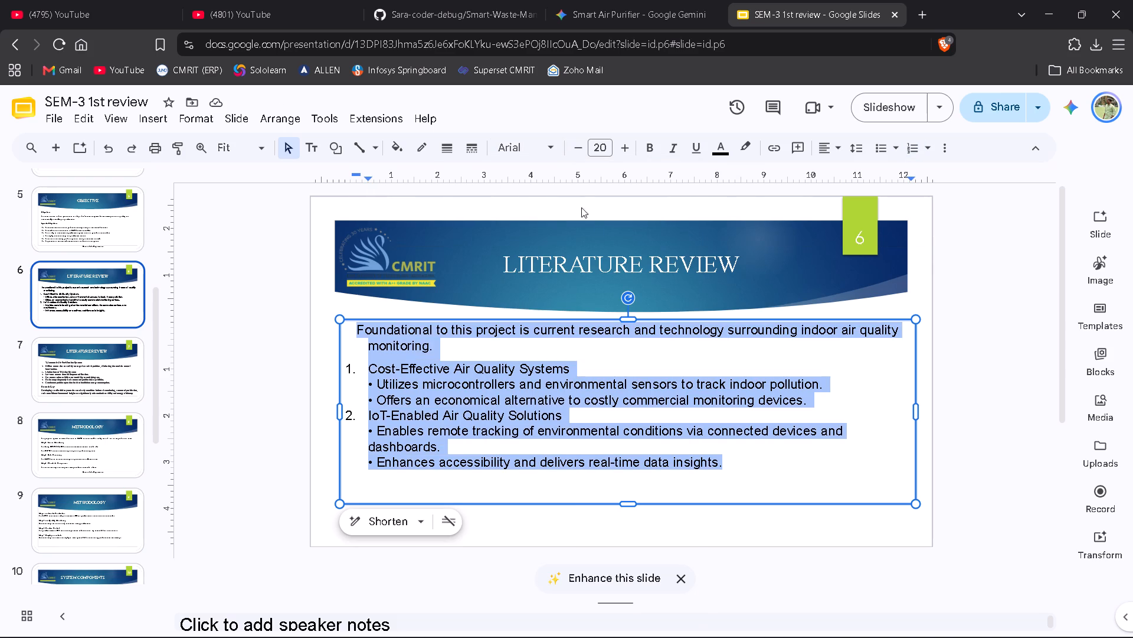
pyautogui.click(546, 144)
pyautogui.scroll(-2, 584, 448)
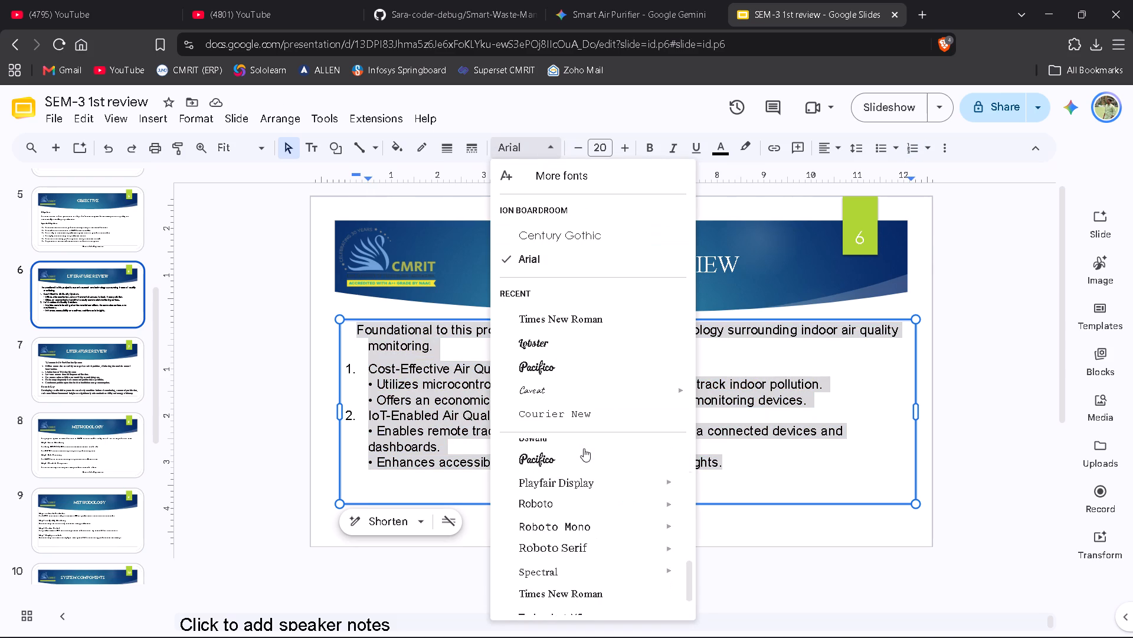
pyautogui.click(542, 555)
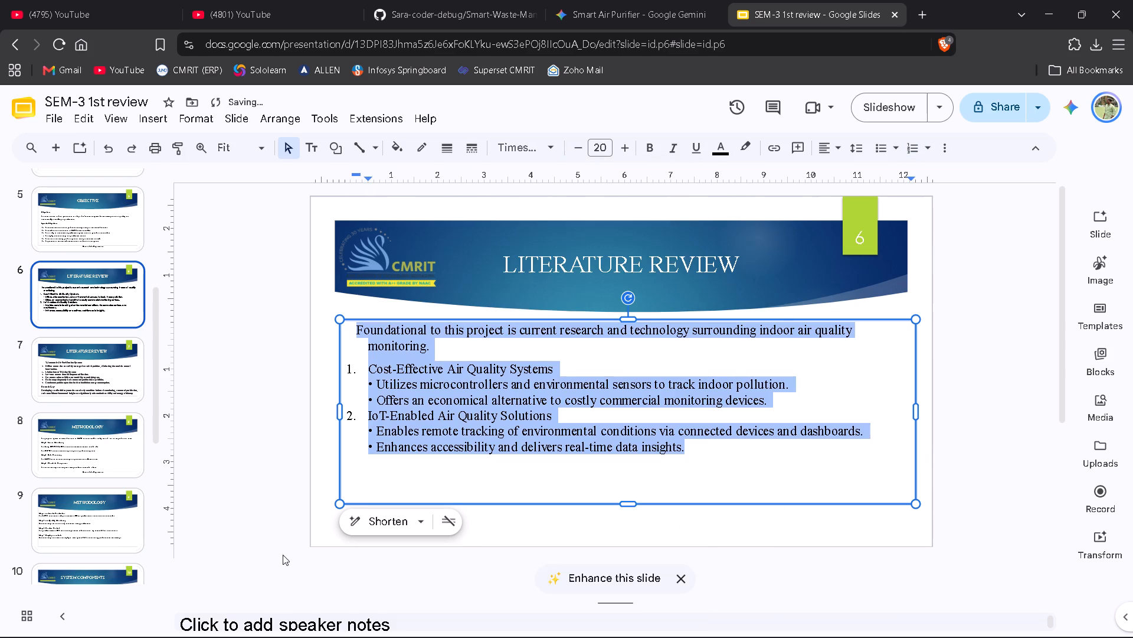
pyautogui.click(233, 476)
# Set the line spacing of the body text on Literature Review slide 6 to 1.15.
pyautogui.click(673, 456)
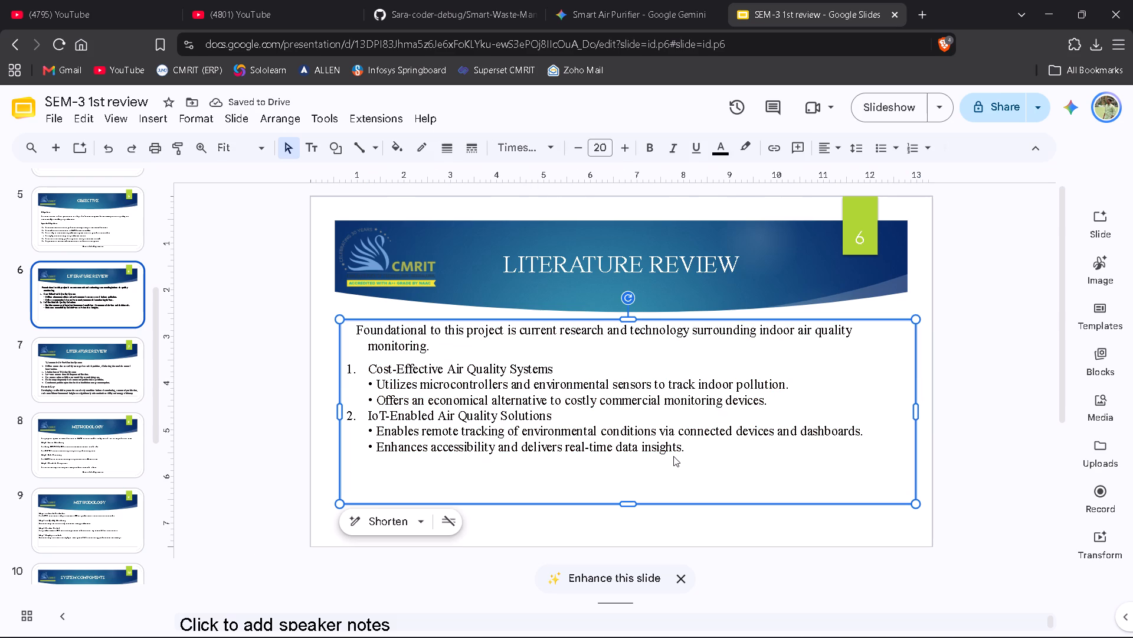
pyautogui.click(858, 149)
pyautogui.click(880, 205)
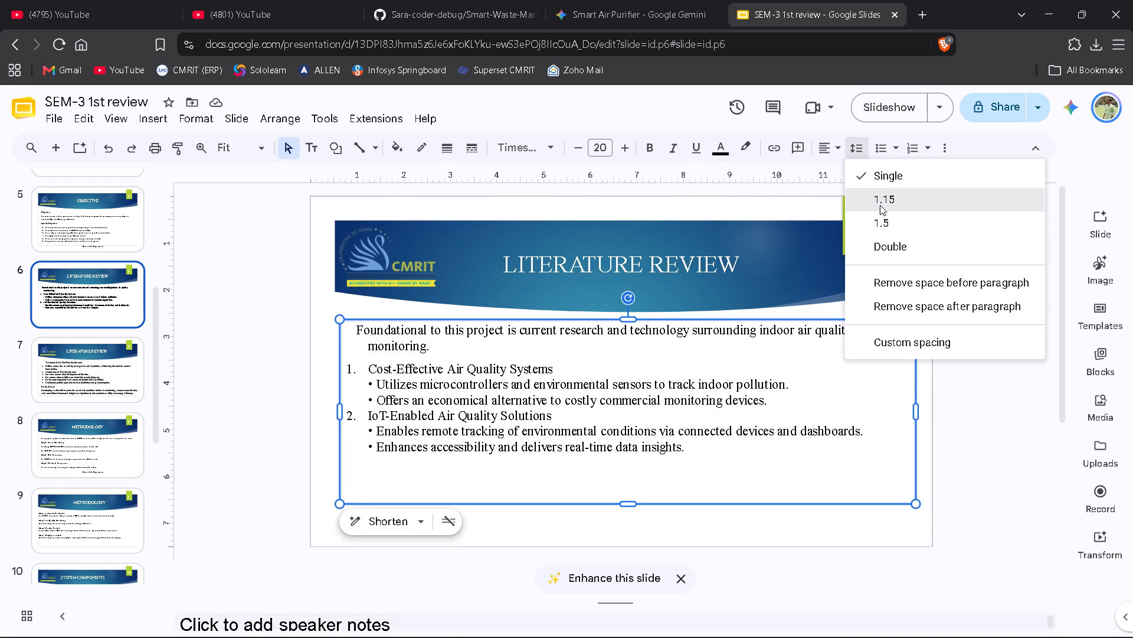
pyautogui.click(1019, 330)
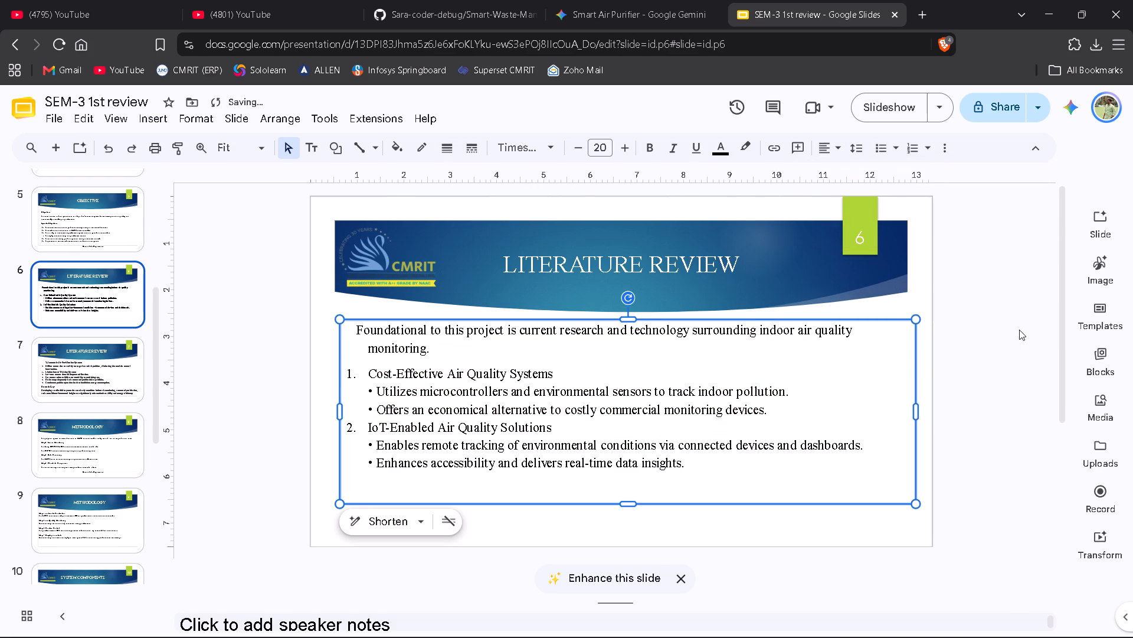
# Bold the "IoT-Enabled Air Quality Solutions" and "Cost-Effective Air Quality Systems" headings on slide 6.
pyautogui.click(562, 422)
pyautogui.moveTo(562, 422); pyautogui.dragTo(342, 421)
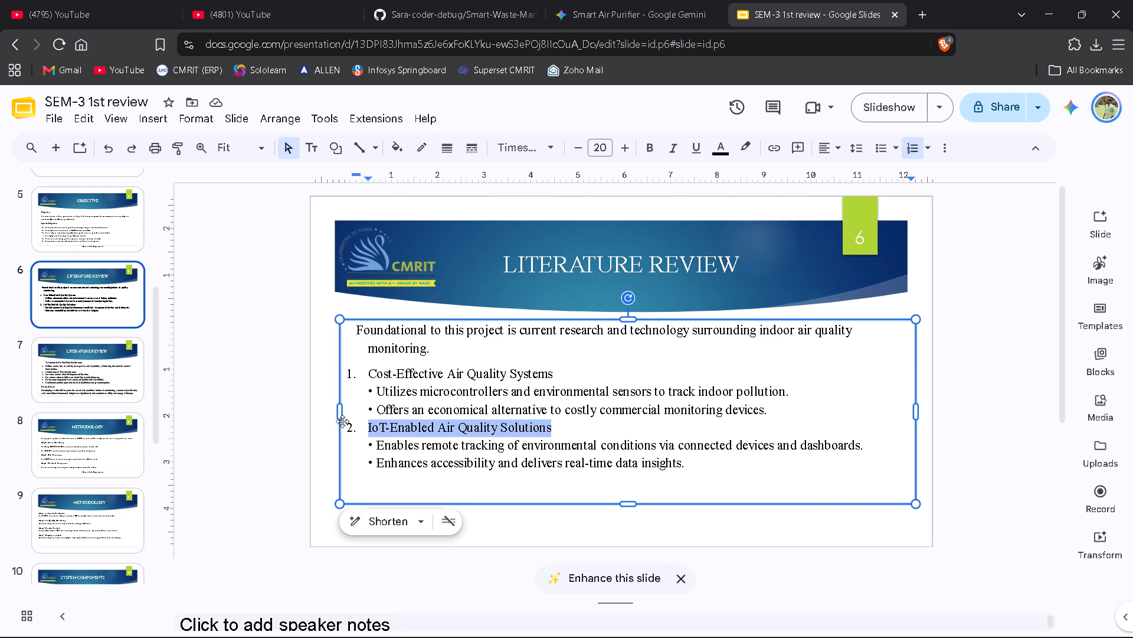
pyautogui.click(657, 148)
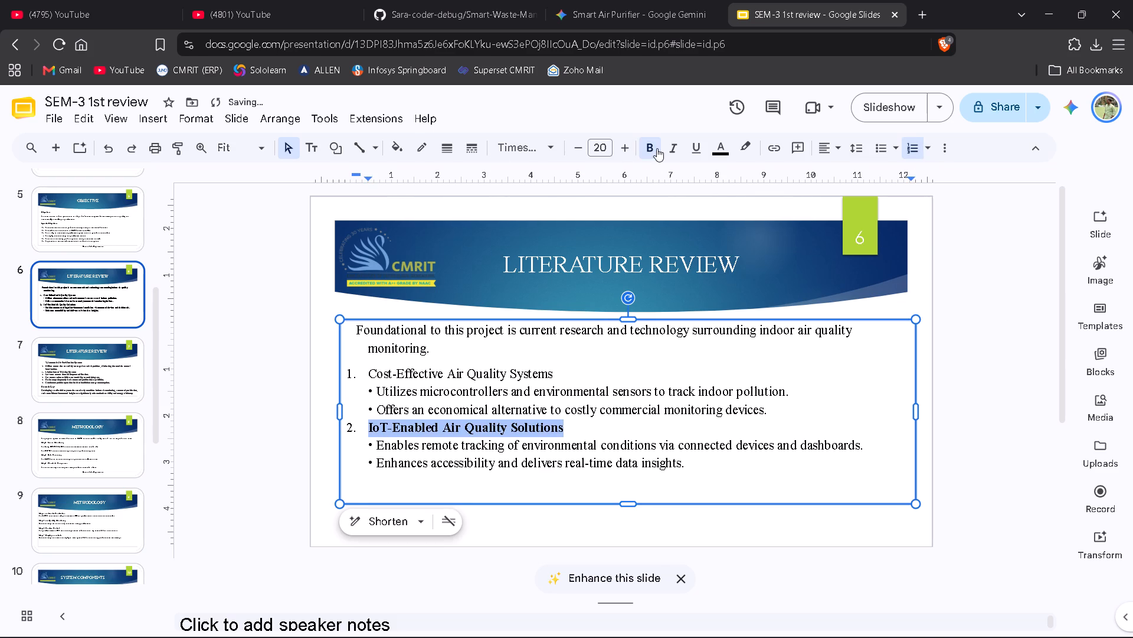
pyautogui.moveTo(565, 373); pyautogui.dragTo(393, 364)
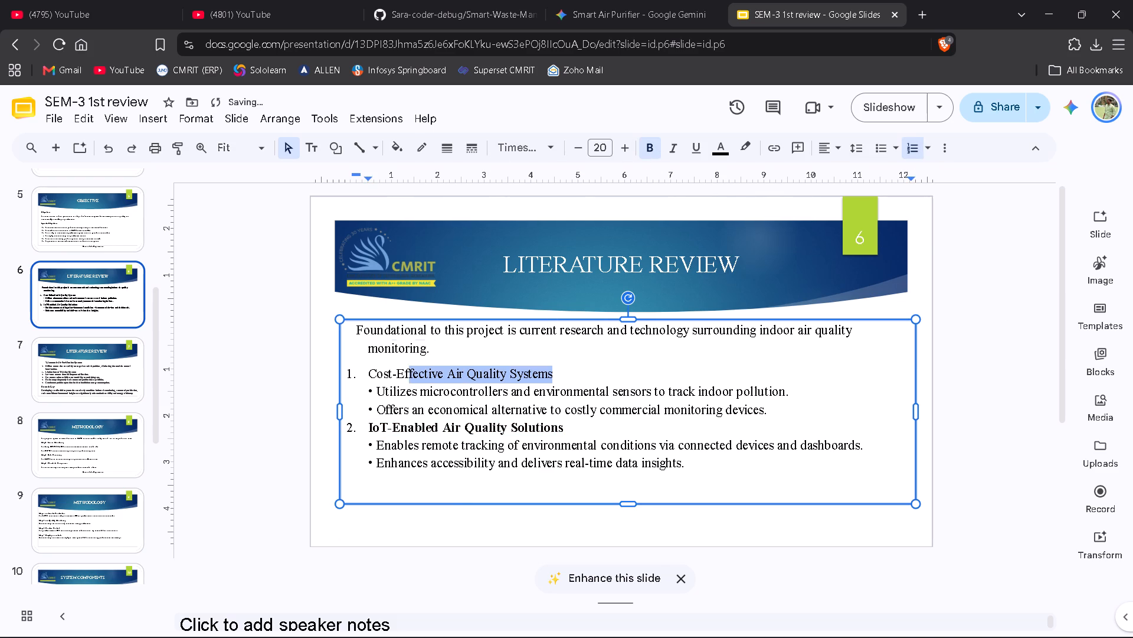
pyautogui.moveTo(393, 364); pyautogui.dragTo(359, 365)
pyautogui.click(641, 154)
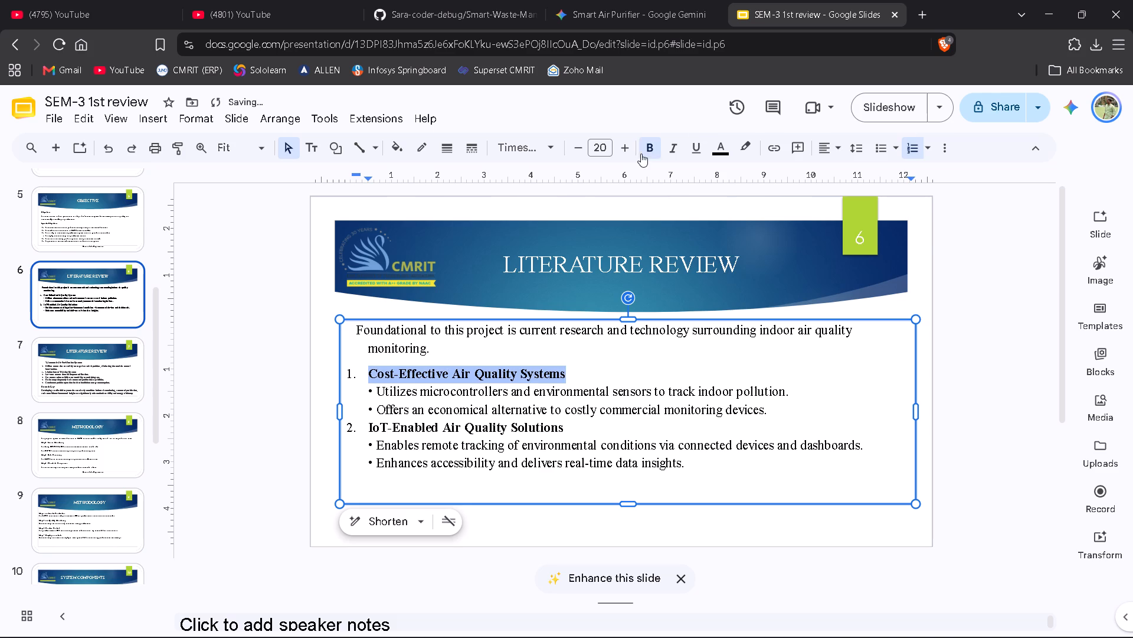
pyautogui.click(189, 354)
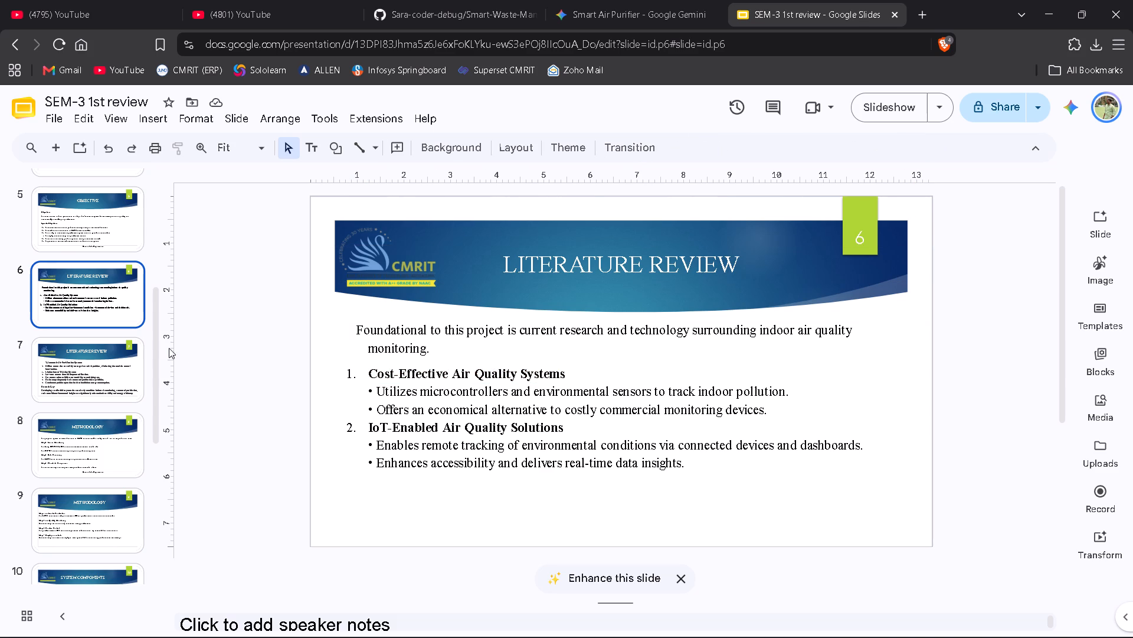
# Review the slides before the Literature Review, going back from Objective slide 5 to title slide 1.
pyautogui.scroll(2, 61, 331)
pyautogui.scroll(-2, 86, 364)
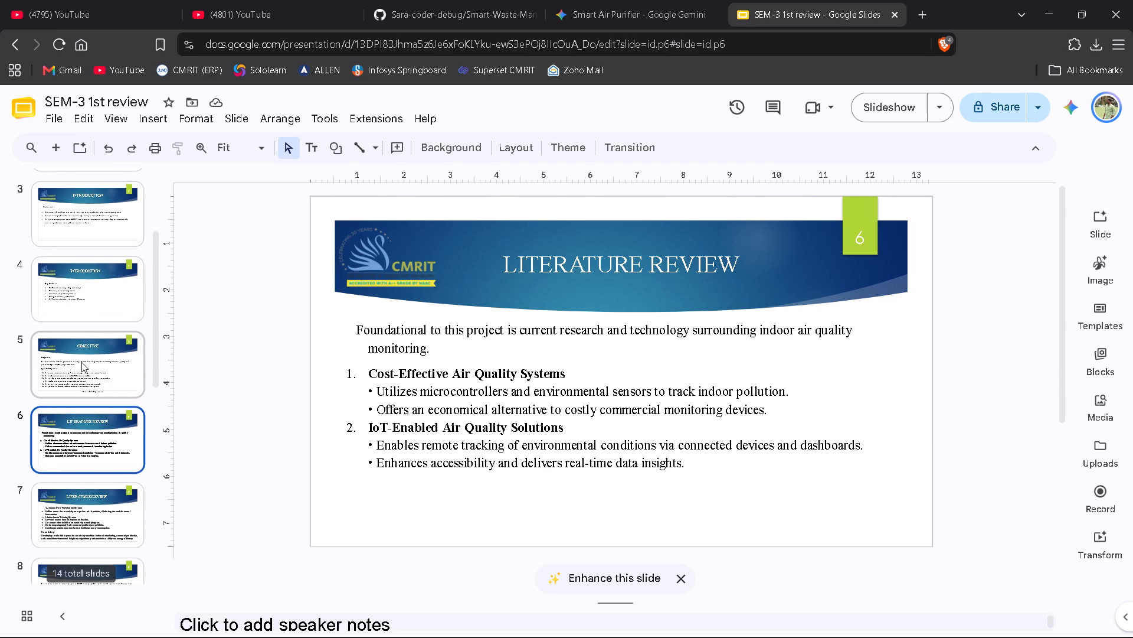
pyautogui.click(81, 362)
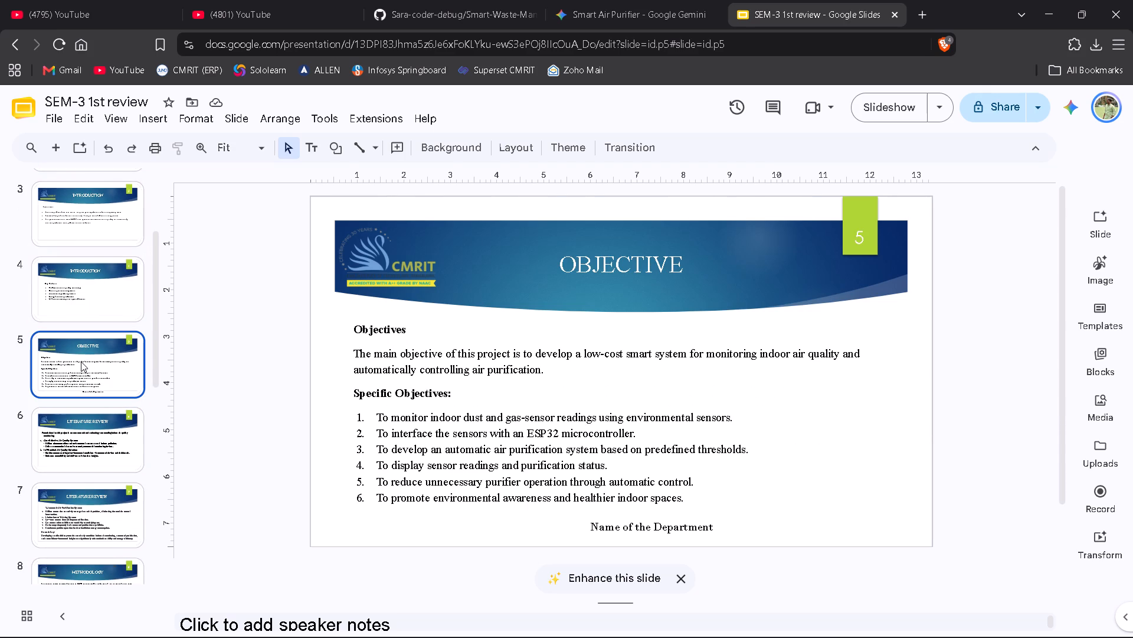
pyautogui.click(106, 302)
pyautogui.scroll(1, 109, 292)
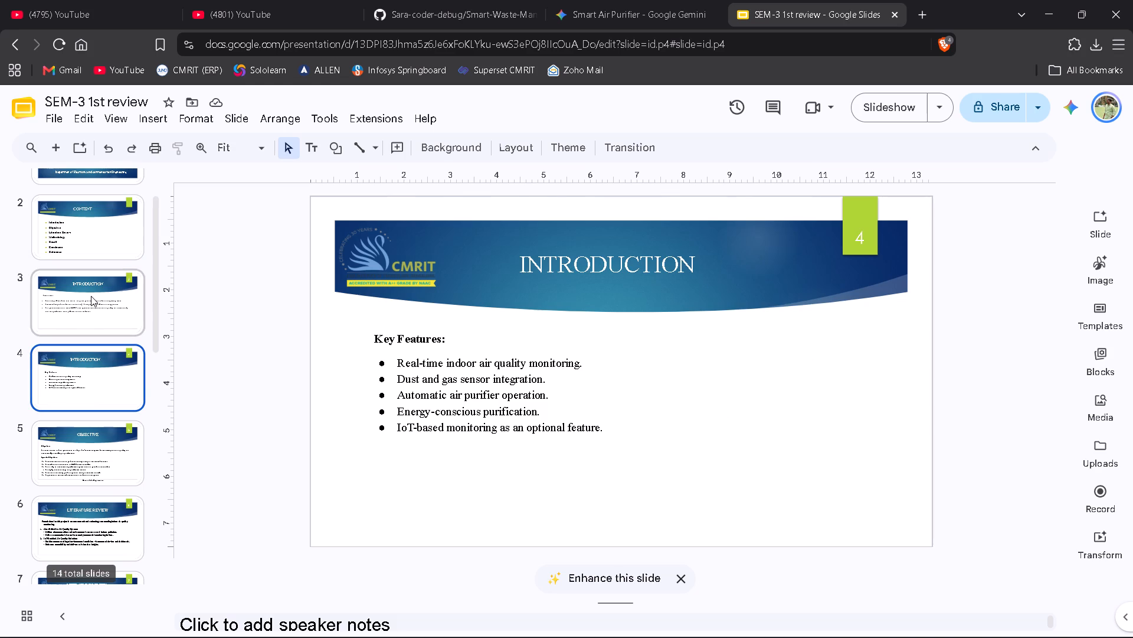
pyautogui.click(91, 296)
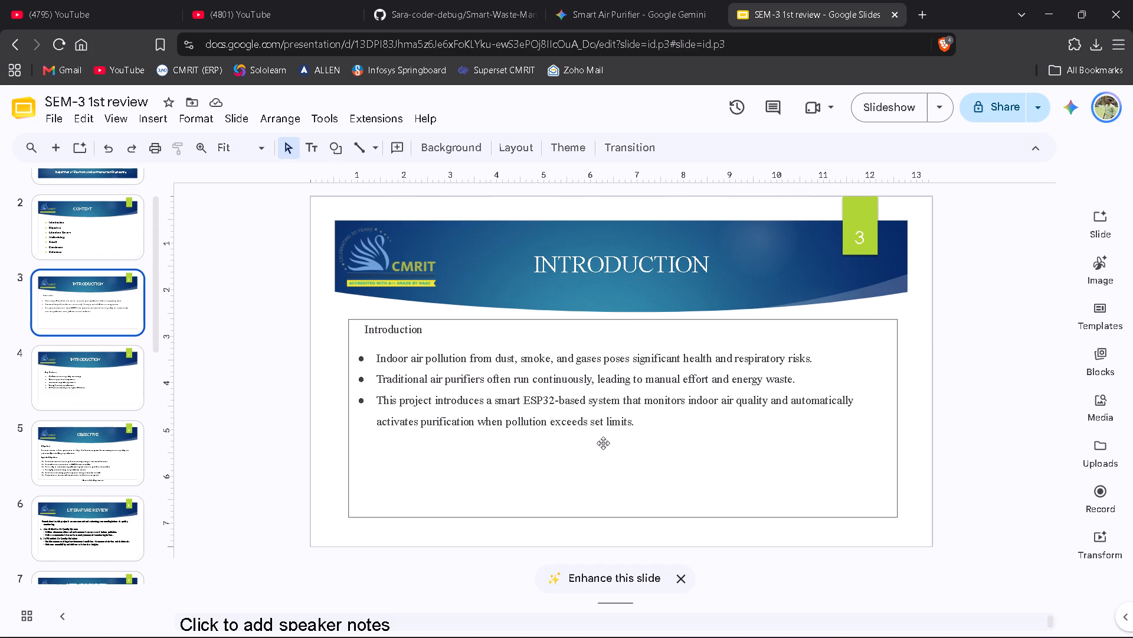
pyautogui.scroll(1, 70, 400)
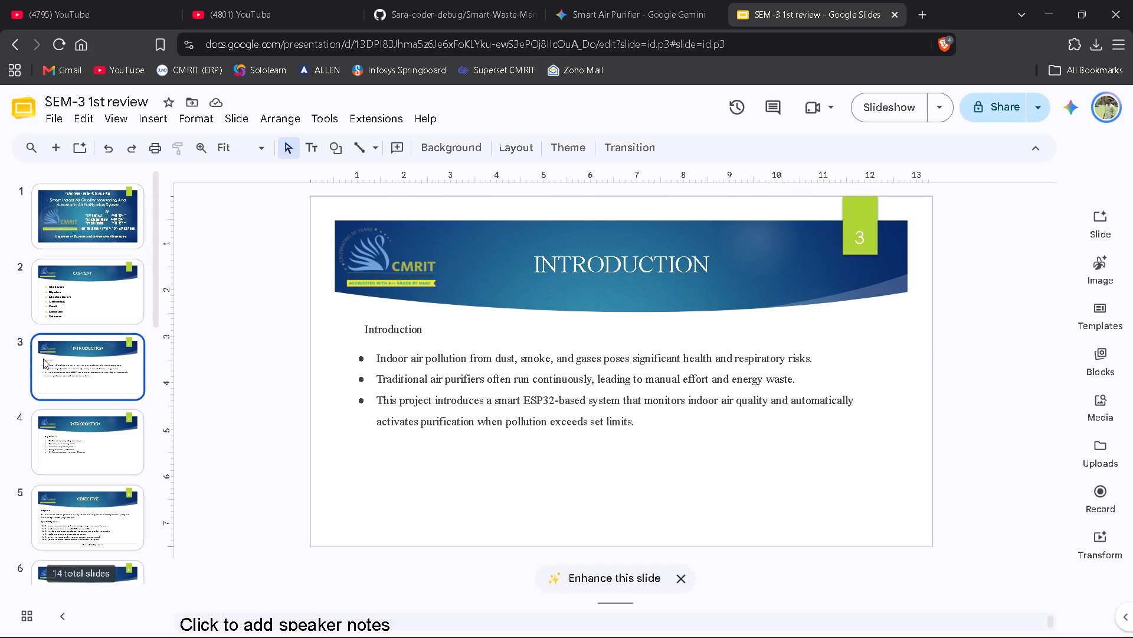
pyautogui.click(60, 298)
pyautogui.click(104, 219)
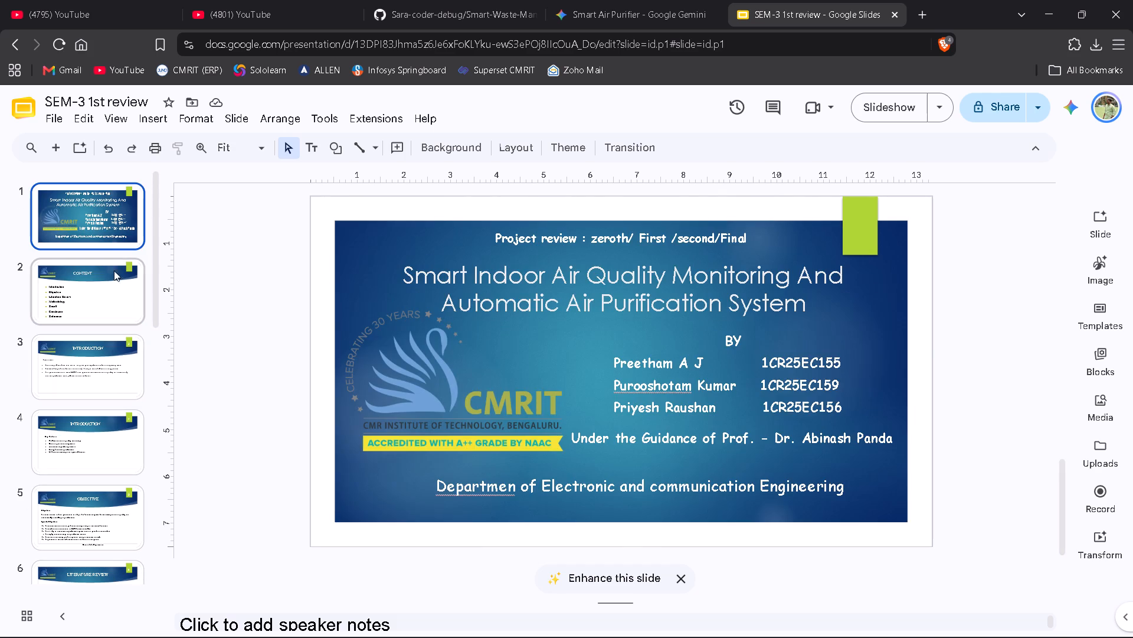
# Look through the presentation from Content slide 2 to System Components slide 10, plus References slide 14, checking content and formatting.
pyautogui.click(116, 287)
pyautogui.click(119, 340)
pyautogui.click(117, 425)
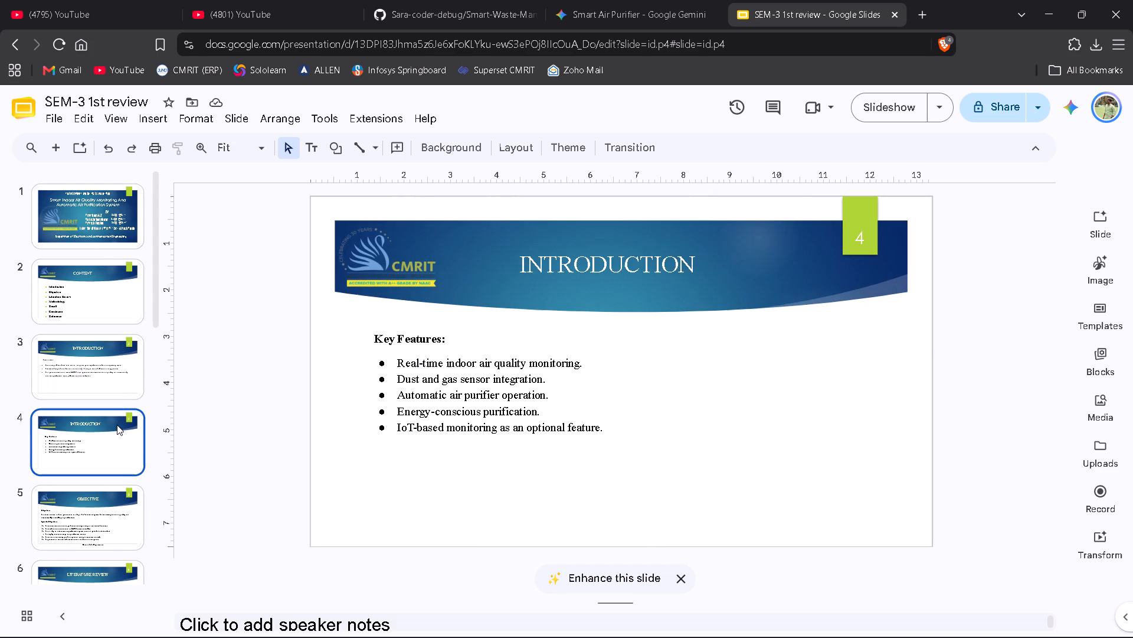
pyautogui.scroll(-1, 117, 425)
pyautogui.click(98, 442)
pyautogui.scroll(-1, 98, 442)
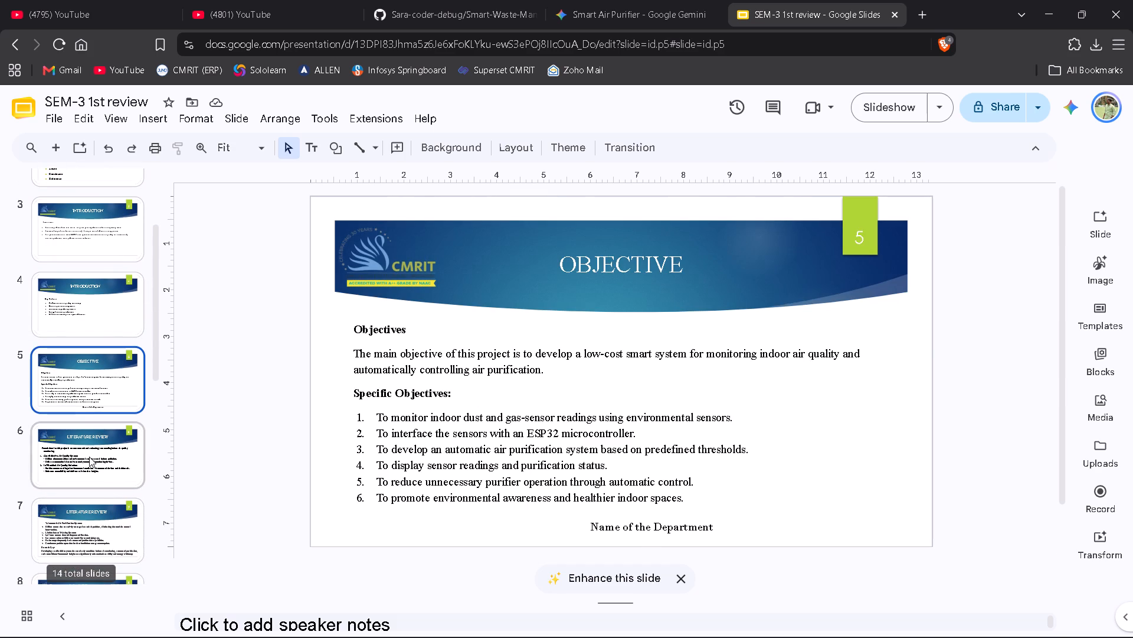
pyautogui.click(89, 457)
pyautogui.scroll(-1, 89, 457)
pyautogui.click(90, 486)
pyautogui.scroll(-1, 90, 486)
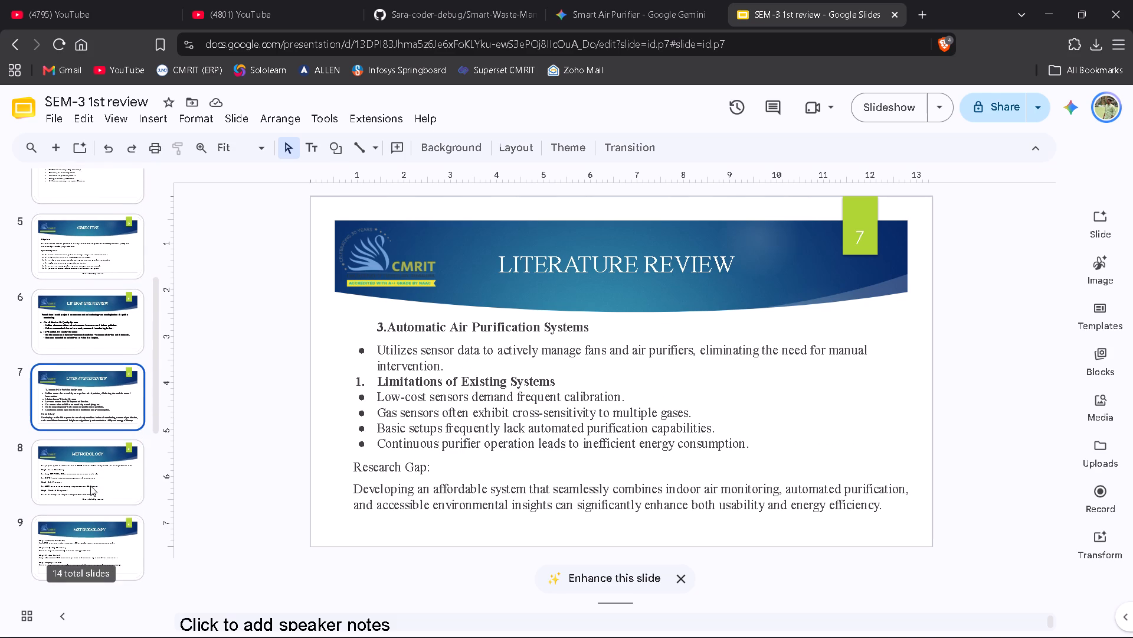
pyautogui.click(110, 483)
pyautogui.scroll(-1, 110, 483)
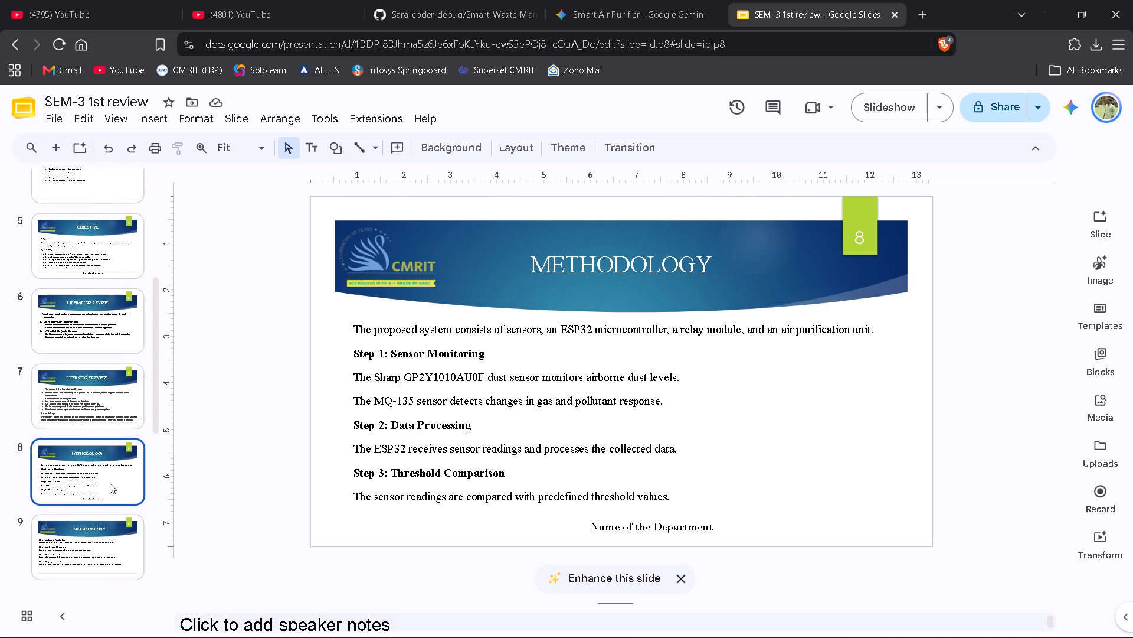
pyautogui.scroll(-1, 110, 483)
pyautogui.click(97, 499)
pyautogui.scroll(-1, 97, 499)
pyautogui.click(87, 529)
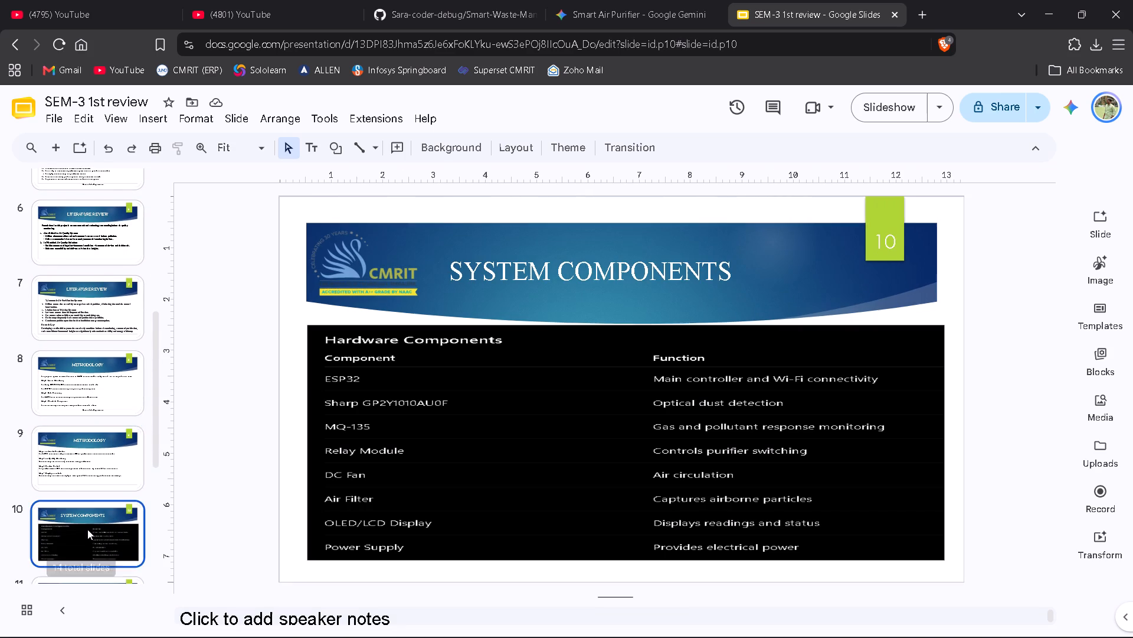
pyautogui.scroll(-2, 87, 529)
pyautogui.scroll(-3, 88, 426)
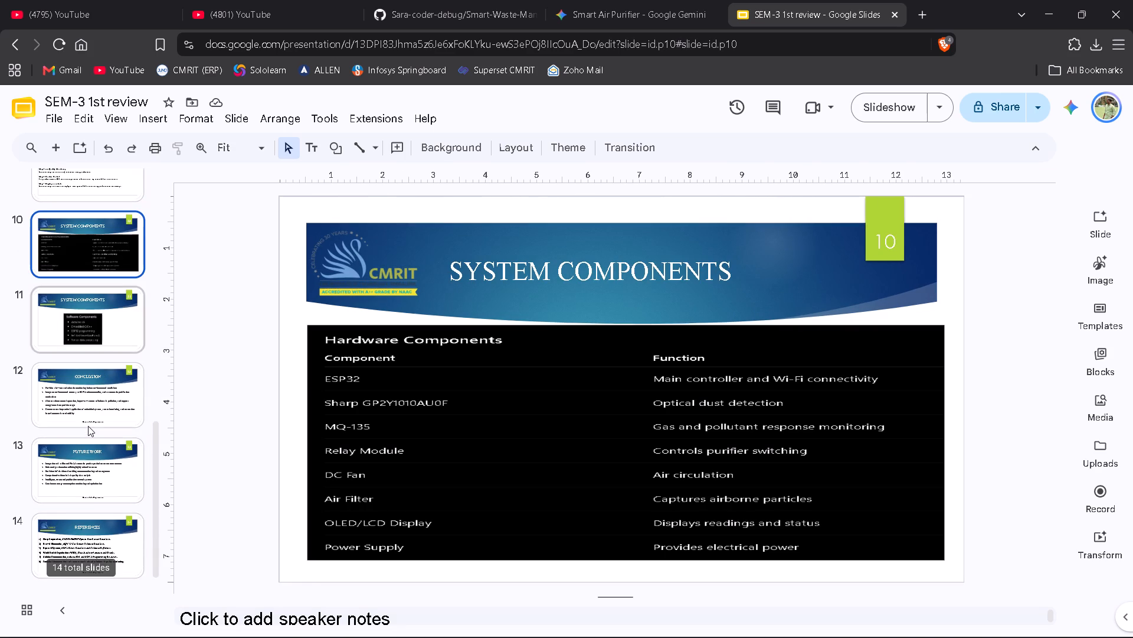
pyautogui.click(77, 547)
pyautogui.scroll(3, 87, 468)
pyautogui.scroll(1, 52, 246)
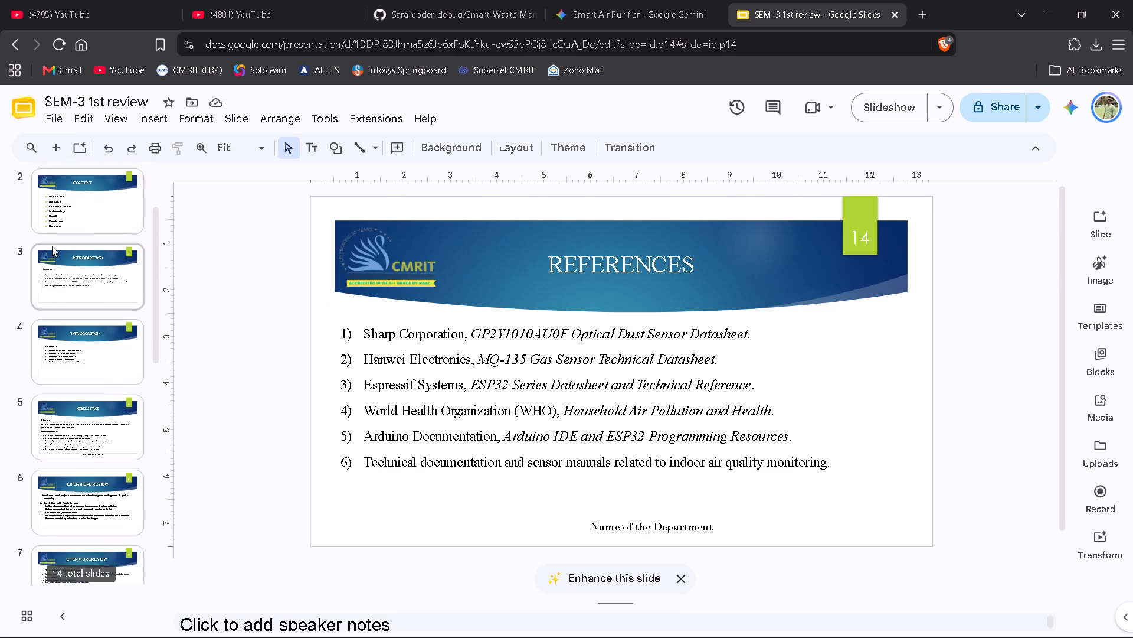
pyautogui.scroll(2, 52, 246)
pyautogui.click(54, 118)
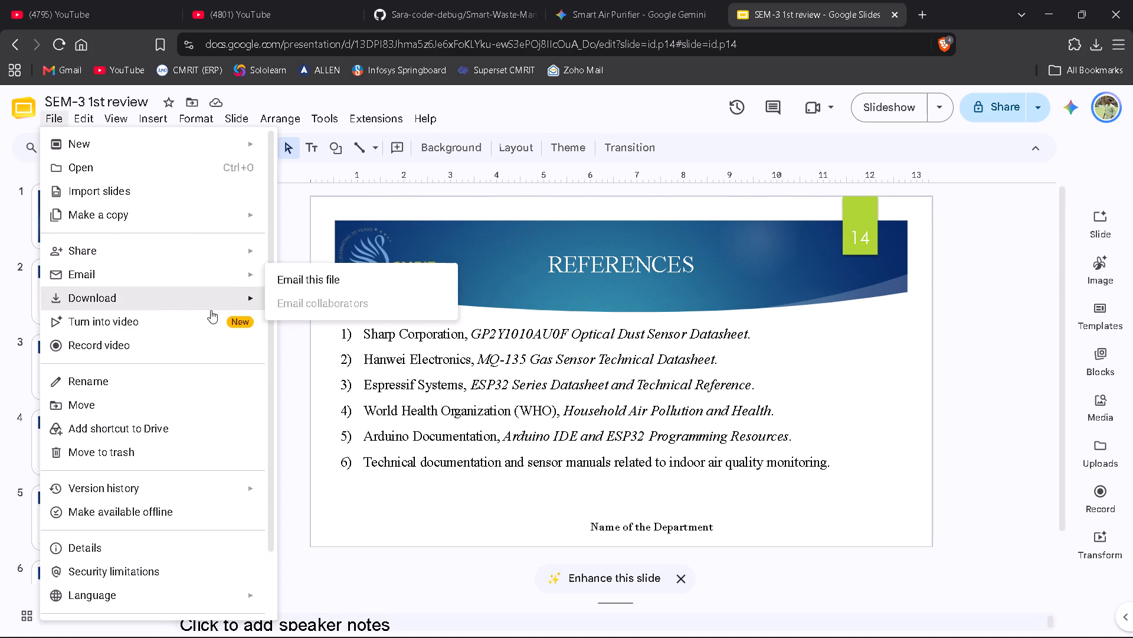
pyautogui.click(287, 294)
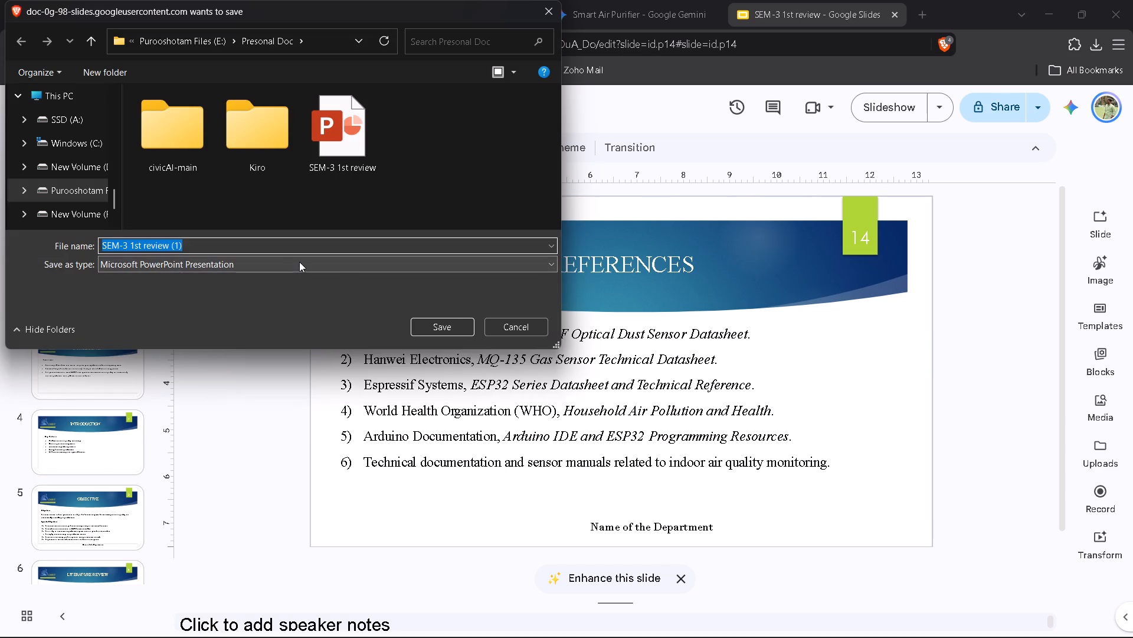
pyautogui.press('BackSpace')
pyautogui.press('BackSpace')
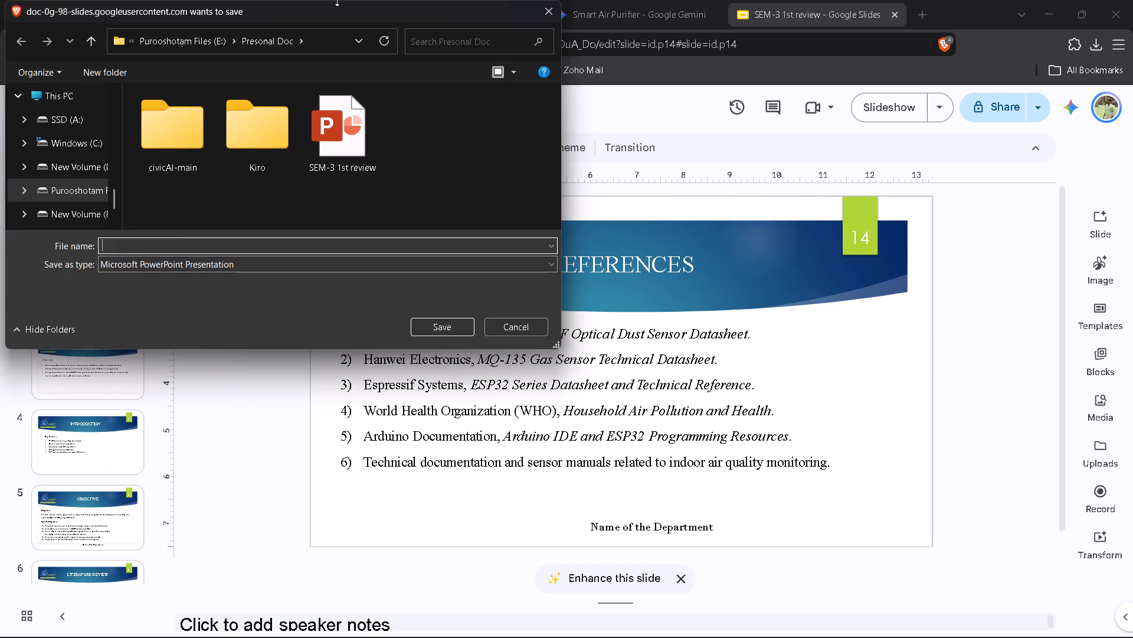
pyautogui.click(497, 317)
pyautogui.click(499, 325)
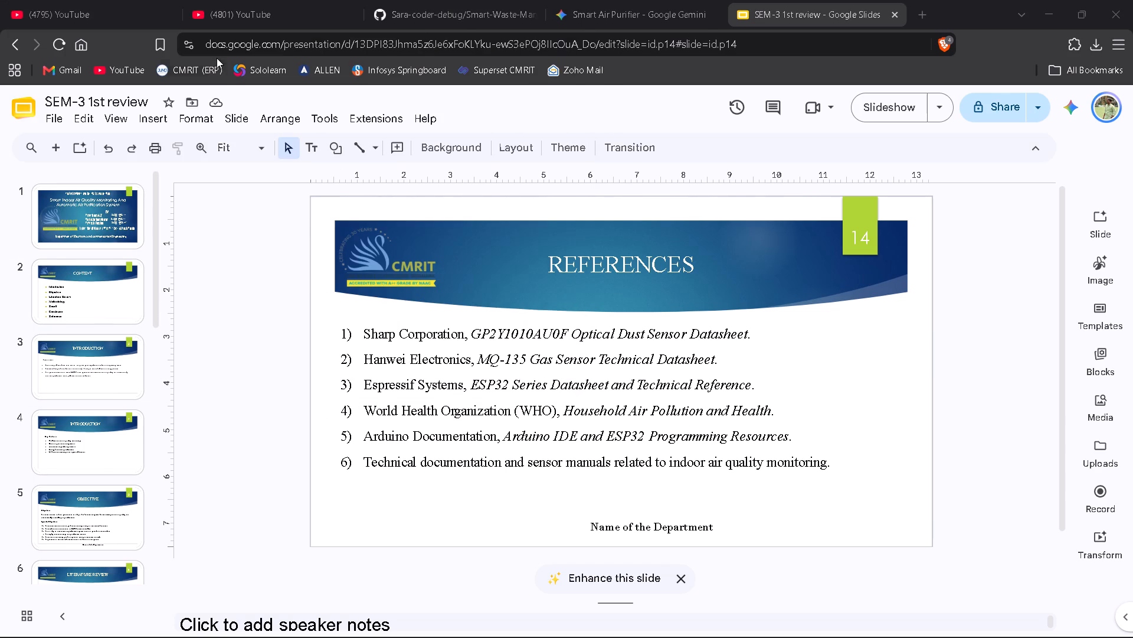
# Download the presentation as a PowerPoint file named "SEM-3 1st review" in the Presonal Doc folder, replacing the existing copy, and minimize the browser.
pyautogui.click(45, 116)
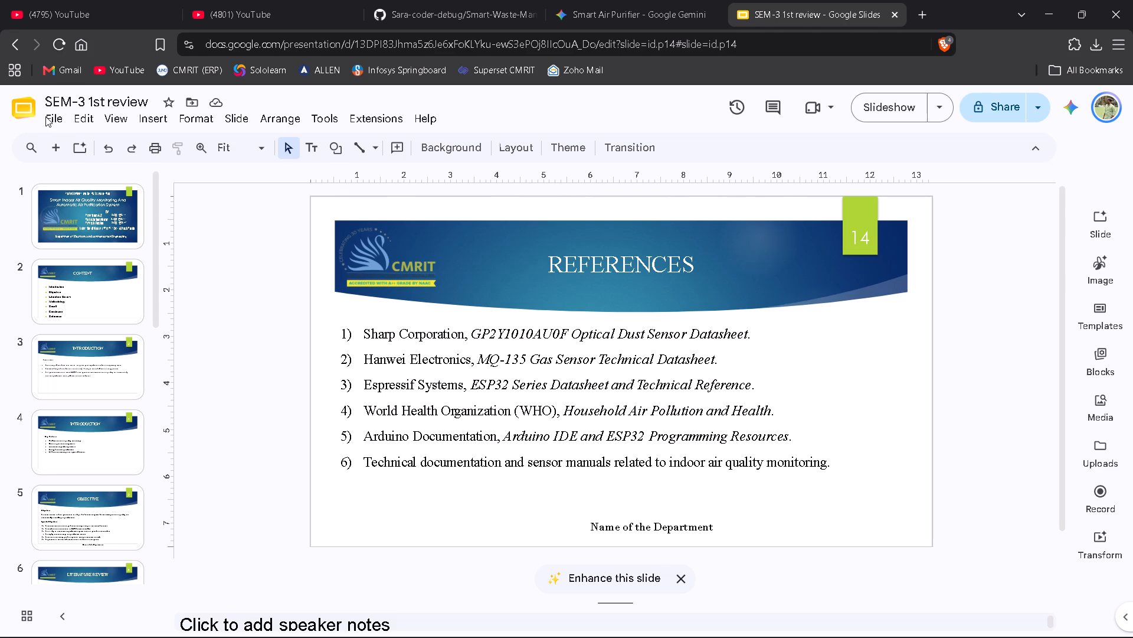
pyautogui.click(60, 116)
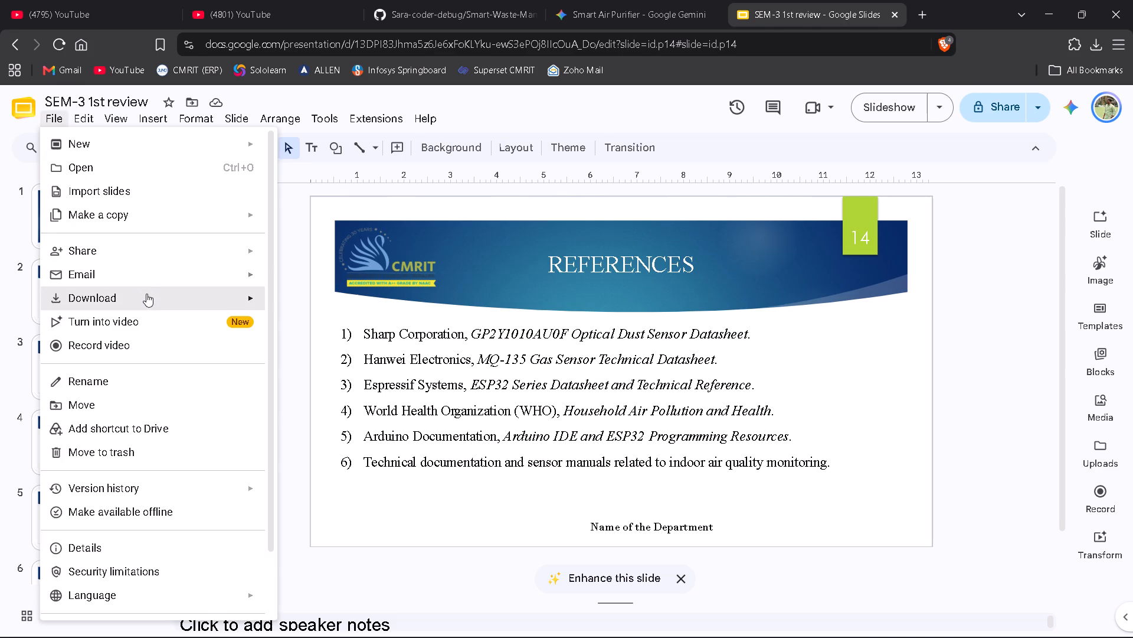
pyautogui.click(148, 297)
pyautogui.click(282, 300)
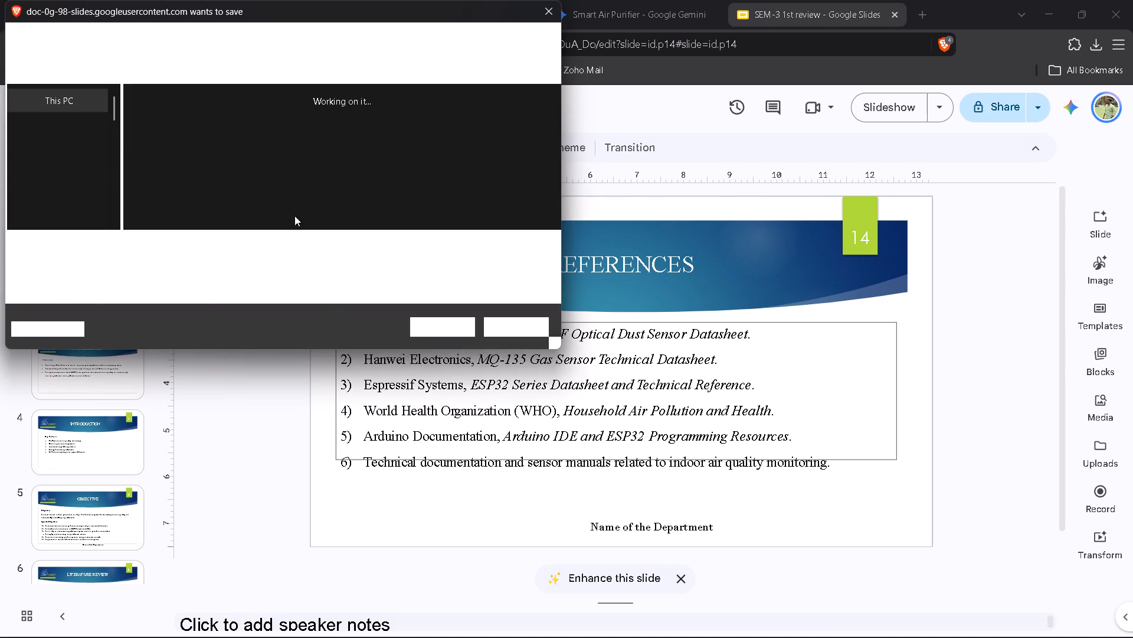
pyautogui.click(220, 246)
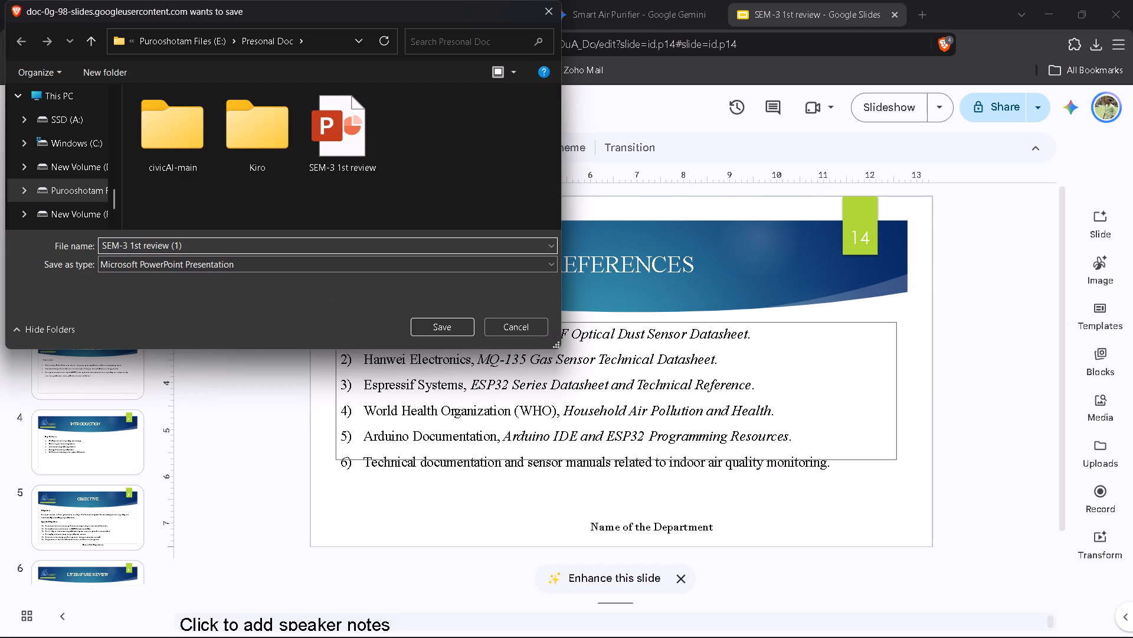
pyautogui.press('BackSpace')
pyautogui.press('BackSpace')
pyautogui.press('BackSpace')
pyautogui.press('BackSpace')
pyautogui.press('Return')
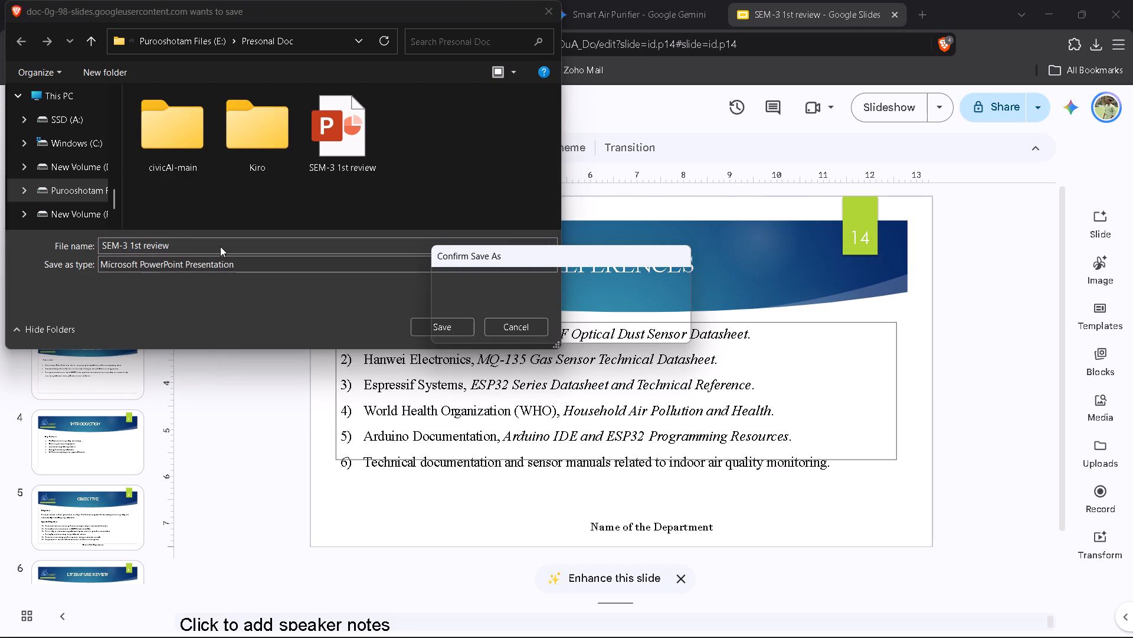
pyautogui.click(607, 331)
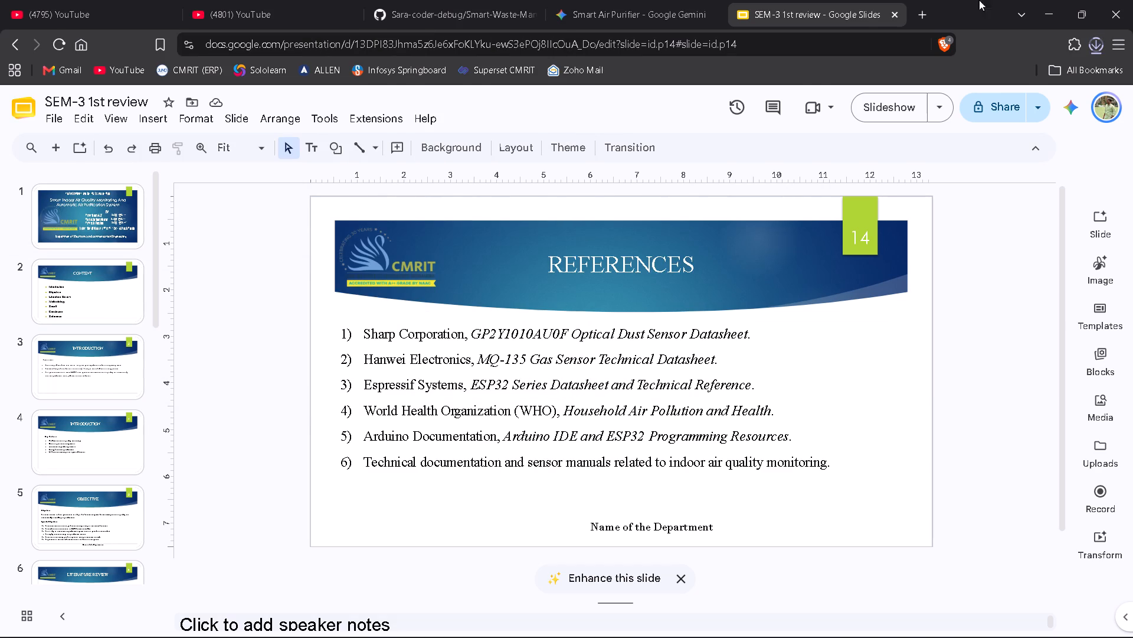
pyautogui.click(1043, 6)
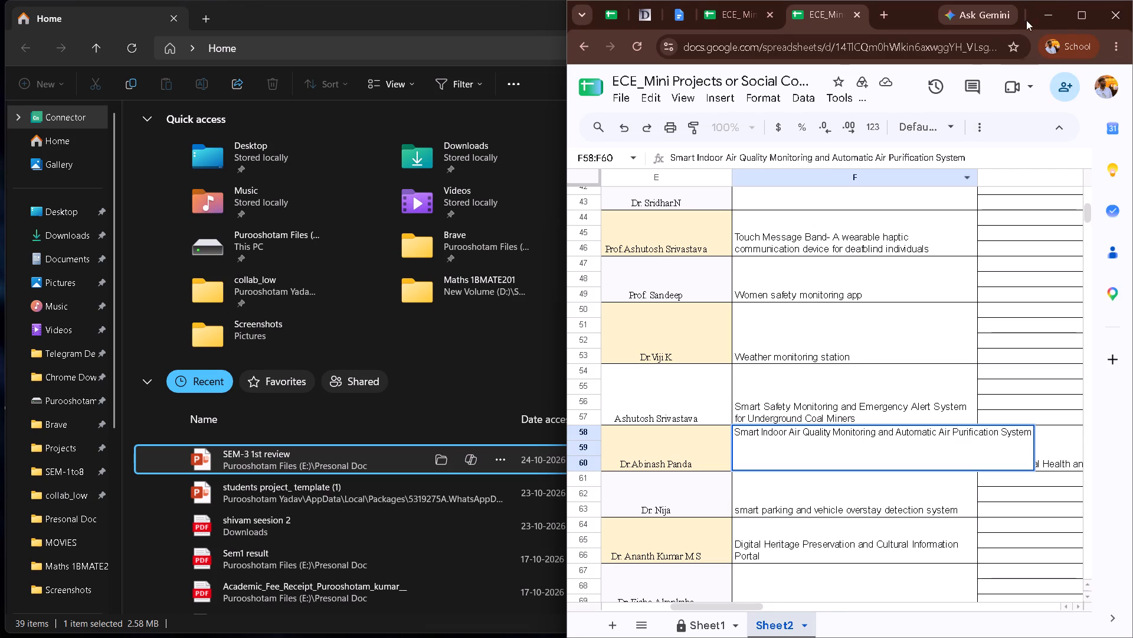
# Open the downloaded "SEM-3 1st review" file in PowerPoint, check its slides from Introduction slide 3 to System Components slide 11, and close it.
pyautogui.click(1051, 9)
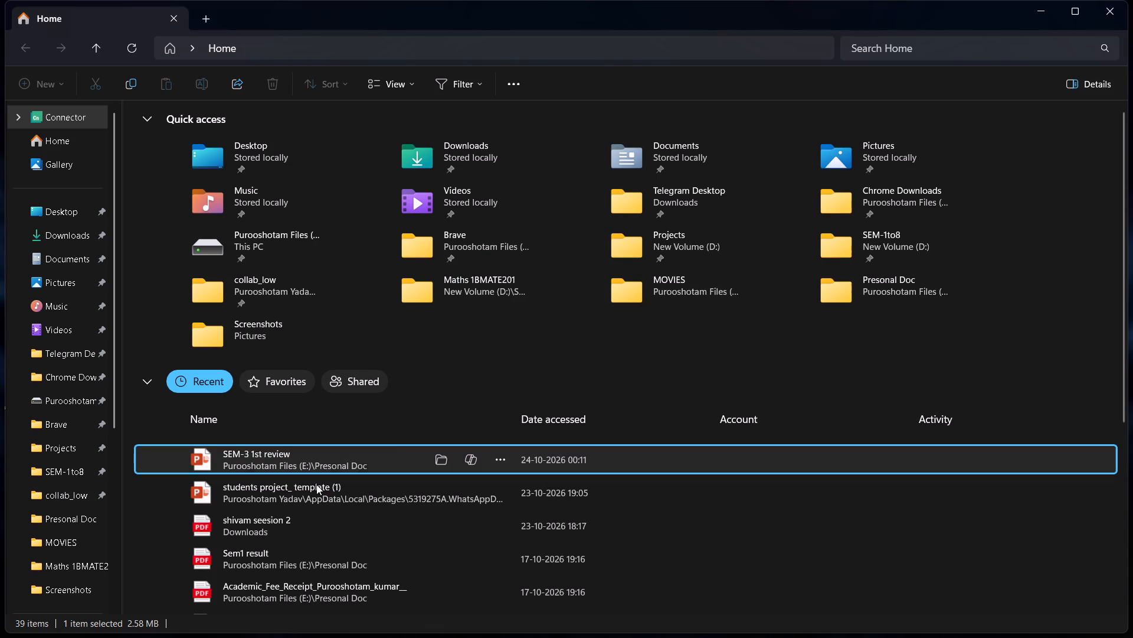
pyautogui.doubleClick(289, 465)
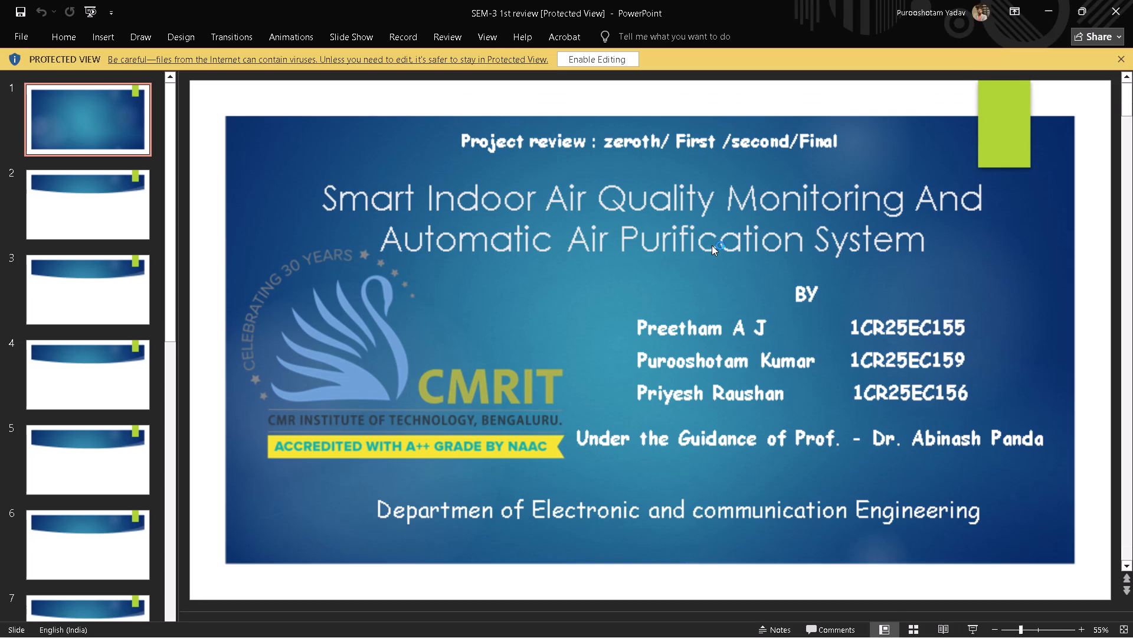
pyautogui.click(63, 276)
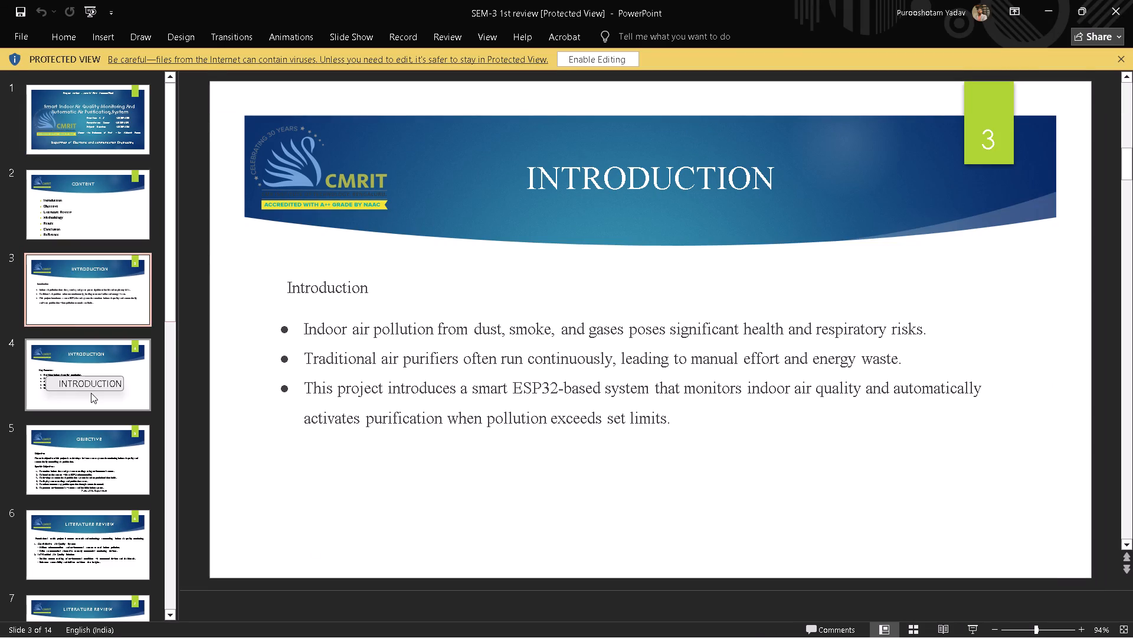
pyautogui.click(91, 393)
pyautogui.click(85, 472)
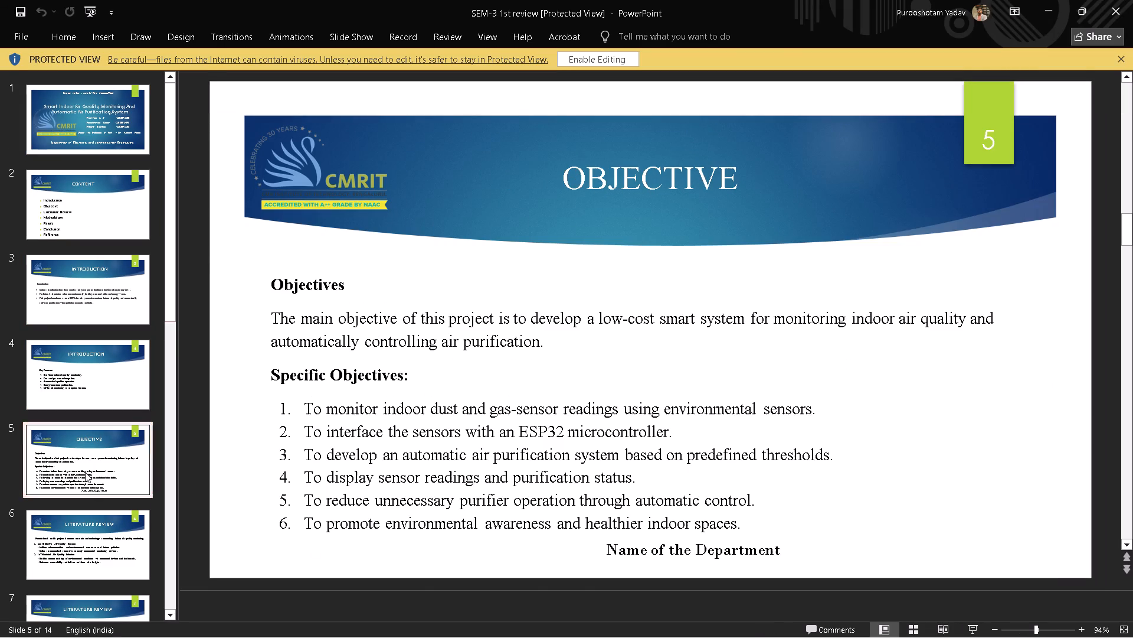
pyautogui.scroll(-1, 85, 472)
pyautogui.click(86, 380)
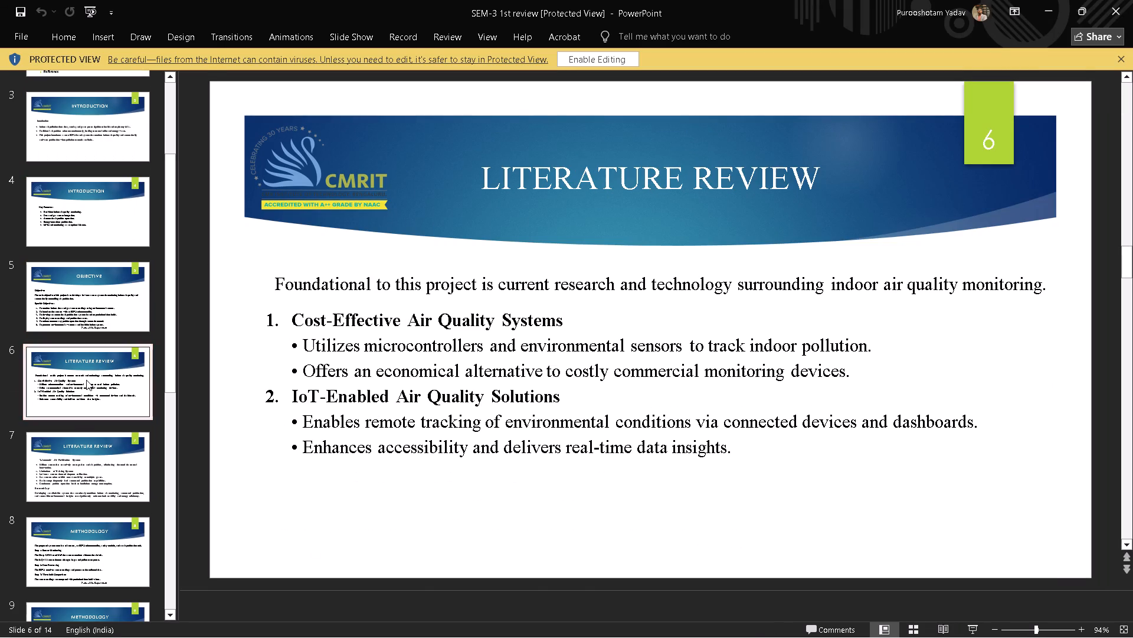
pyautogui.click(103, 499)
pyautogui.scroll(-1, 103, 499)
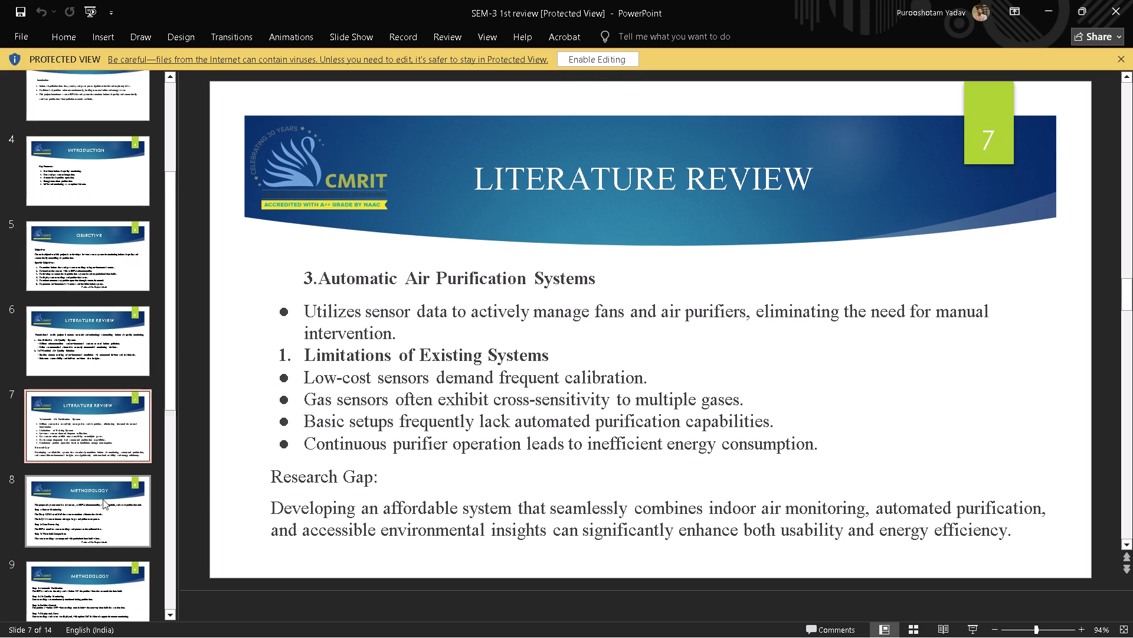
pyautogui.scroll(-1, 103, 499)
pyautogui.click(106, 480)
pyautogui.scroll(-1, 106, 480)
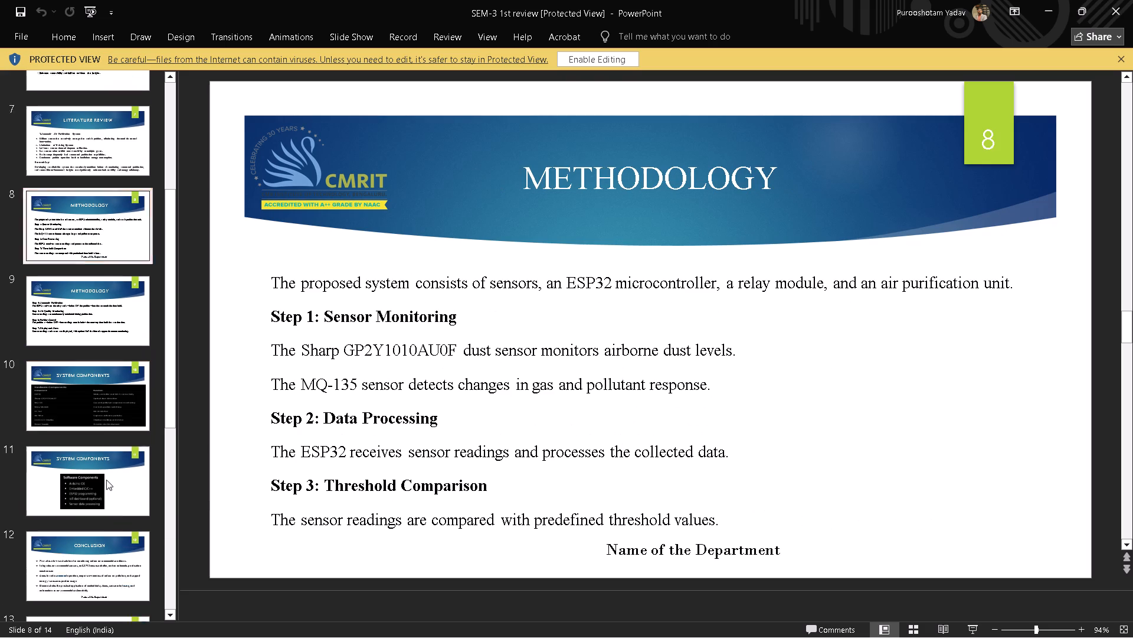
pyautogui.scroll(-1, 106, 480)
pyautogui.click(108, 436)
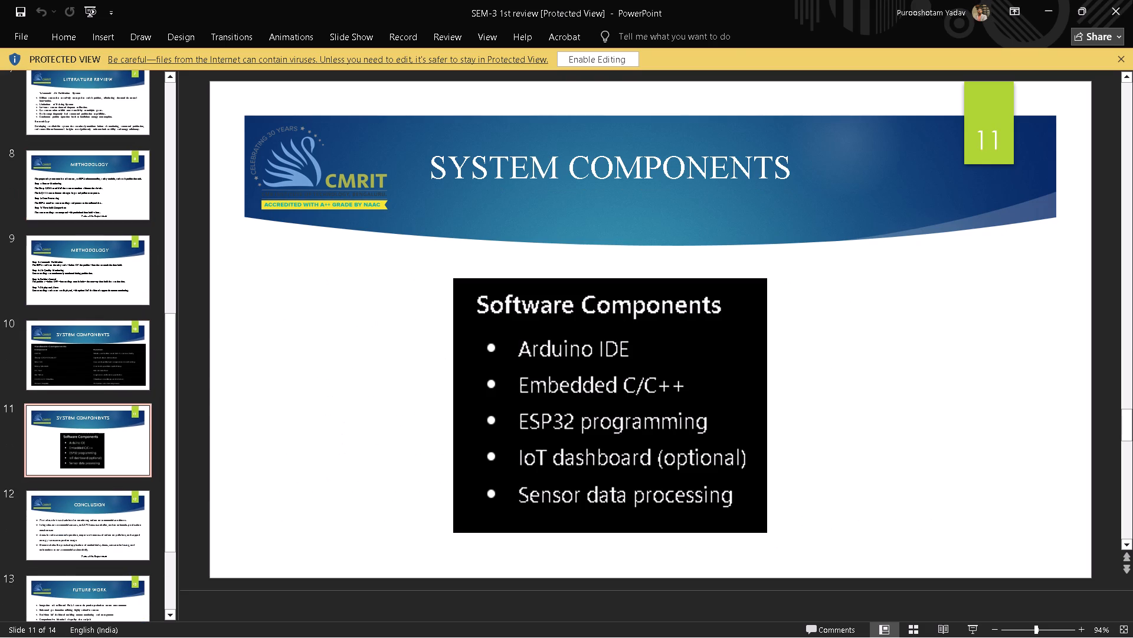
pyautogui.click(1132, 1)
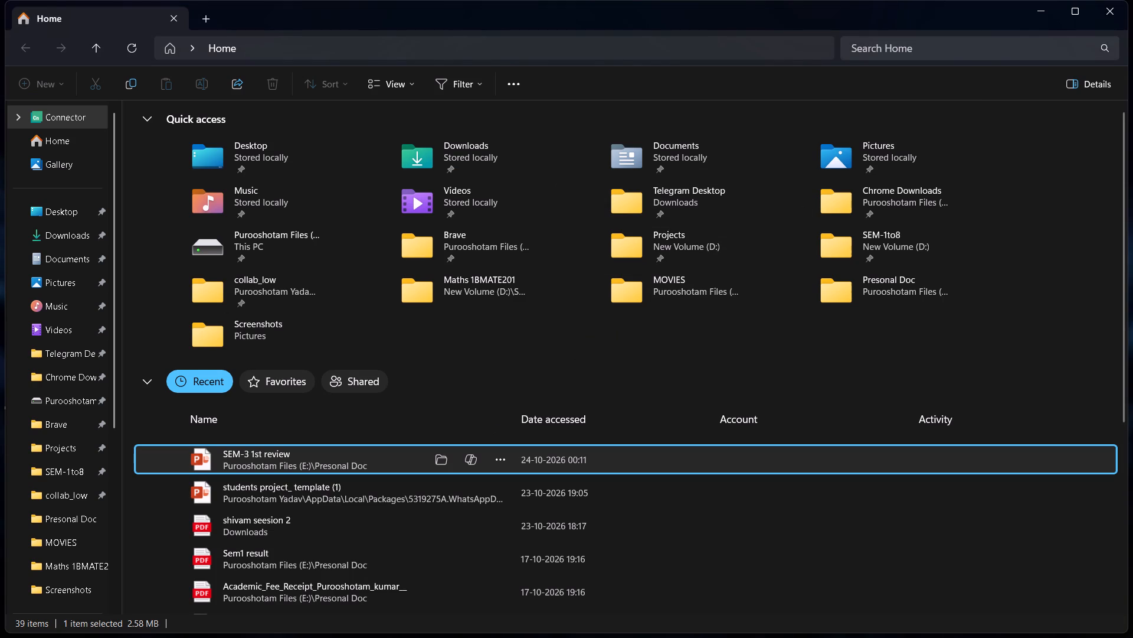
# Copy the "SEM-3 1st review" PowerPoint file from the recent files in File Explorer.
pyautogui.hotkey('ctrl', 'c')
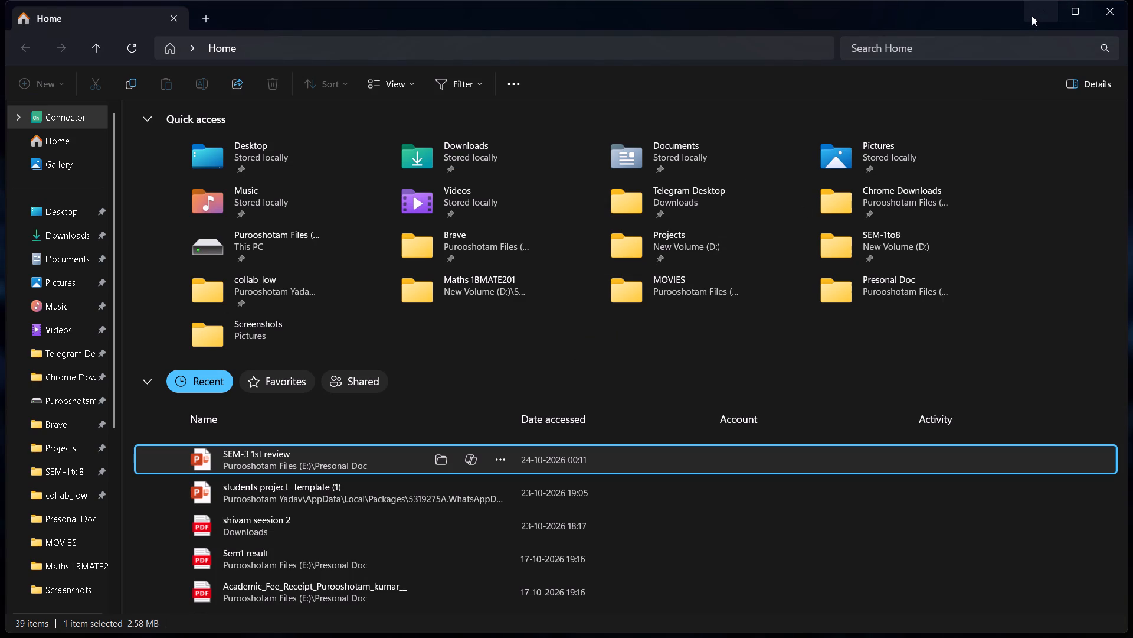